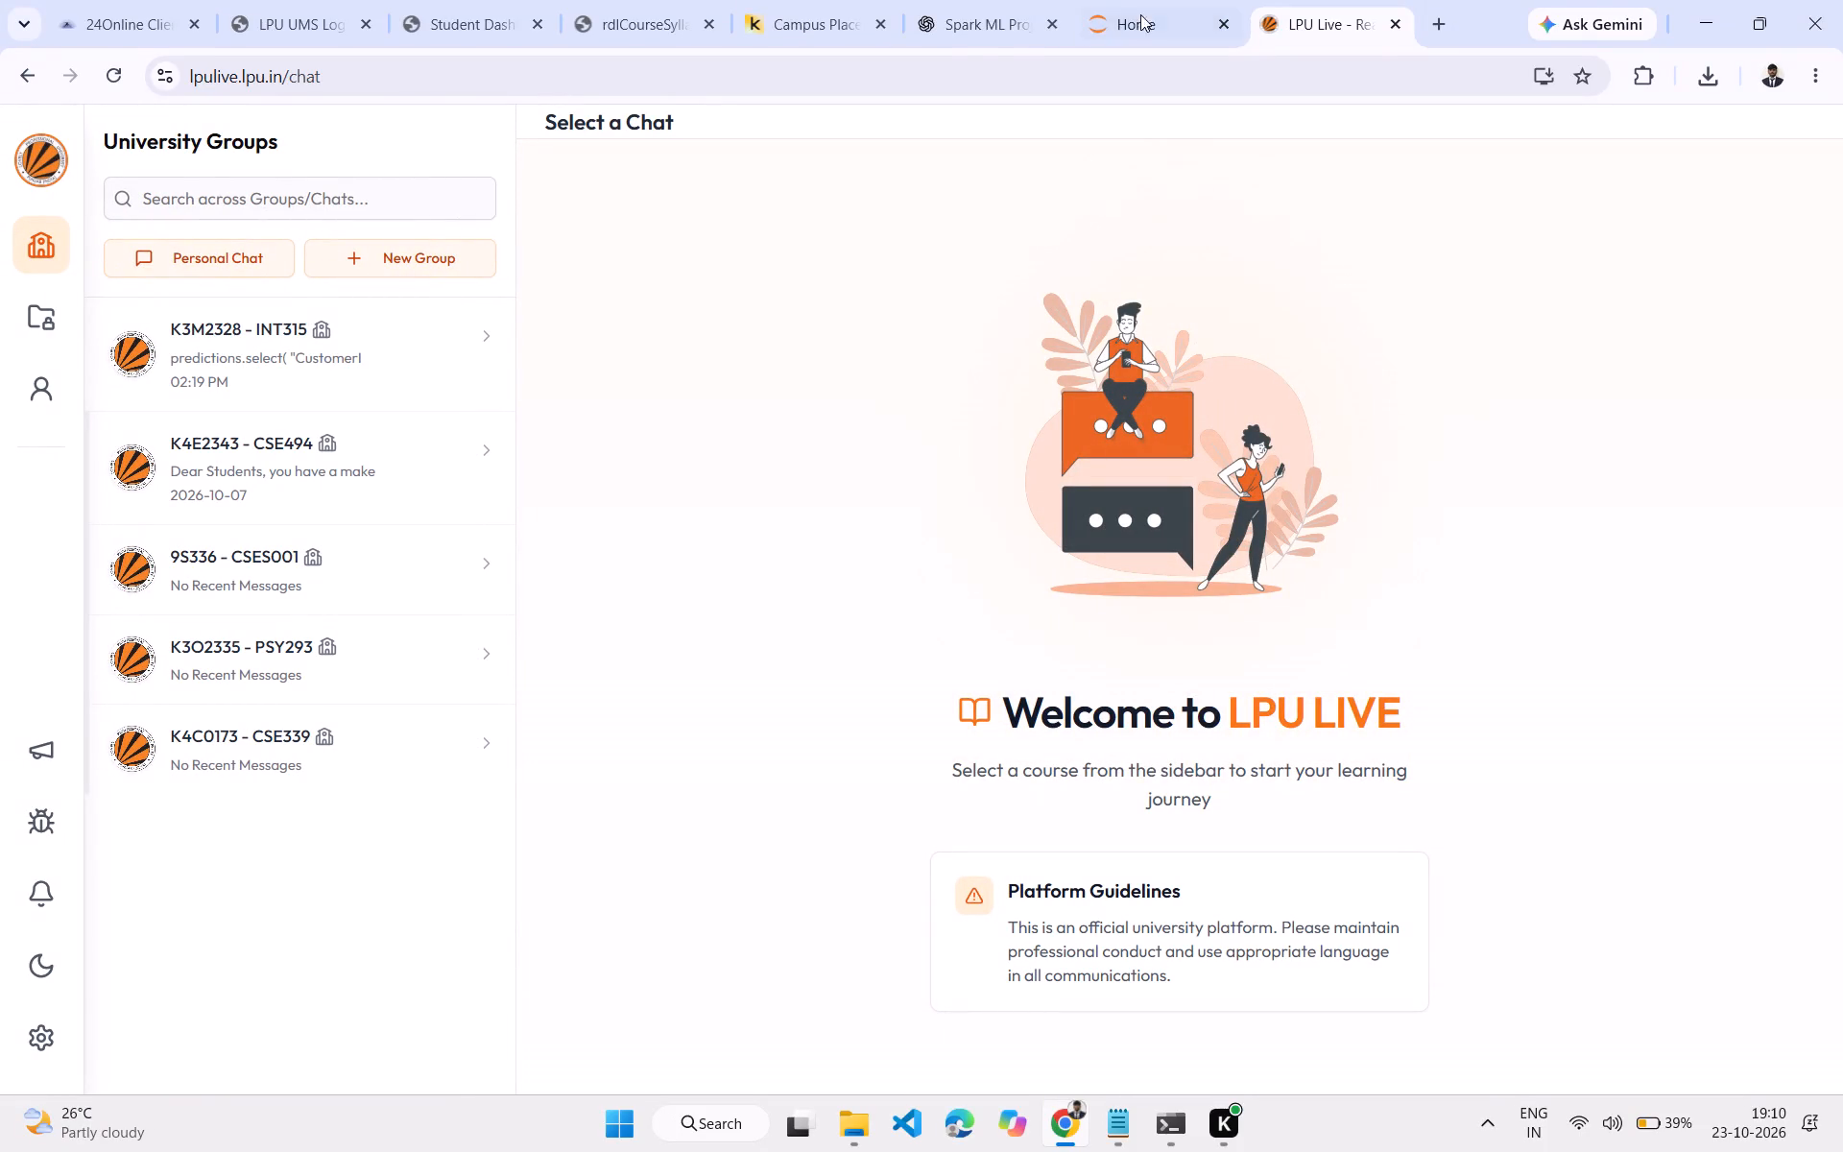
Open the K3M2328 - INT315 group chat and expand the 23 September message with the Cluster Computing Project Report Requirements.
click(288, 415)
click(345, 363)
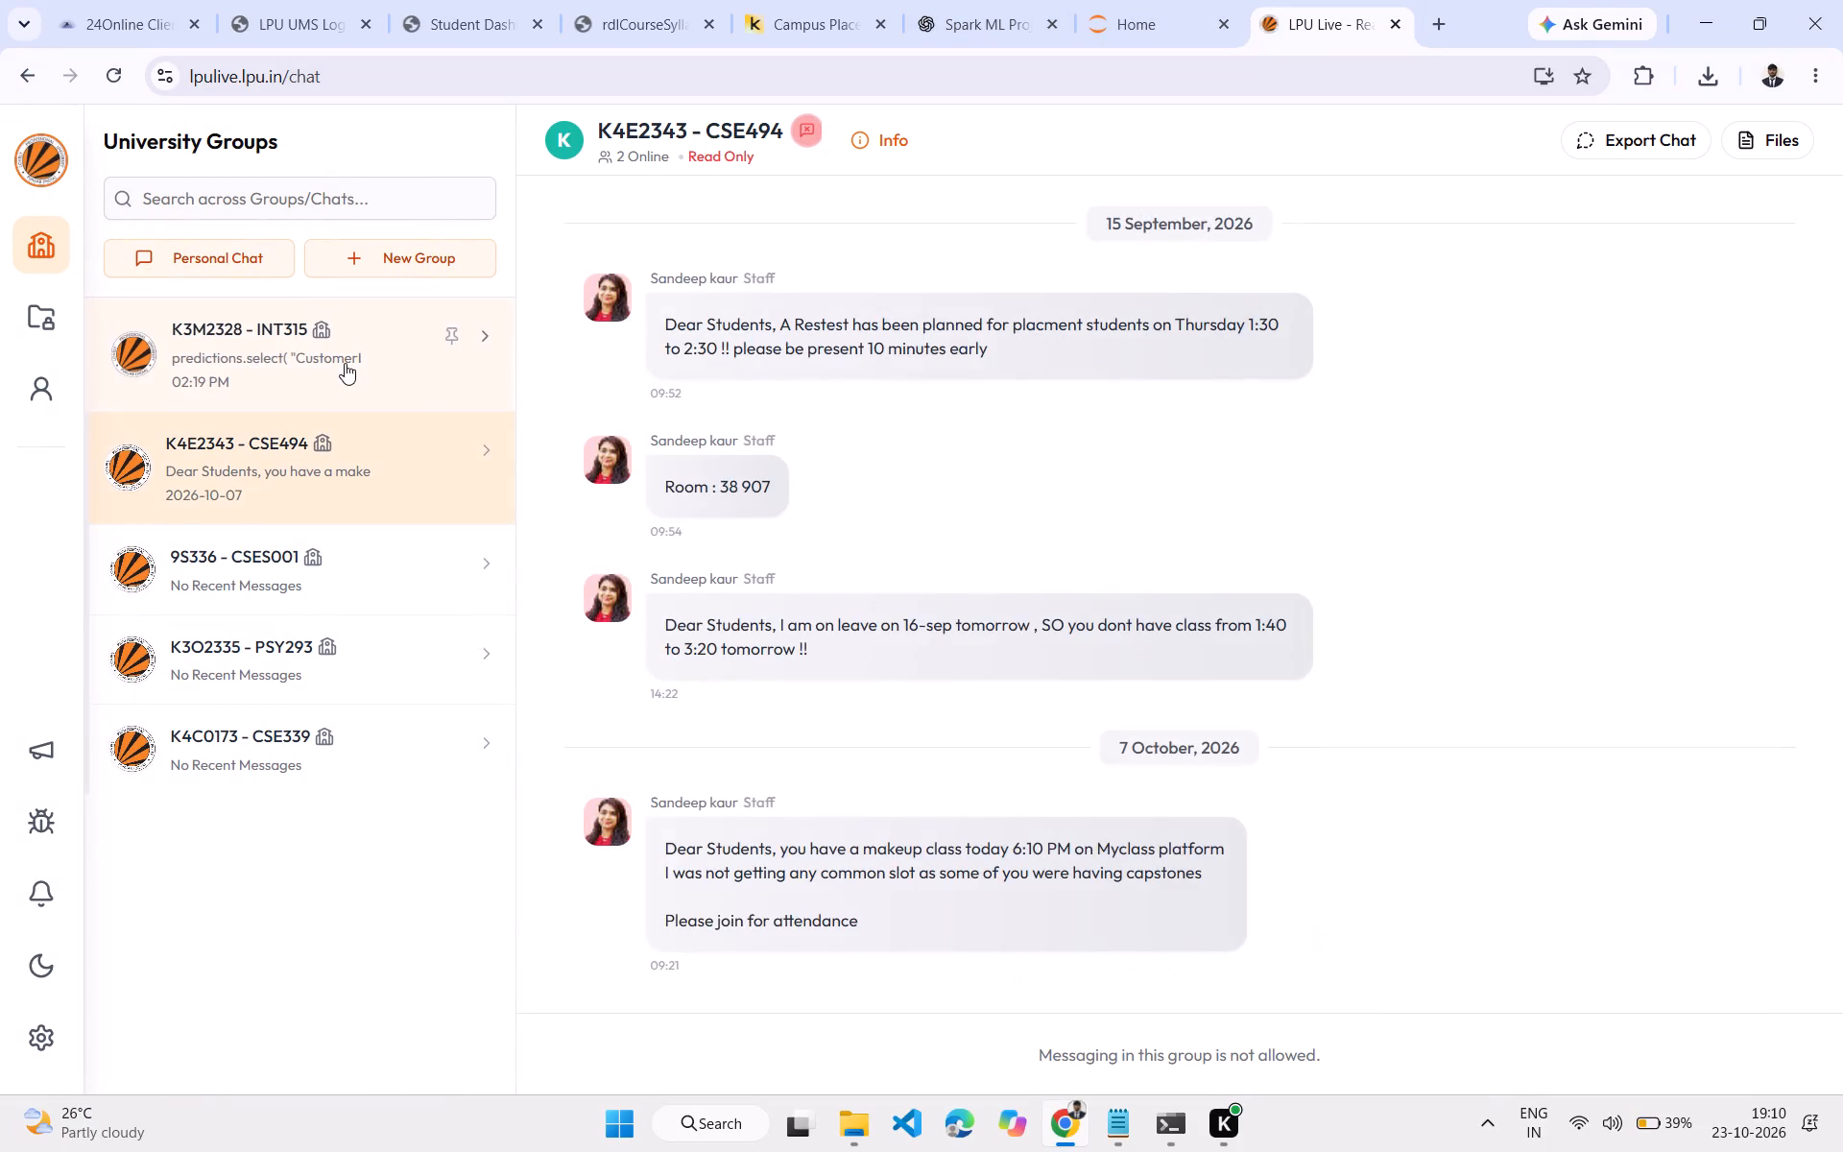
scroll(992, 588, up, 2)
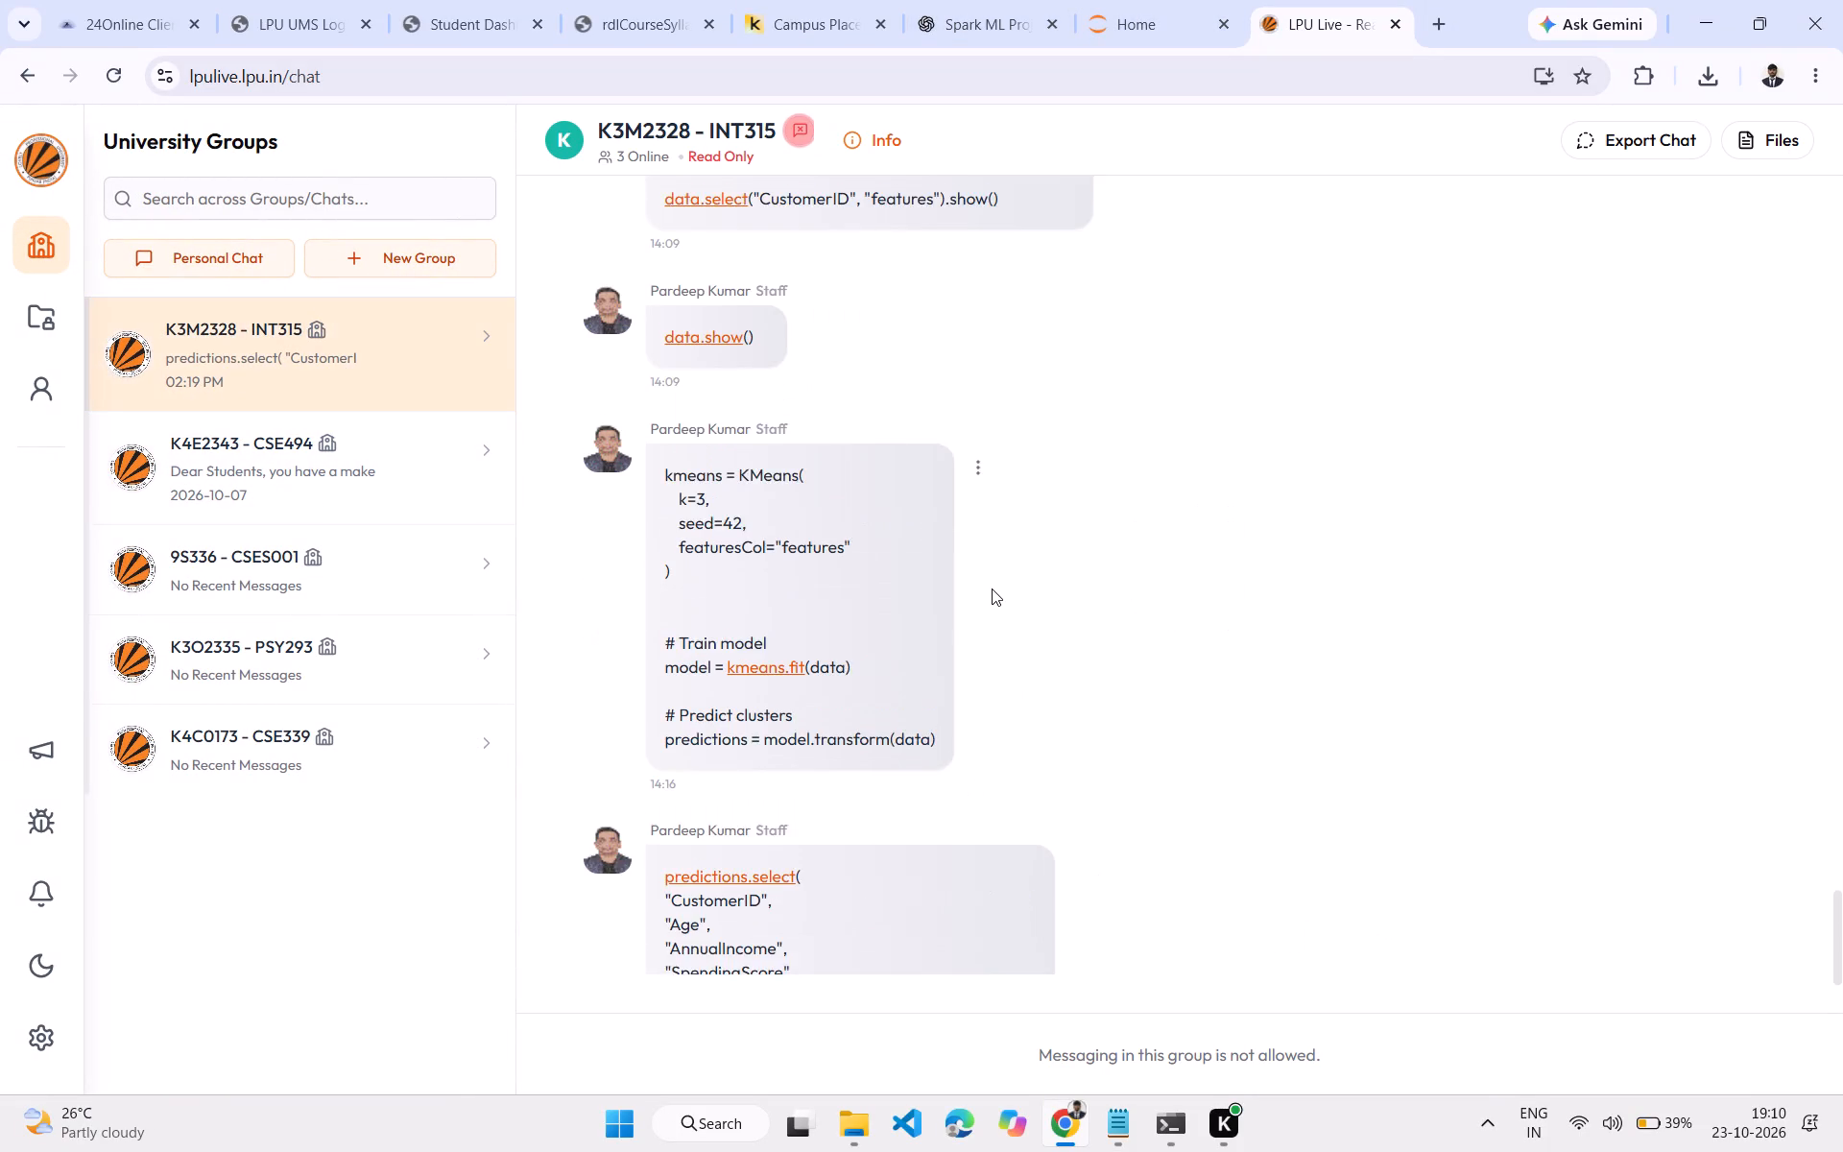
scroll(992, 588, up, 7)
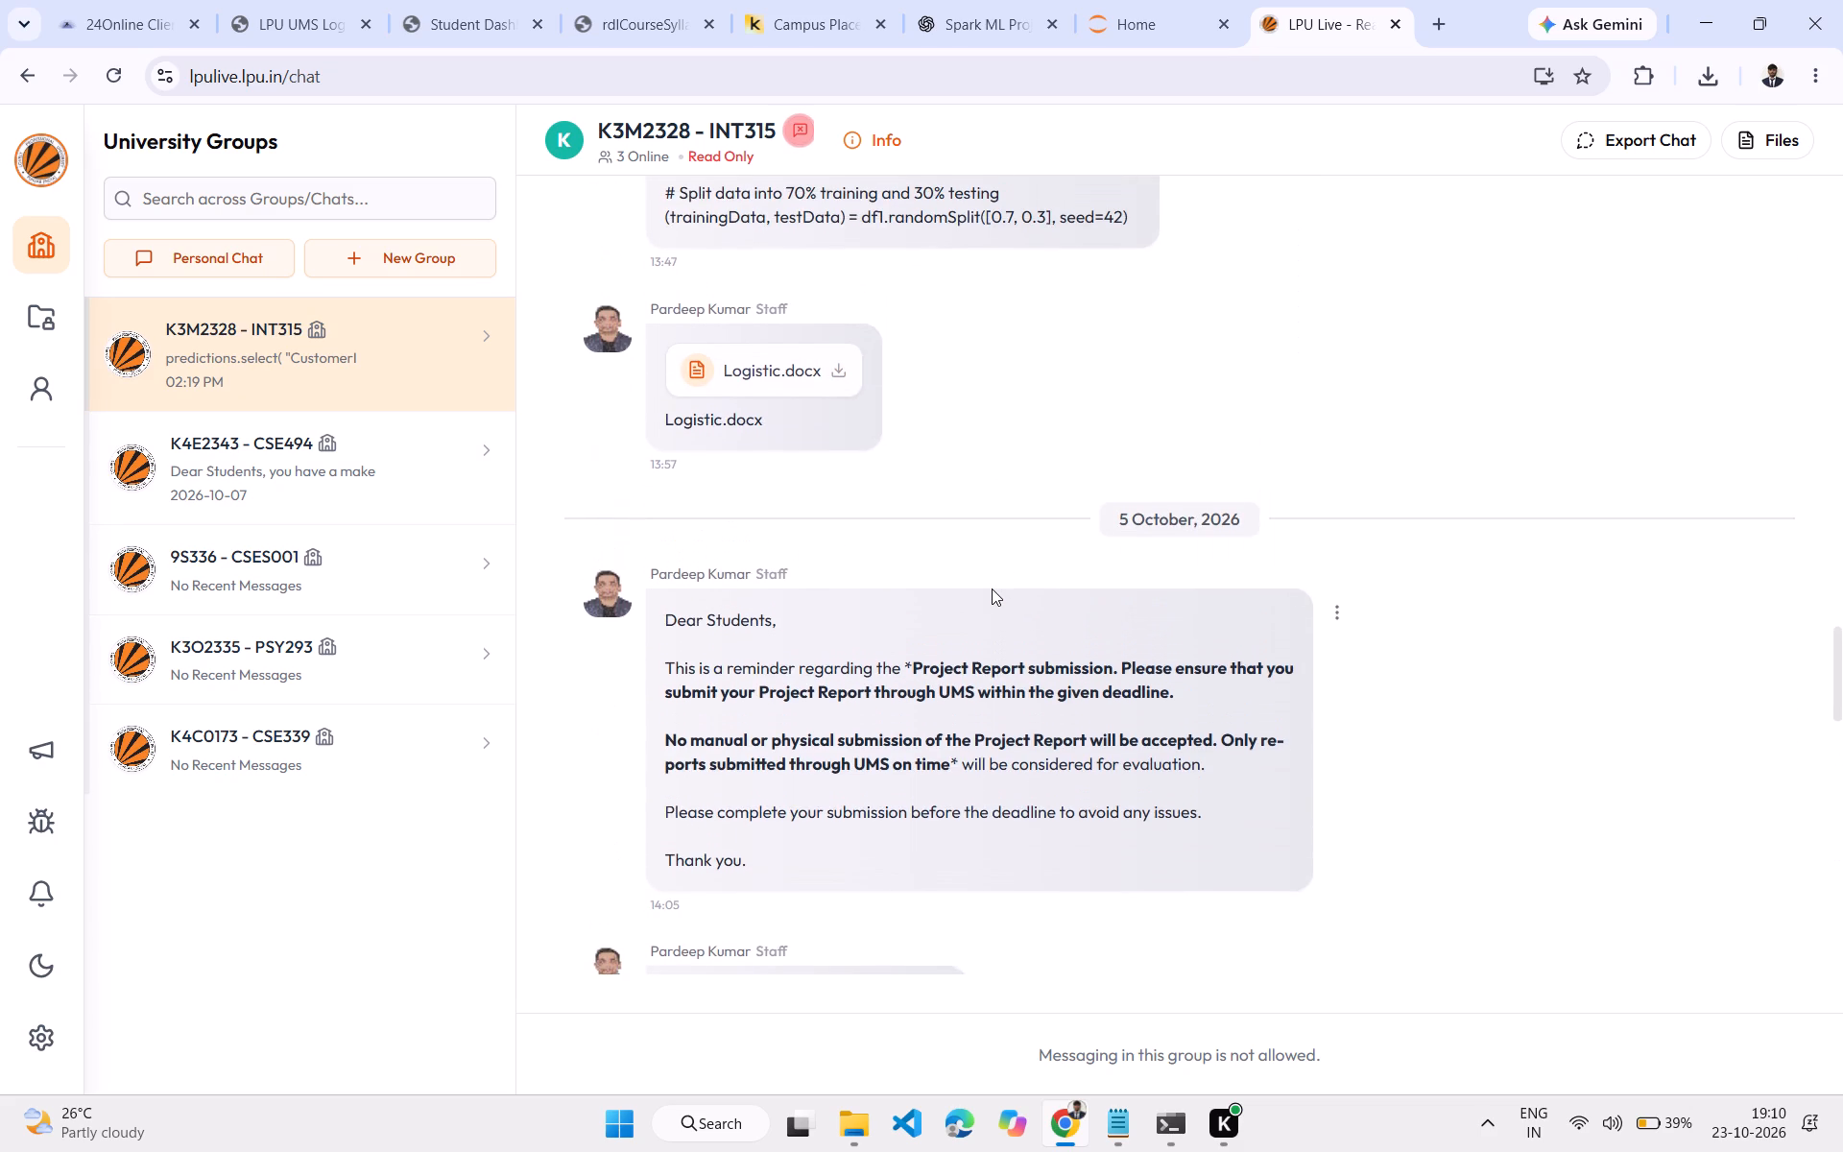
scroll(992, 588, up, 6)
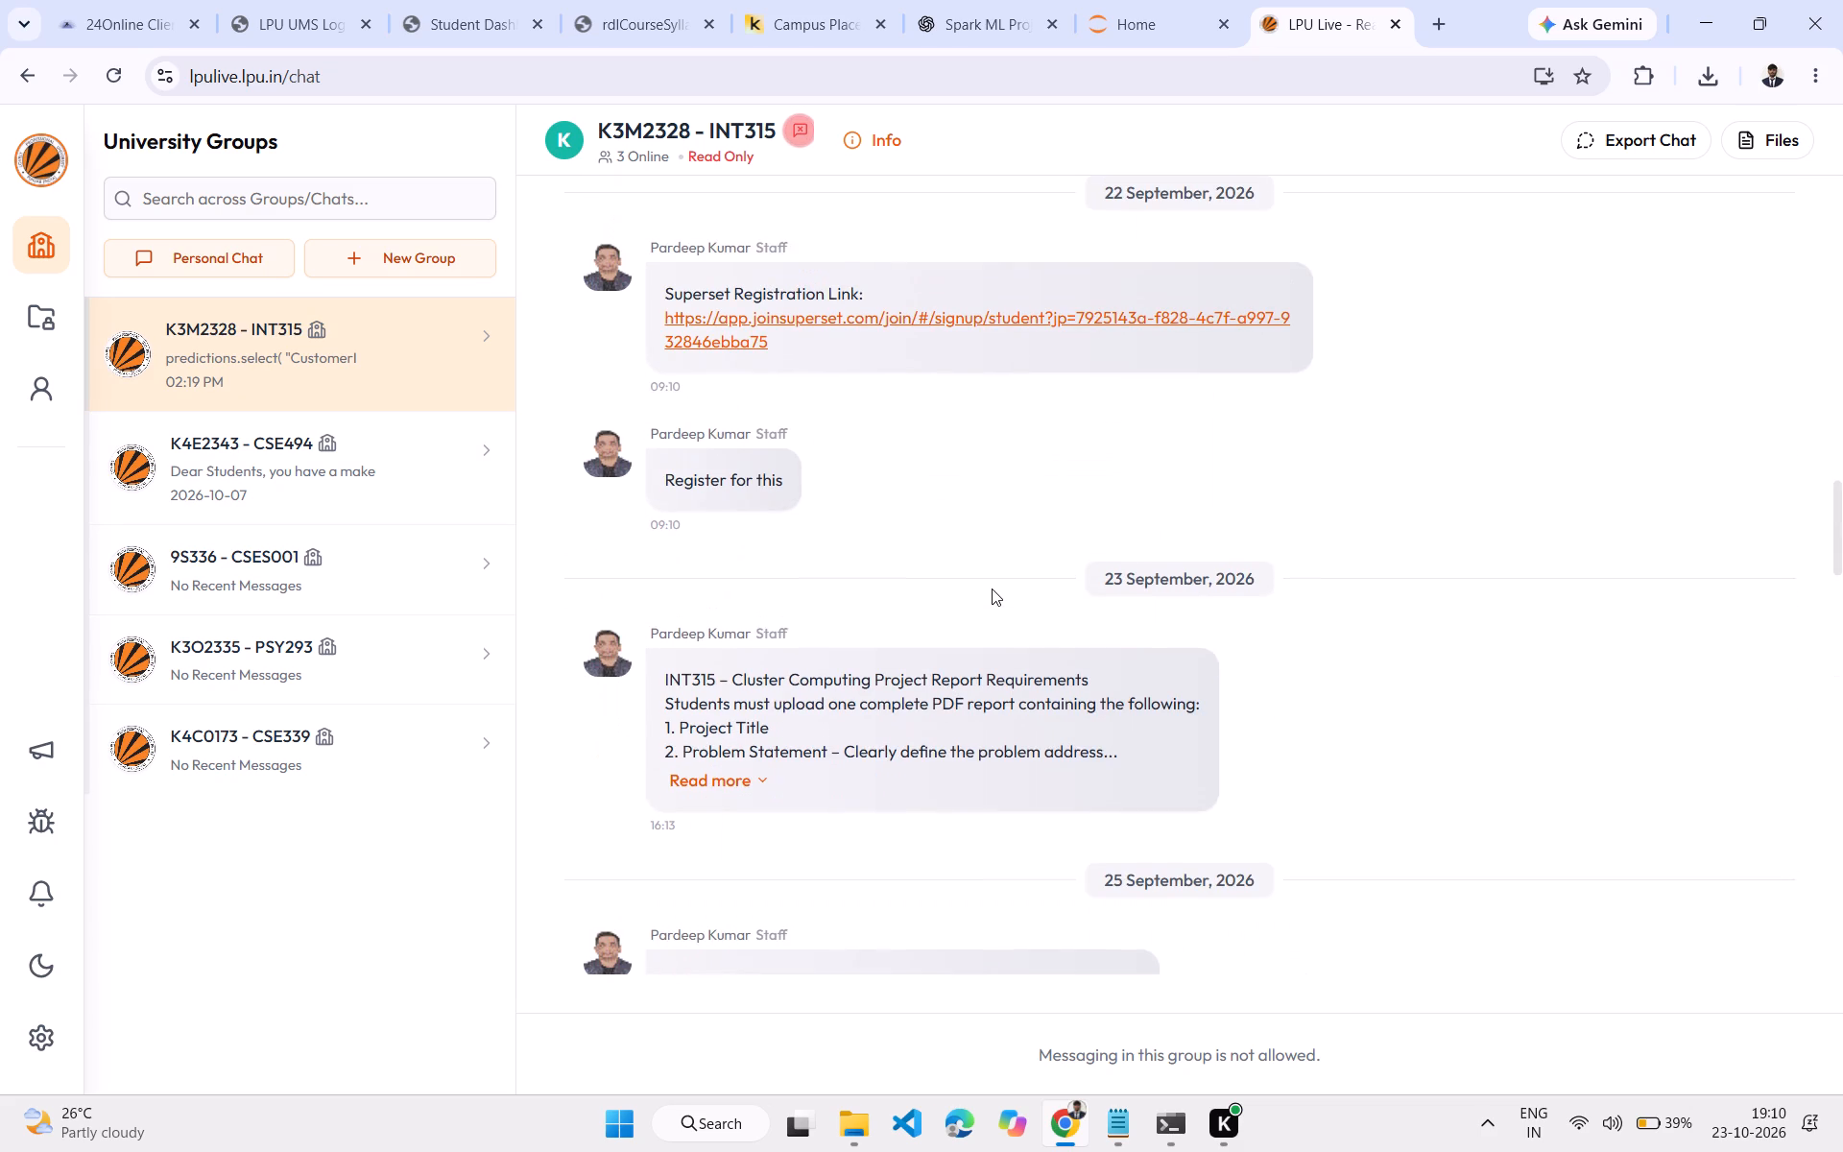
click(690, 789)
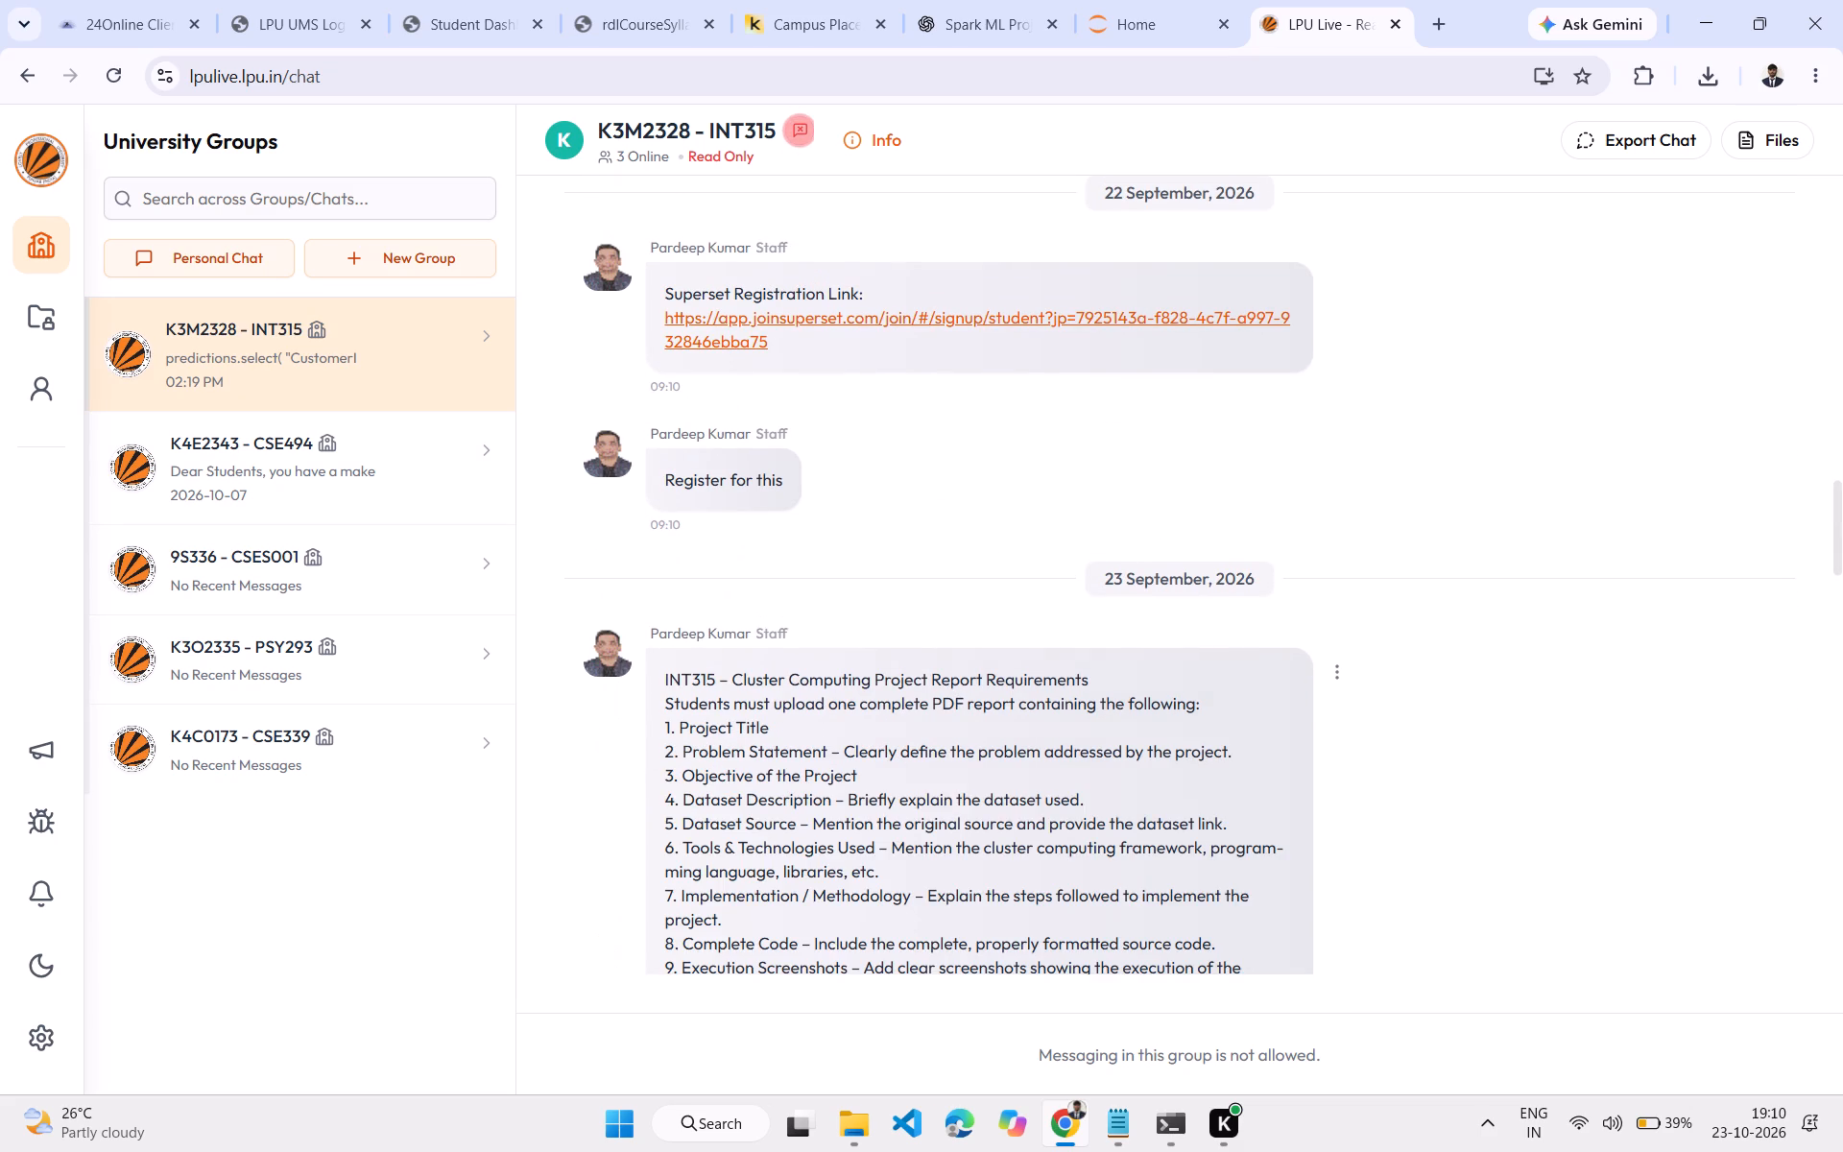
scroll(843, 803, down, 2)
click(889, 759)
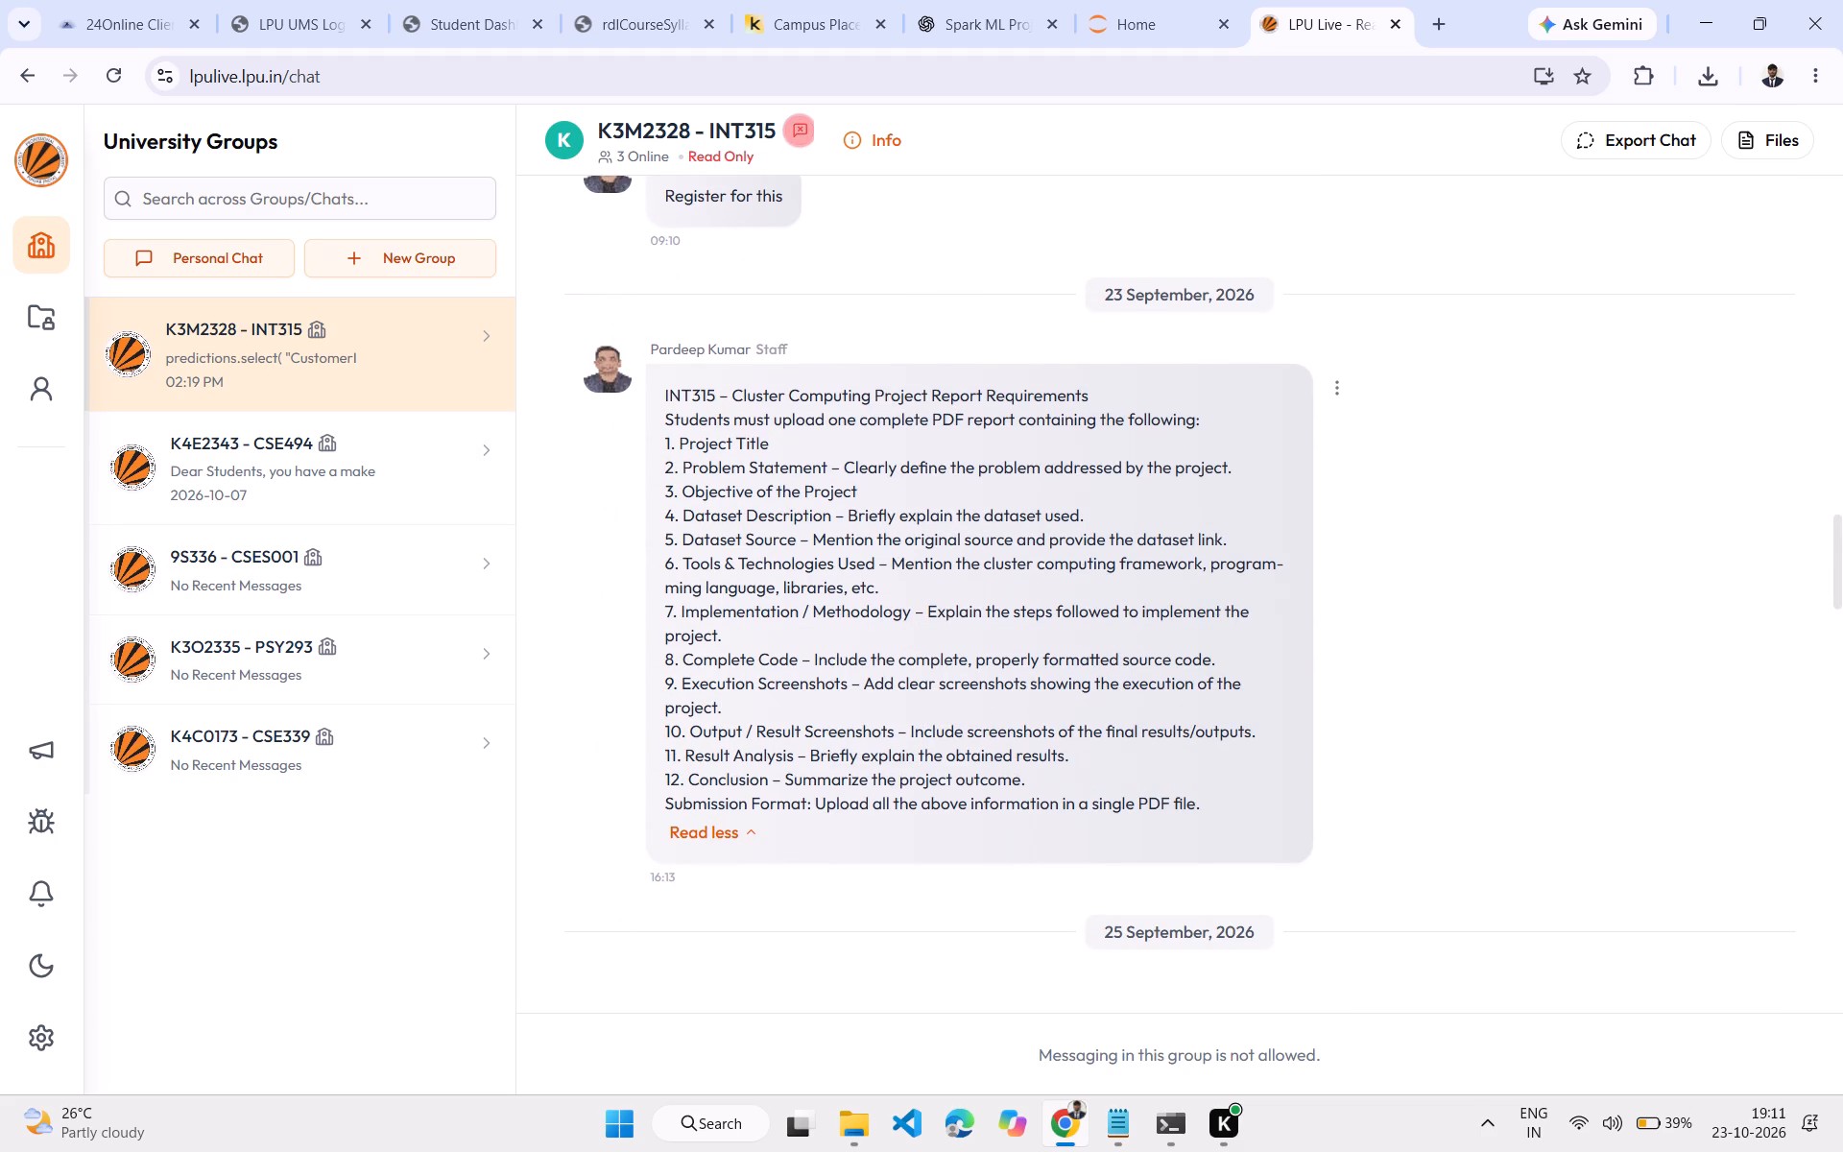
key(ctrl+a)
click(889, 759)
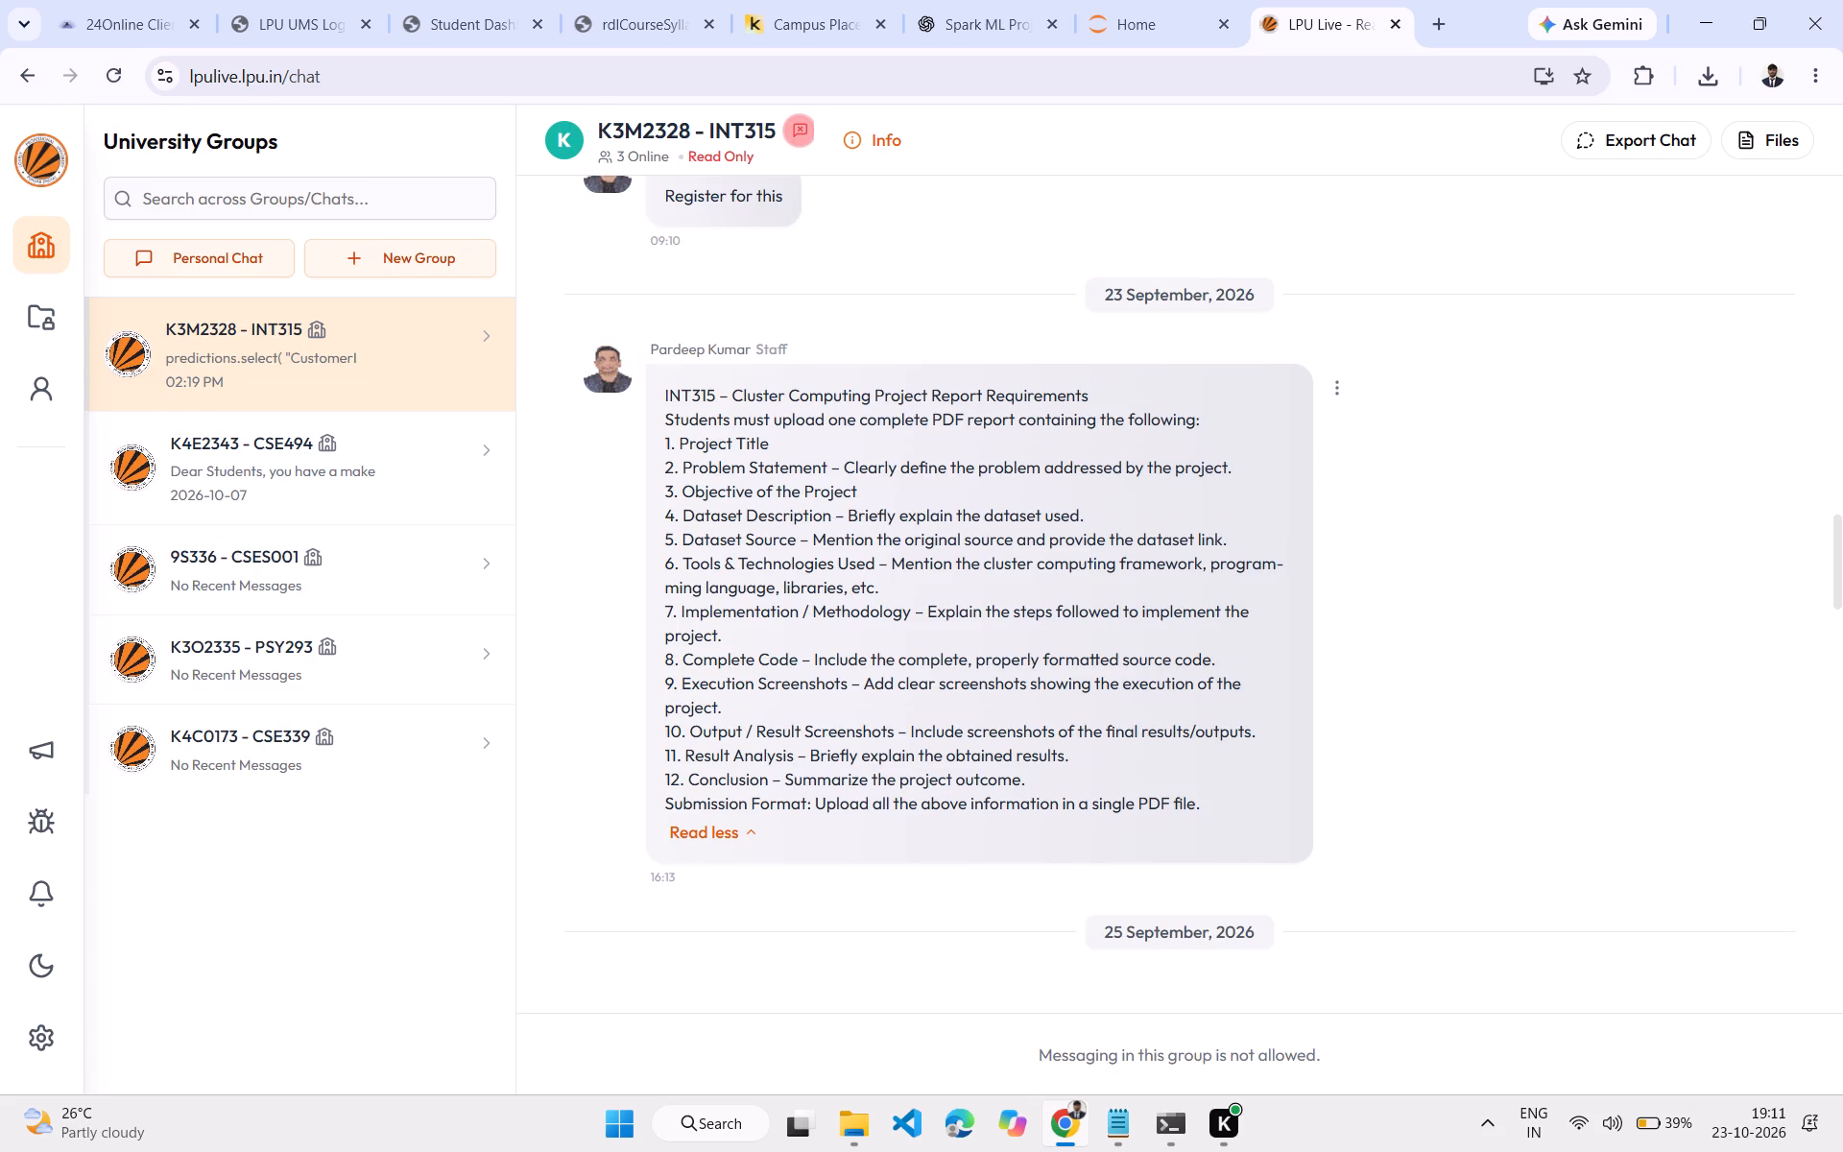
drag(655, 384, 715, 519)
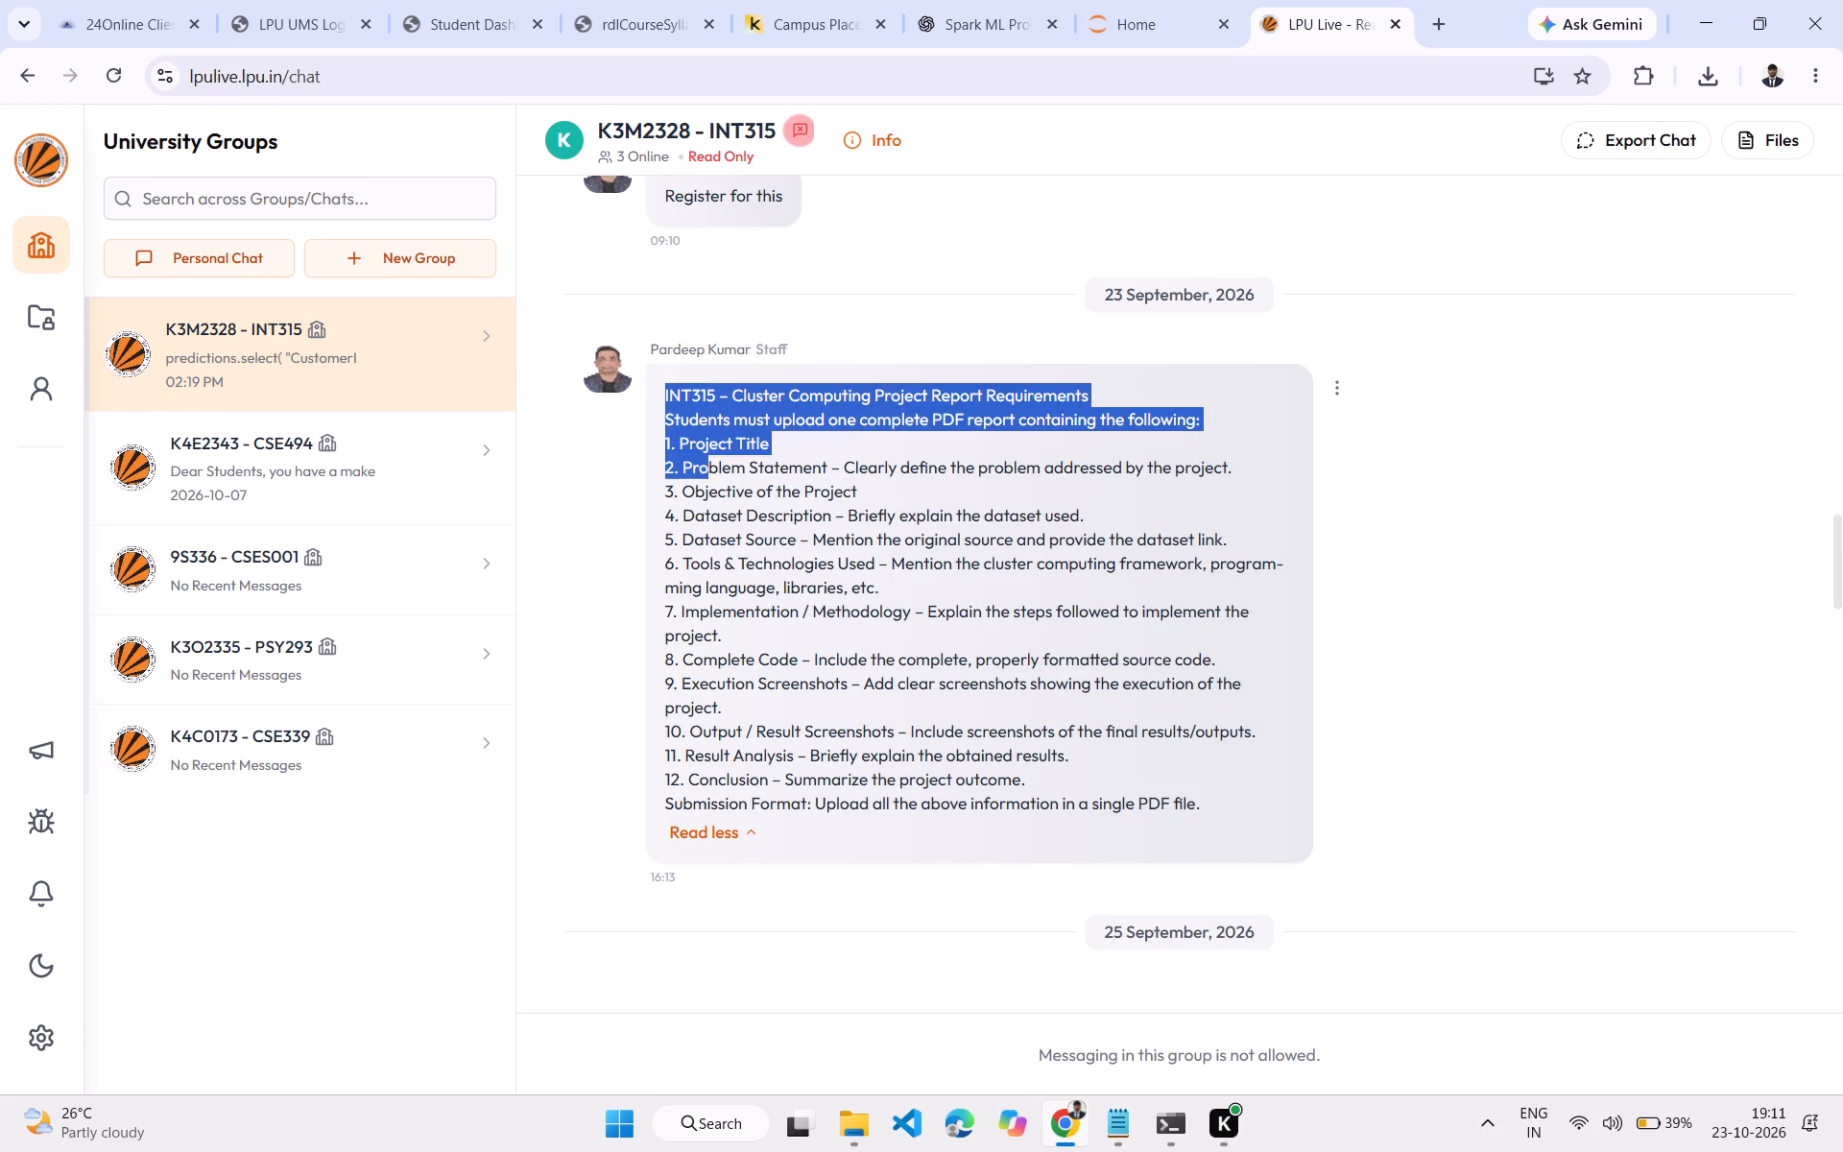
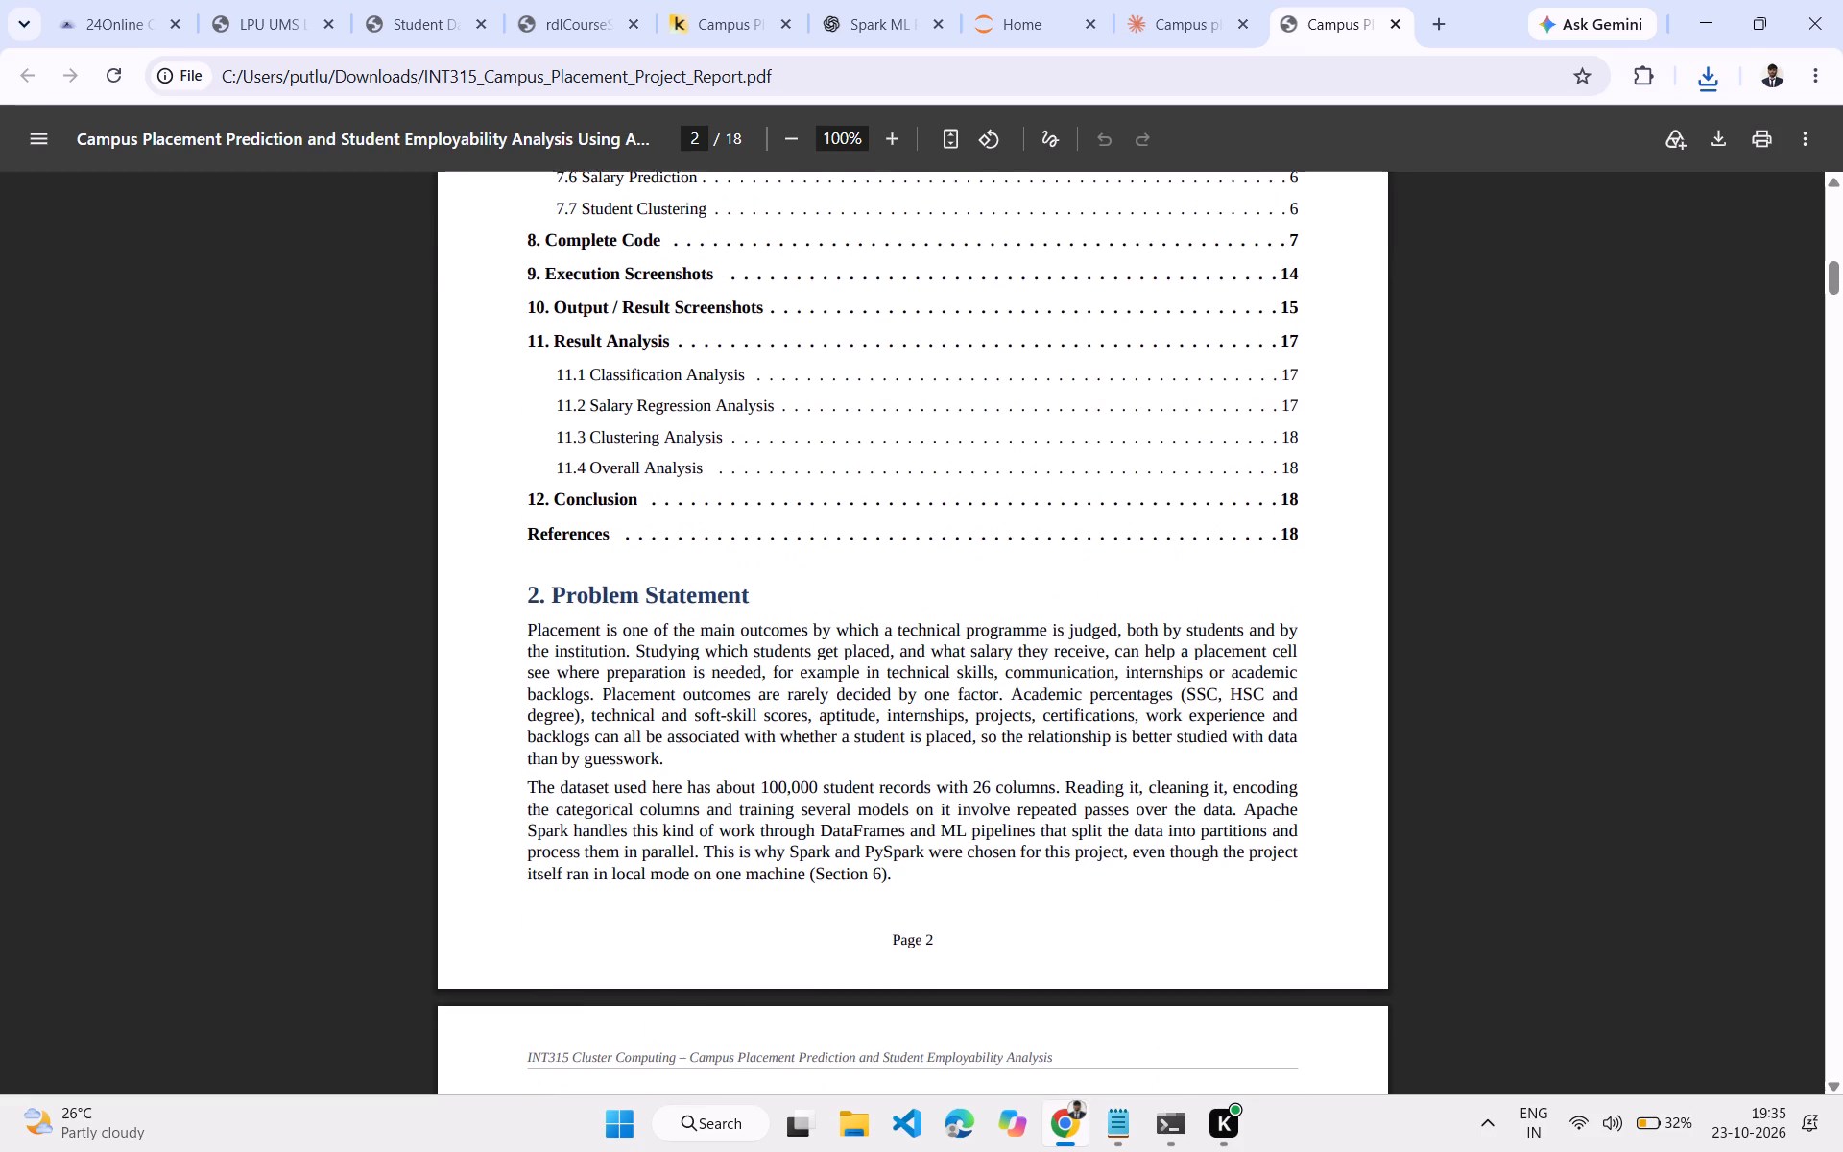
Read the Objectives of the Project and Dataset Description sections, including the table of dataset columns.
scroll(1020, 593, down, 4)
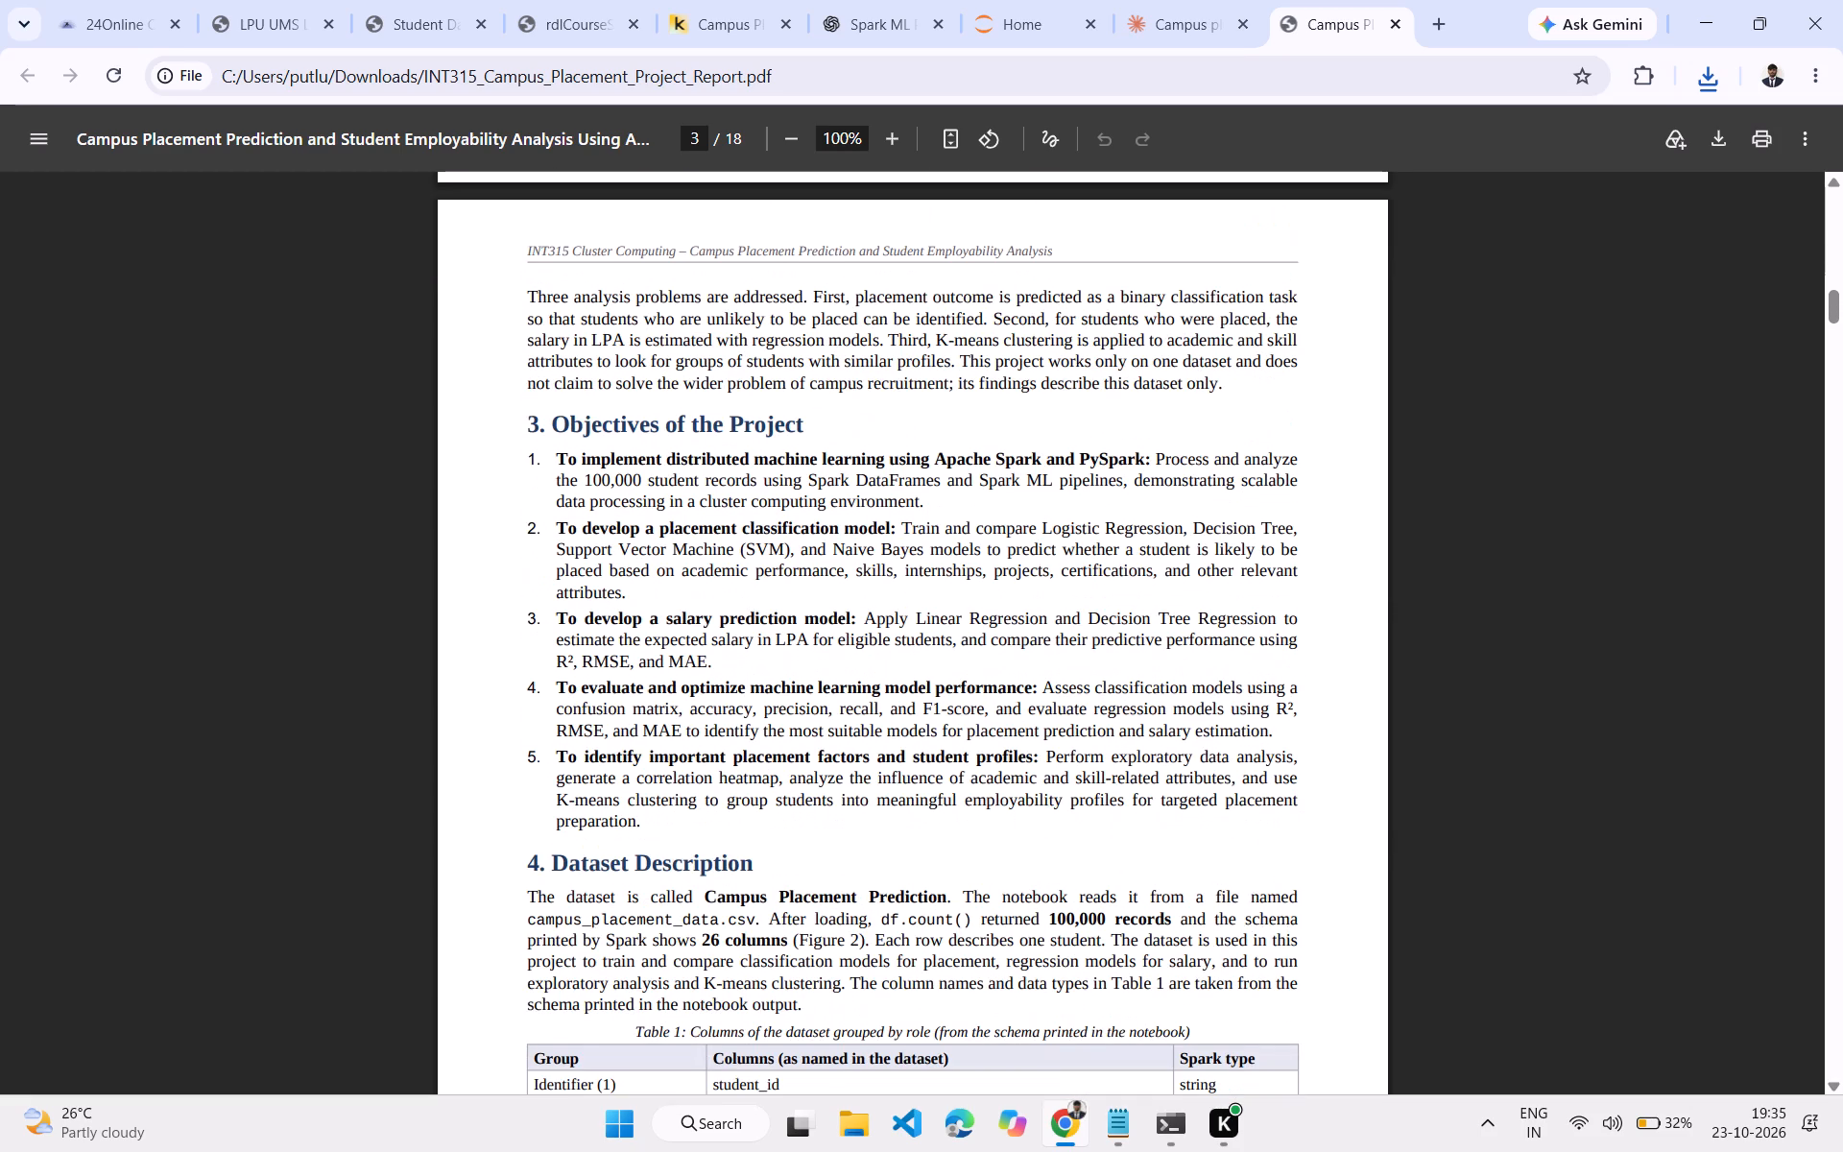
scroll(1020, 593, down, 1)
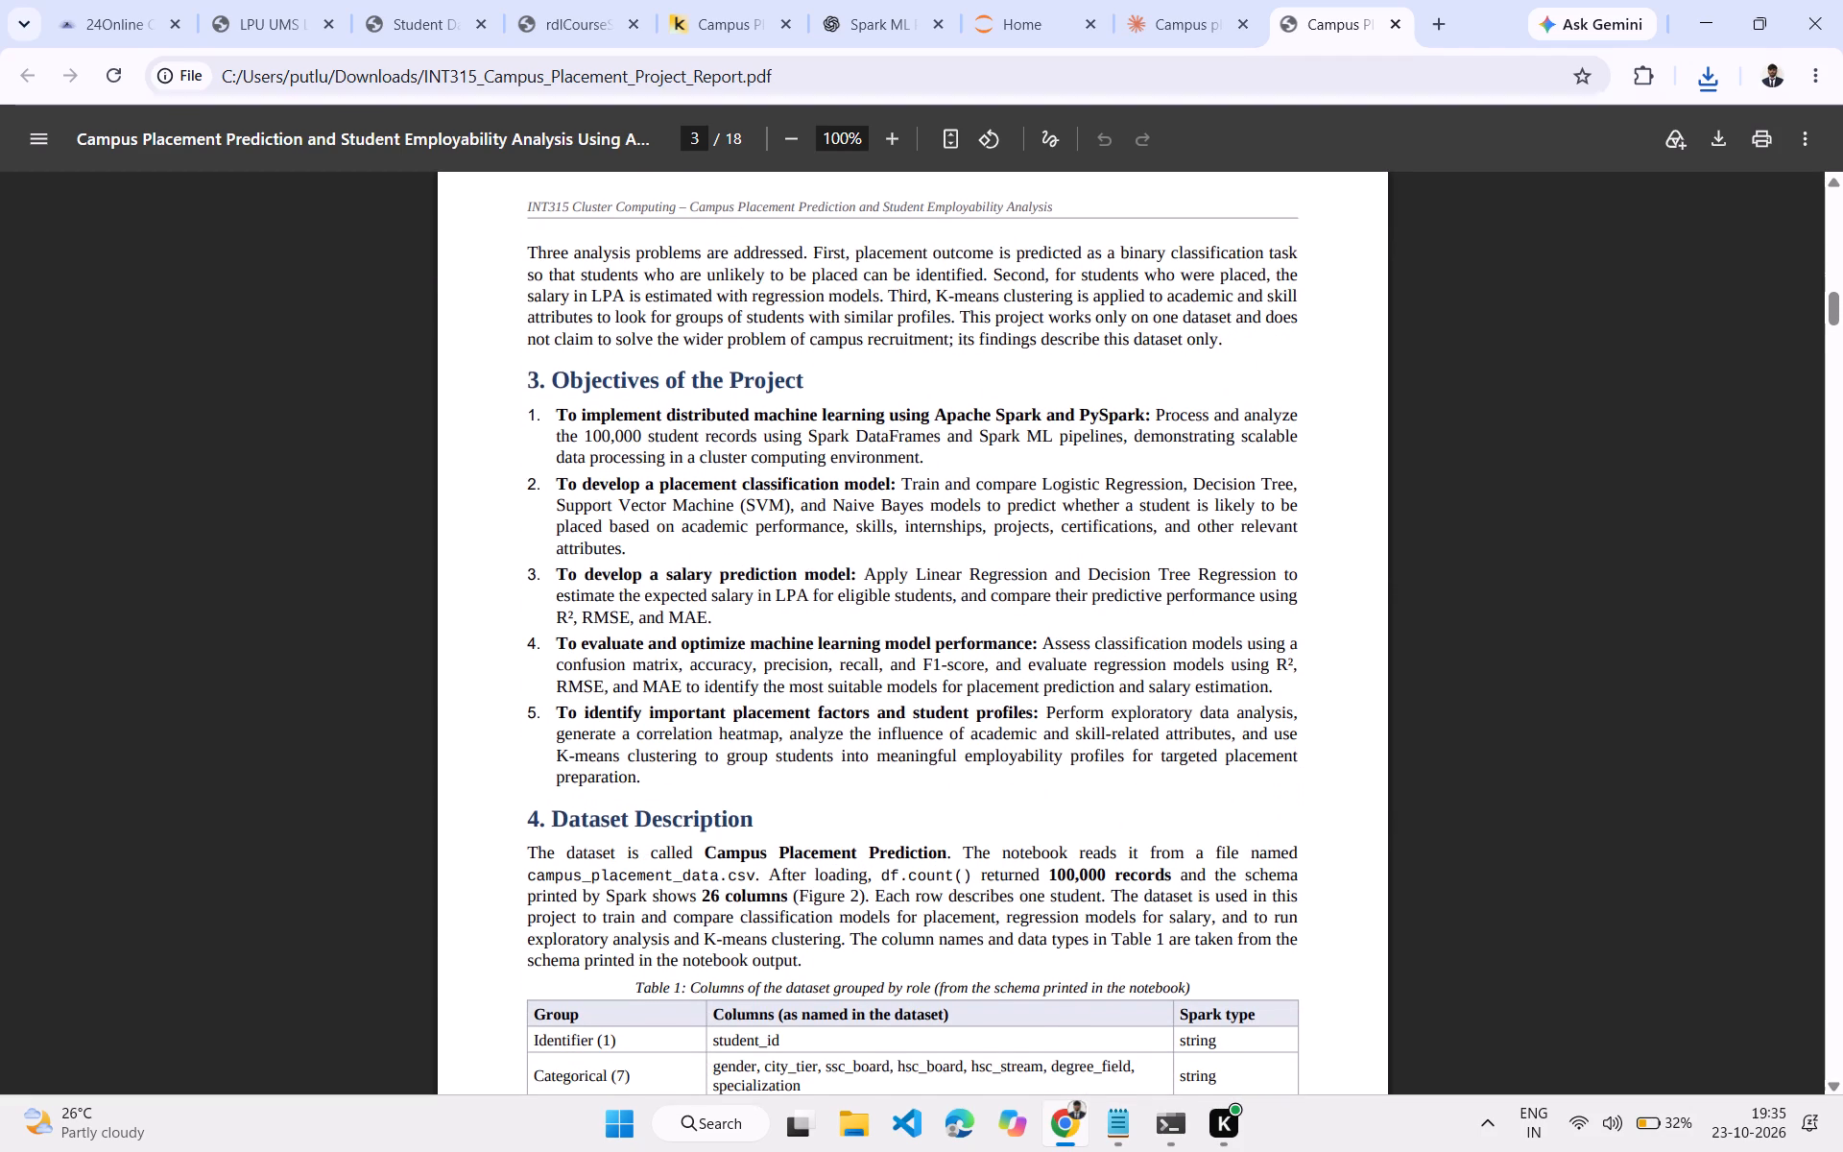
scroll(1020, 593, down, 1)
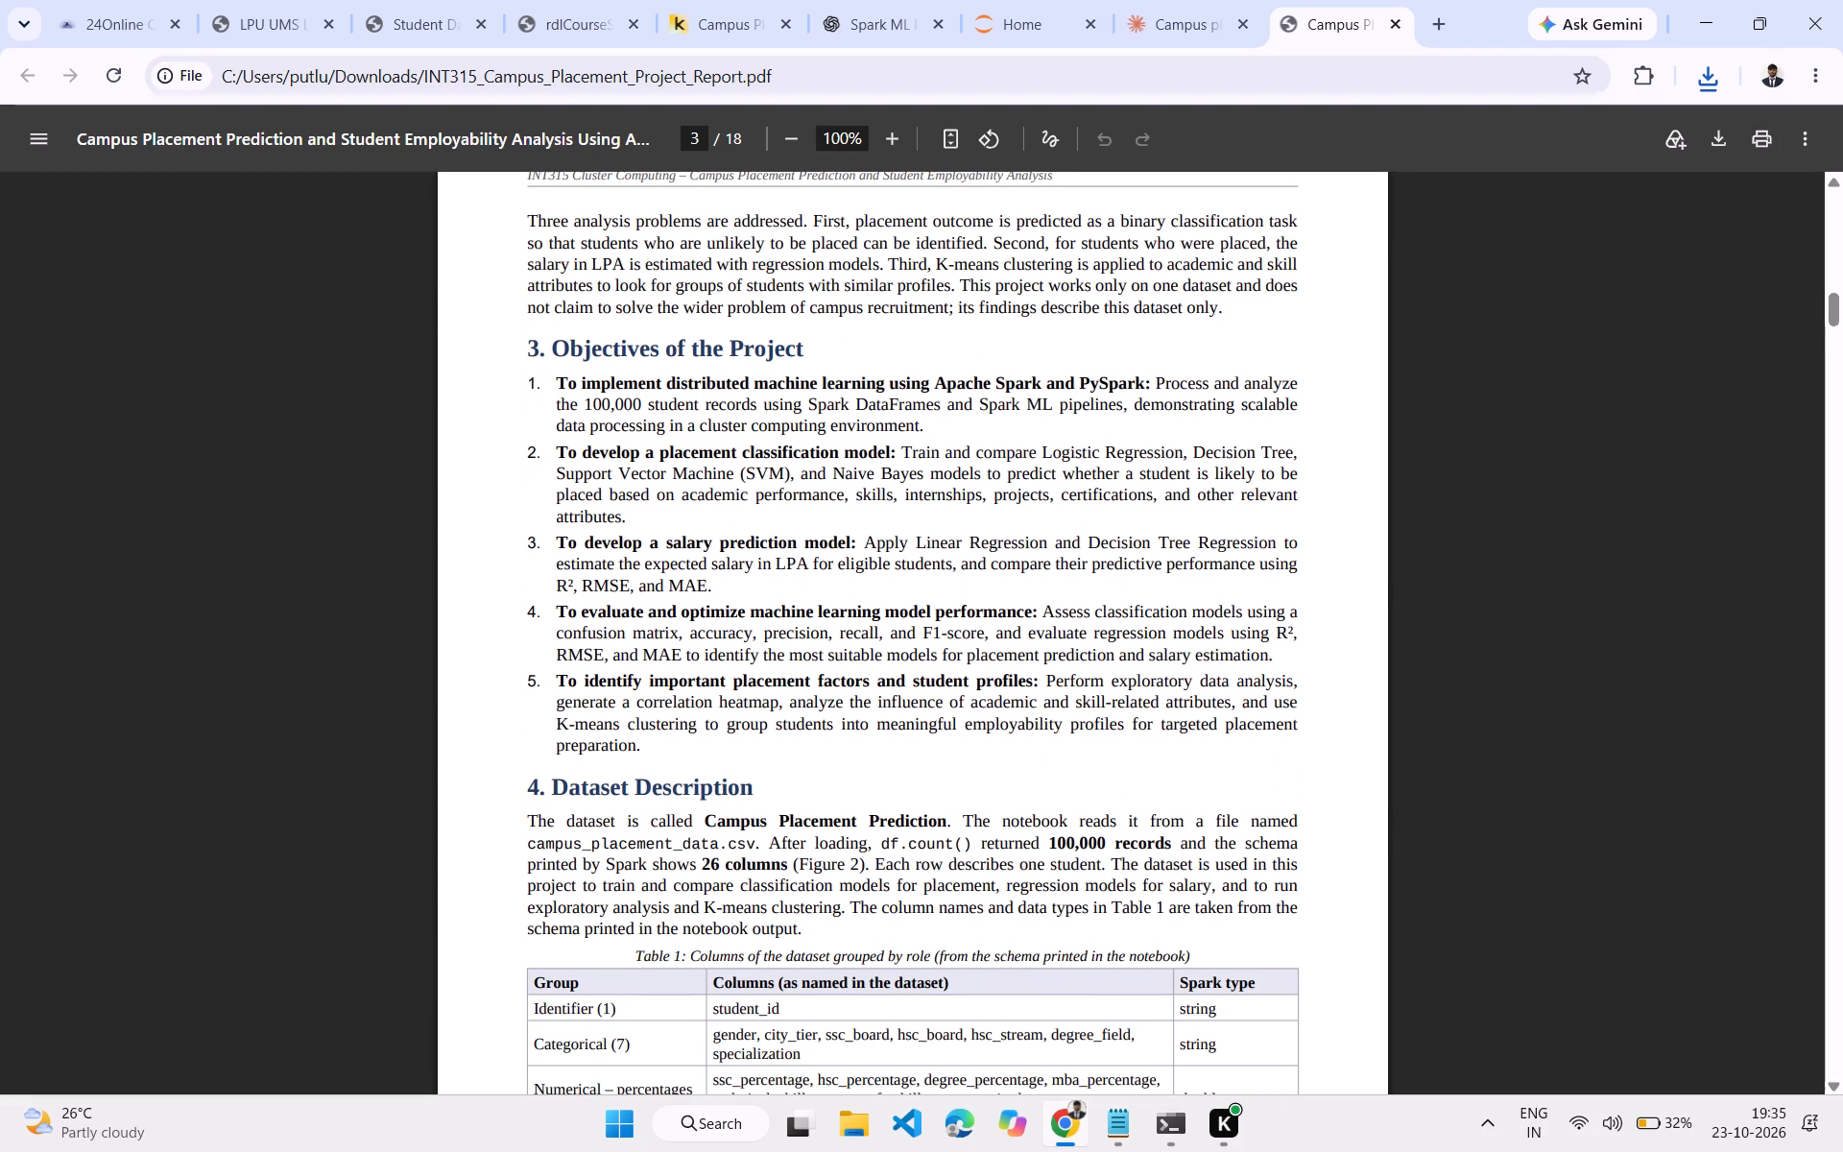
scroll(1020, 593, down, 1)
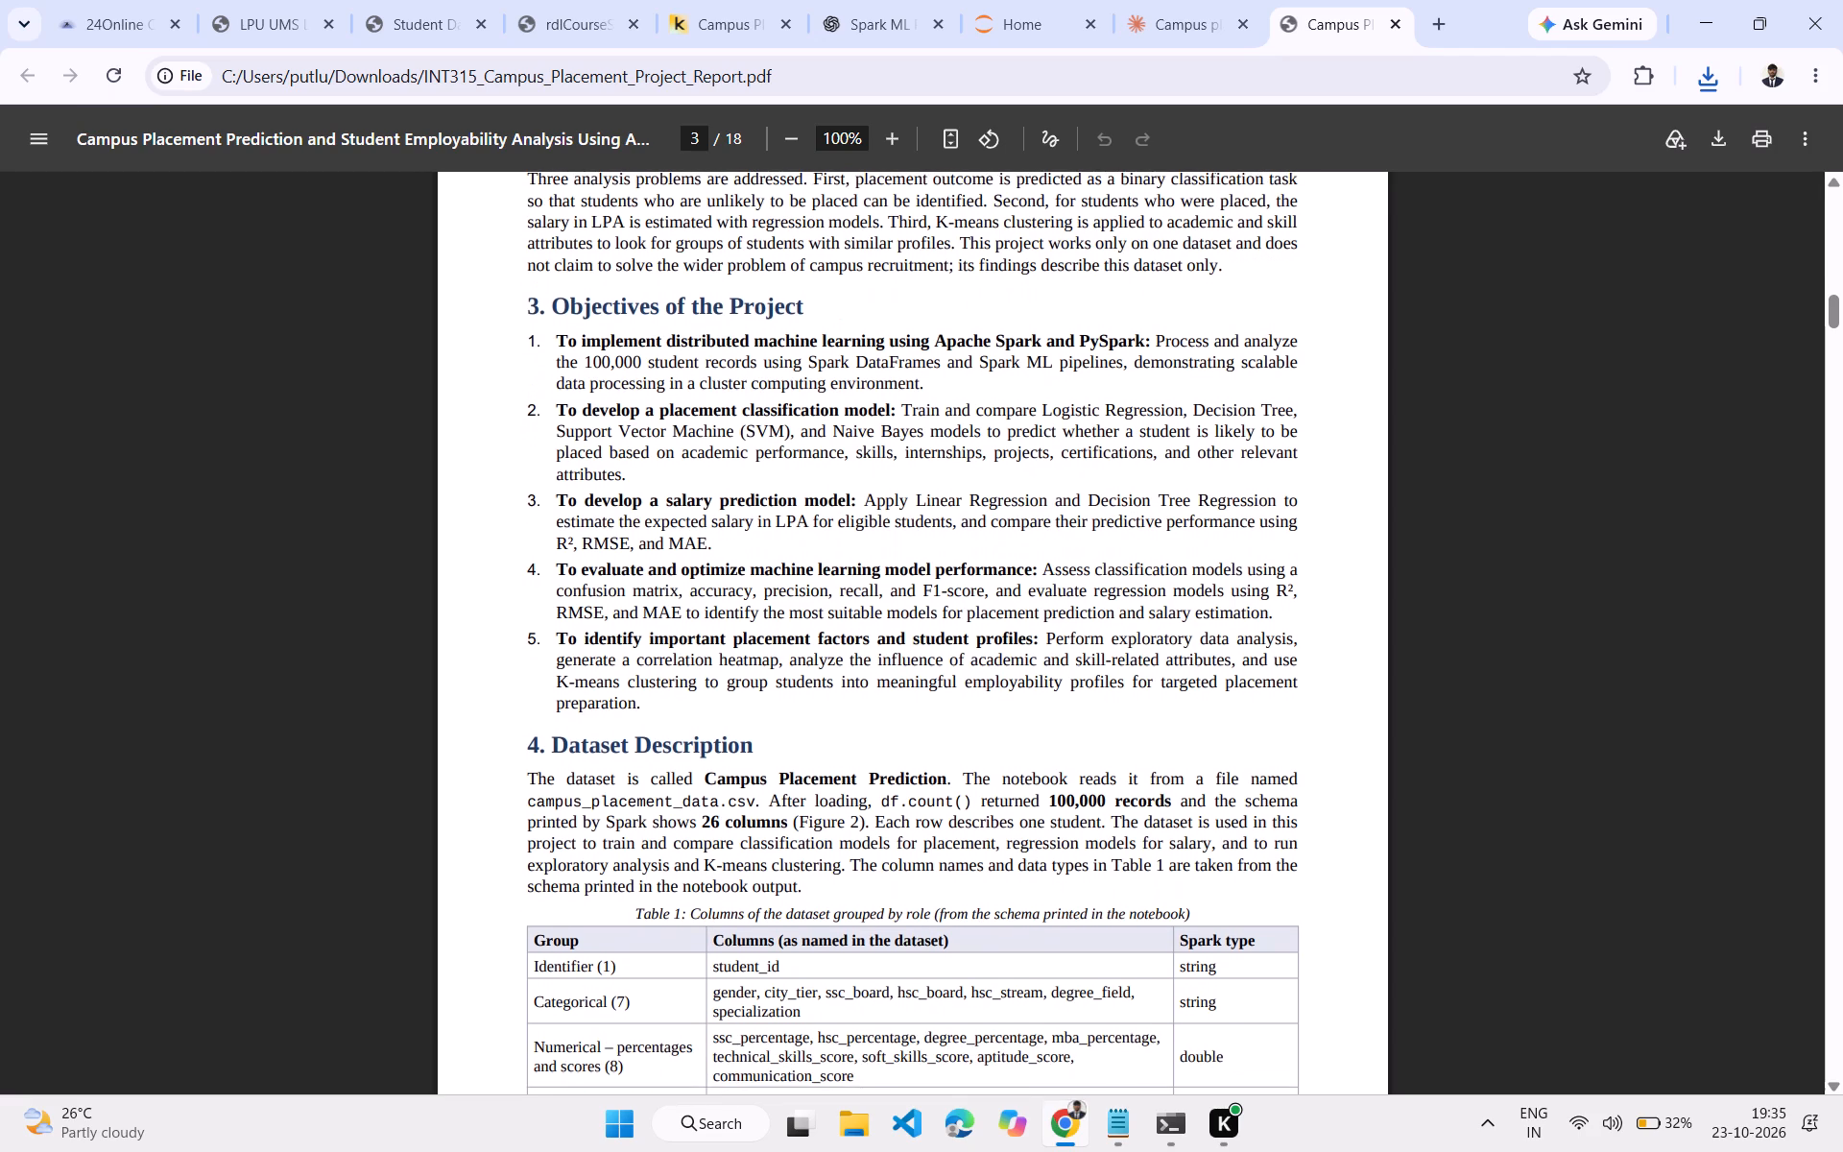
scroll(1020, 593, down, 1)
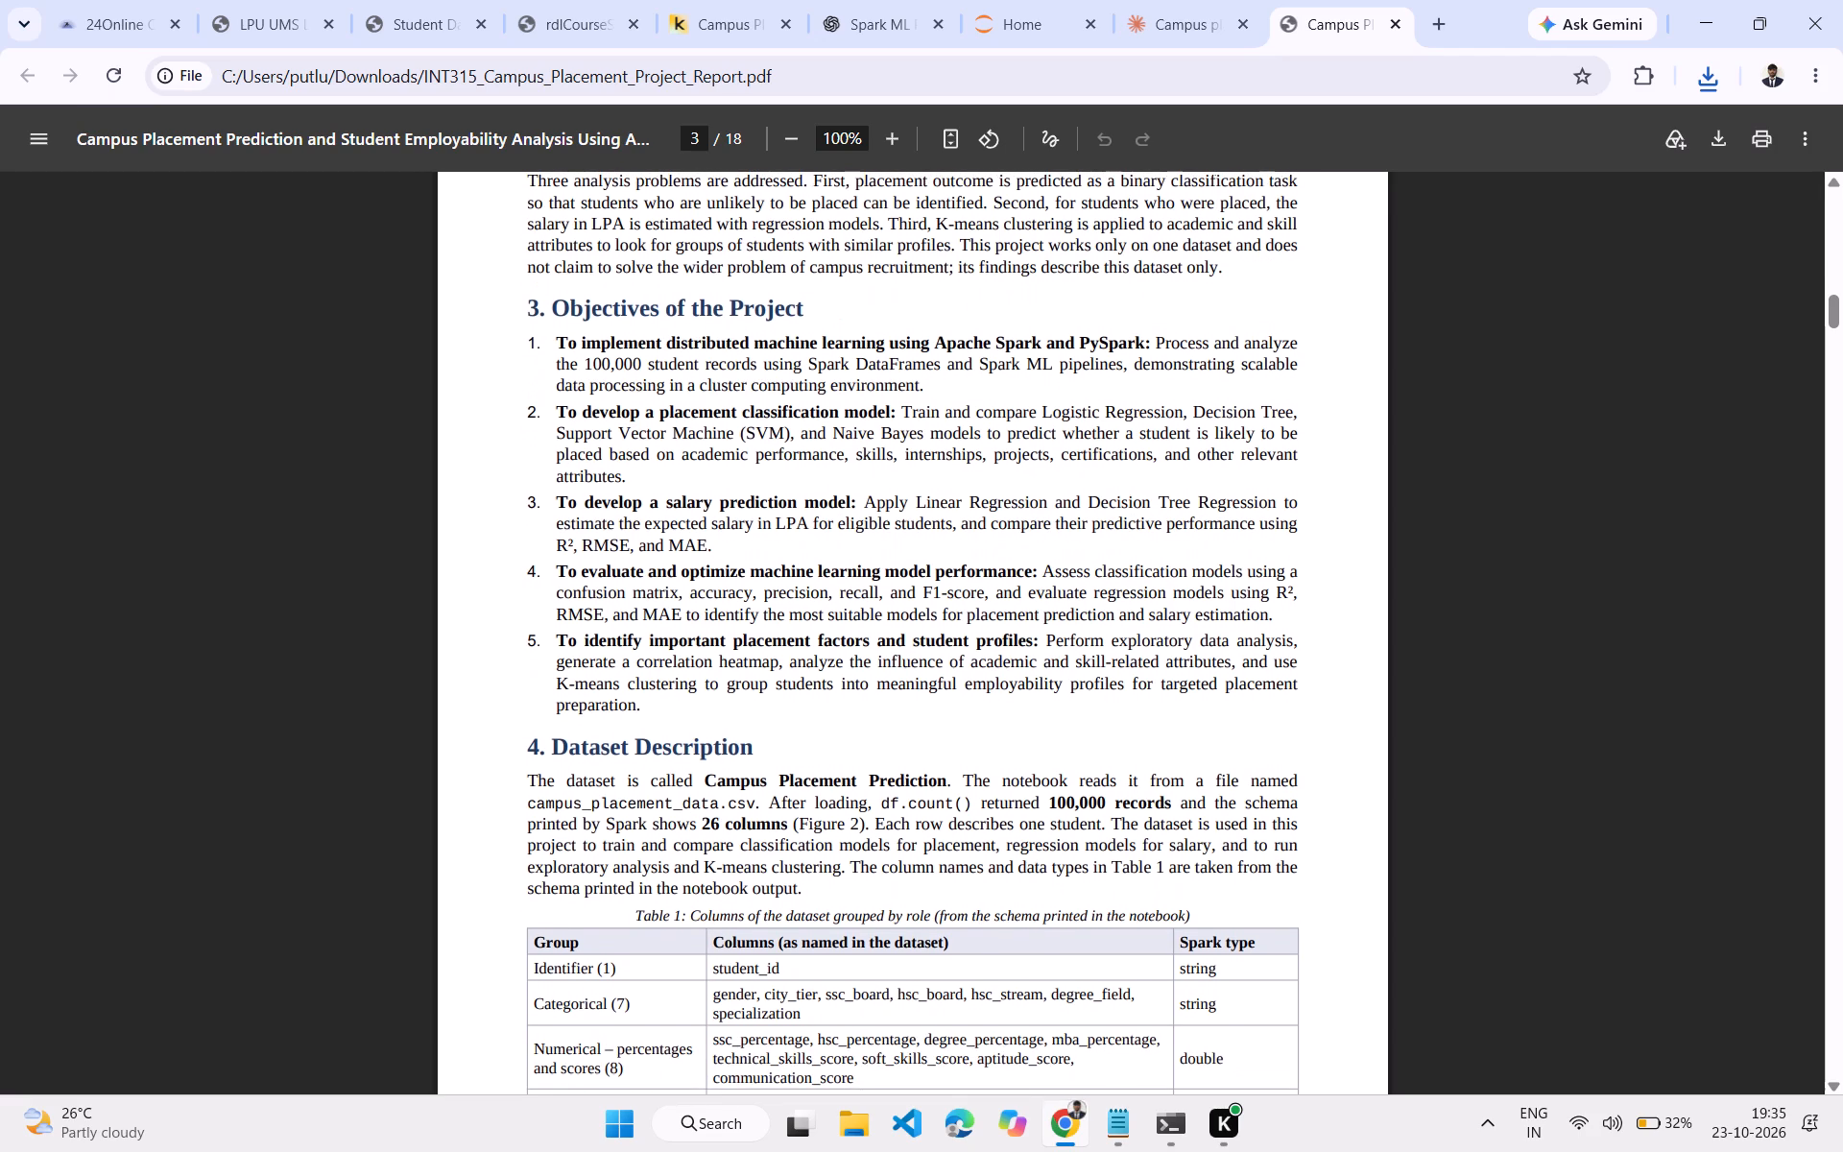
scroll(1020, 593, down, 1)
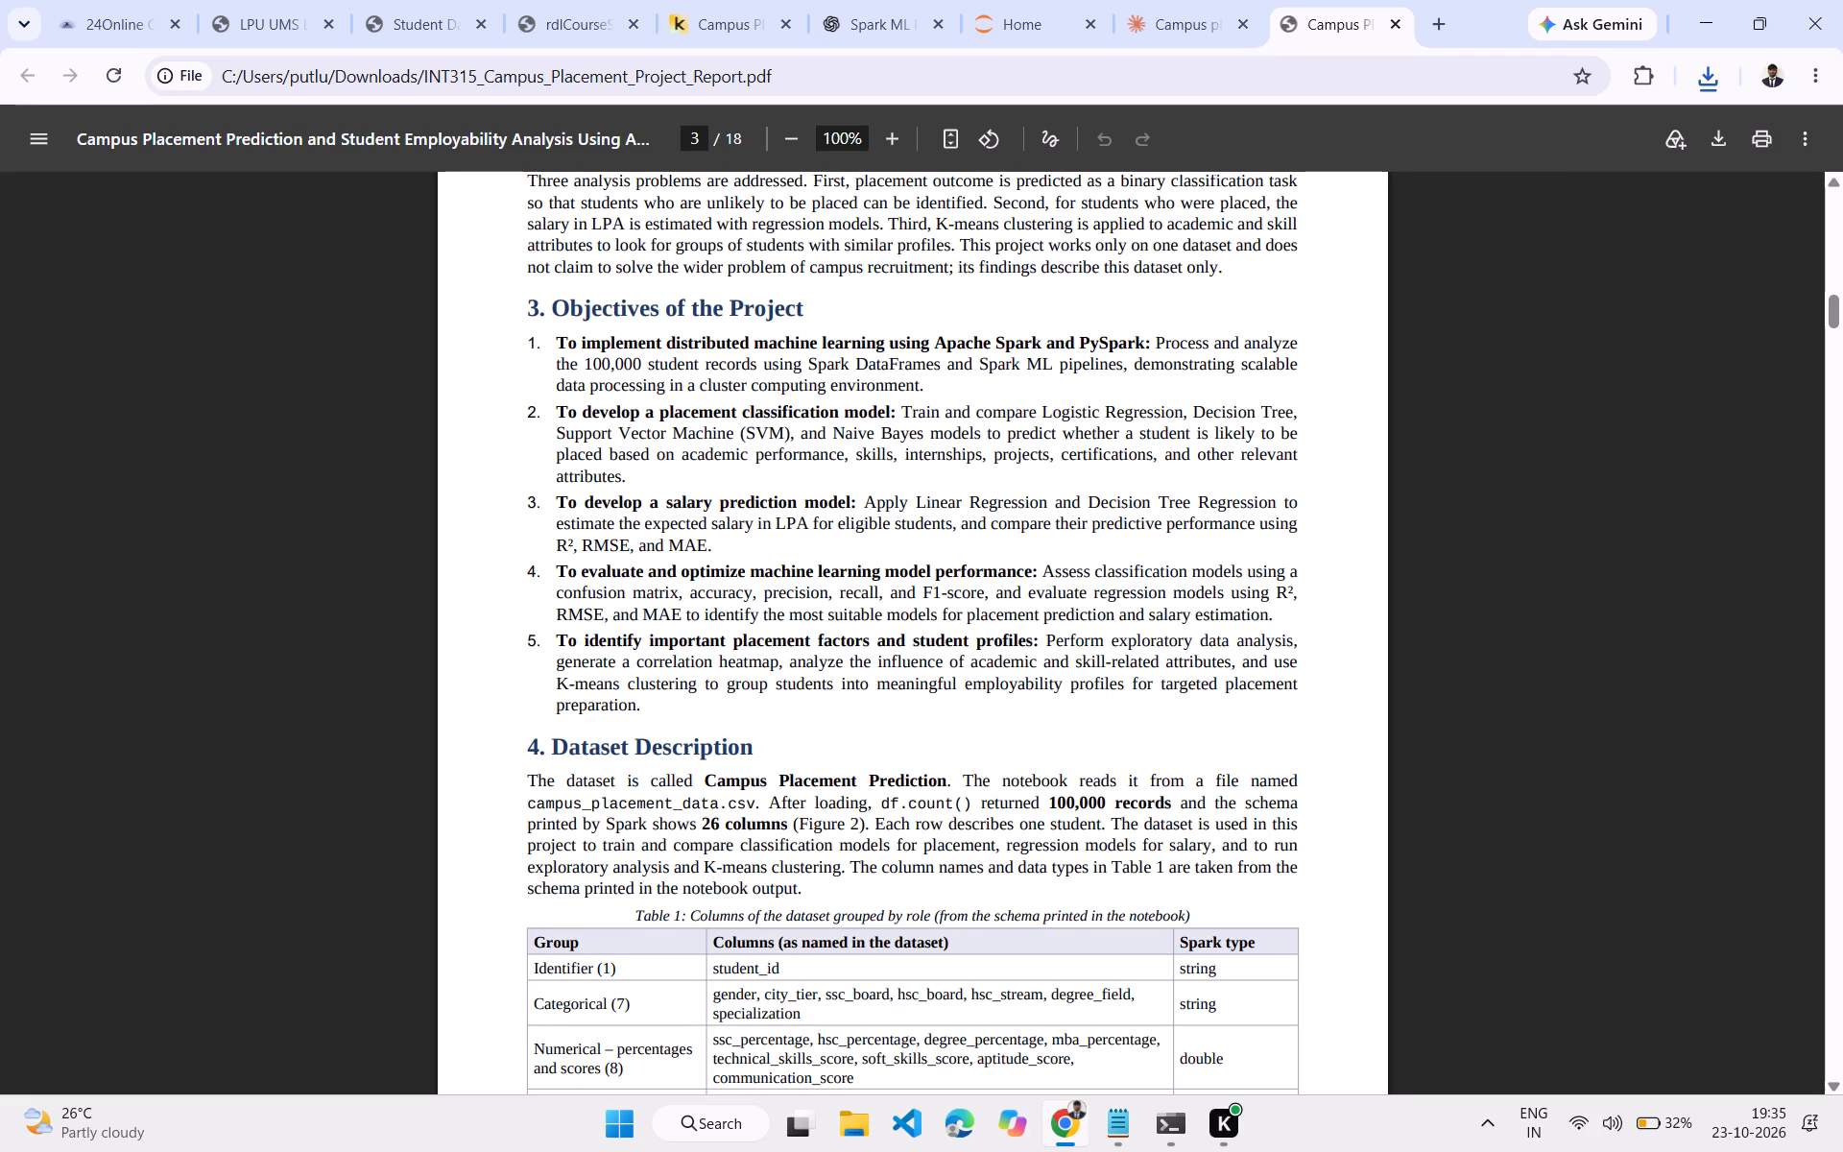
scroll(1020, 593, down, 1)
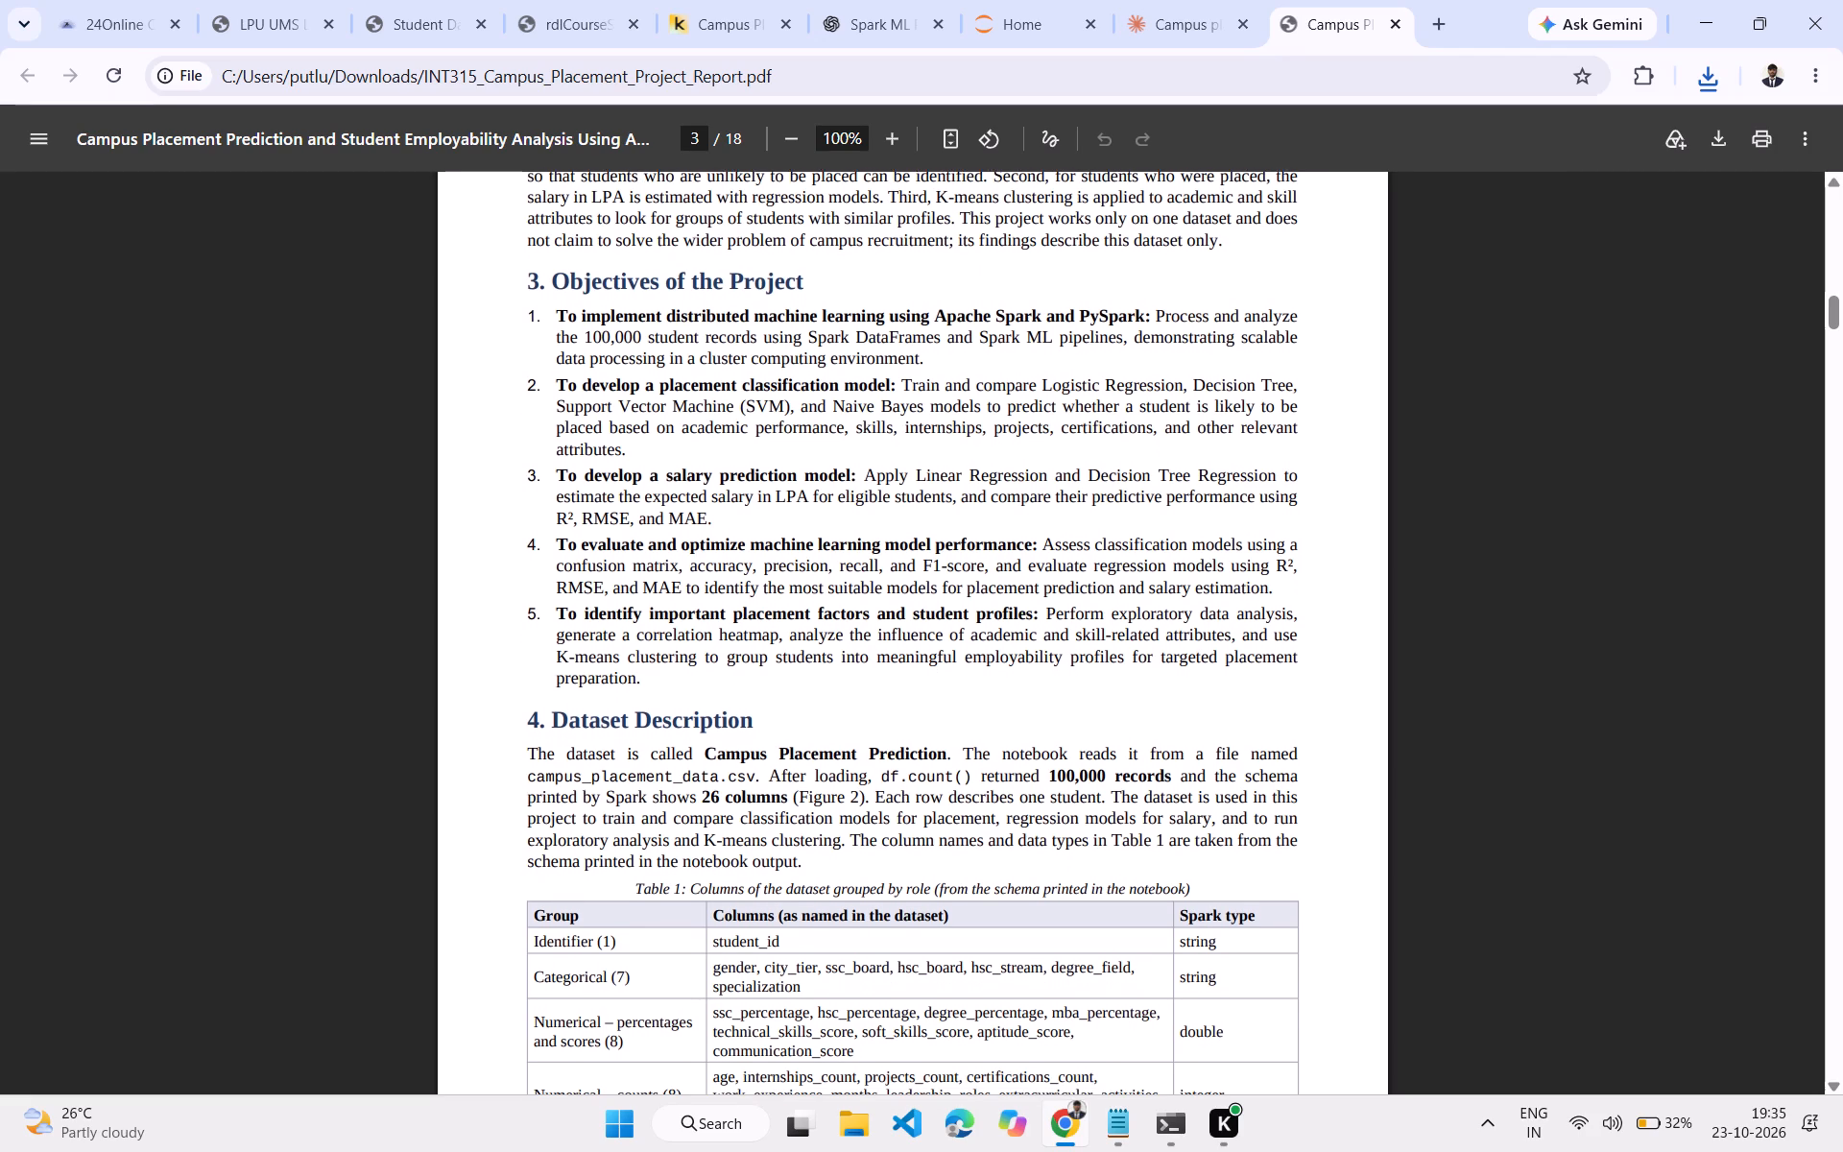
scroll(1020, 593, down, 4)
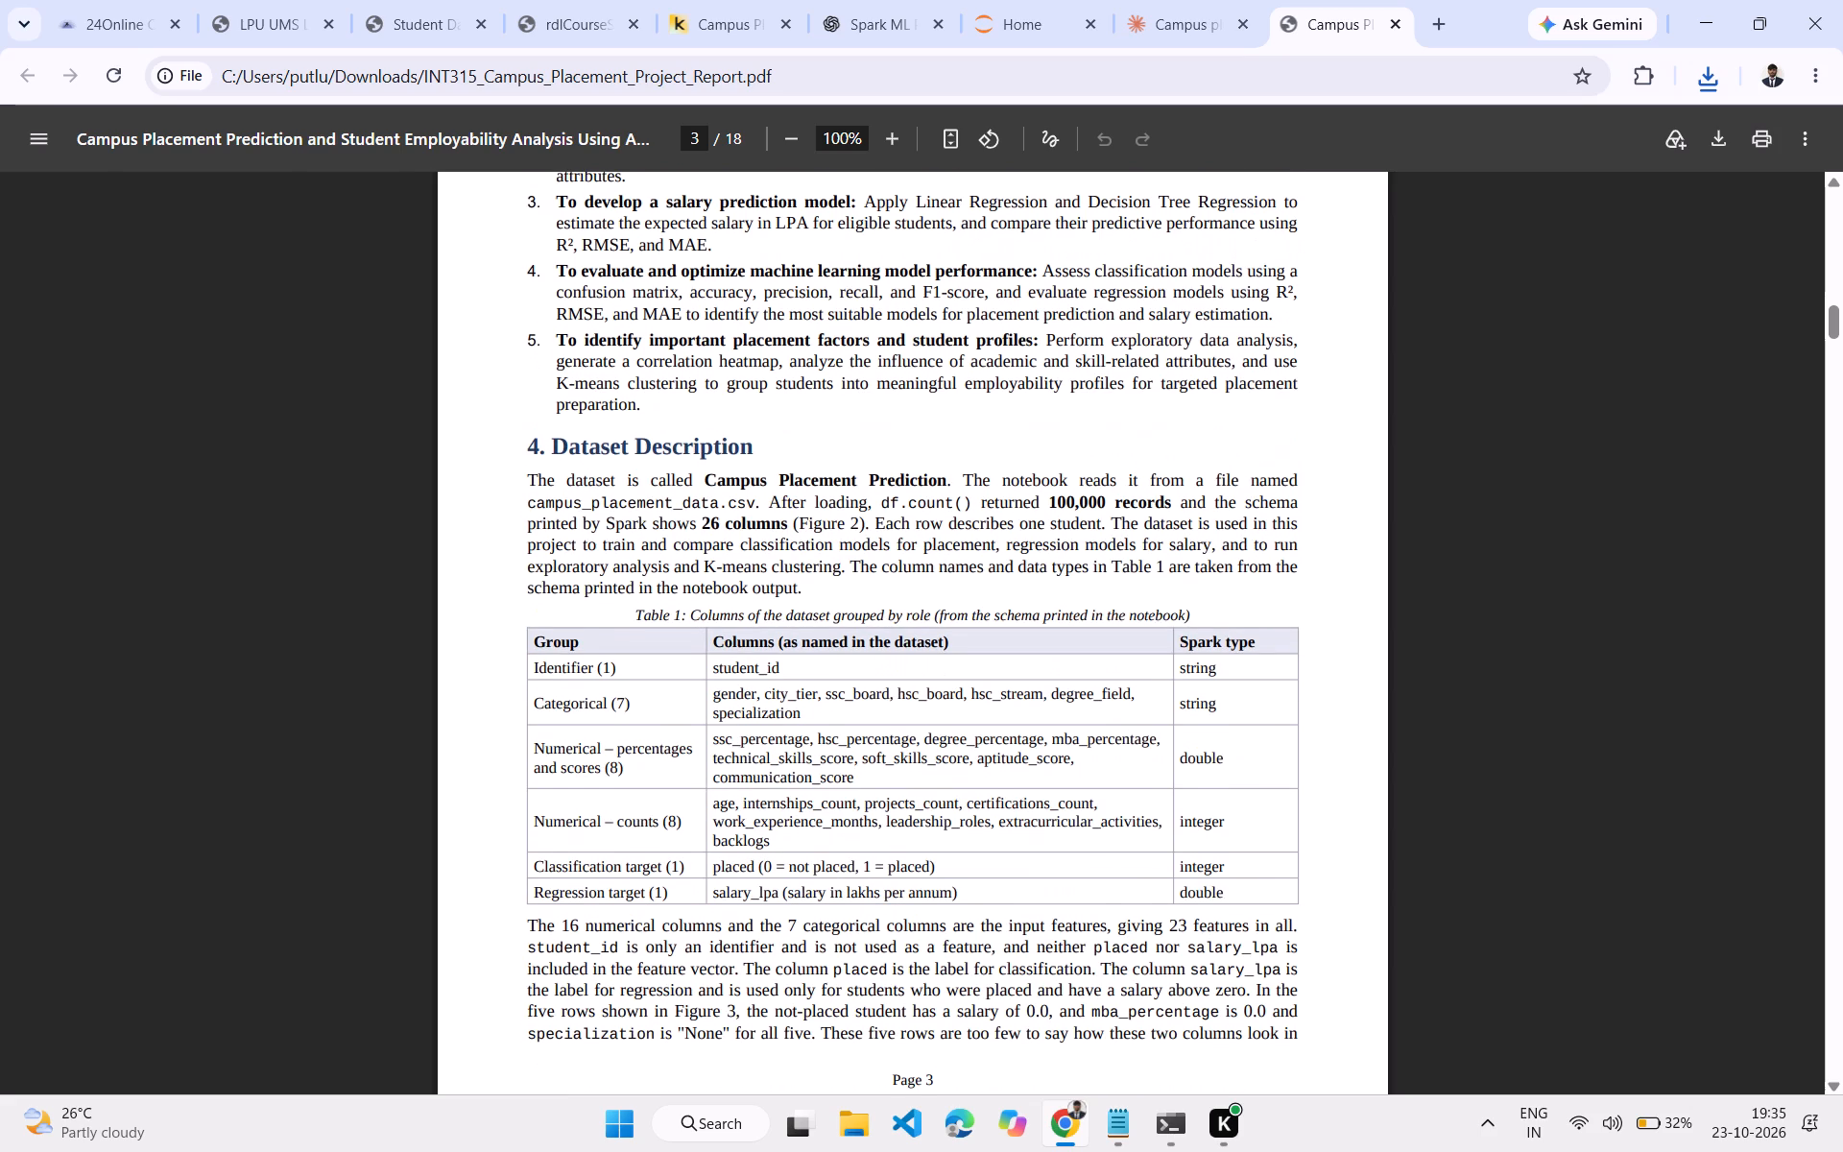
scroll(1020, 593, down, 2)
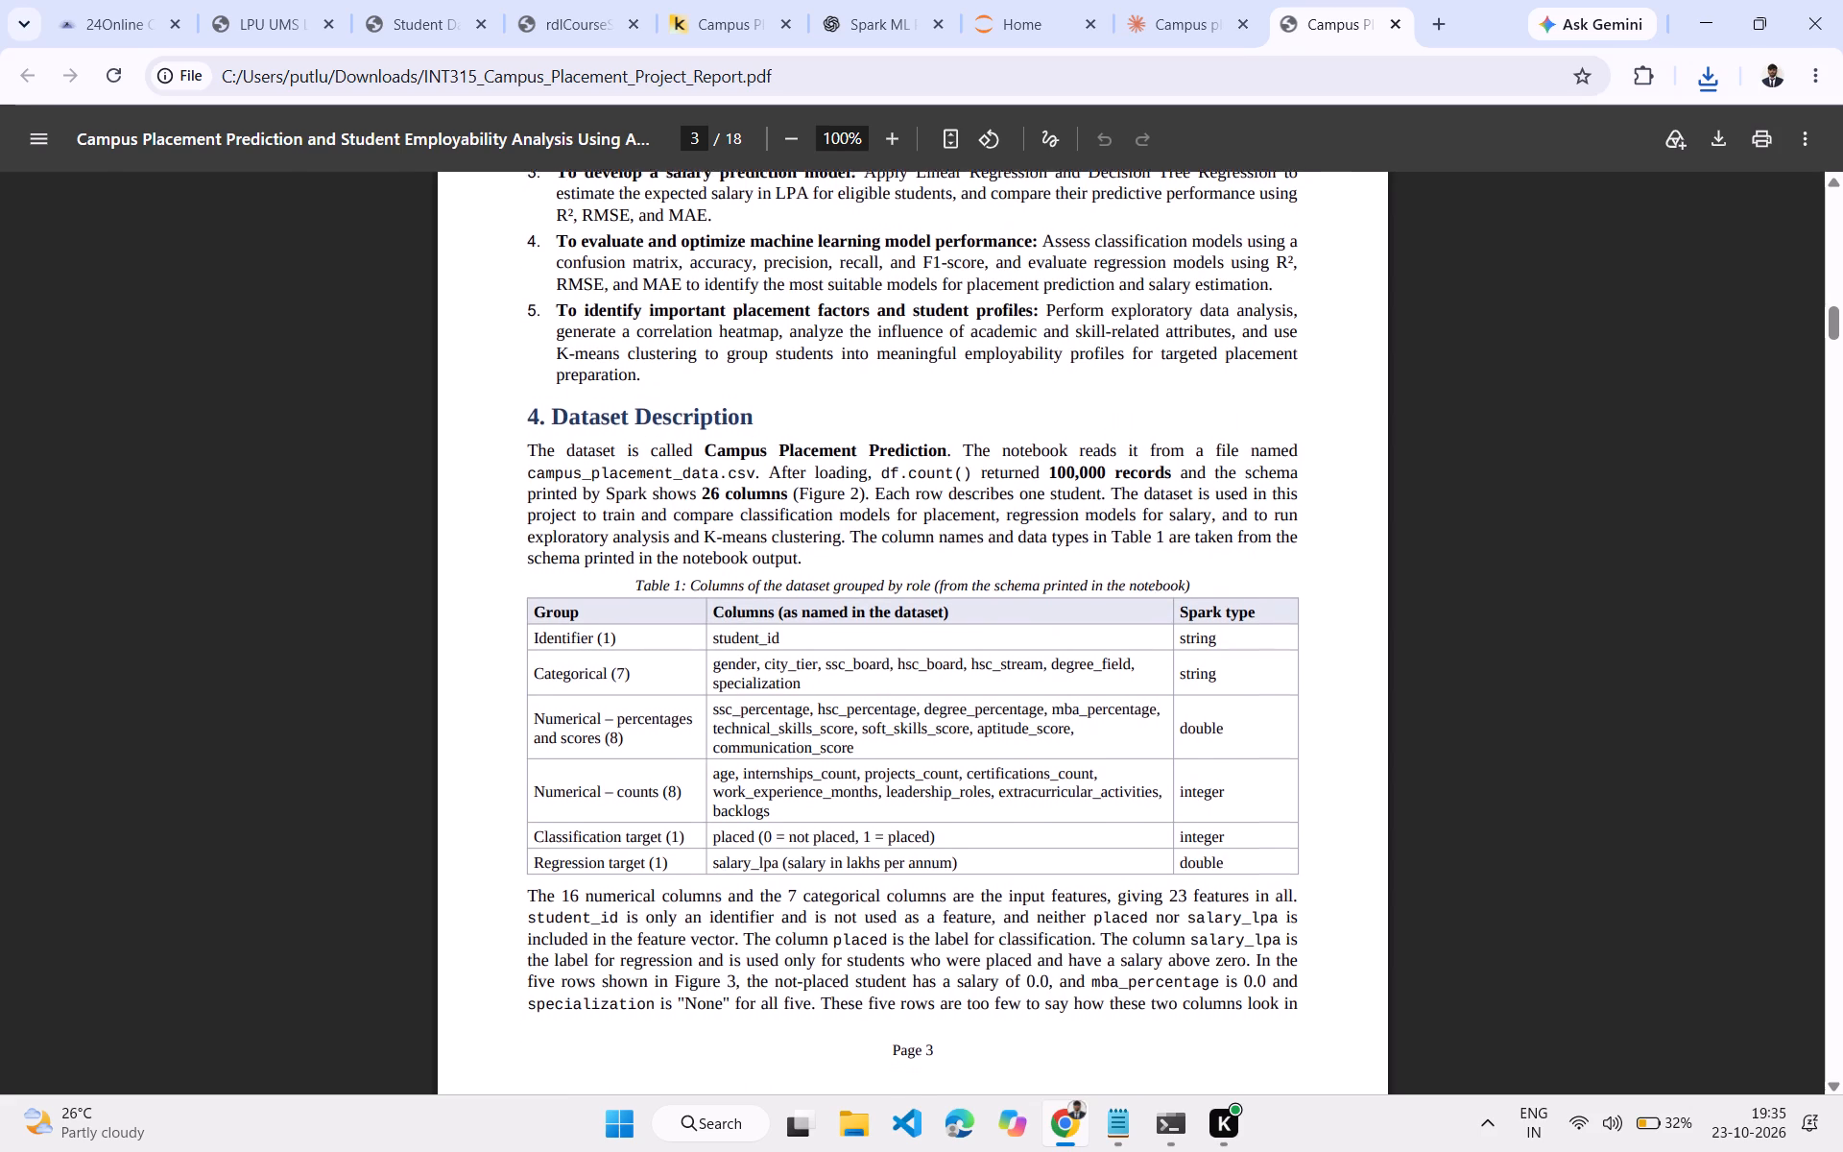
scroll(1020, 593, down, 3)
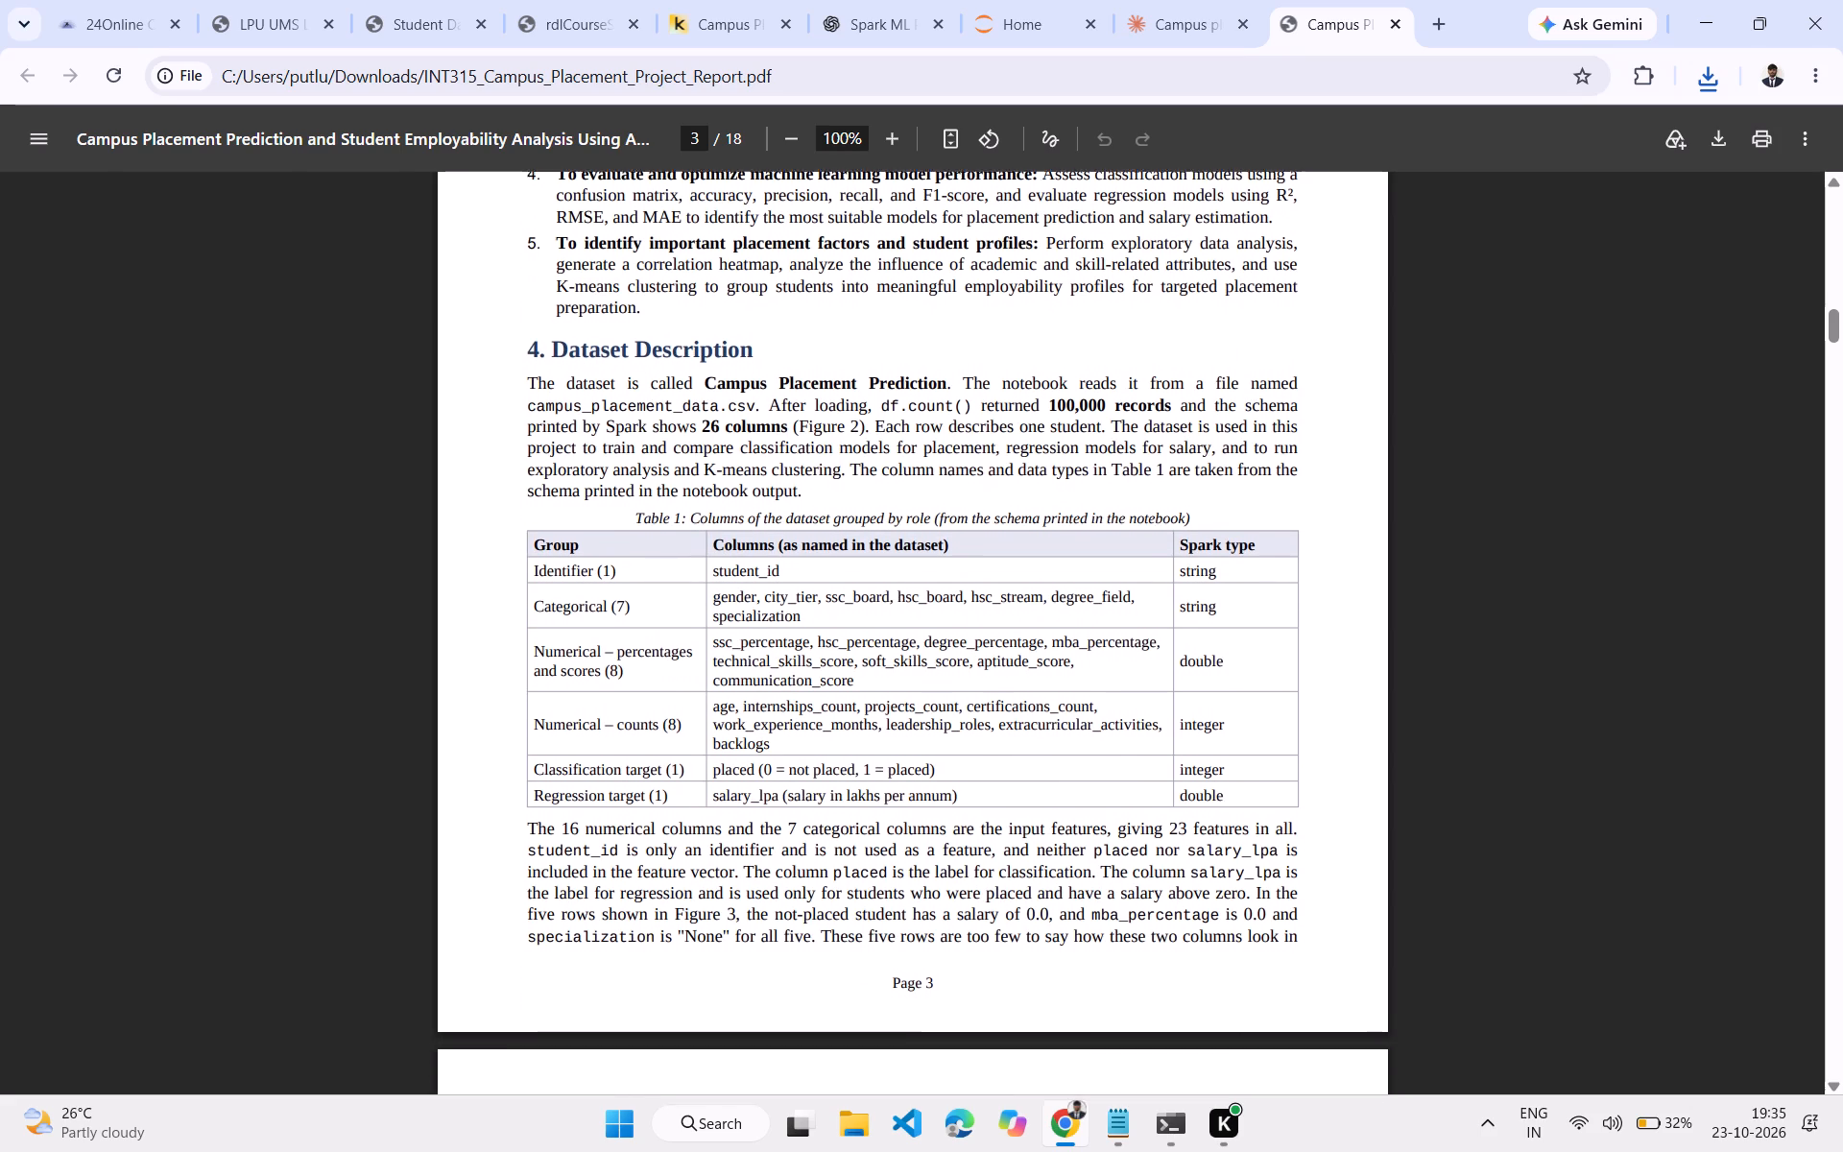
Examine the Dataset Source, Tools and Technologies Used, and Implementation / Methodology sections of the report.
scroll(1020, 593, down, 4)
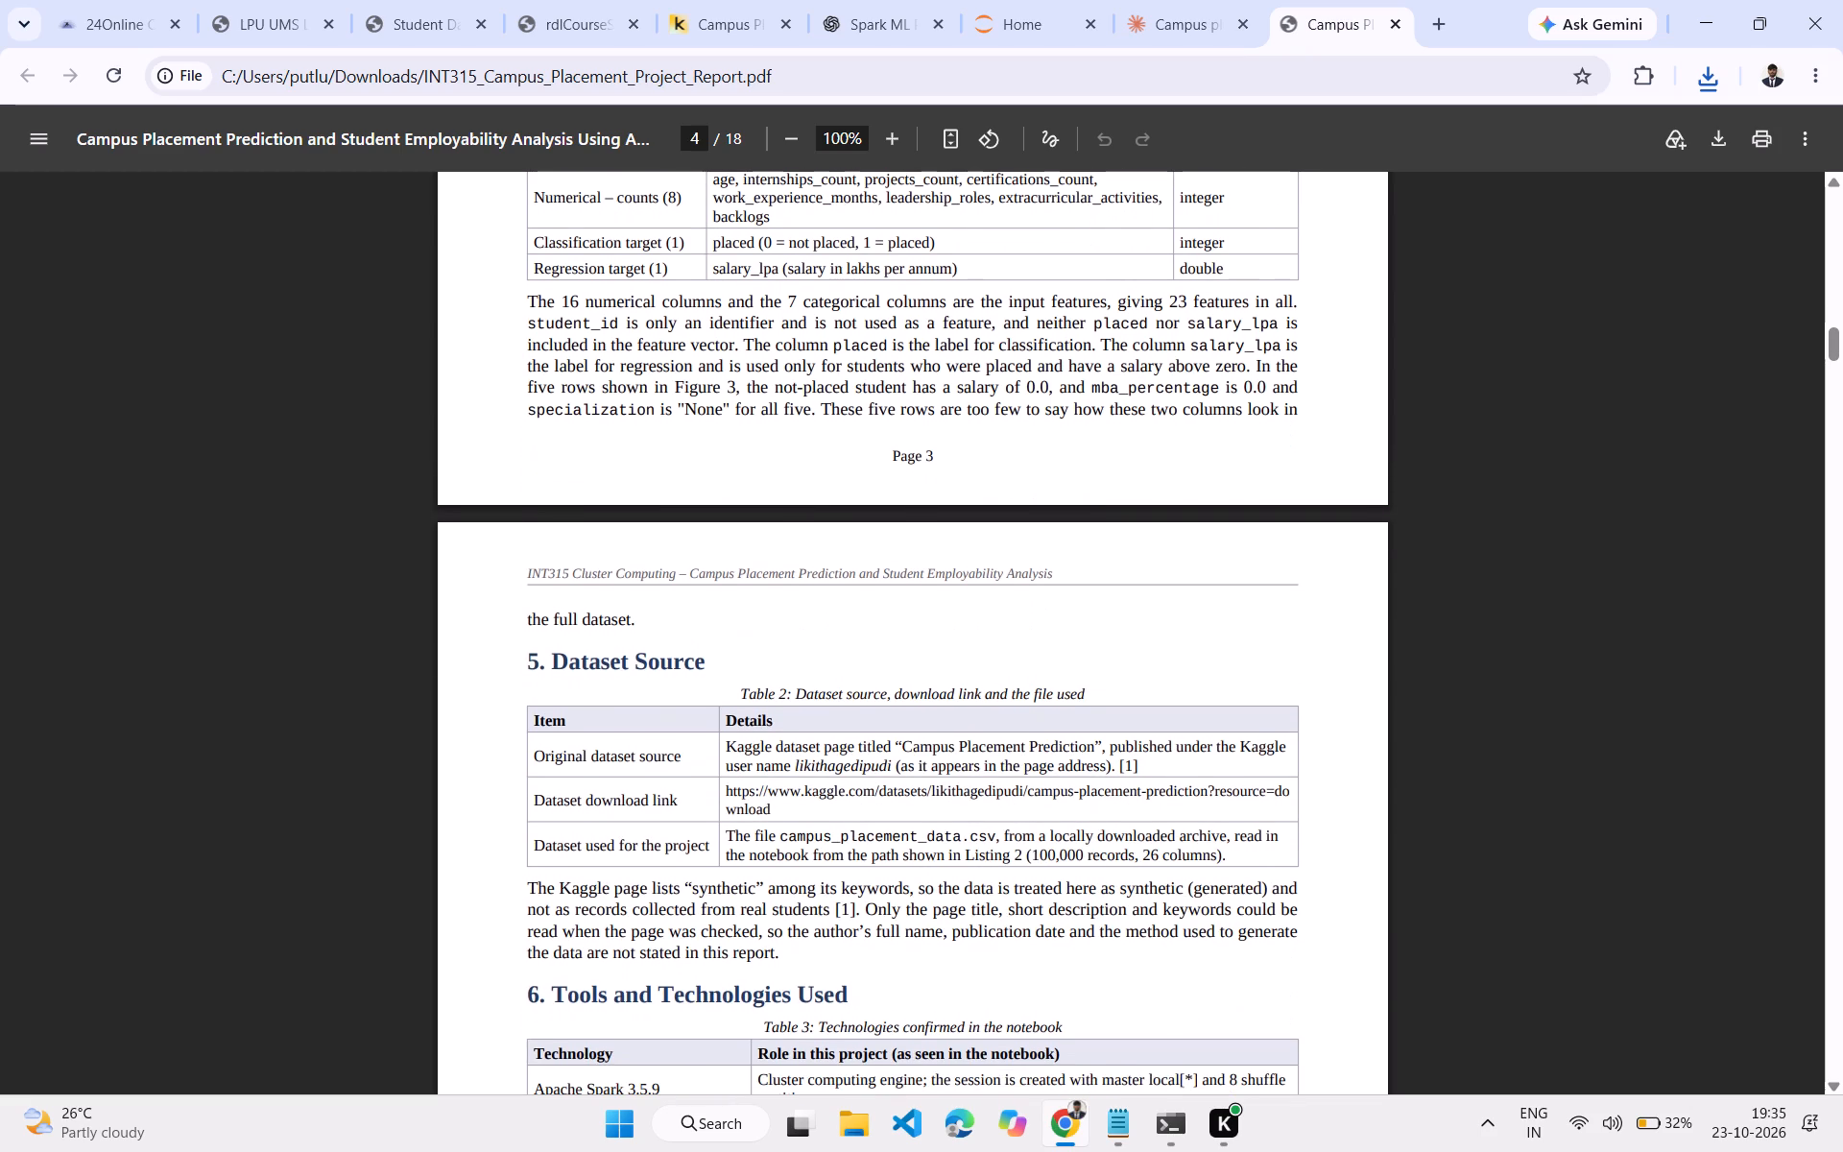
scroll(1020, 593, down, 3)
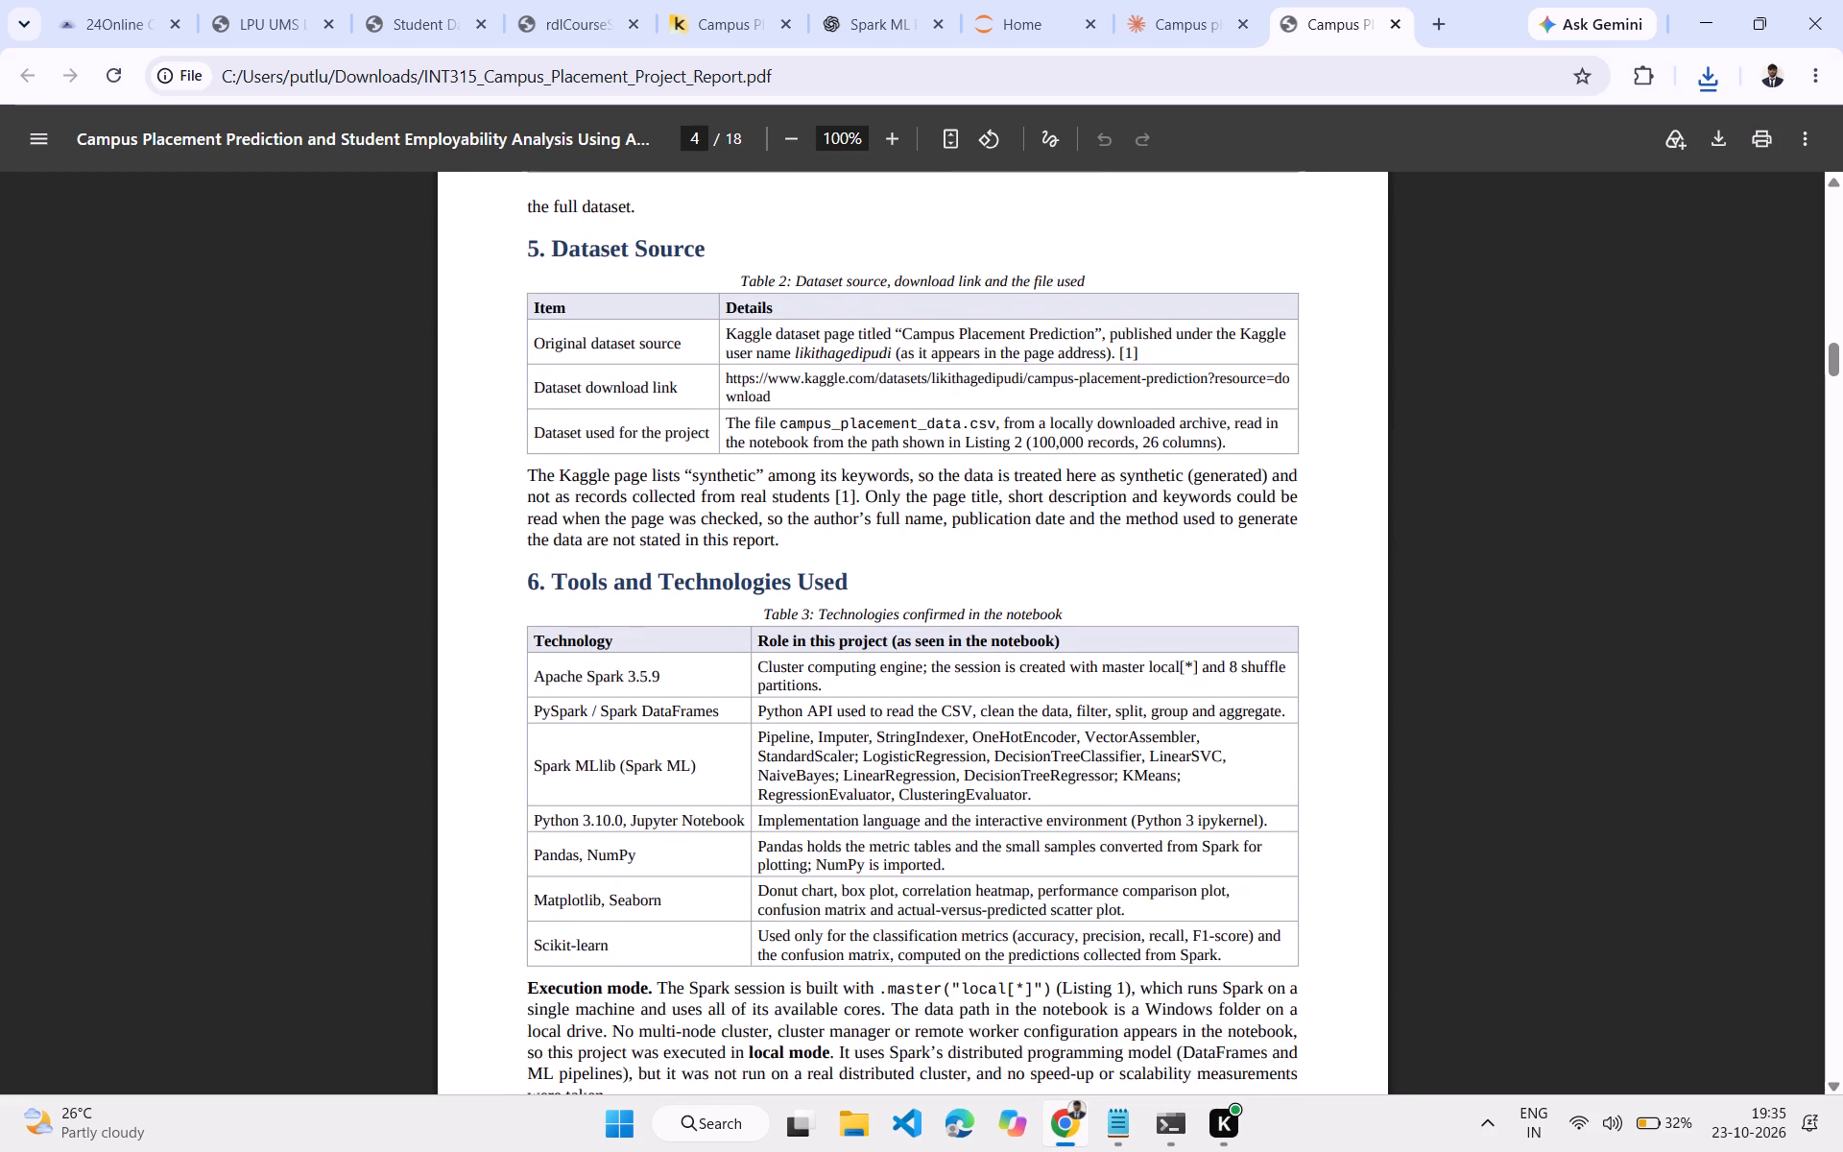
scroll(1020, 593, down, 3)
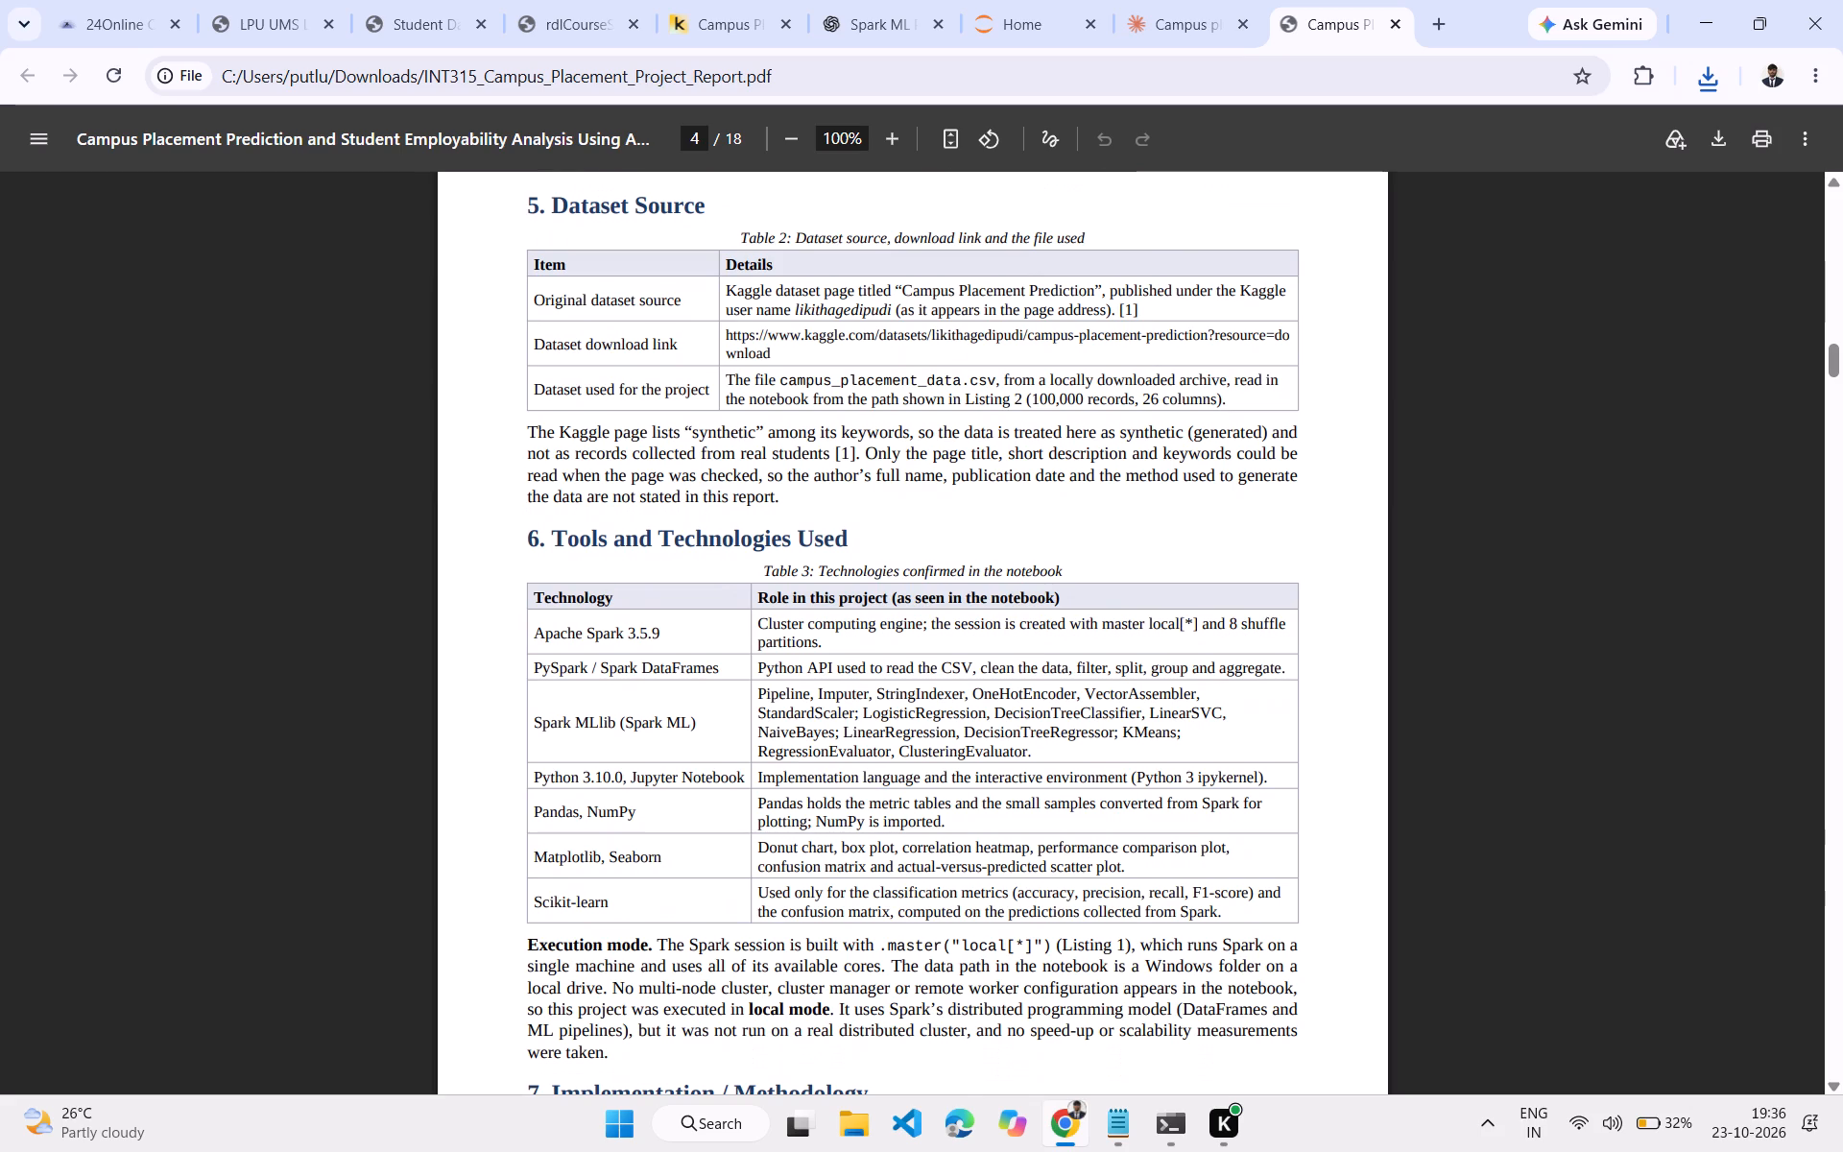
scroll(1020, 593, down, 1)
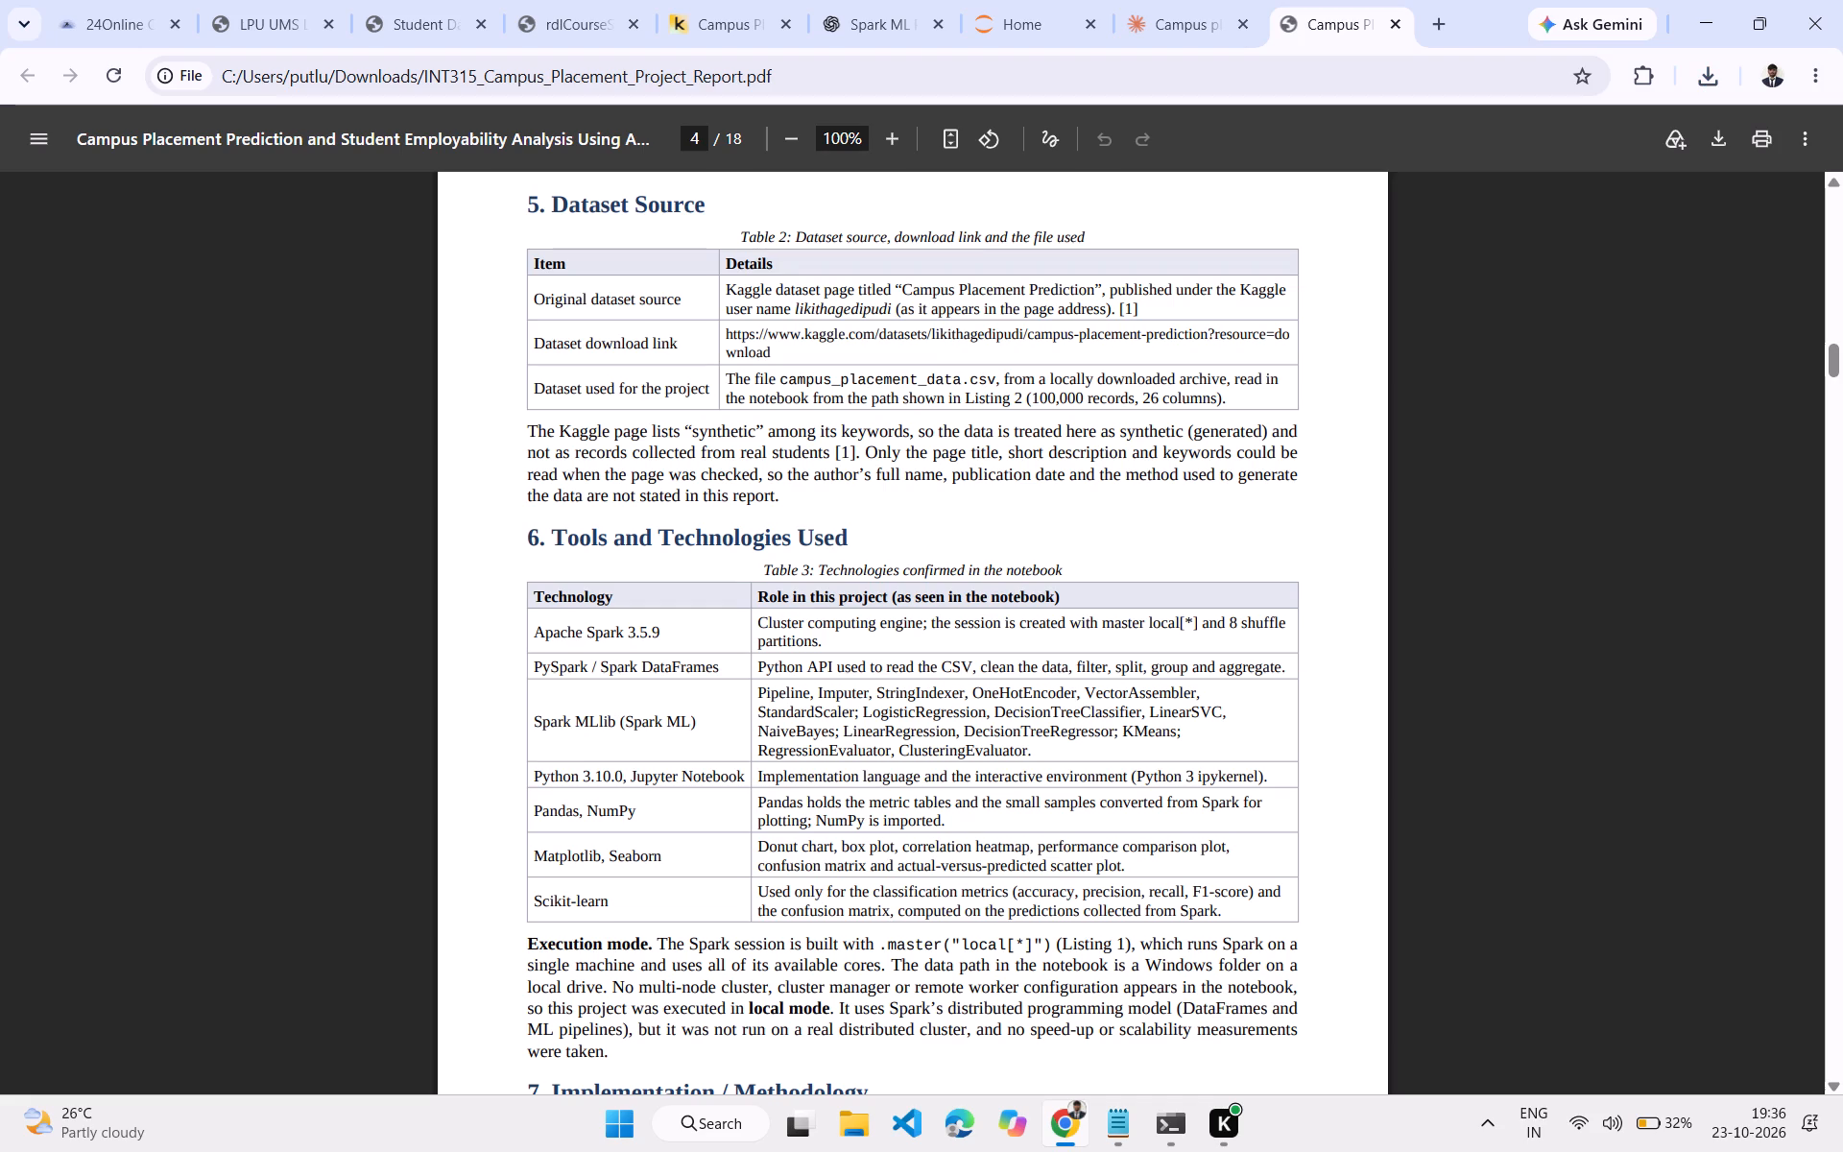
scroll(1020, 593, down, 2)
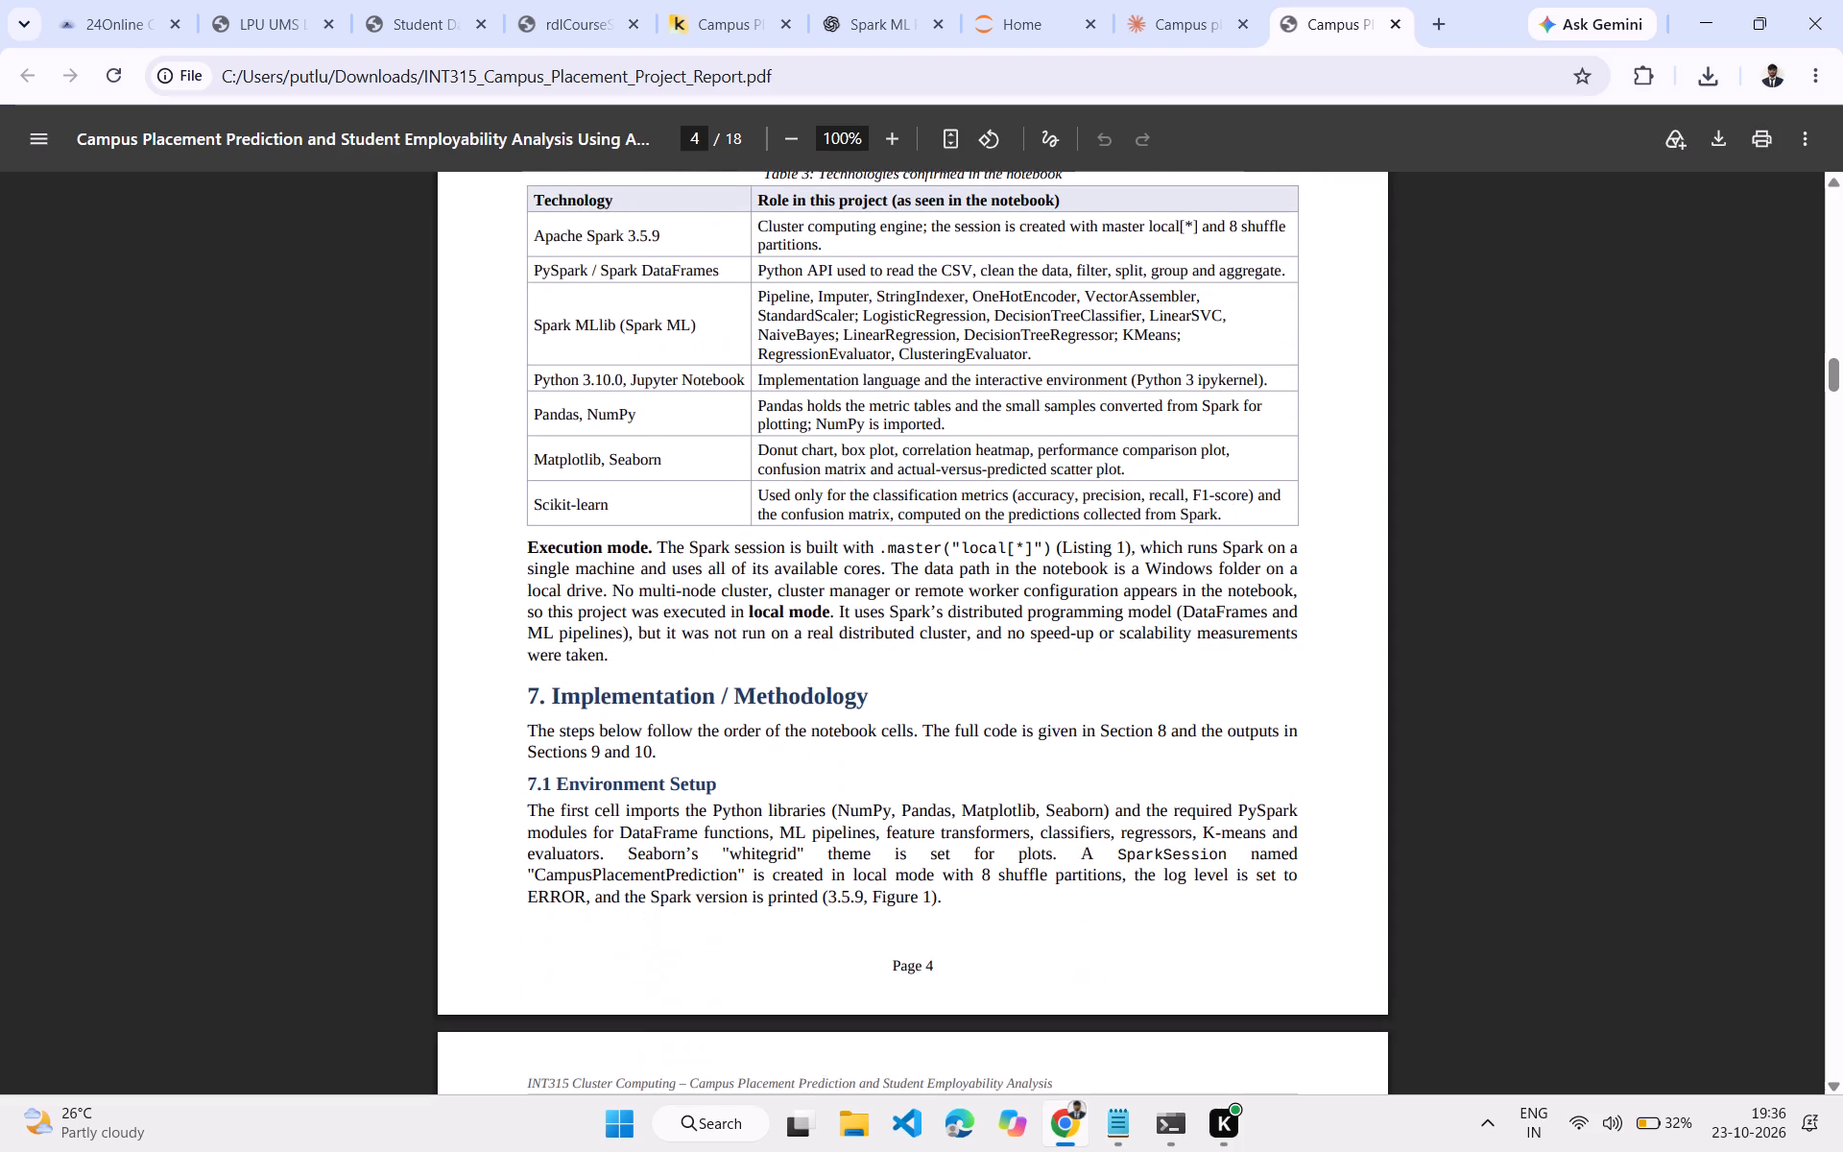
scroll(1020, 593, down, 6)
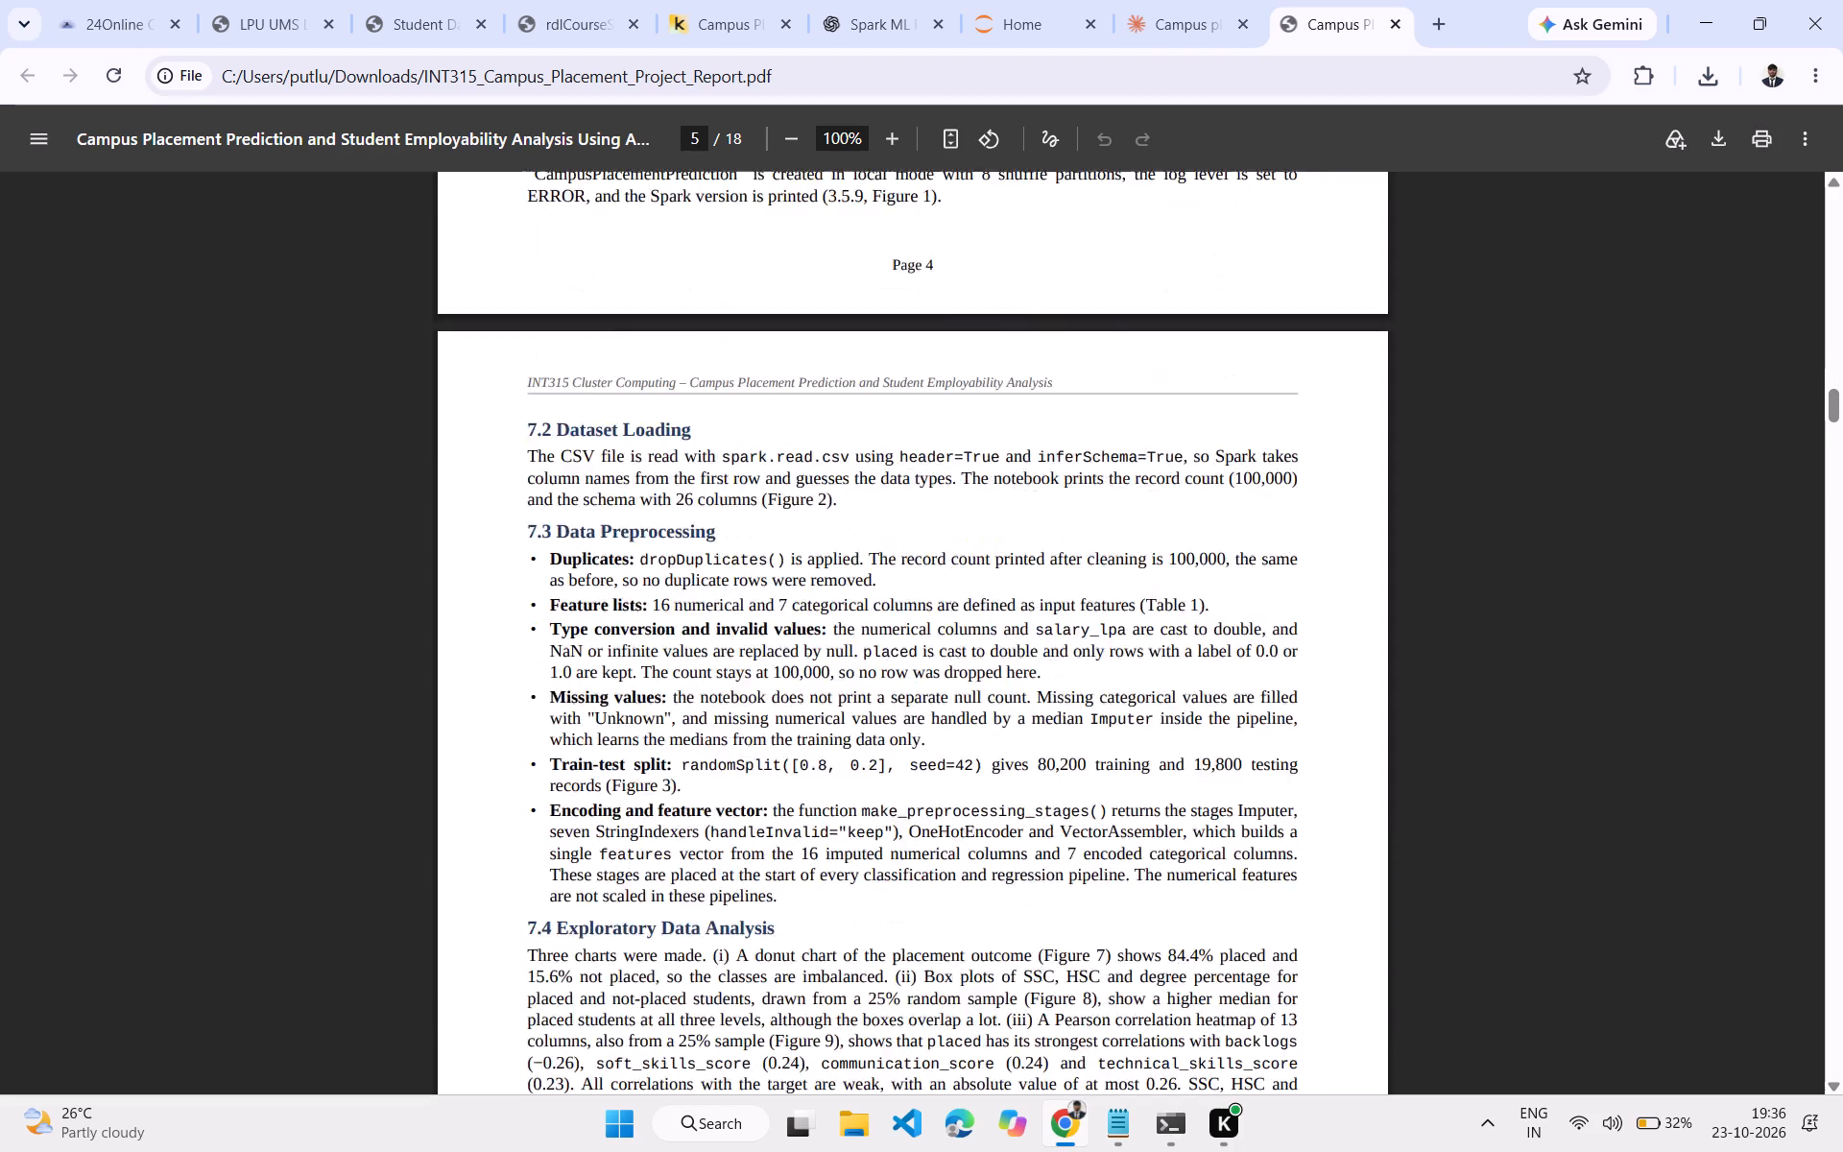
Examine the report's code listings, execution screenshots and output figures.
scroll(1020, 593, down, 13)
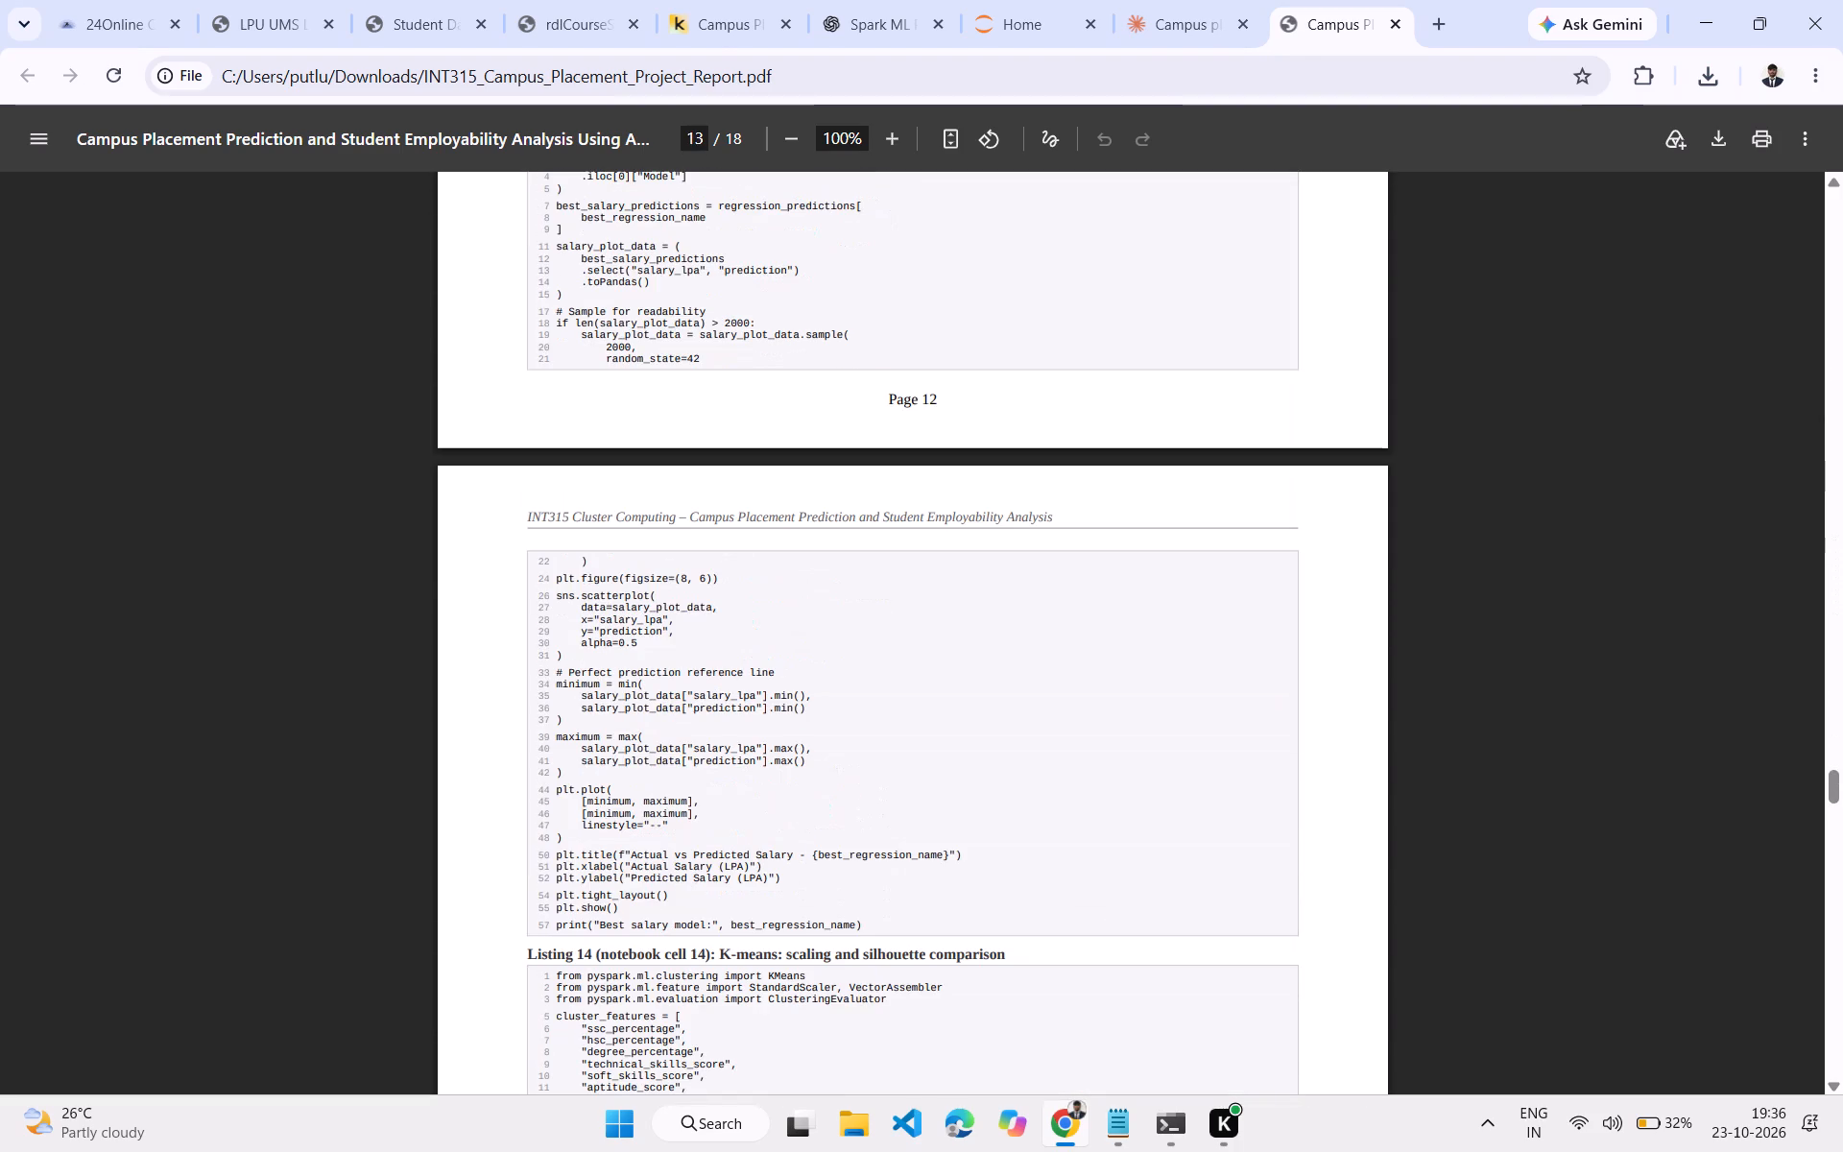
scroll(1020, 593, down, 4)
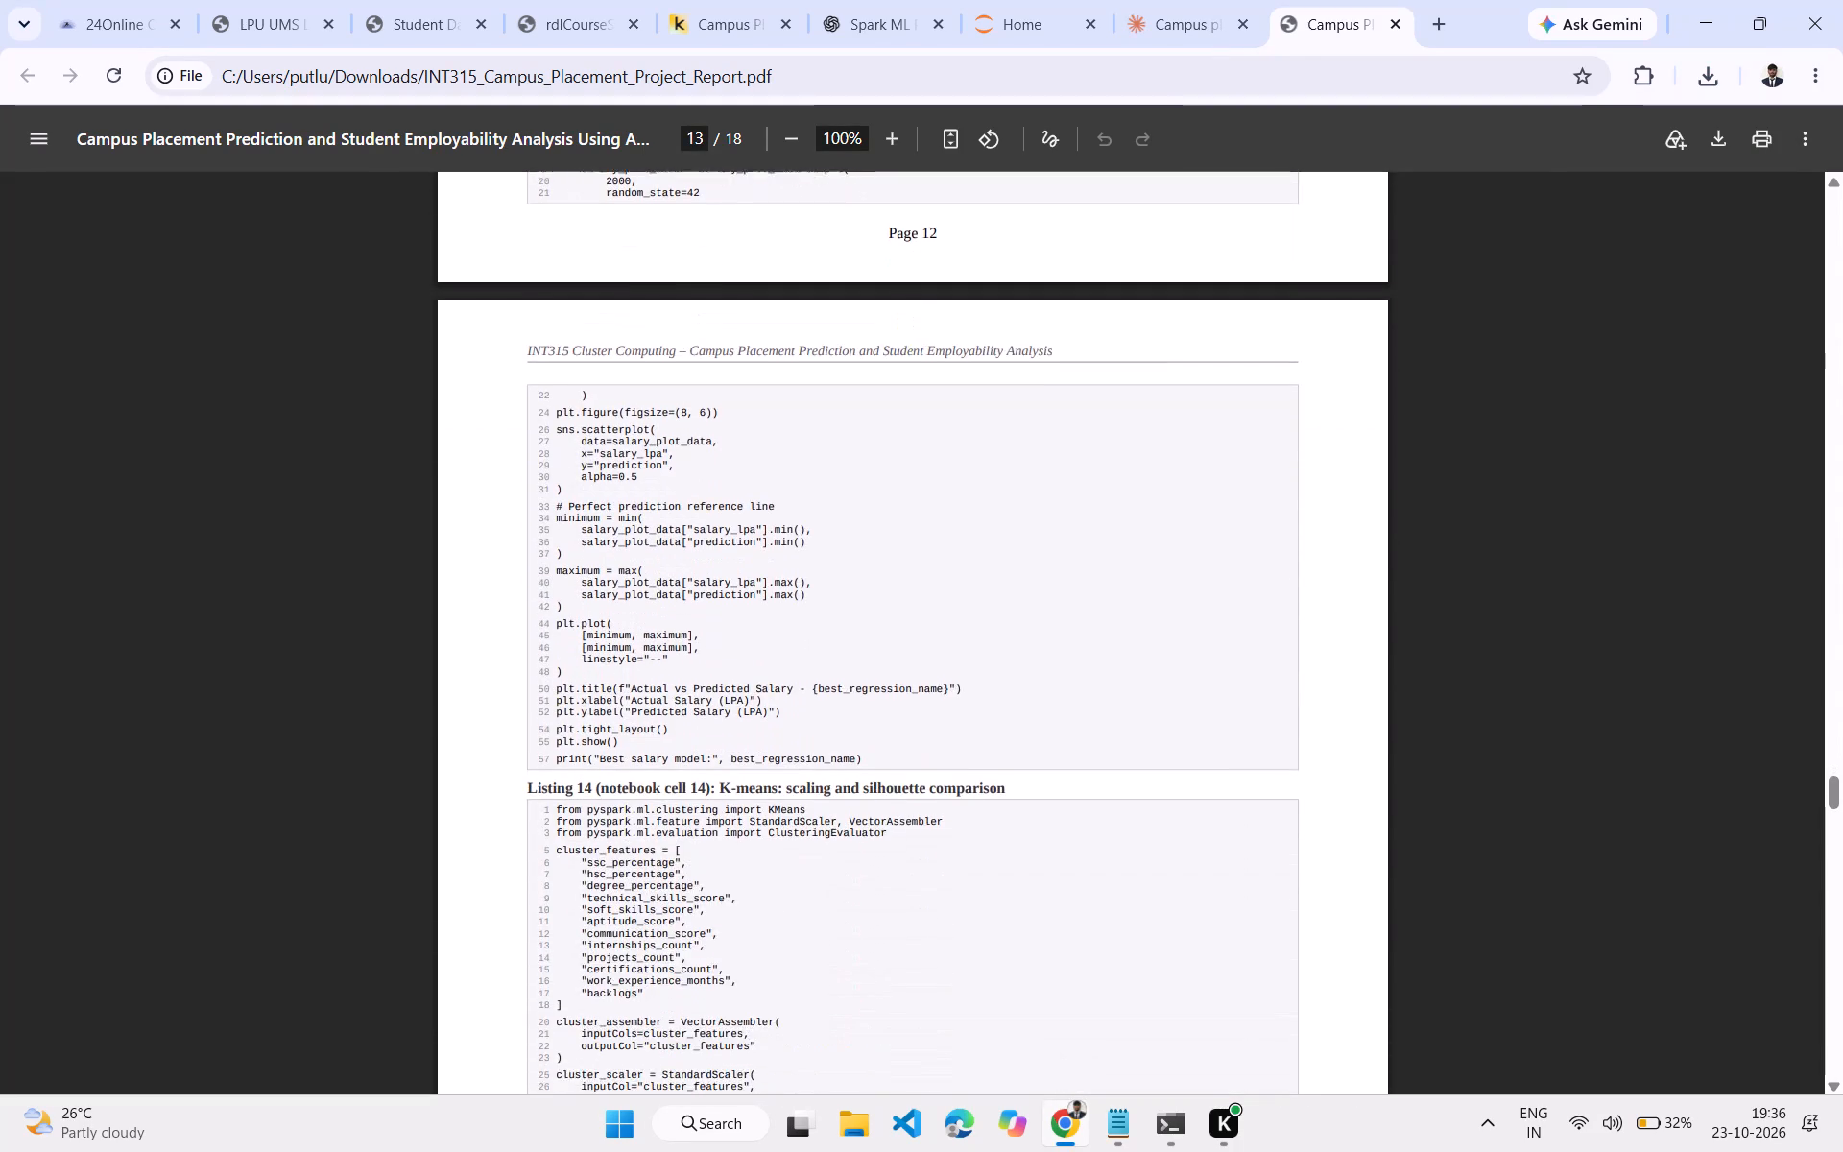
scroll(1020, 593, down, 5)
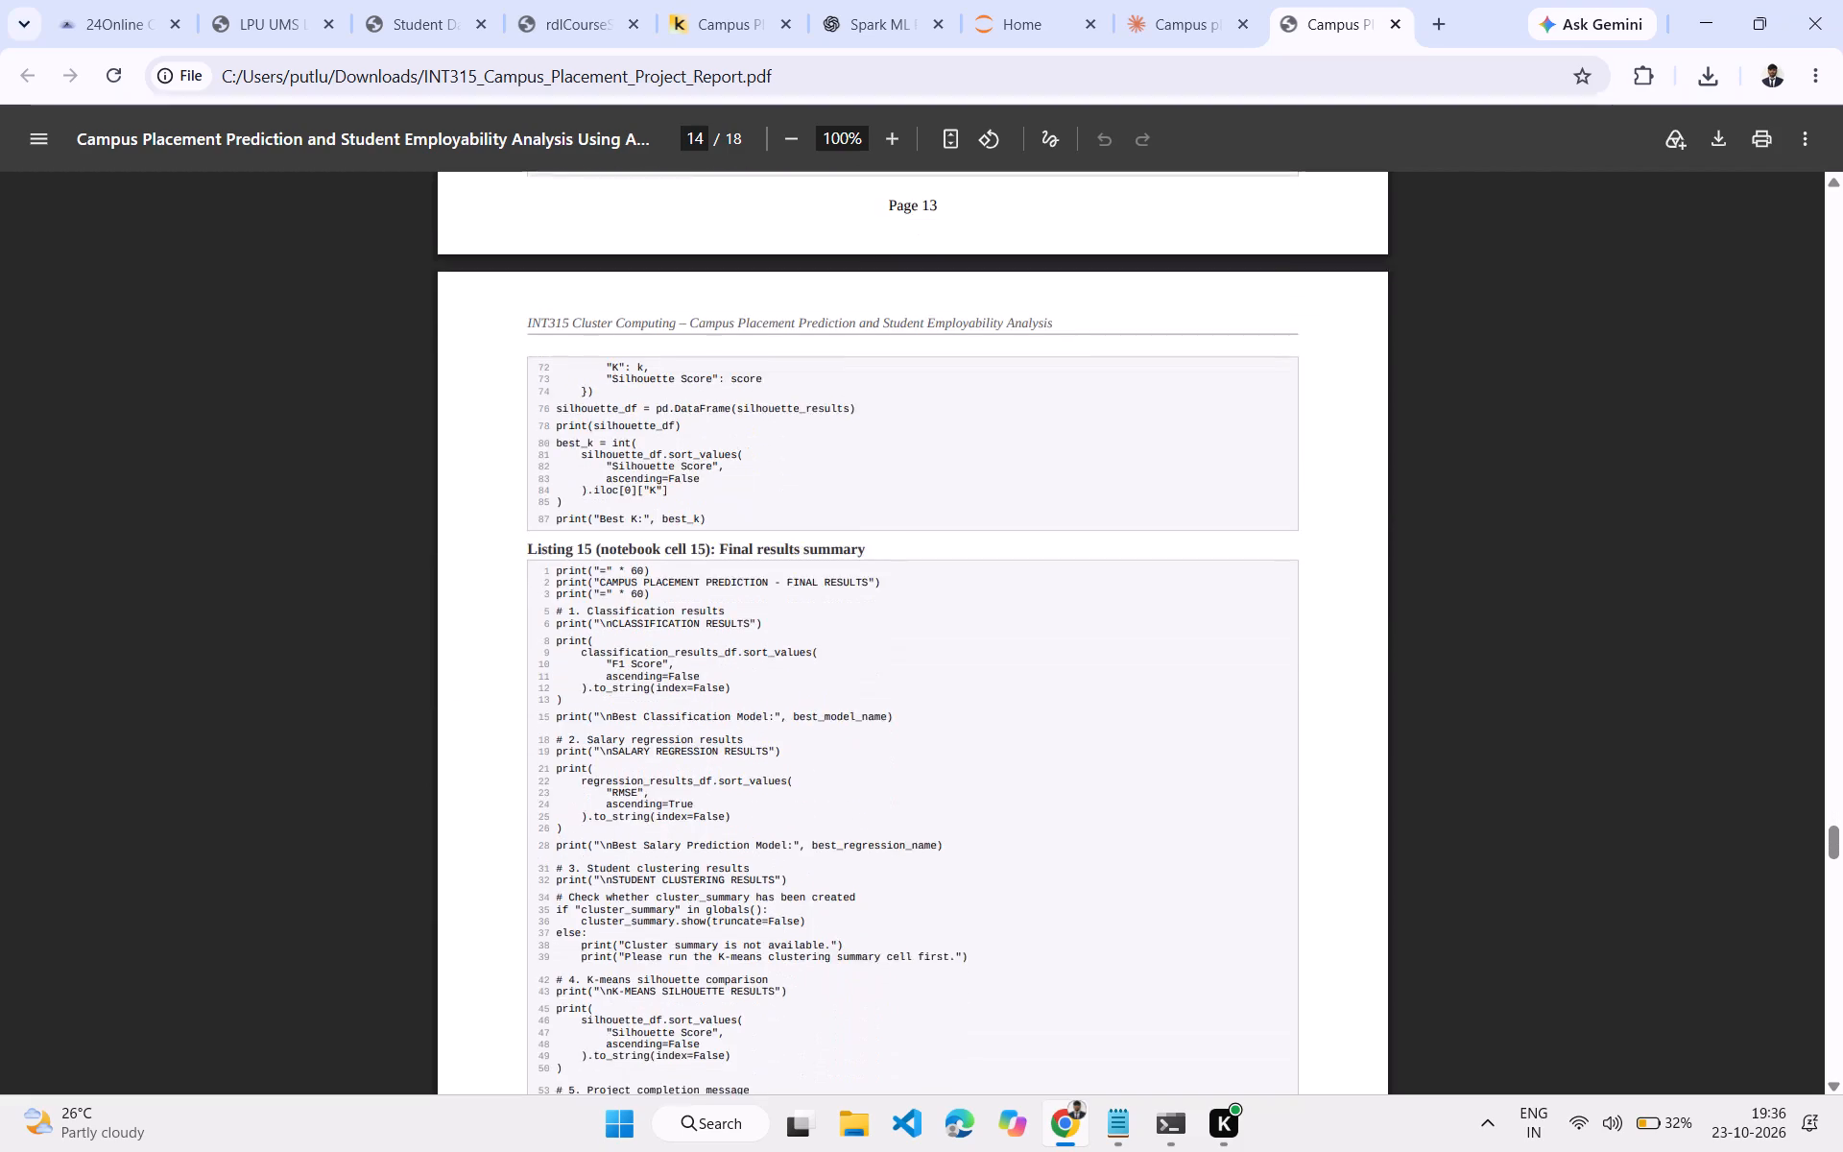
scroll(1020, 593, down, 3)
scroll(1020, 593, up, 1)
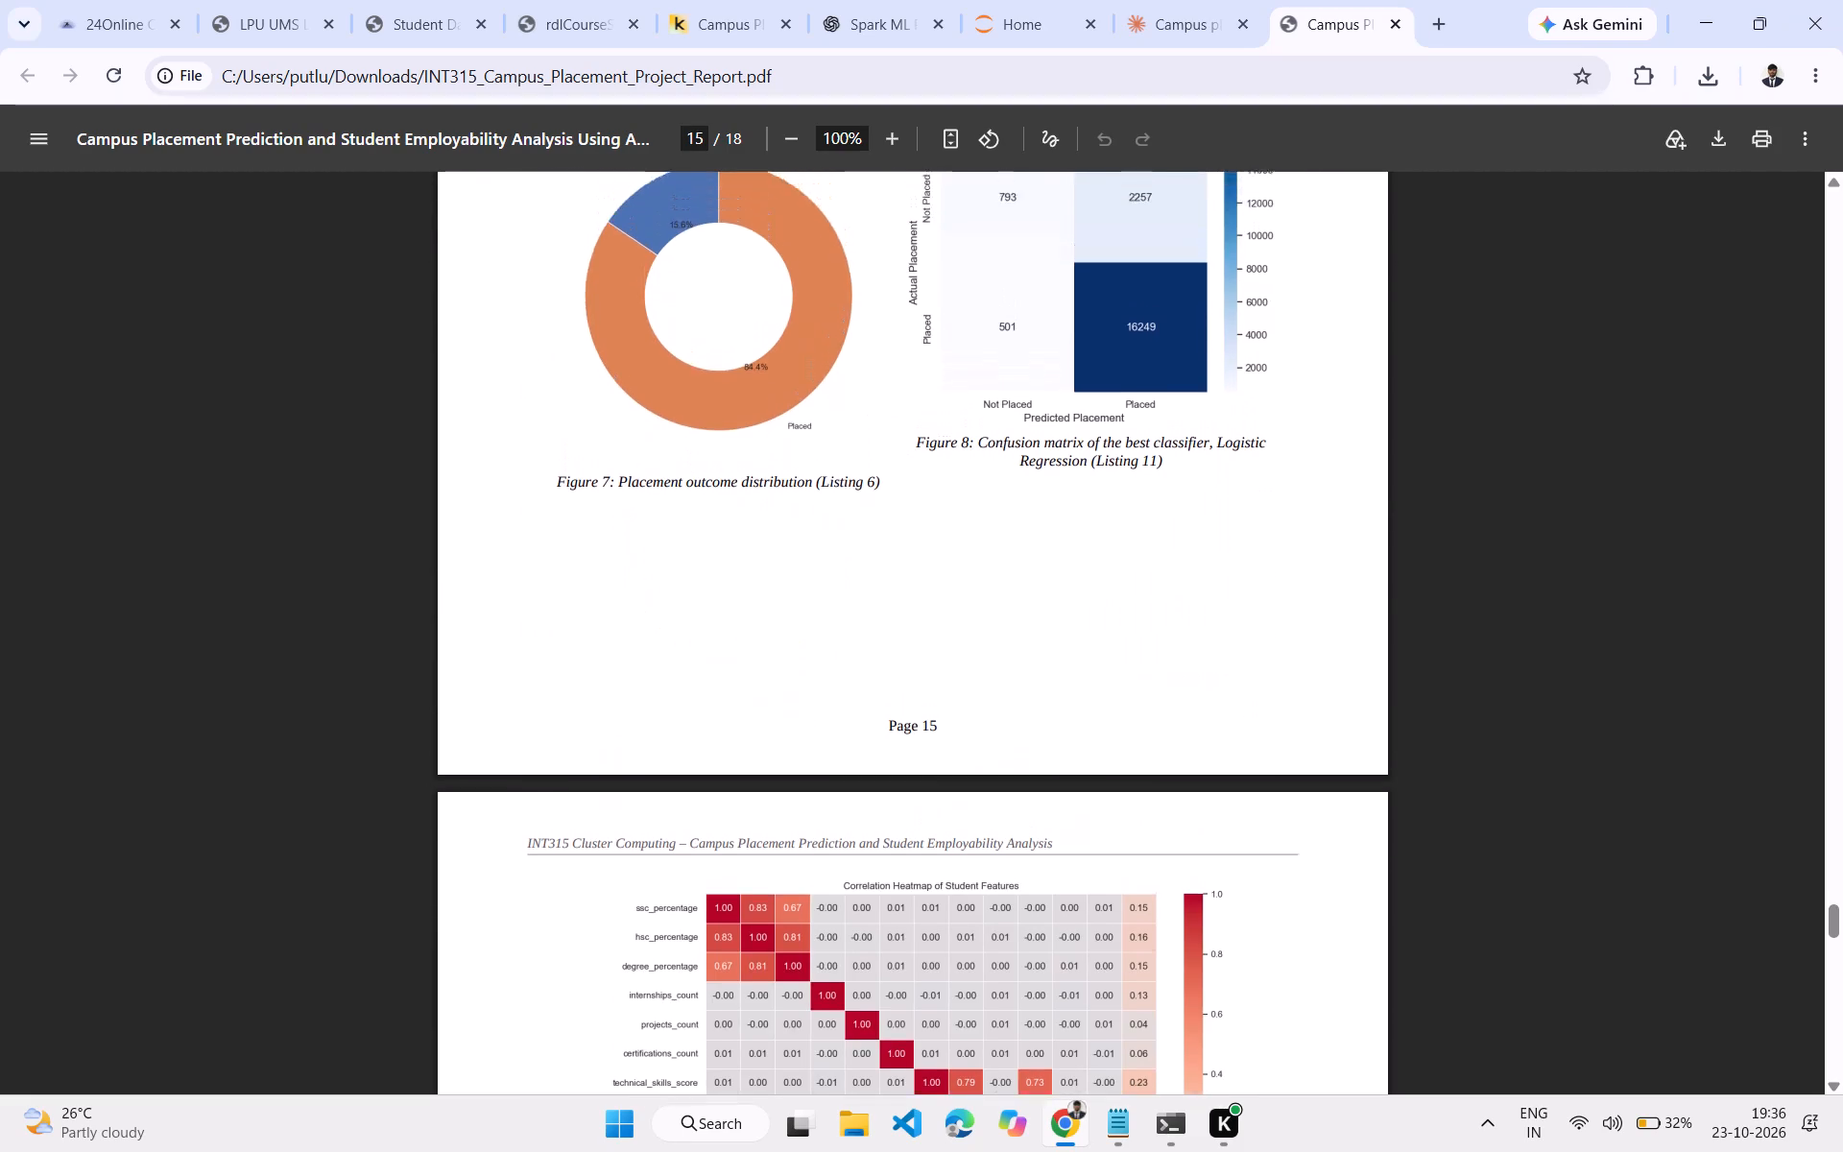
scroll(1020, 593, up, 1)
scroll(1020, 593, down, 5)
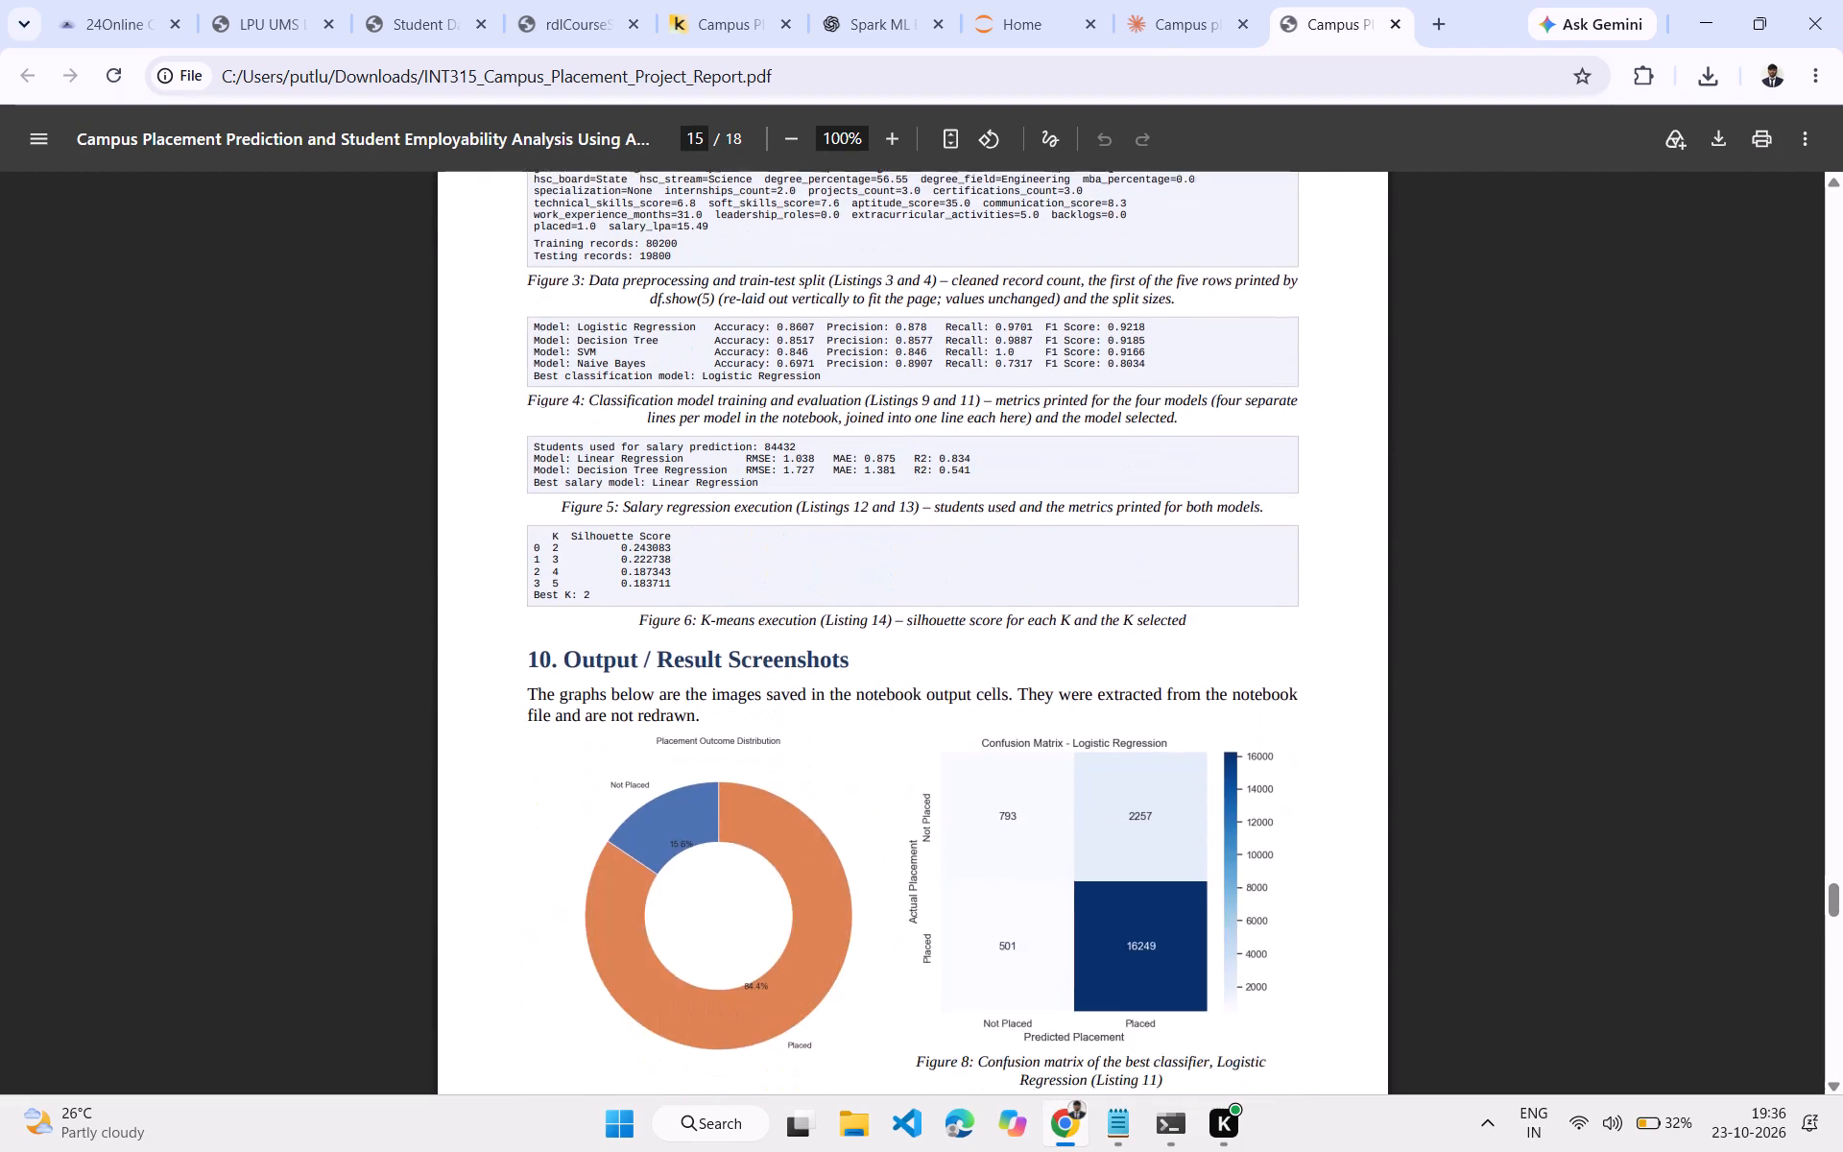
scroll(1020, 593, down, 7)
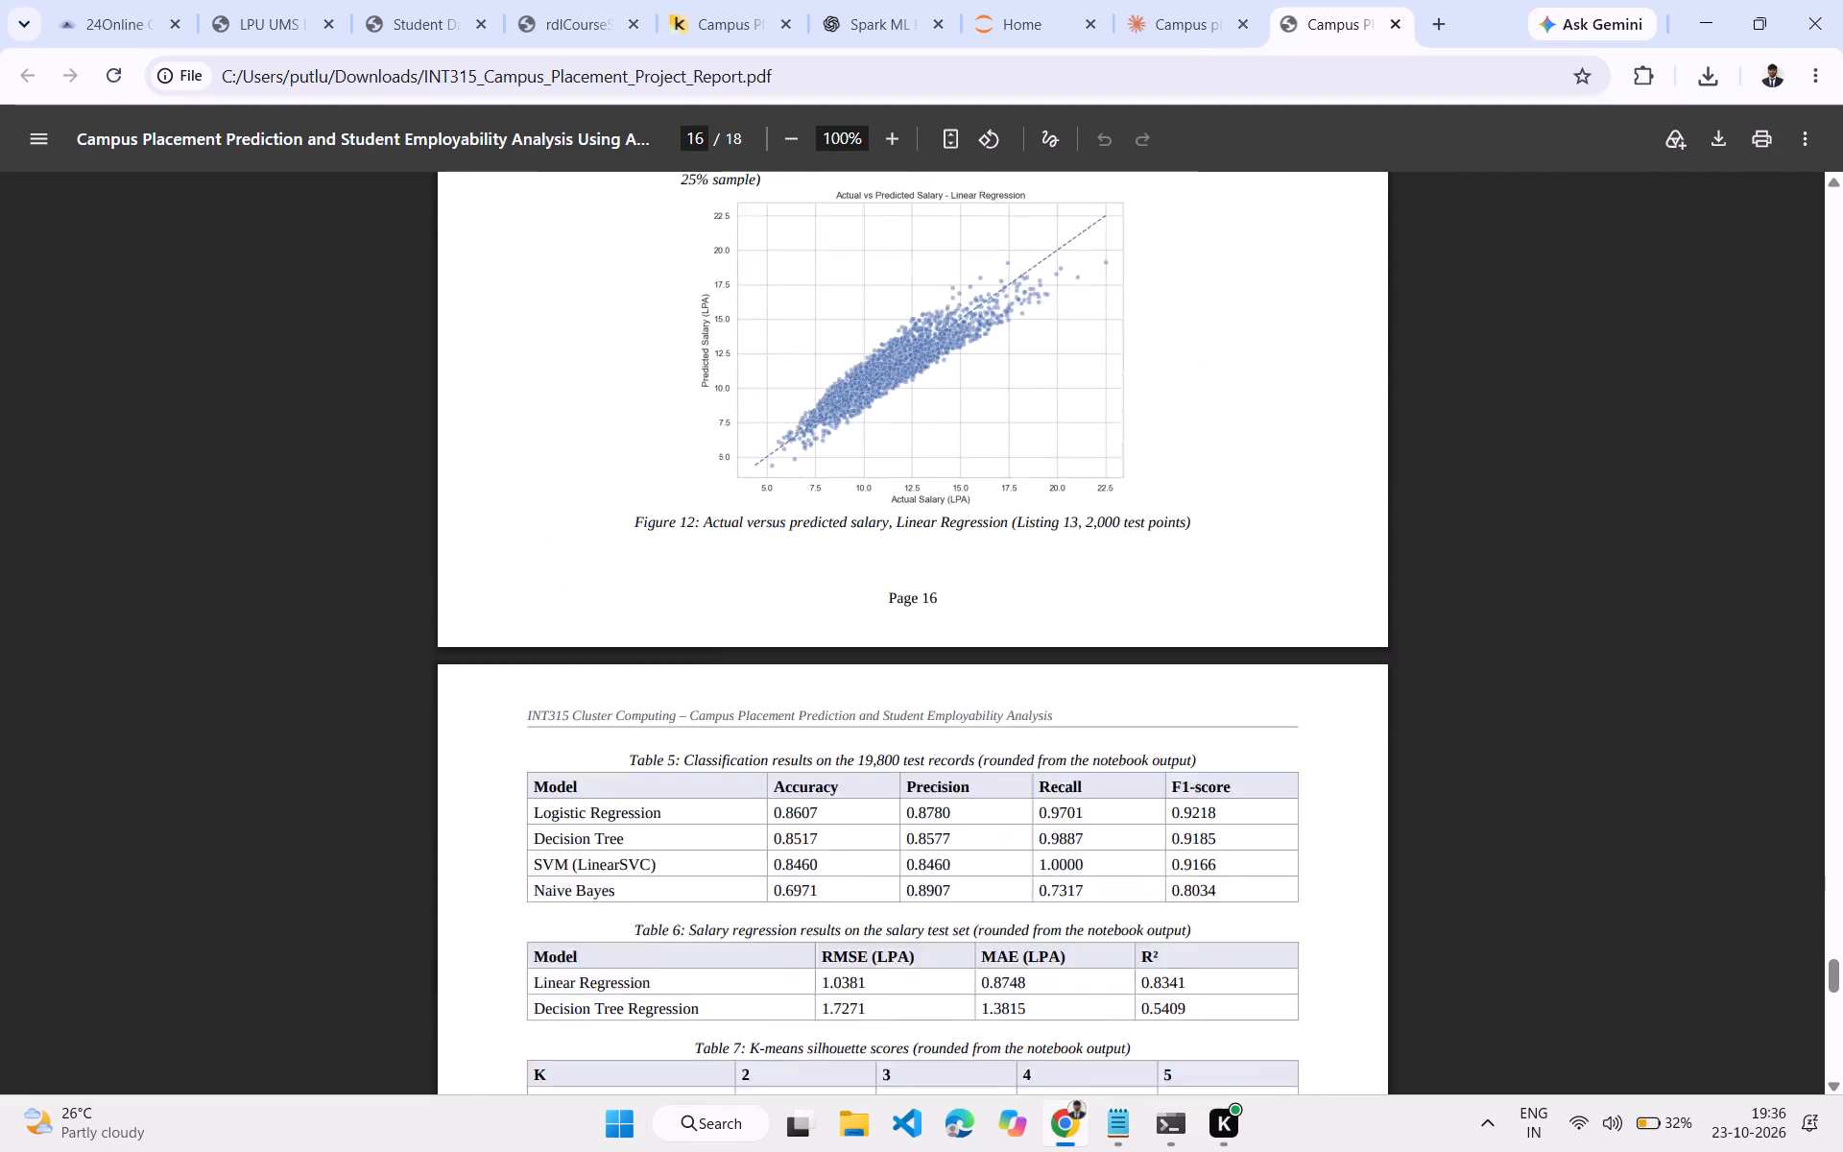
Read the result tables, Result Analysis, Conclusion and References sections, finishing by closing the PDF report.
scroll(1020, 593, down, 1)
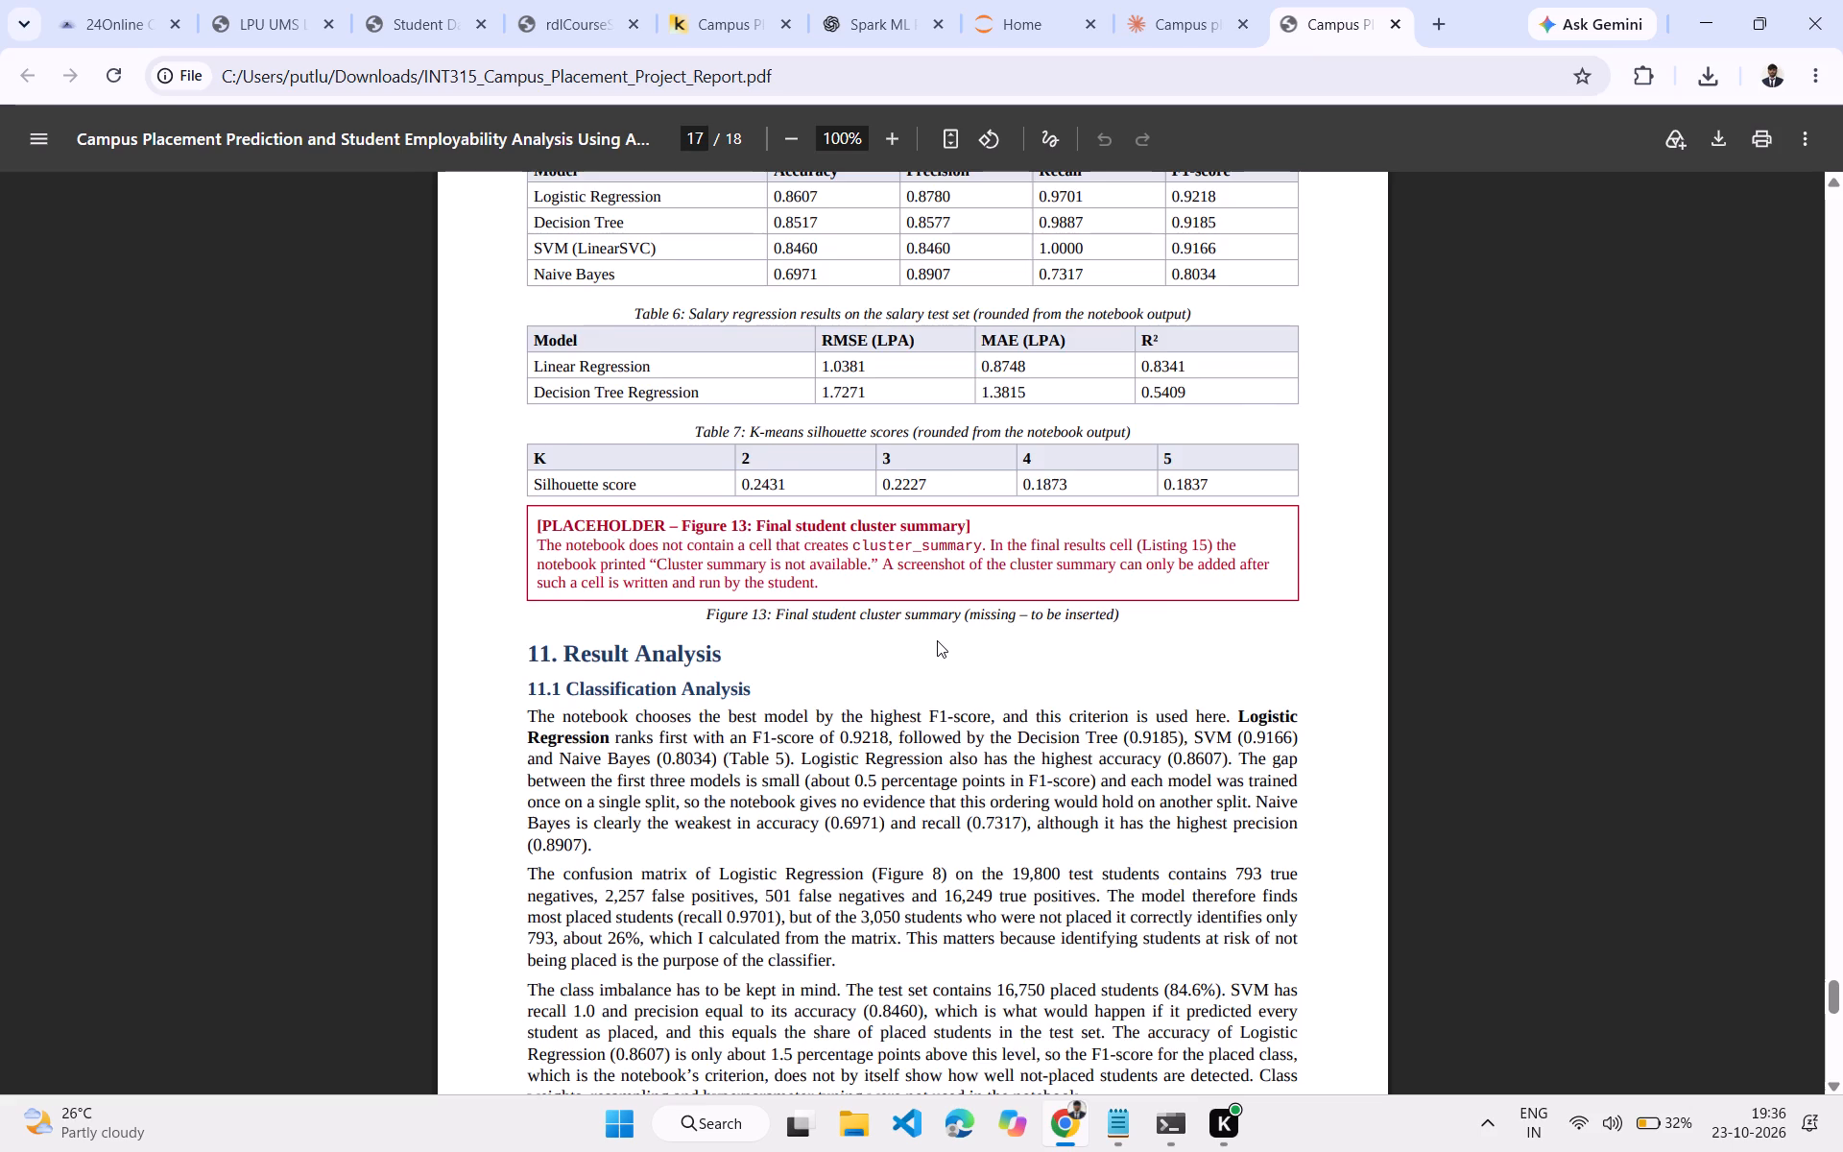
scroll(937, 640, down, 13)
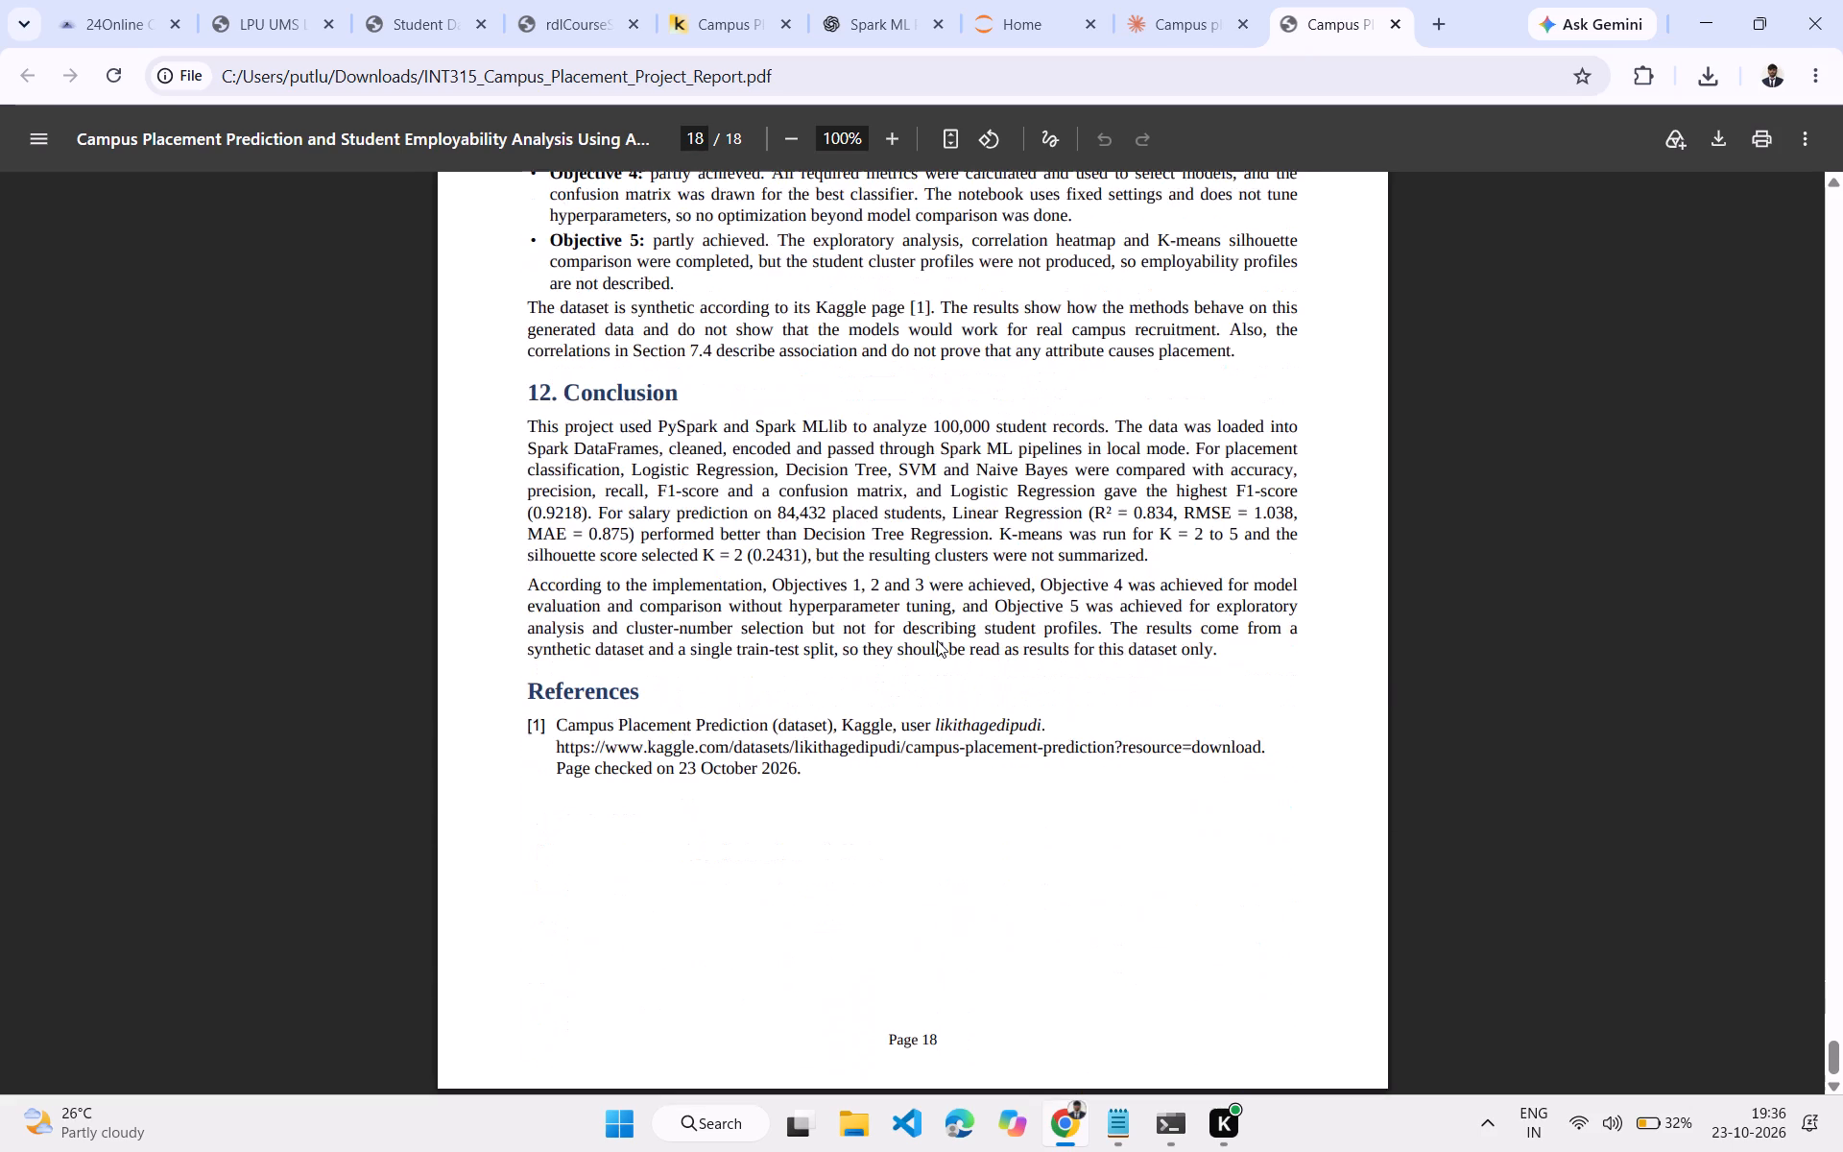
scroll(937, 640, down, 1)
click(1390, 24)
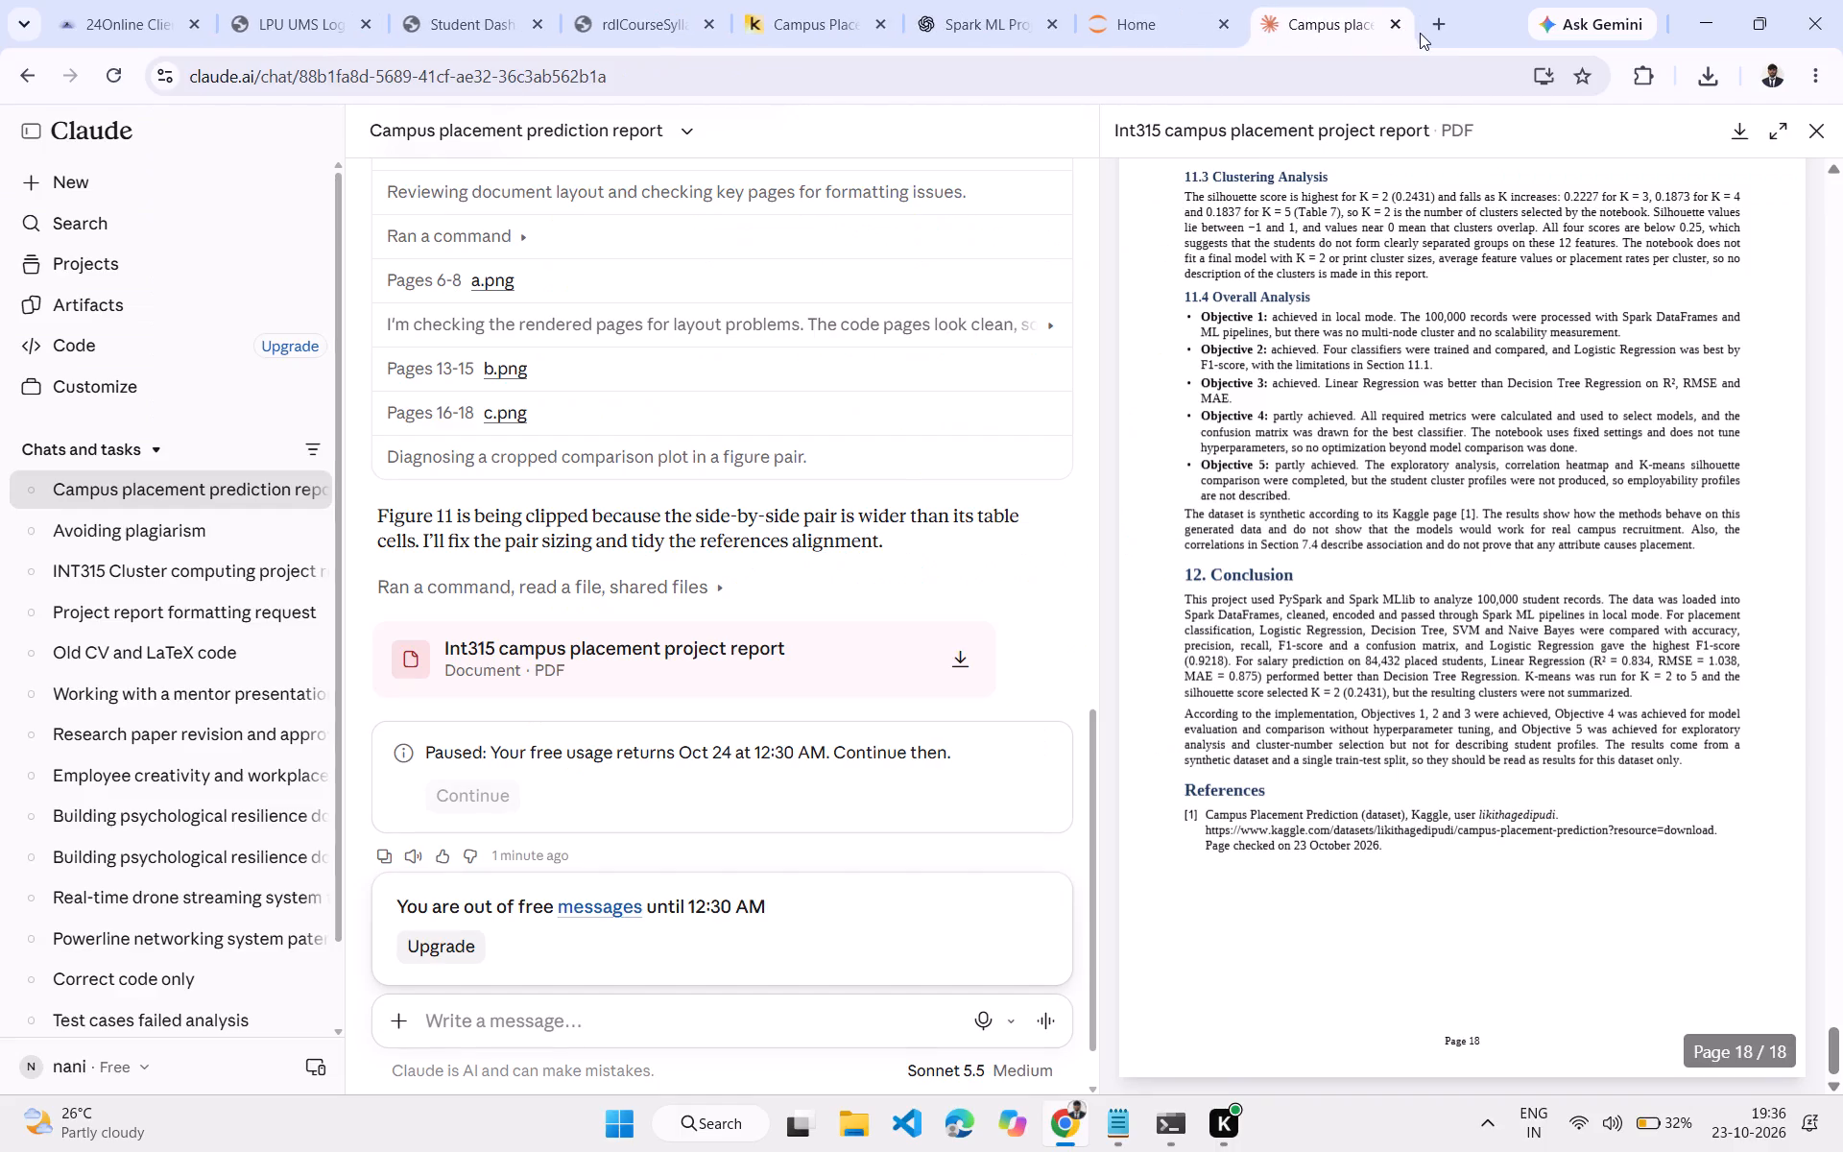
Search the web for convert pdf to word and open iLovePDF's PDF to Word converter.
click(1426, 32)
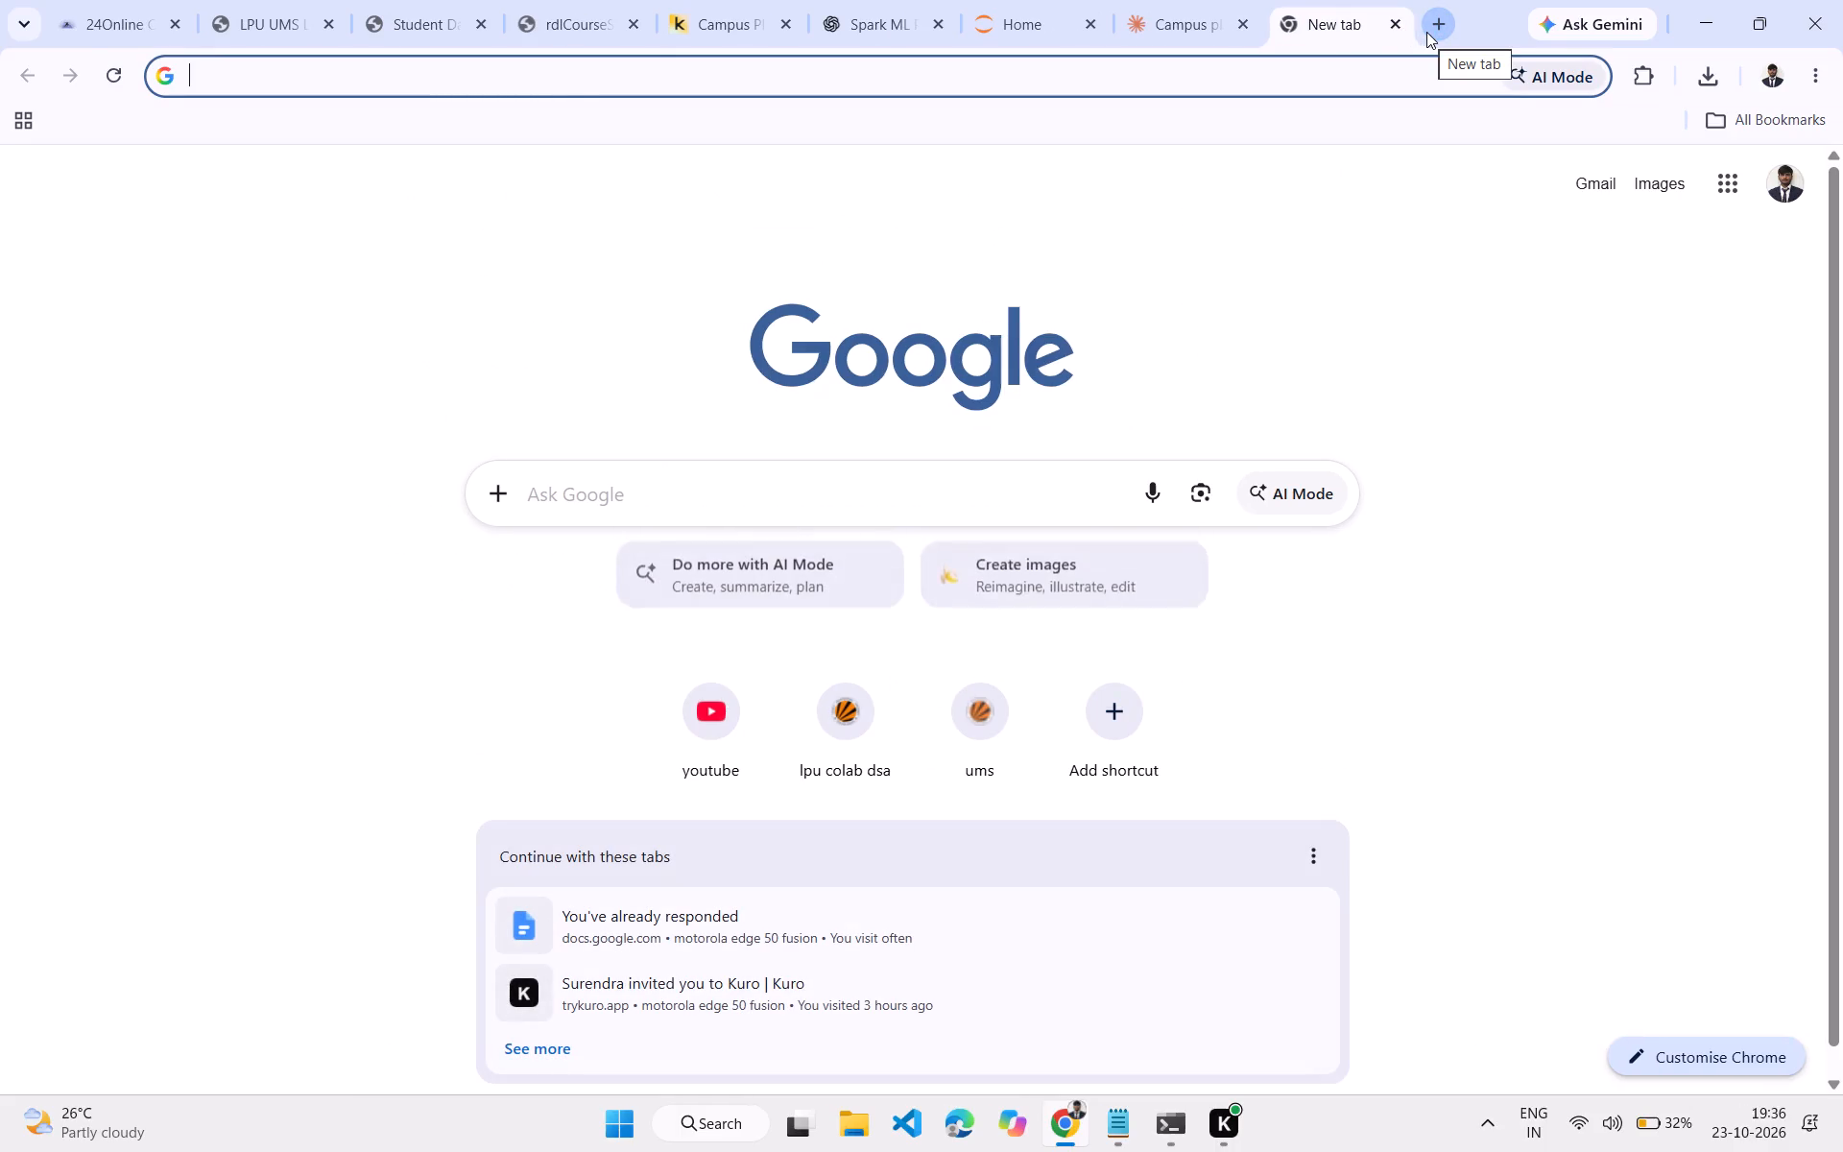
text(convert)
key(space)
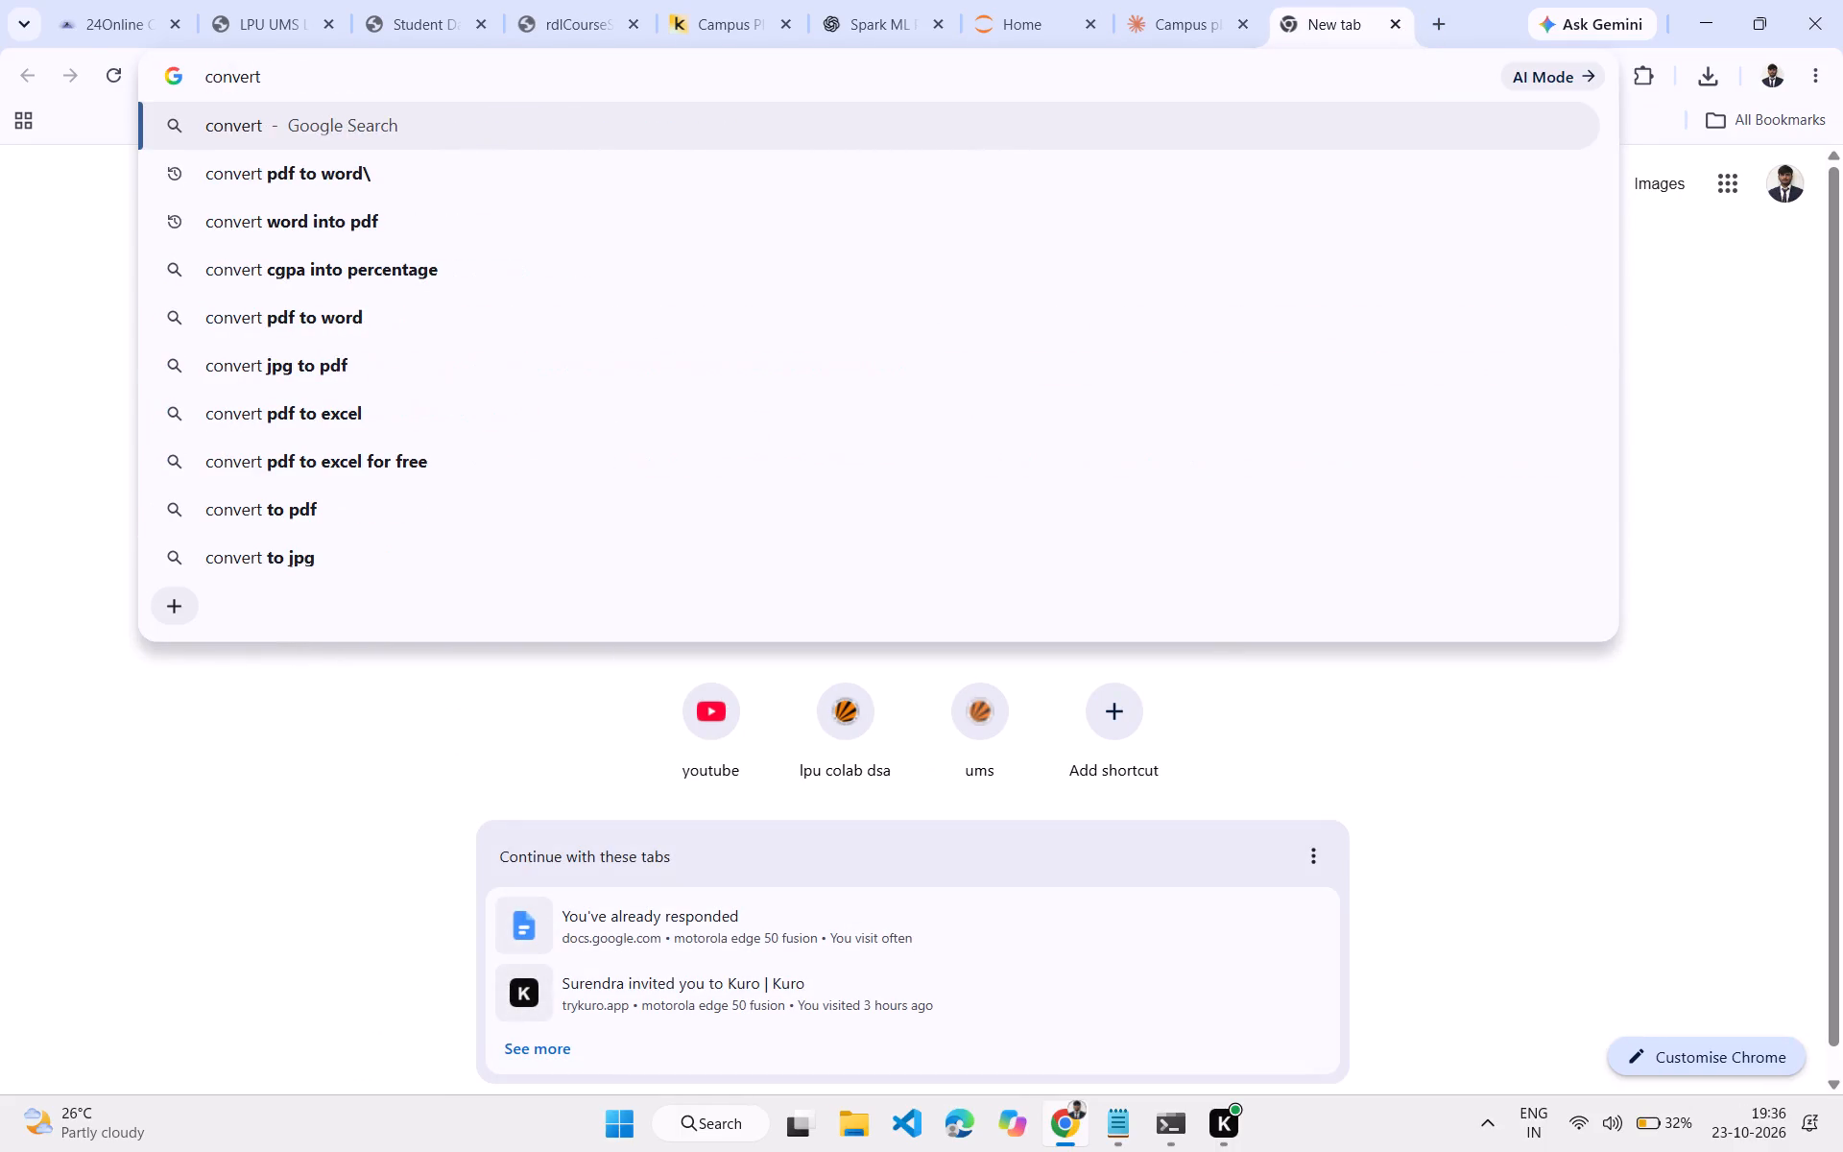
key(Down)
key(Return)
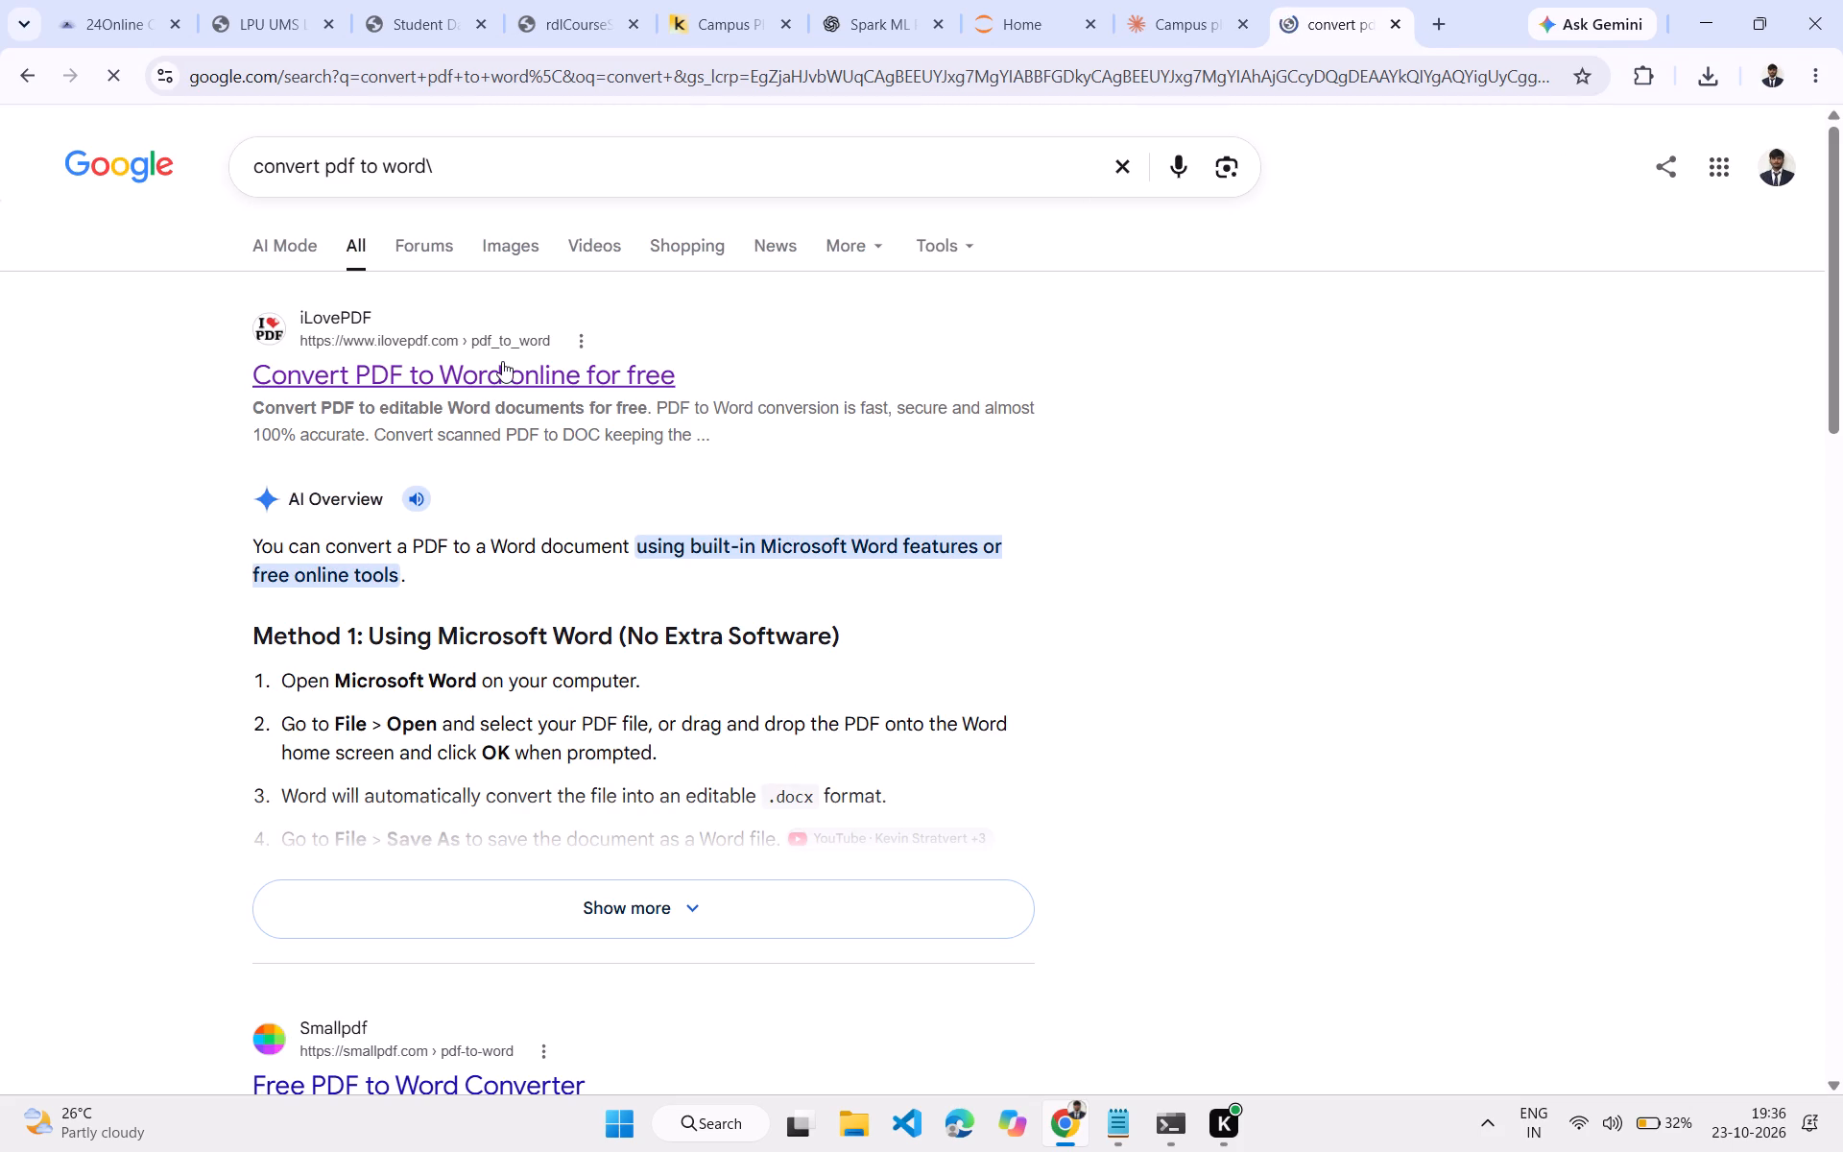
click(502, 361)
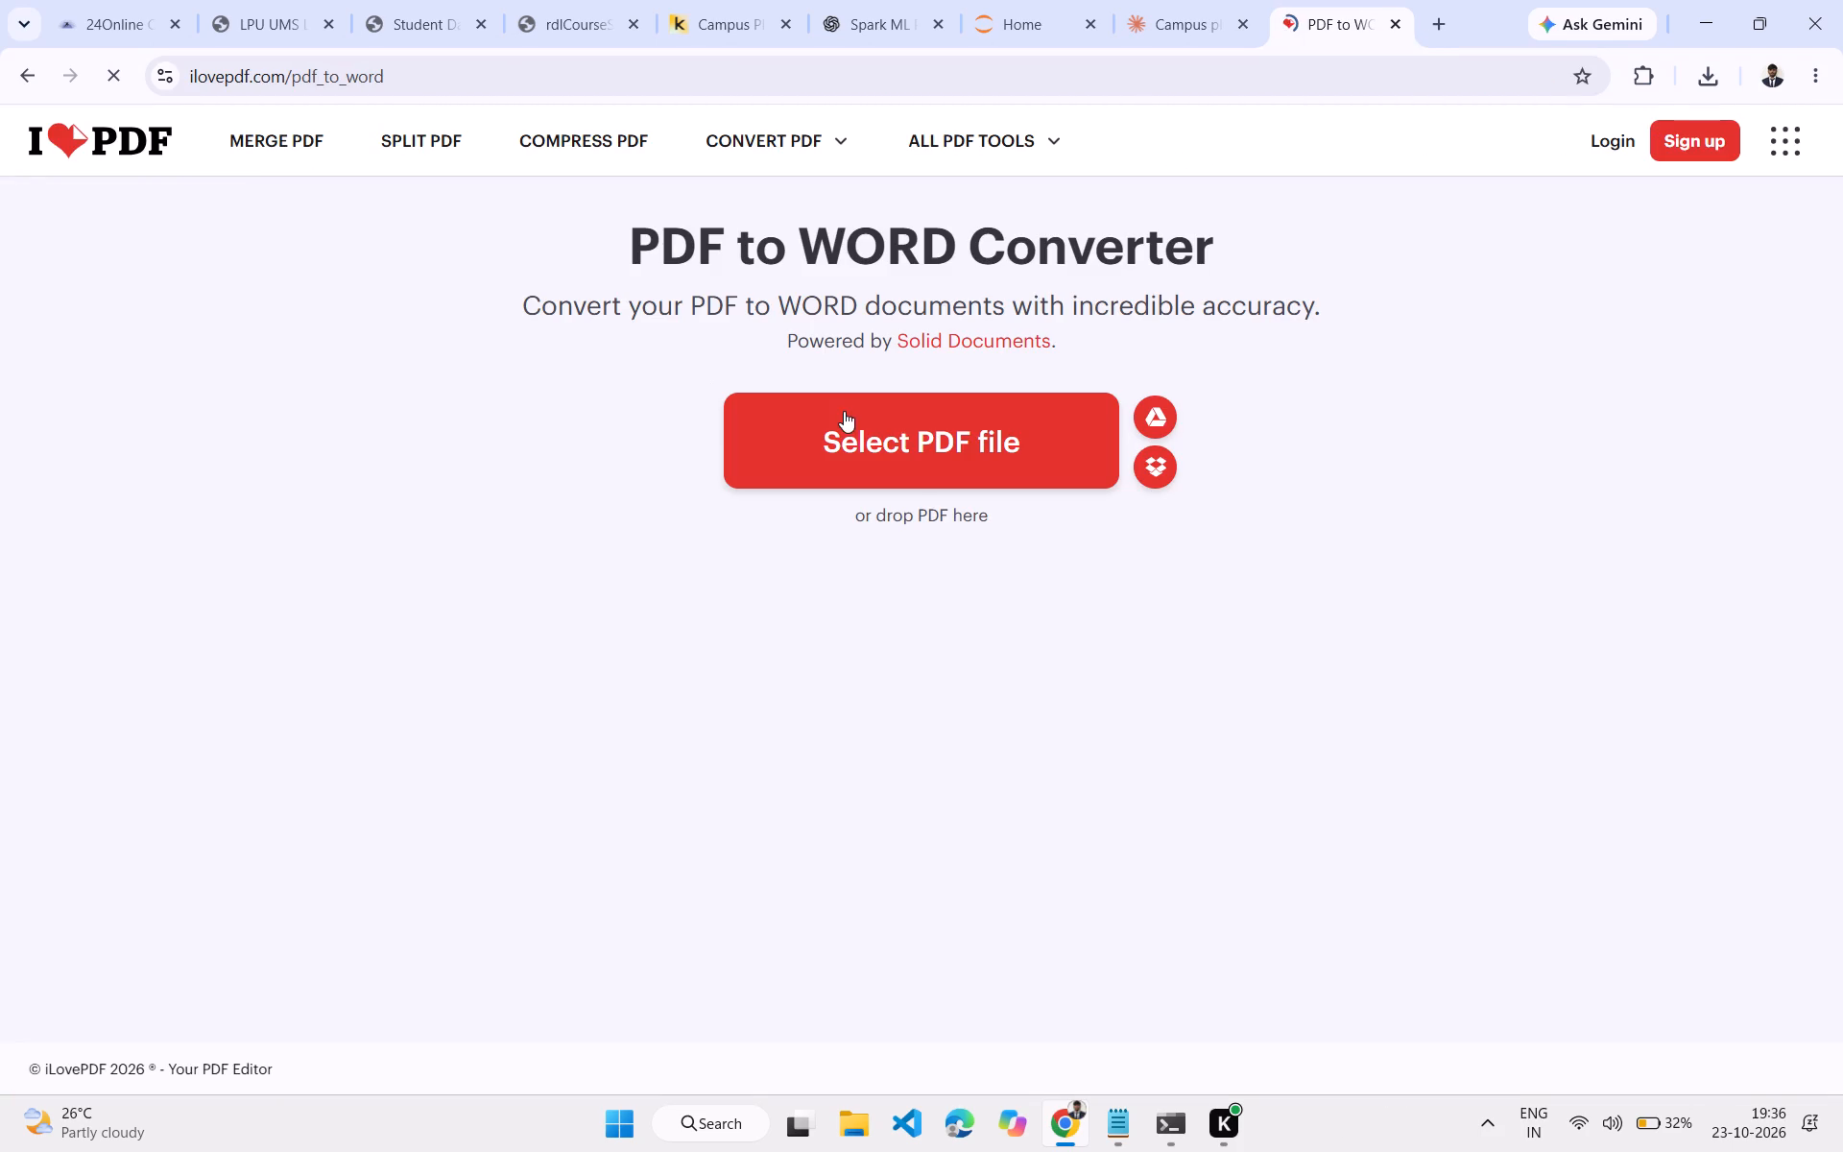
Upload INT315_Campus_Placement_Project_Report.pdf from Downloads and convert it to Word with No OCR.
click(854, 410)
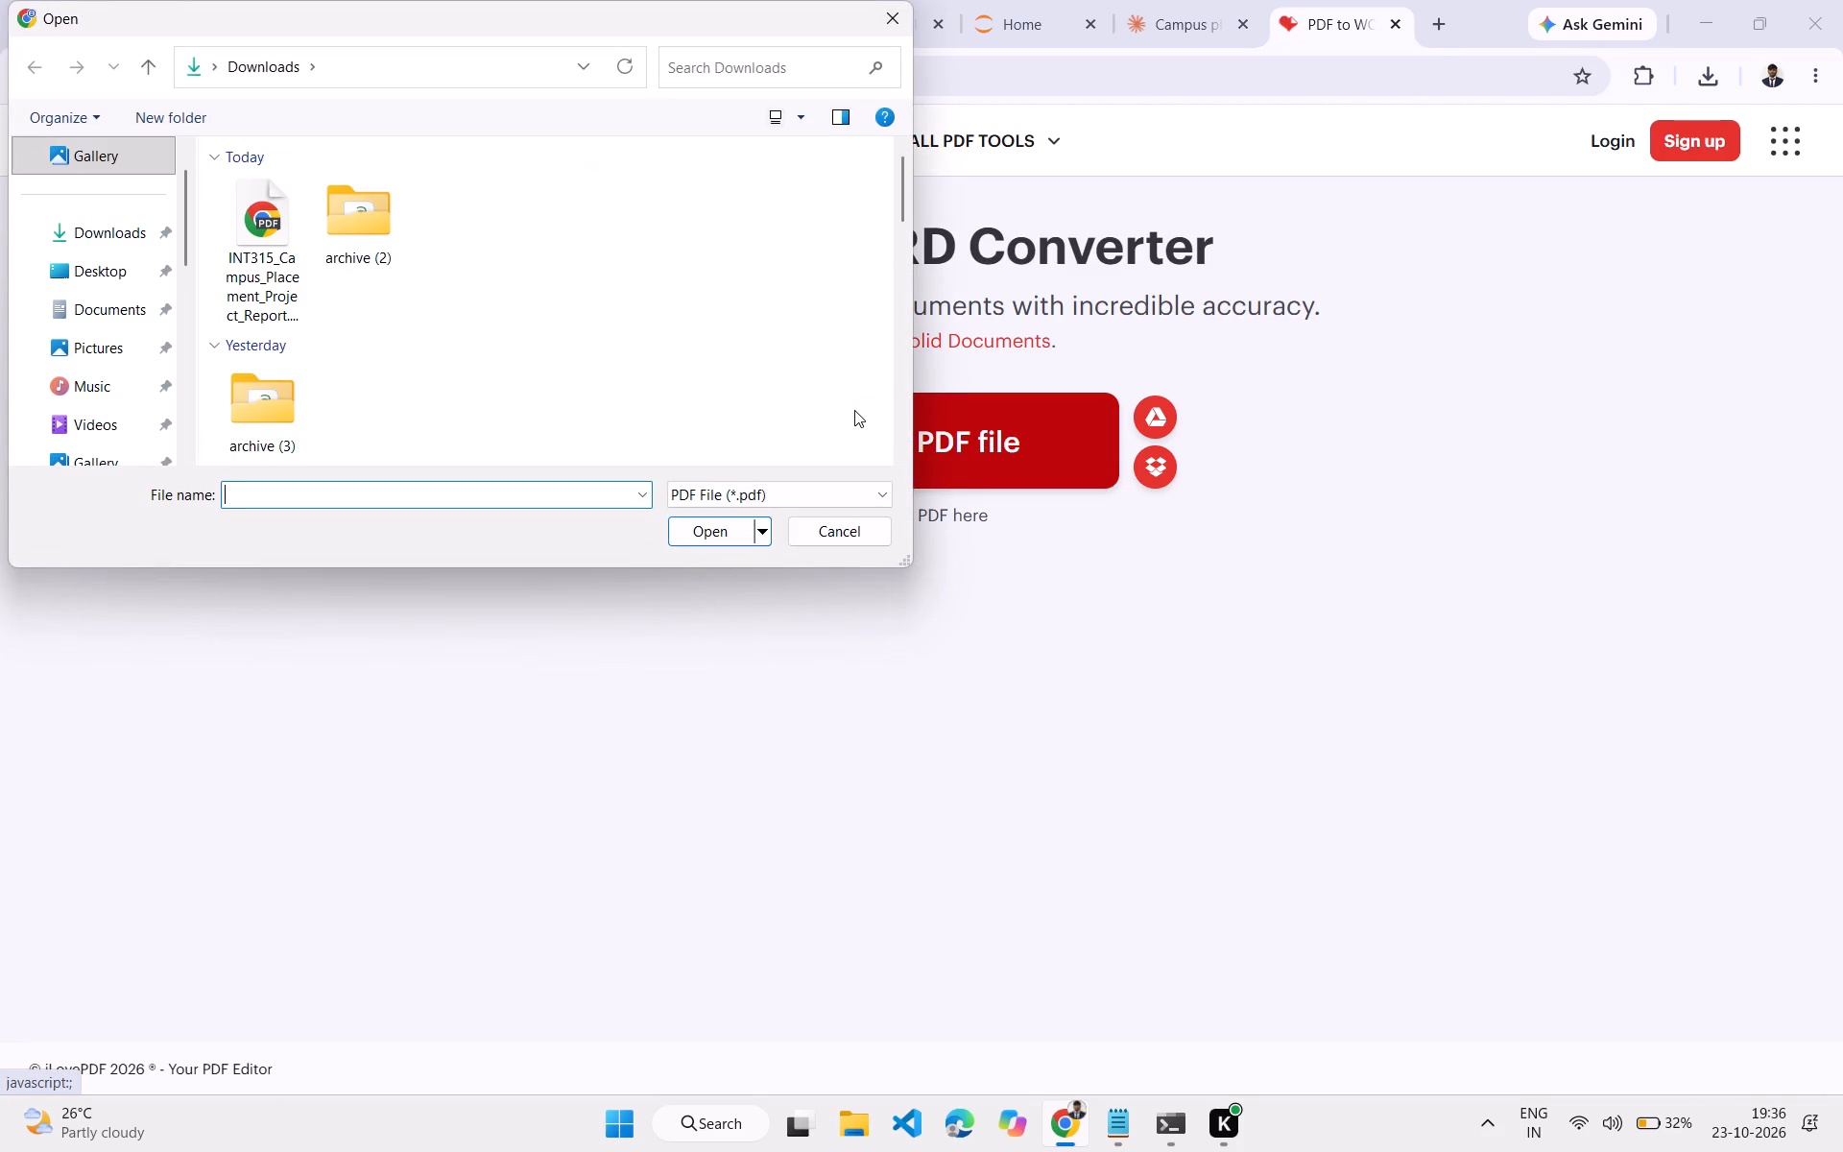
click(256, 256)
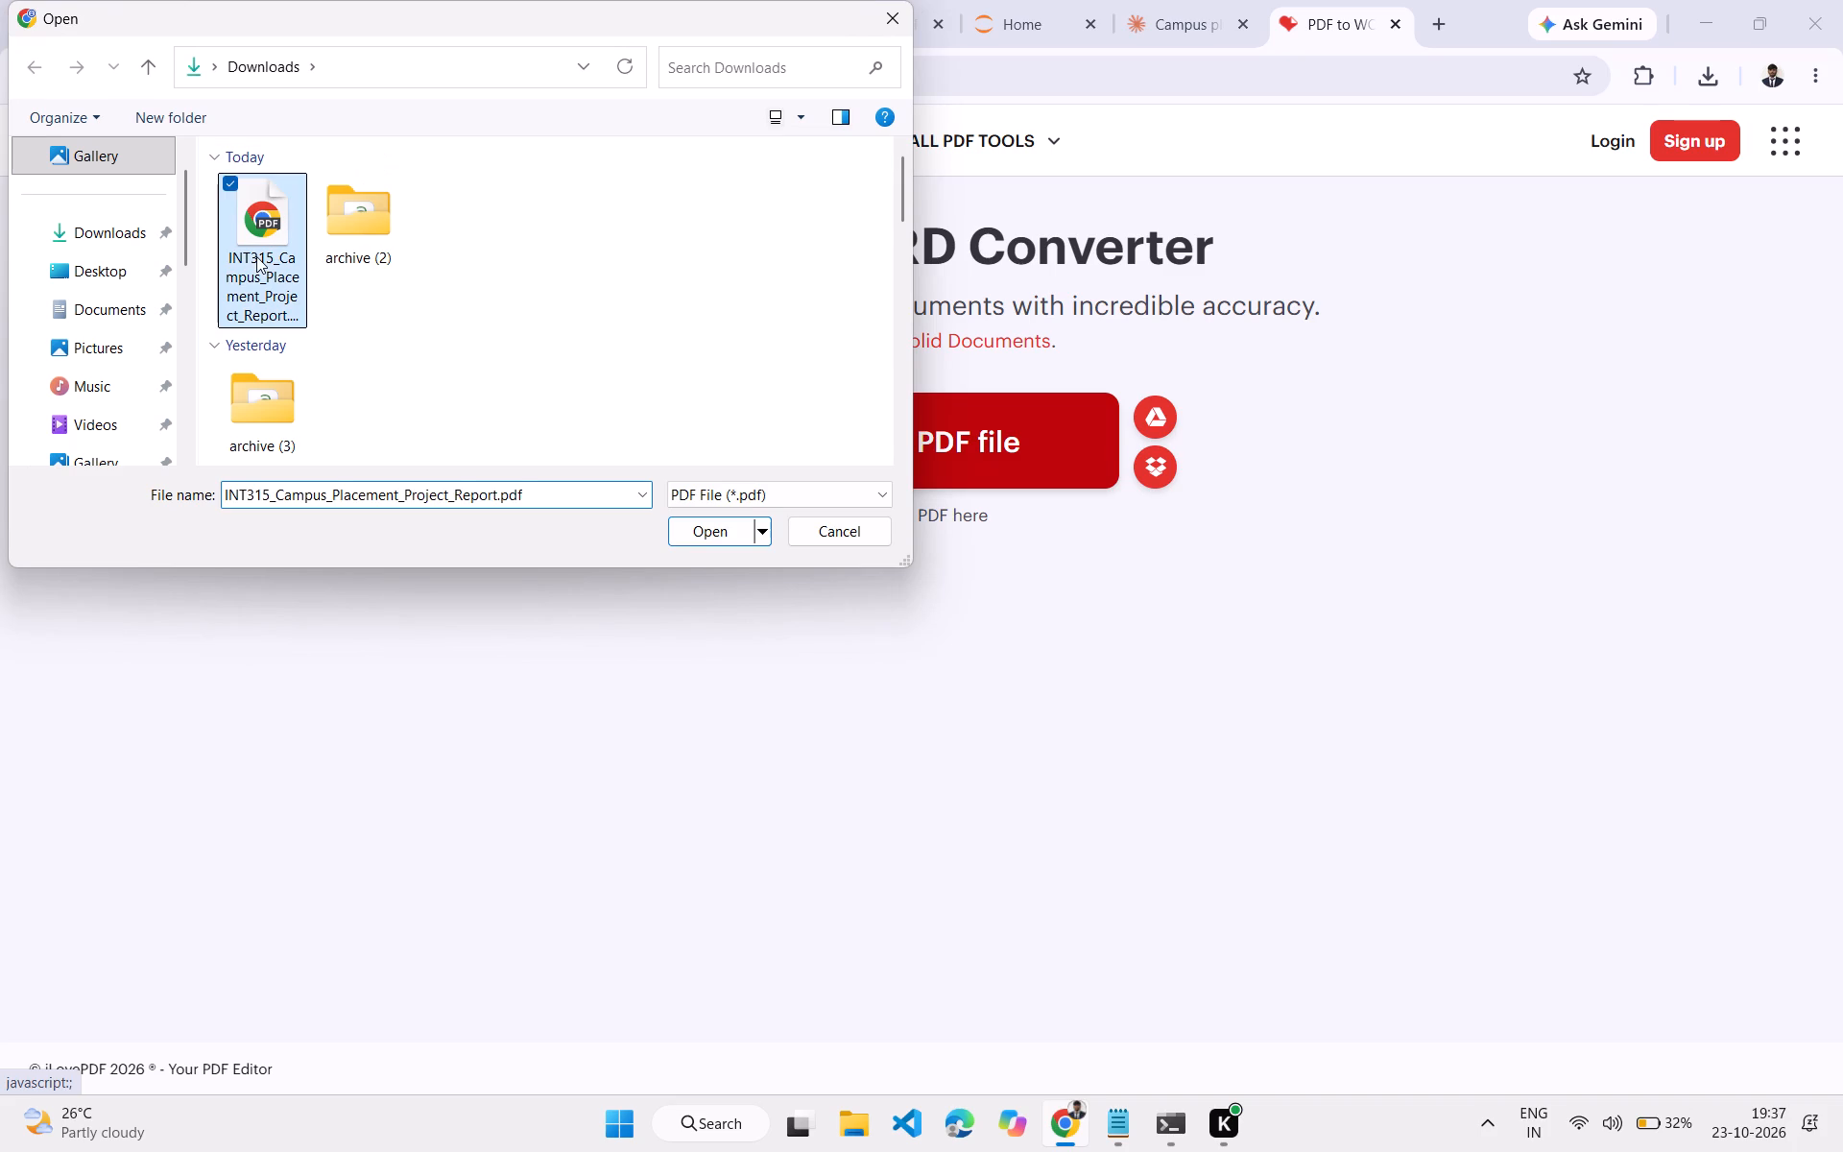
click(725, 533)
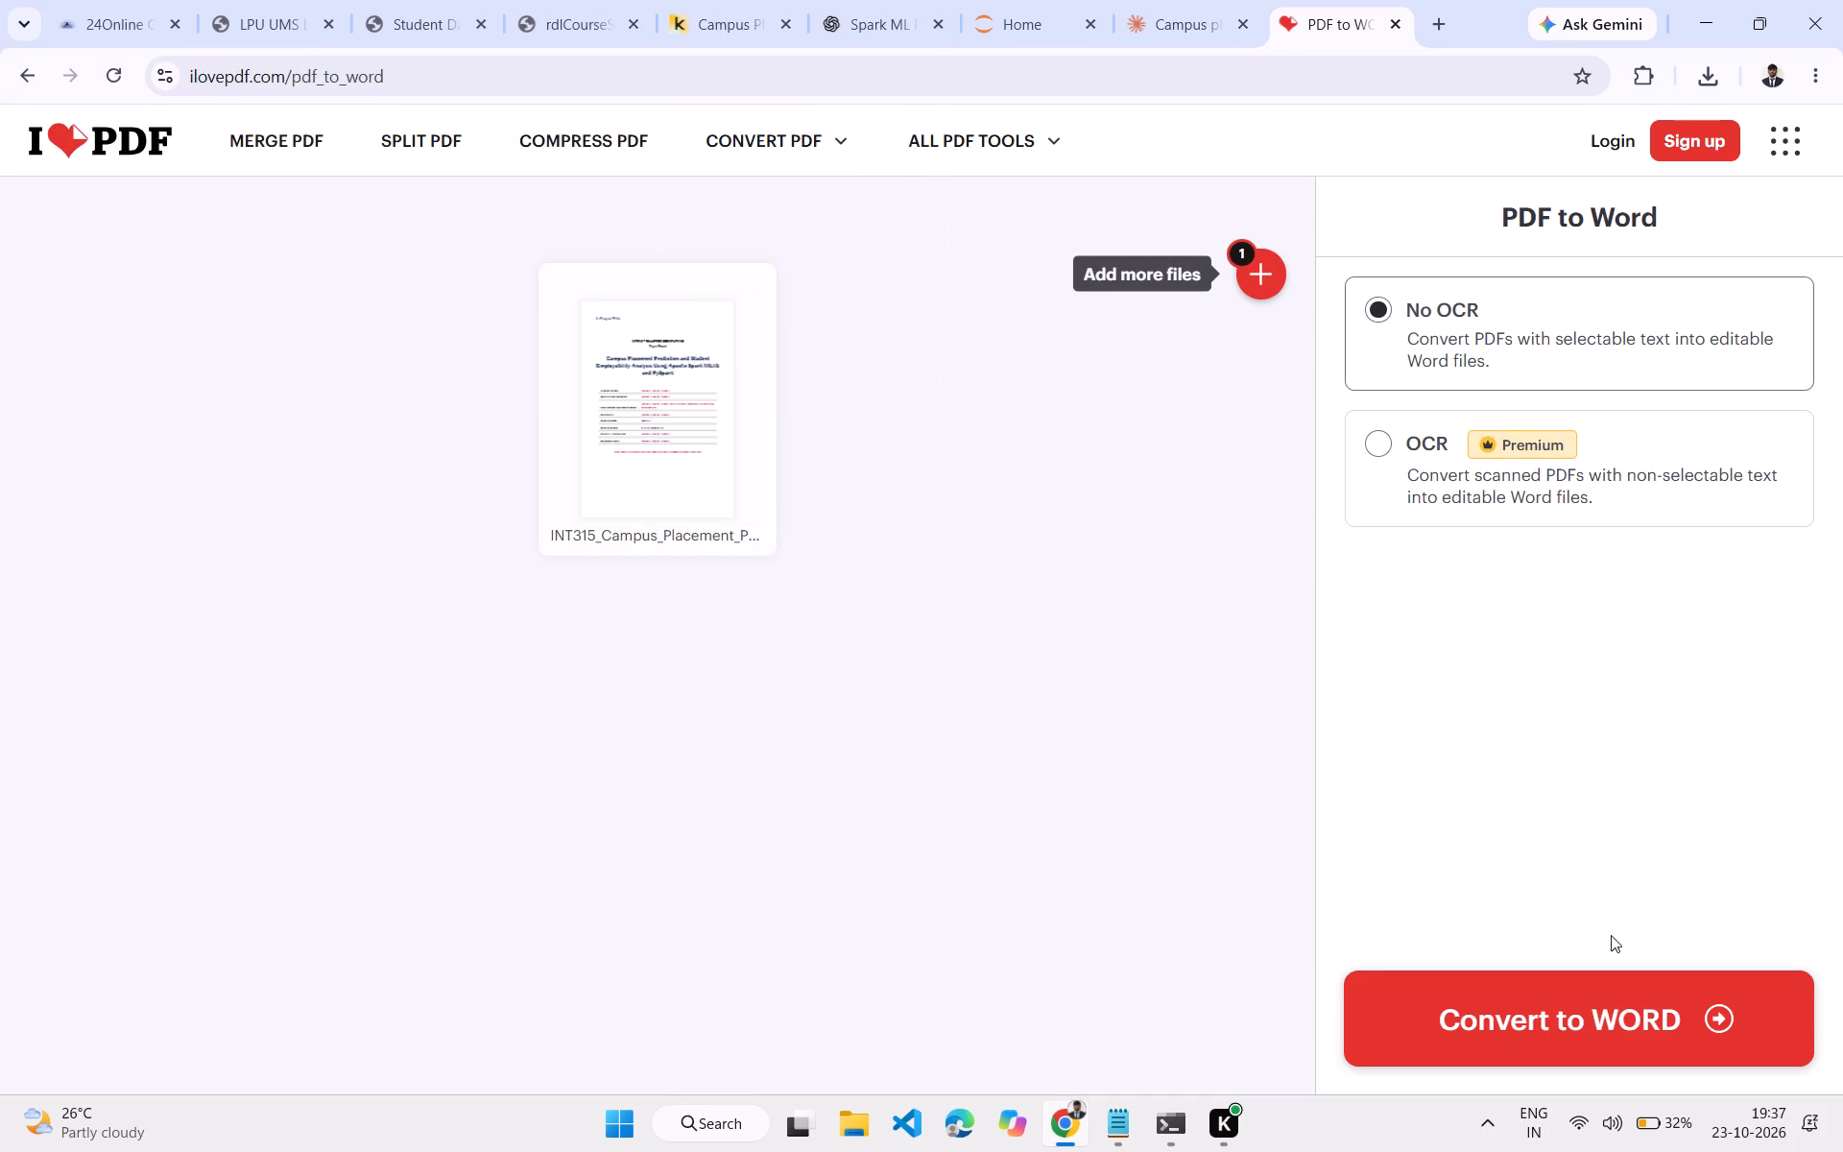
click(1619, 1016)
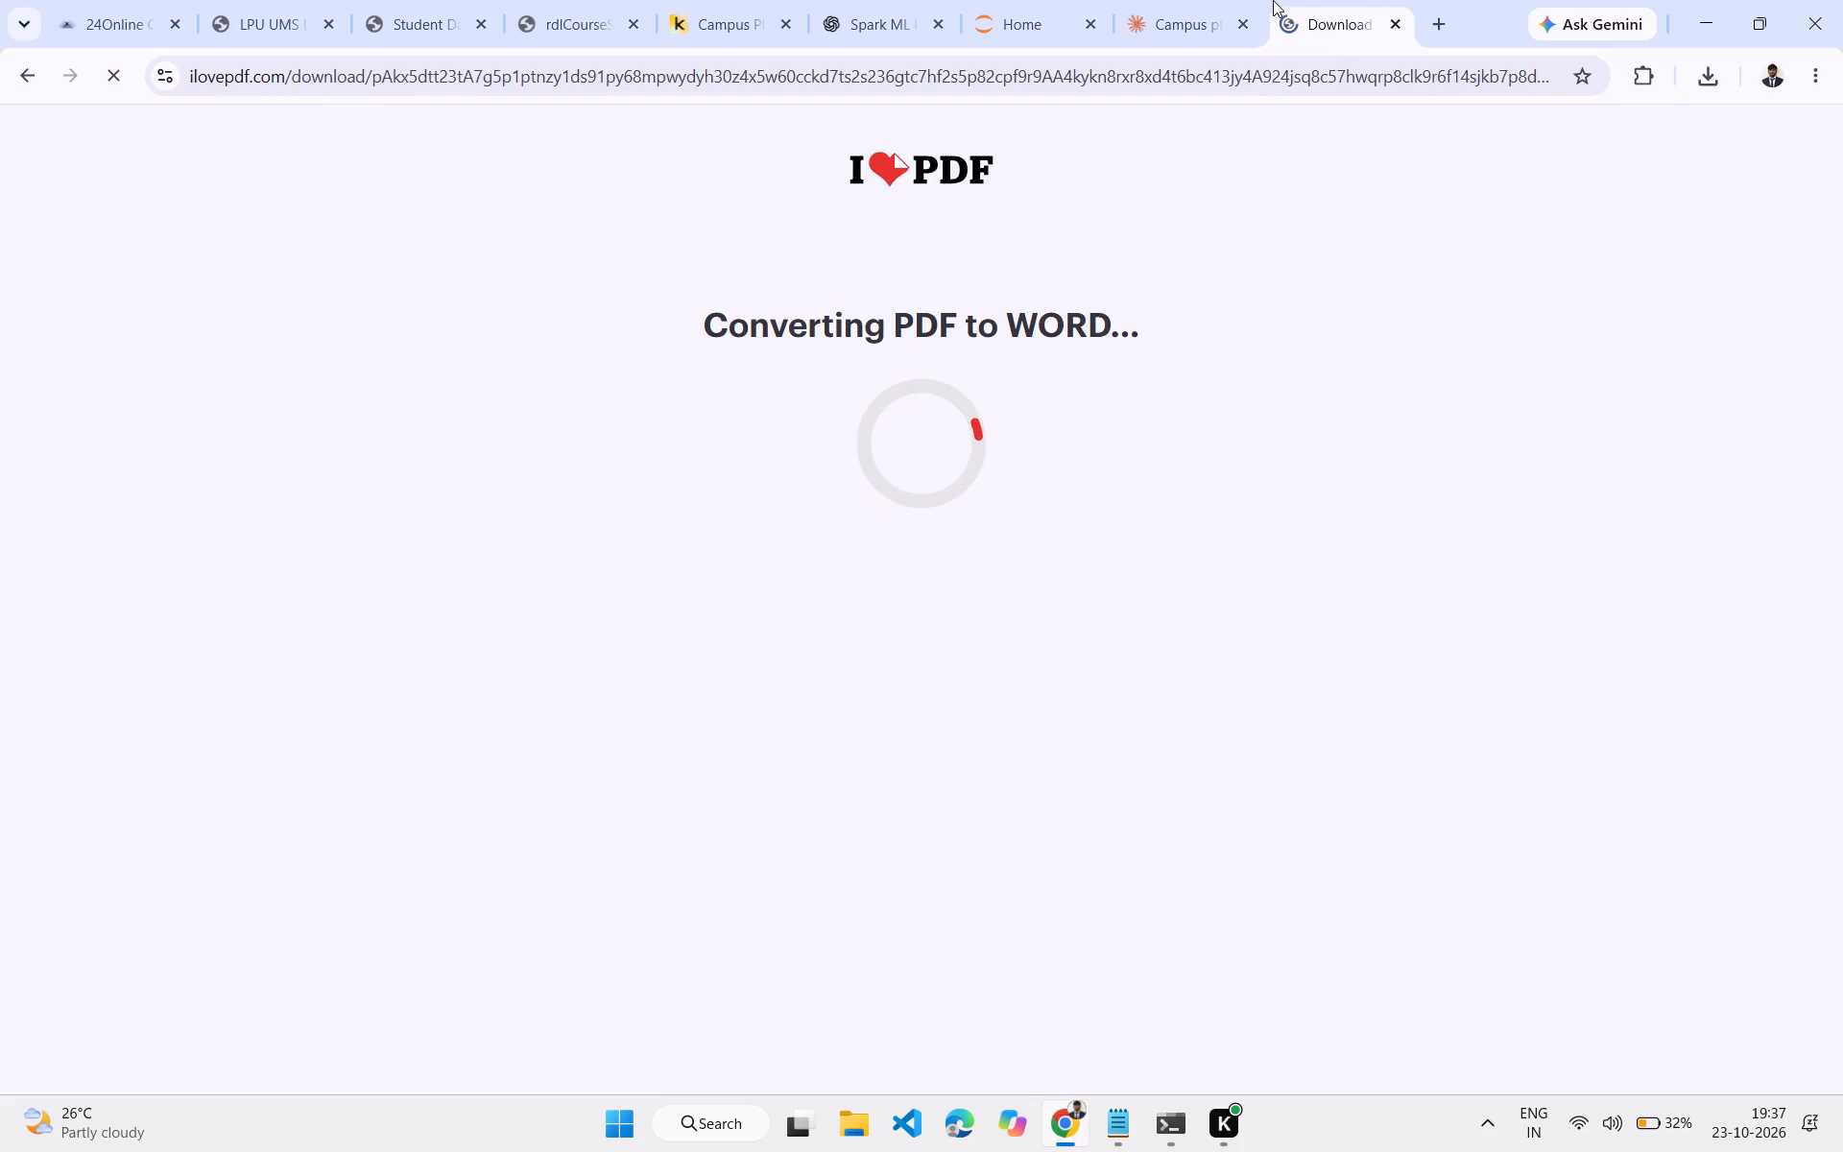
Download the converted INT315_Campus_Placement_Project_Report.docx and open it in Microsoft Word for editing.
click(1017, 319)
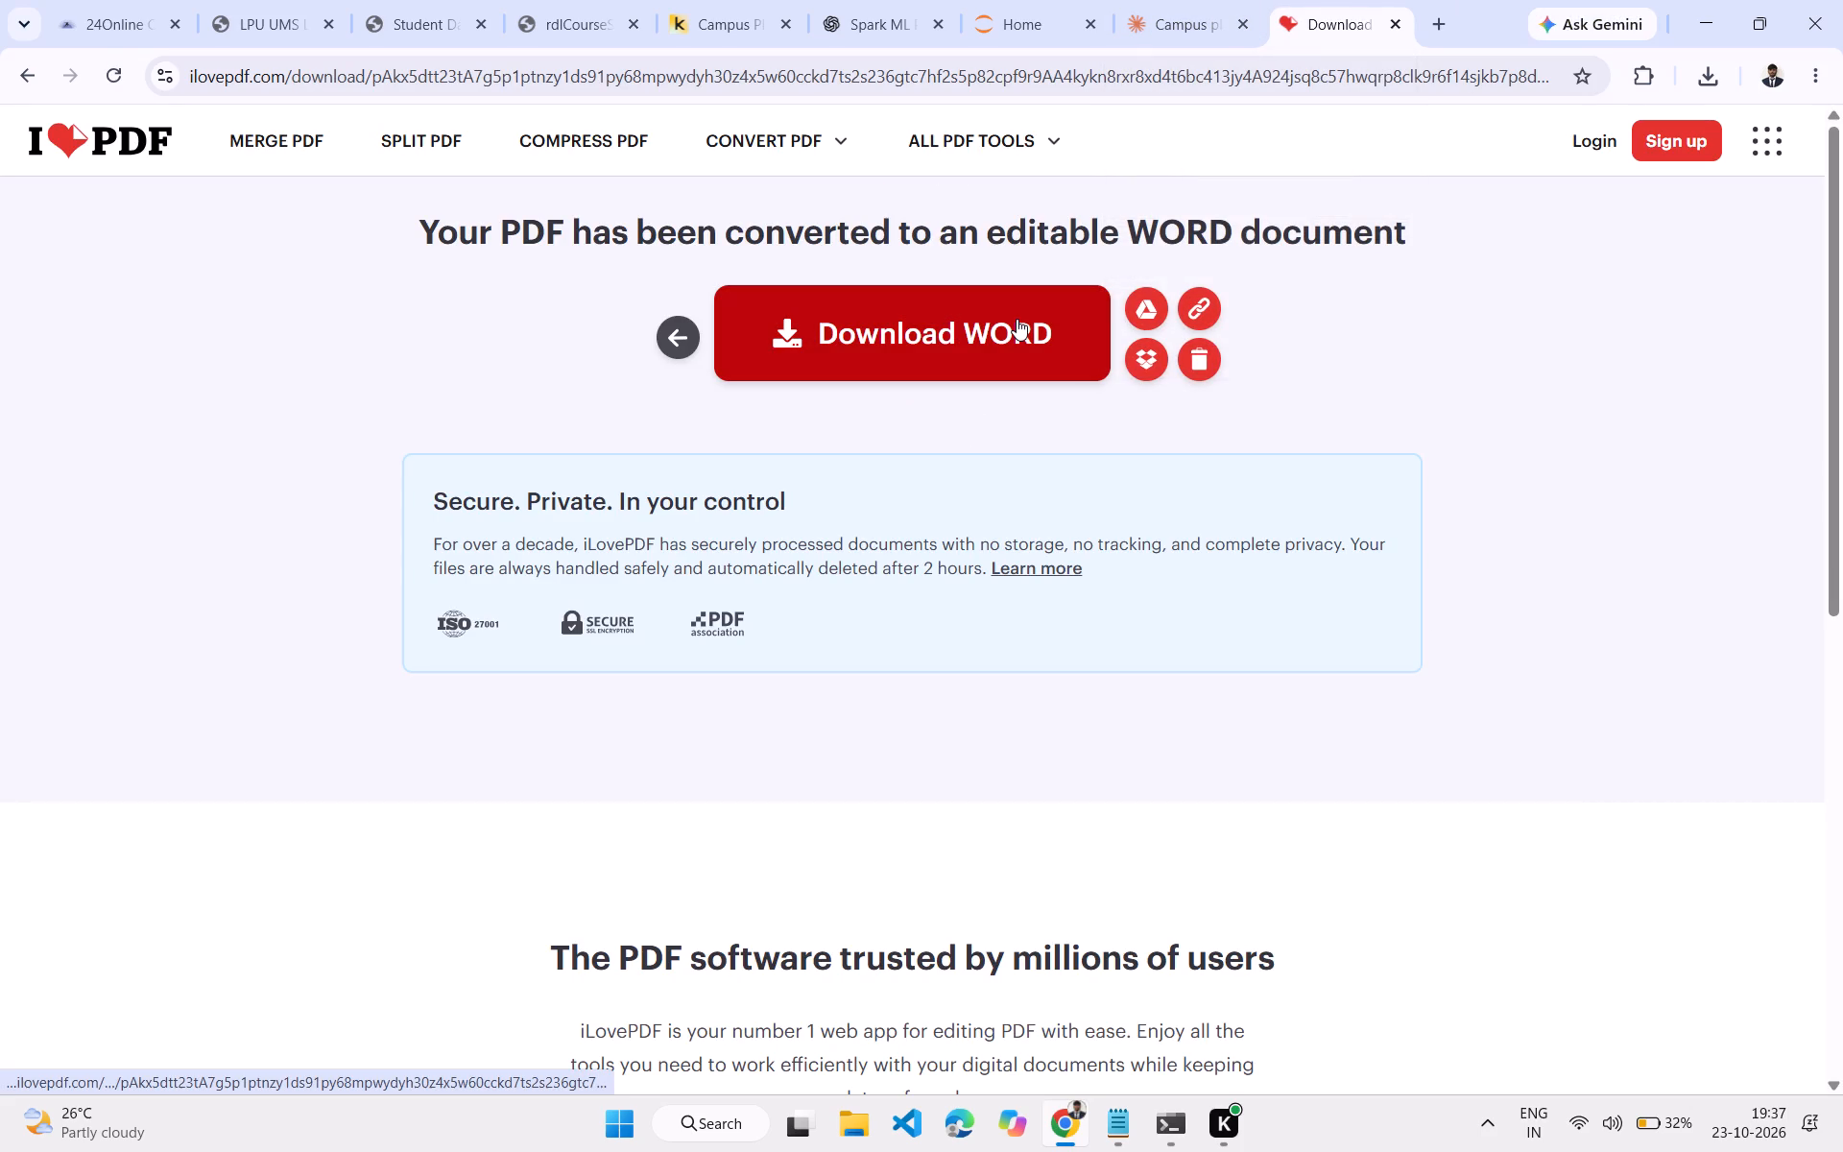
click(1694, 82)
click(1694, 82)
click(1518, 161)
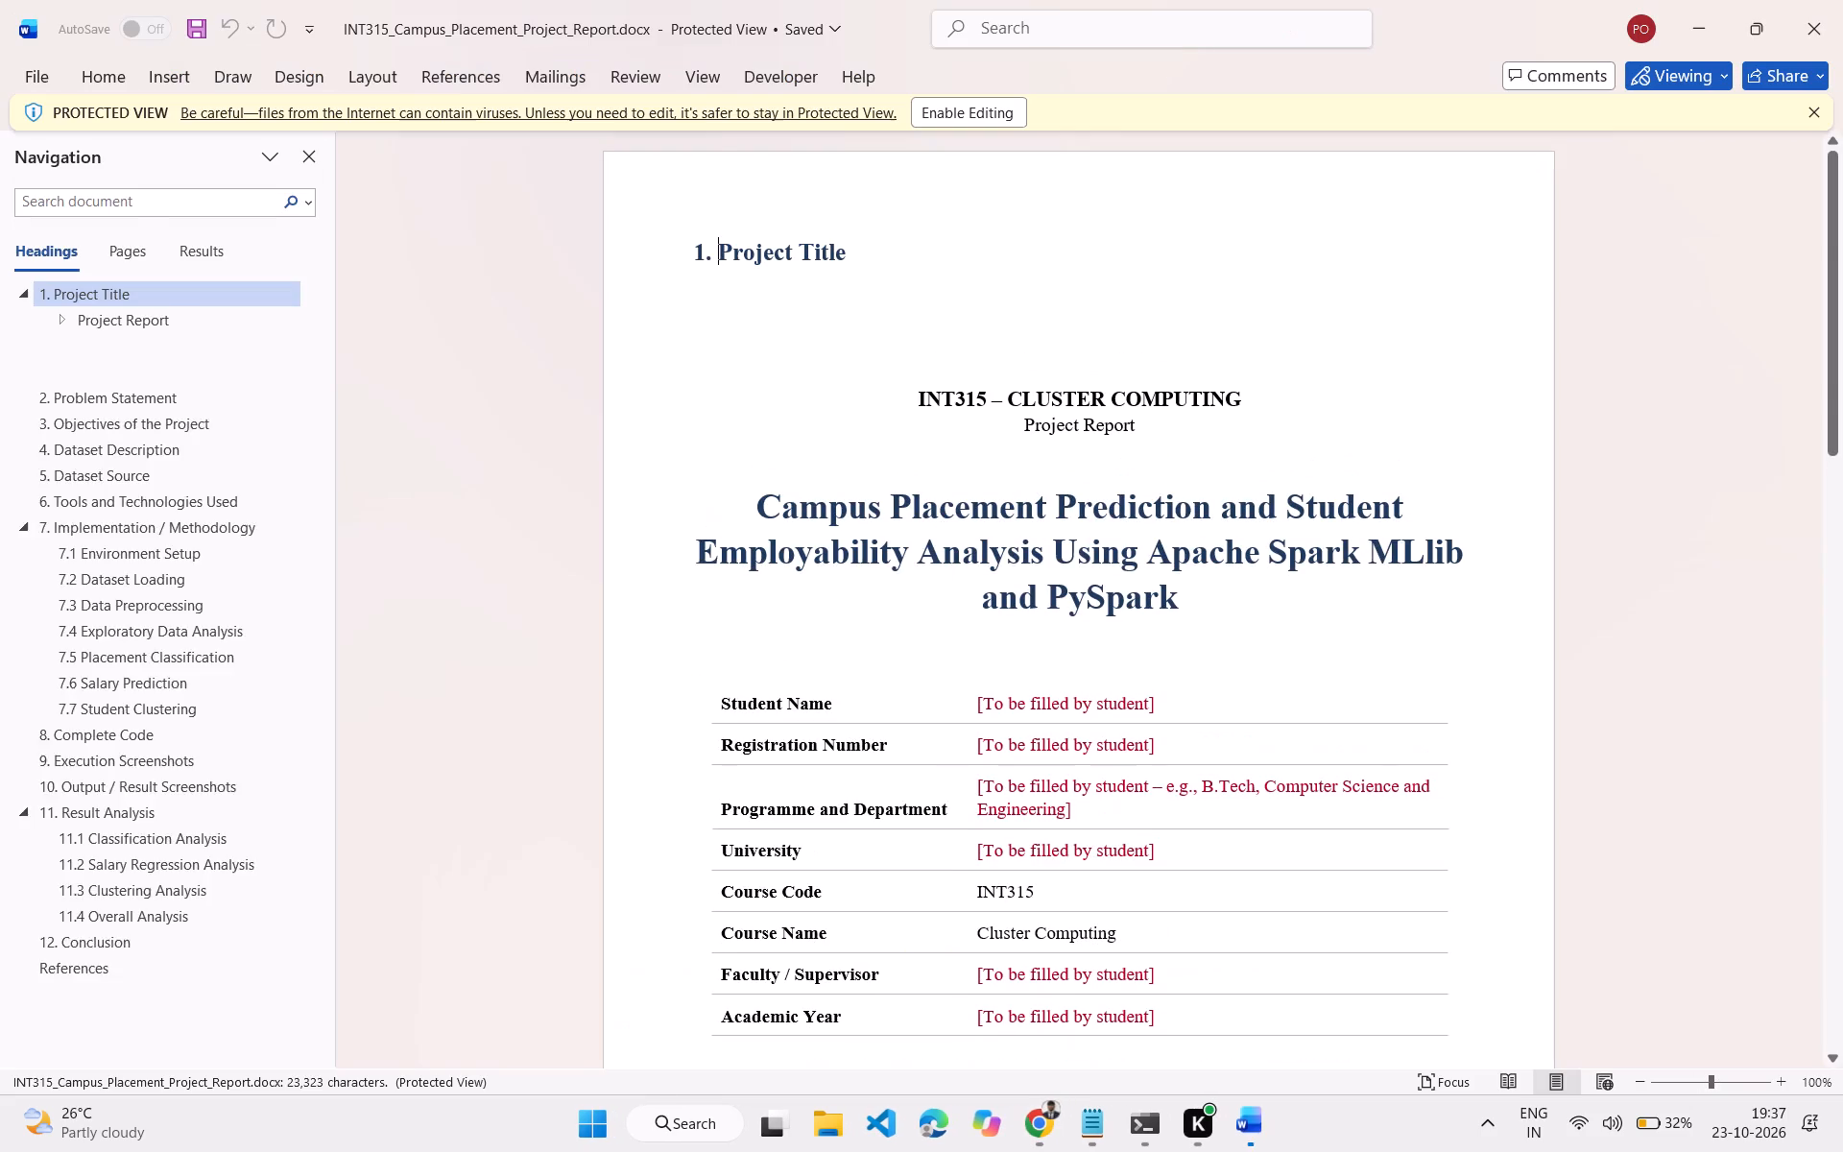
click(965, 118)
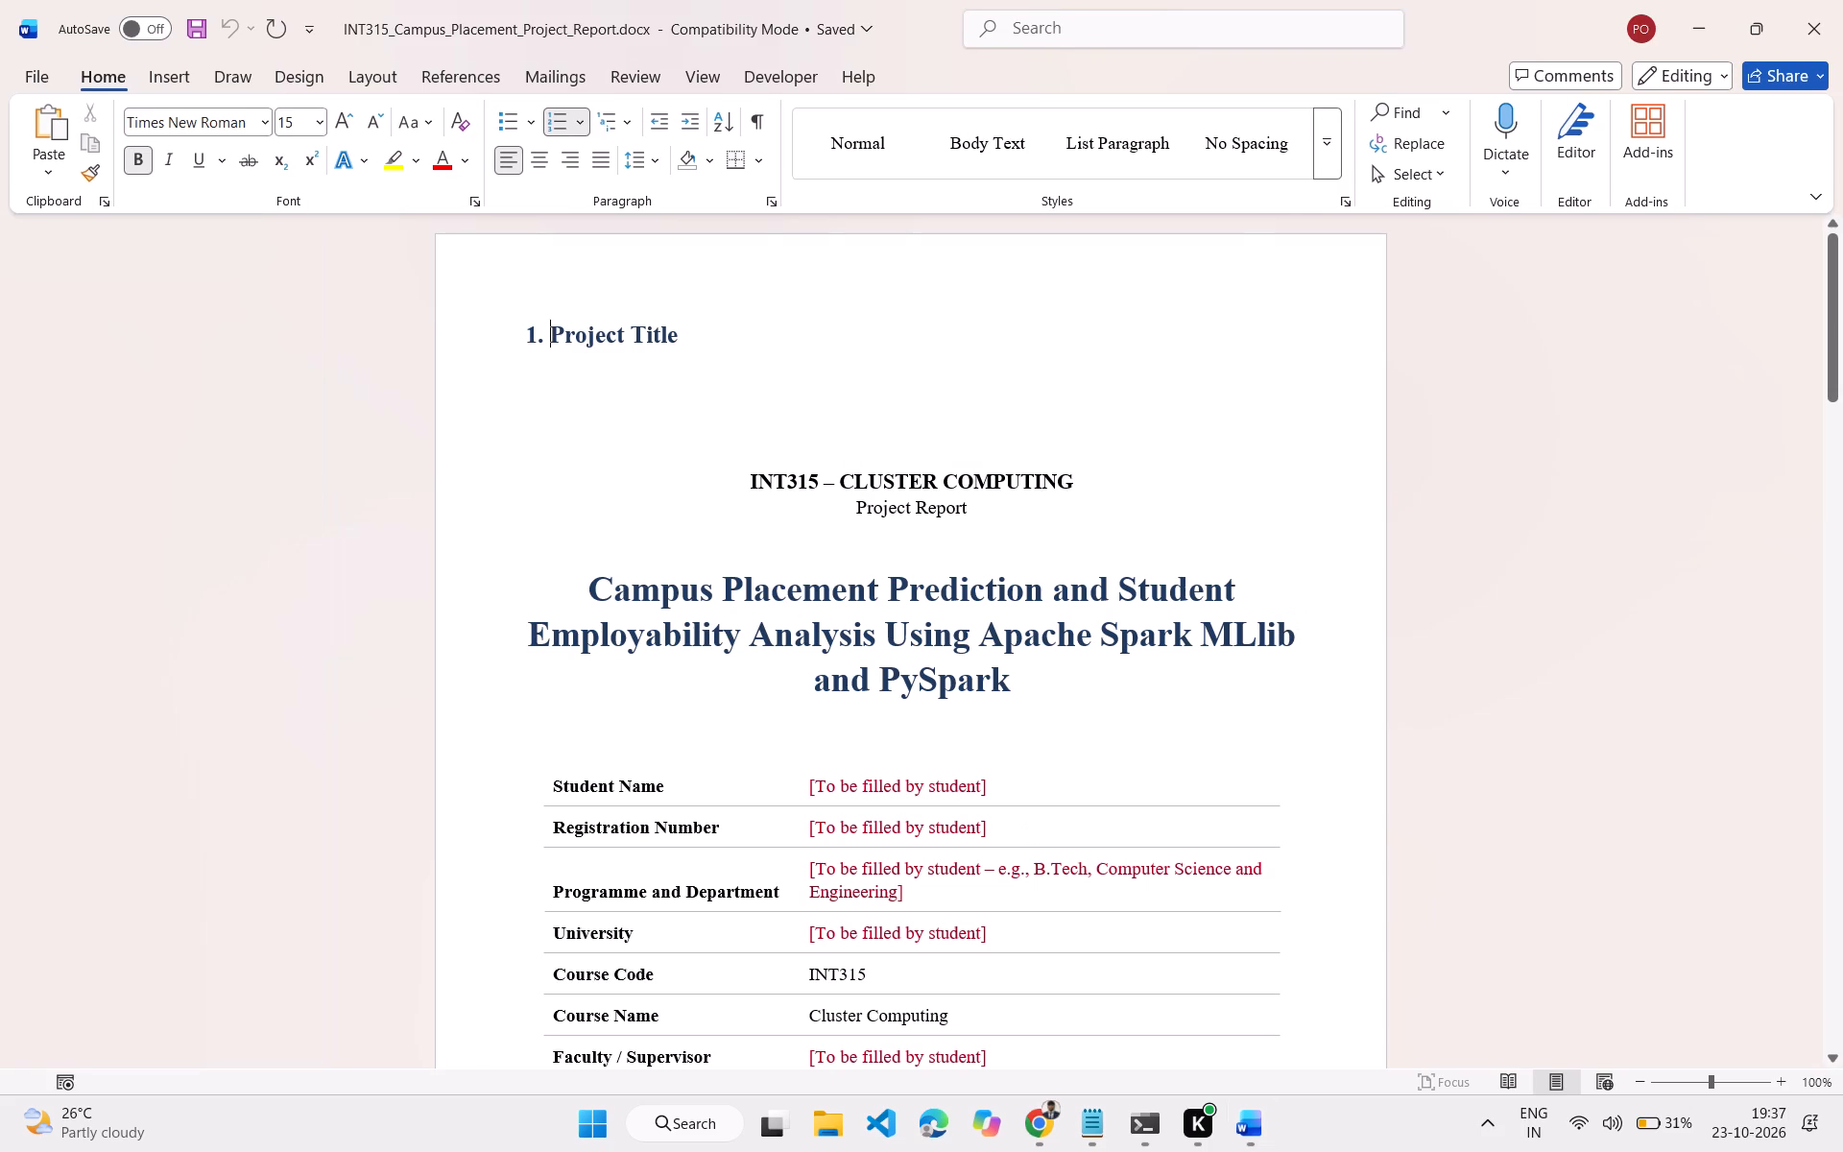
Delete the "1. Project Title" heading from the top of the report's first page.
click(754, 338)
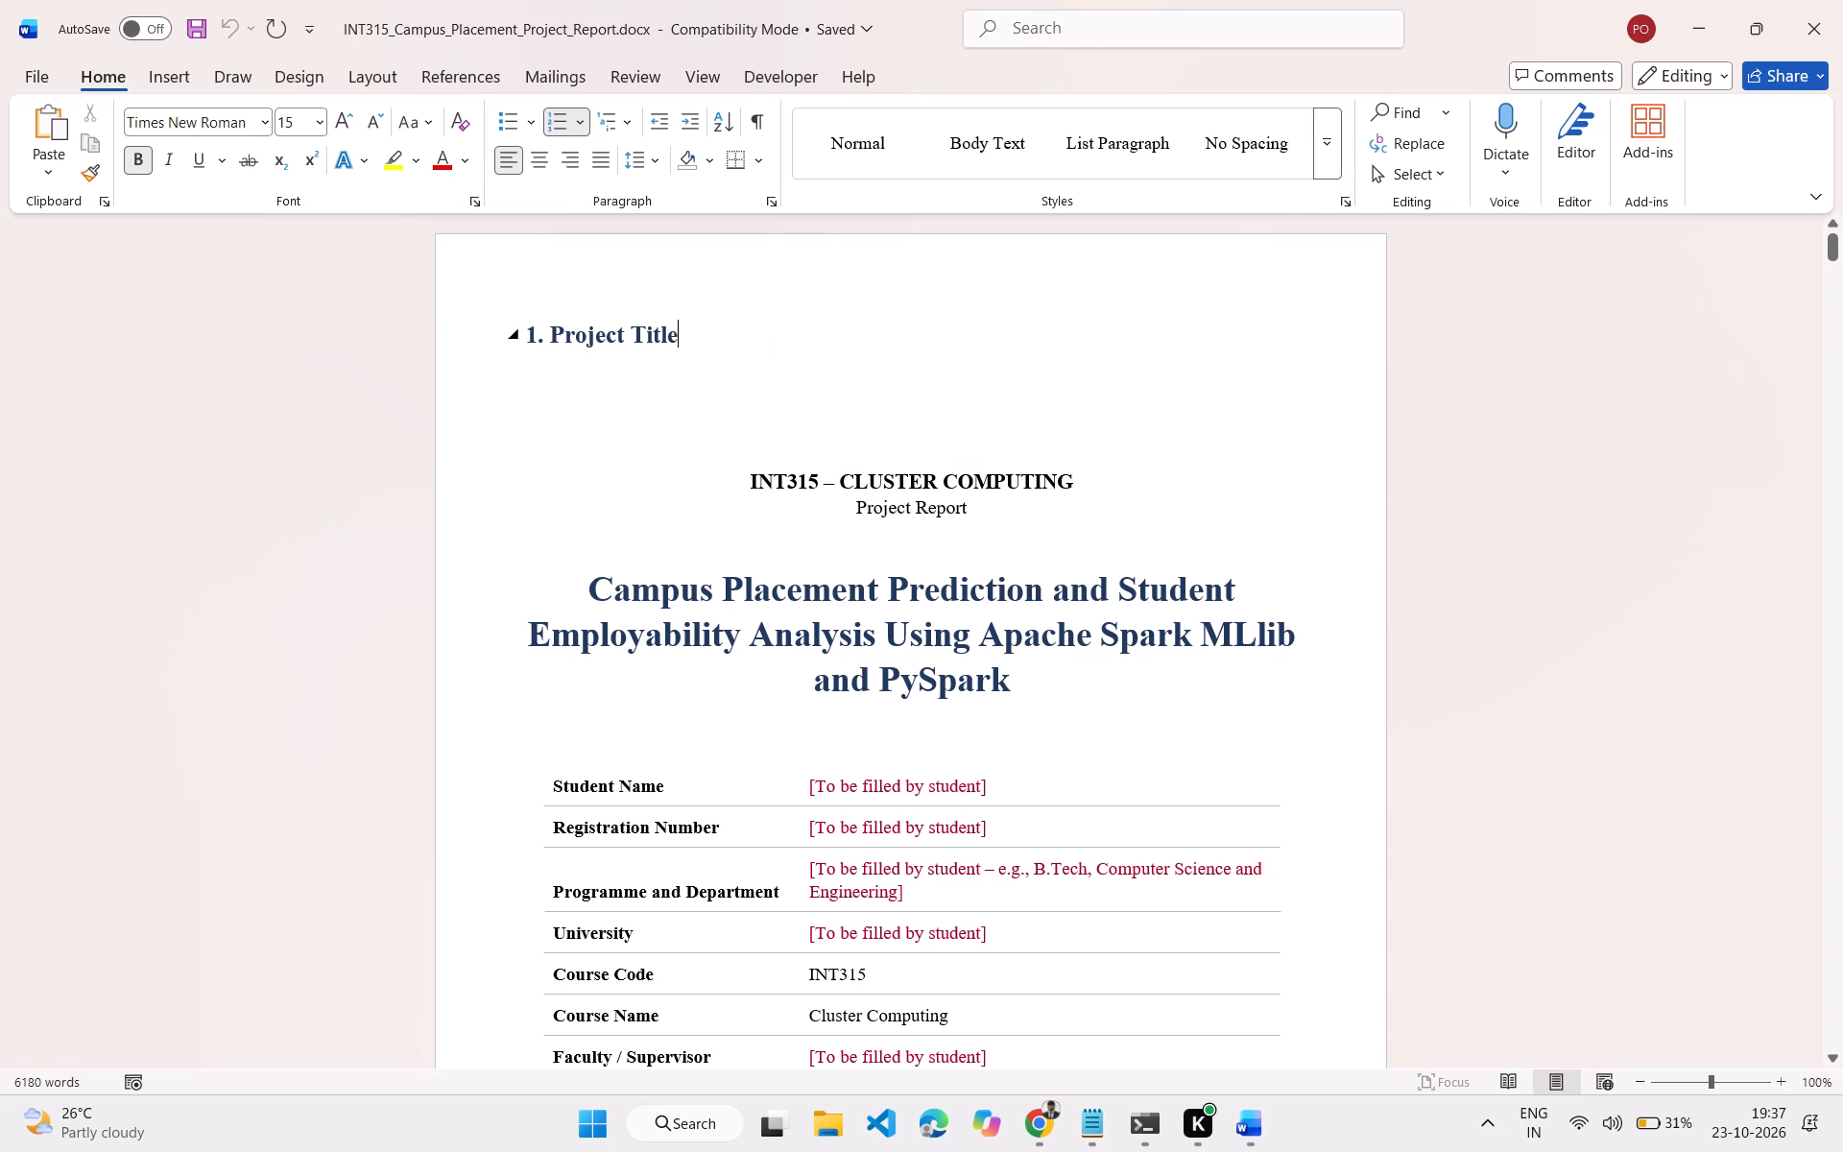
drag(754, 338, 485, 334)
key(BackSpace)
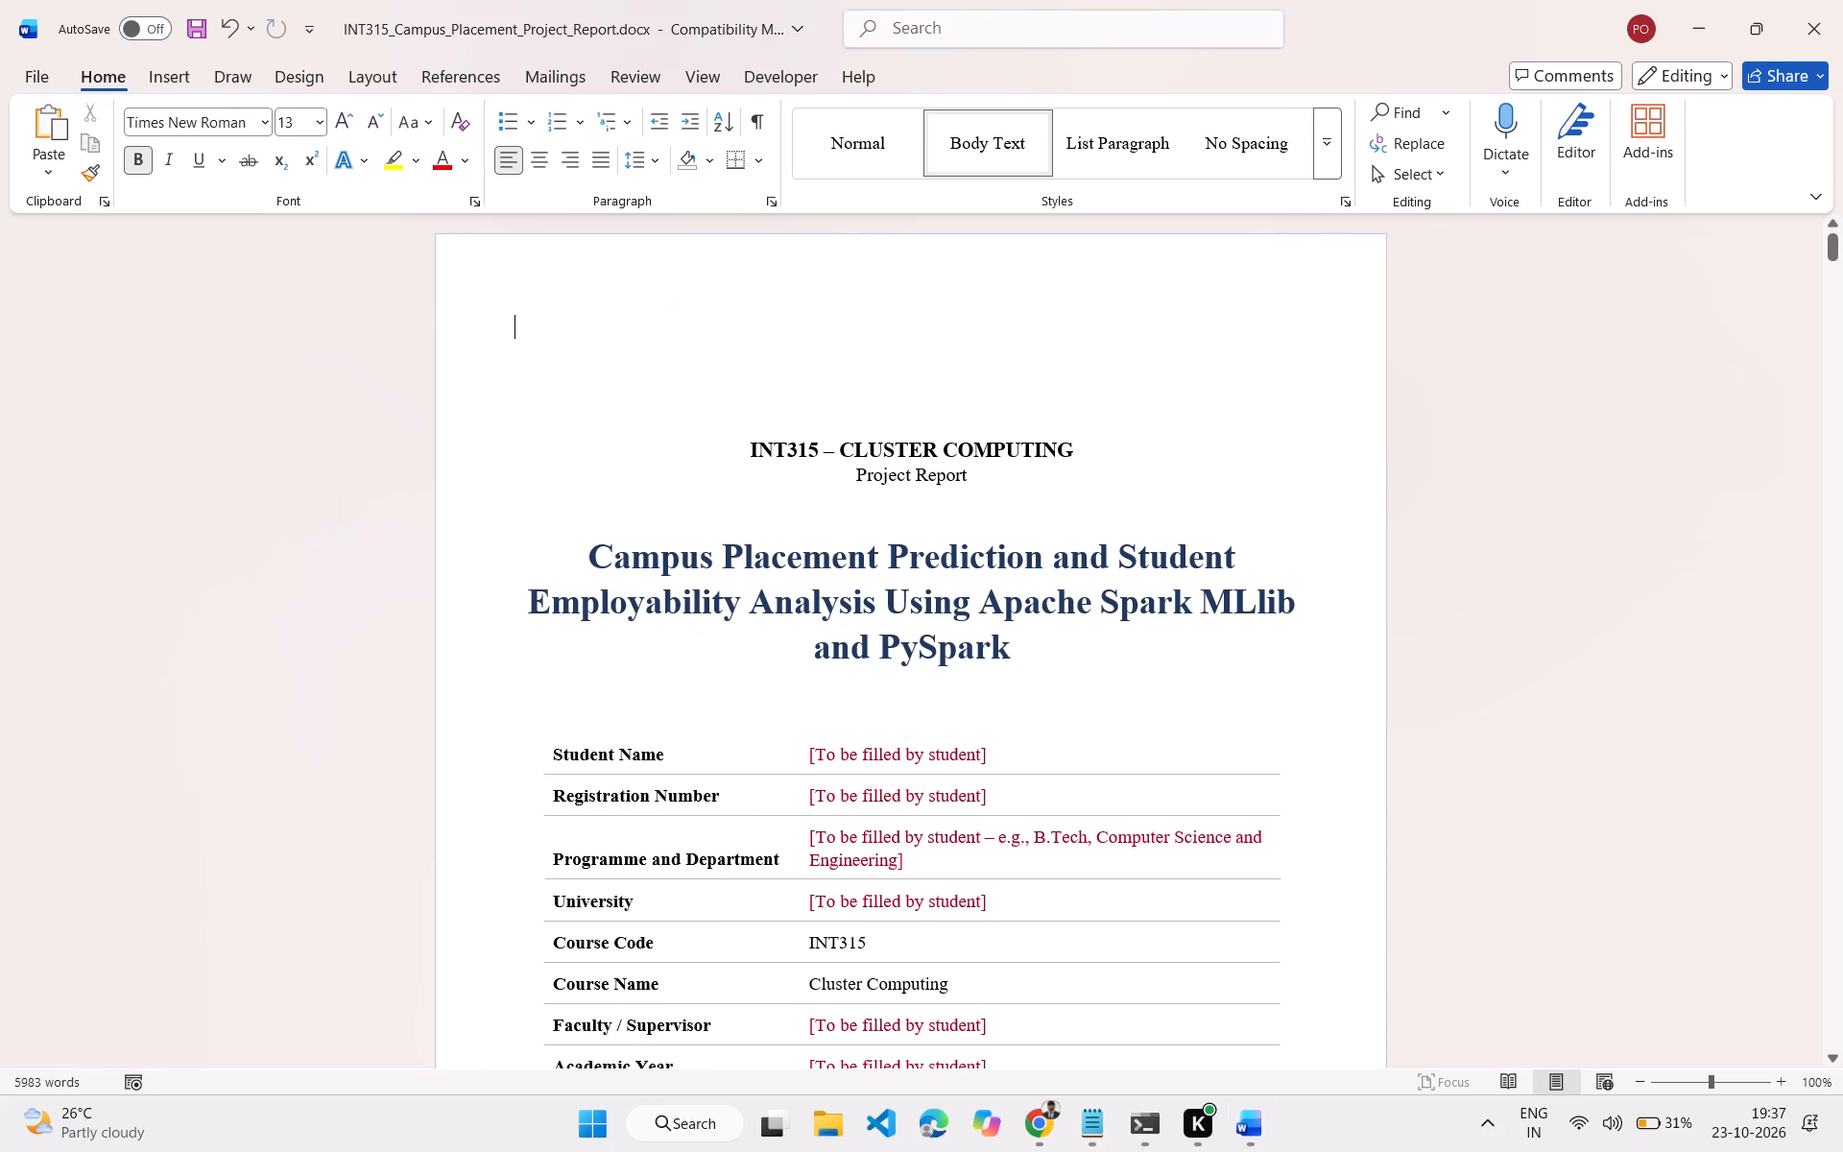
key(BackSpace)
Delete the red placeholder text in the Student Name row of the title page table.
scroll(485, 334, down, 1)
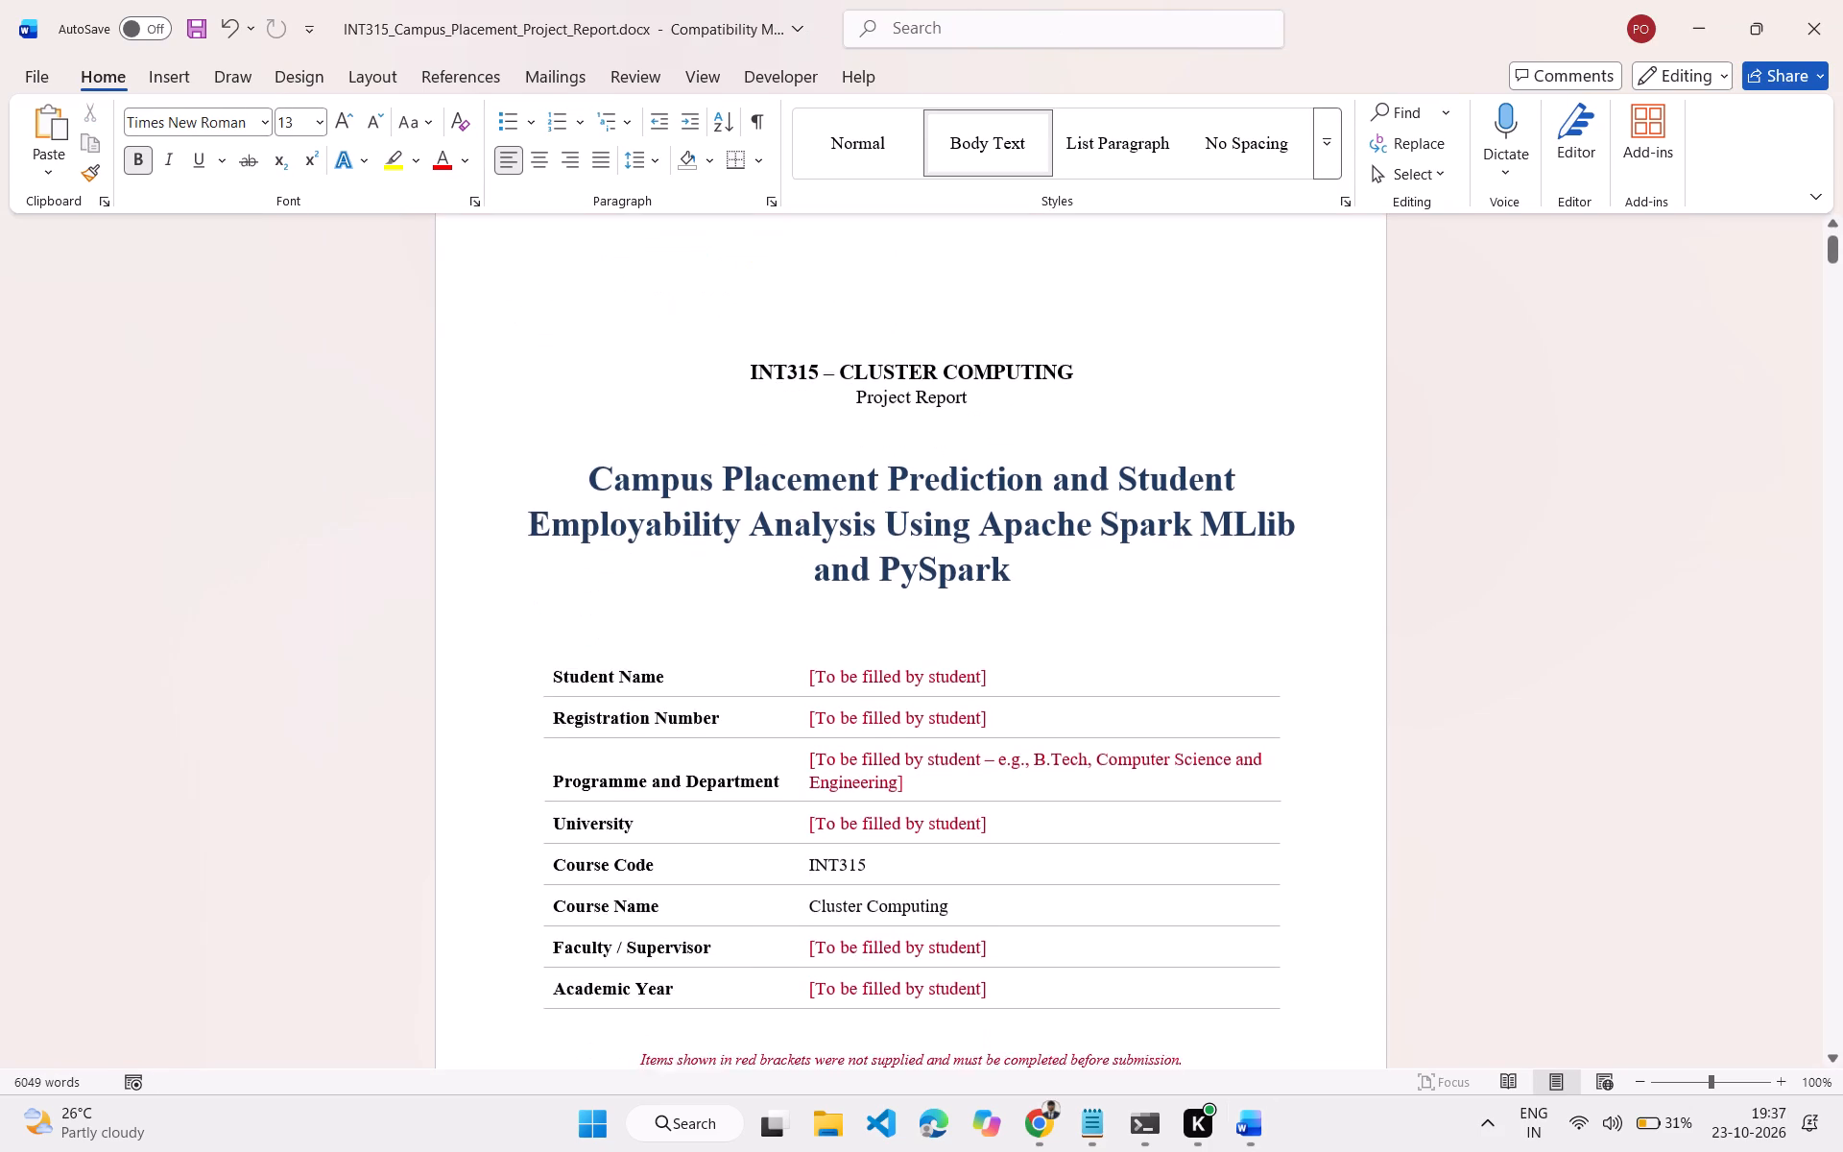
scroll(485, 334, down, 1)
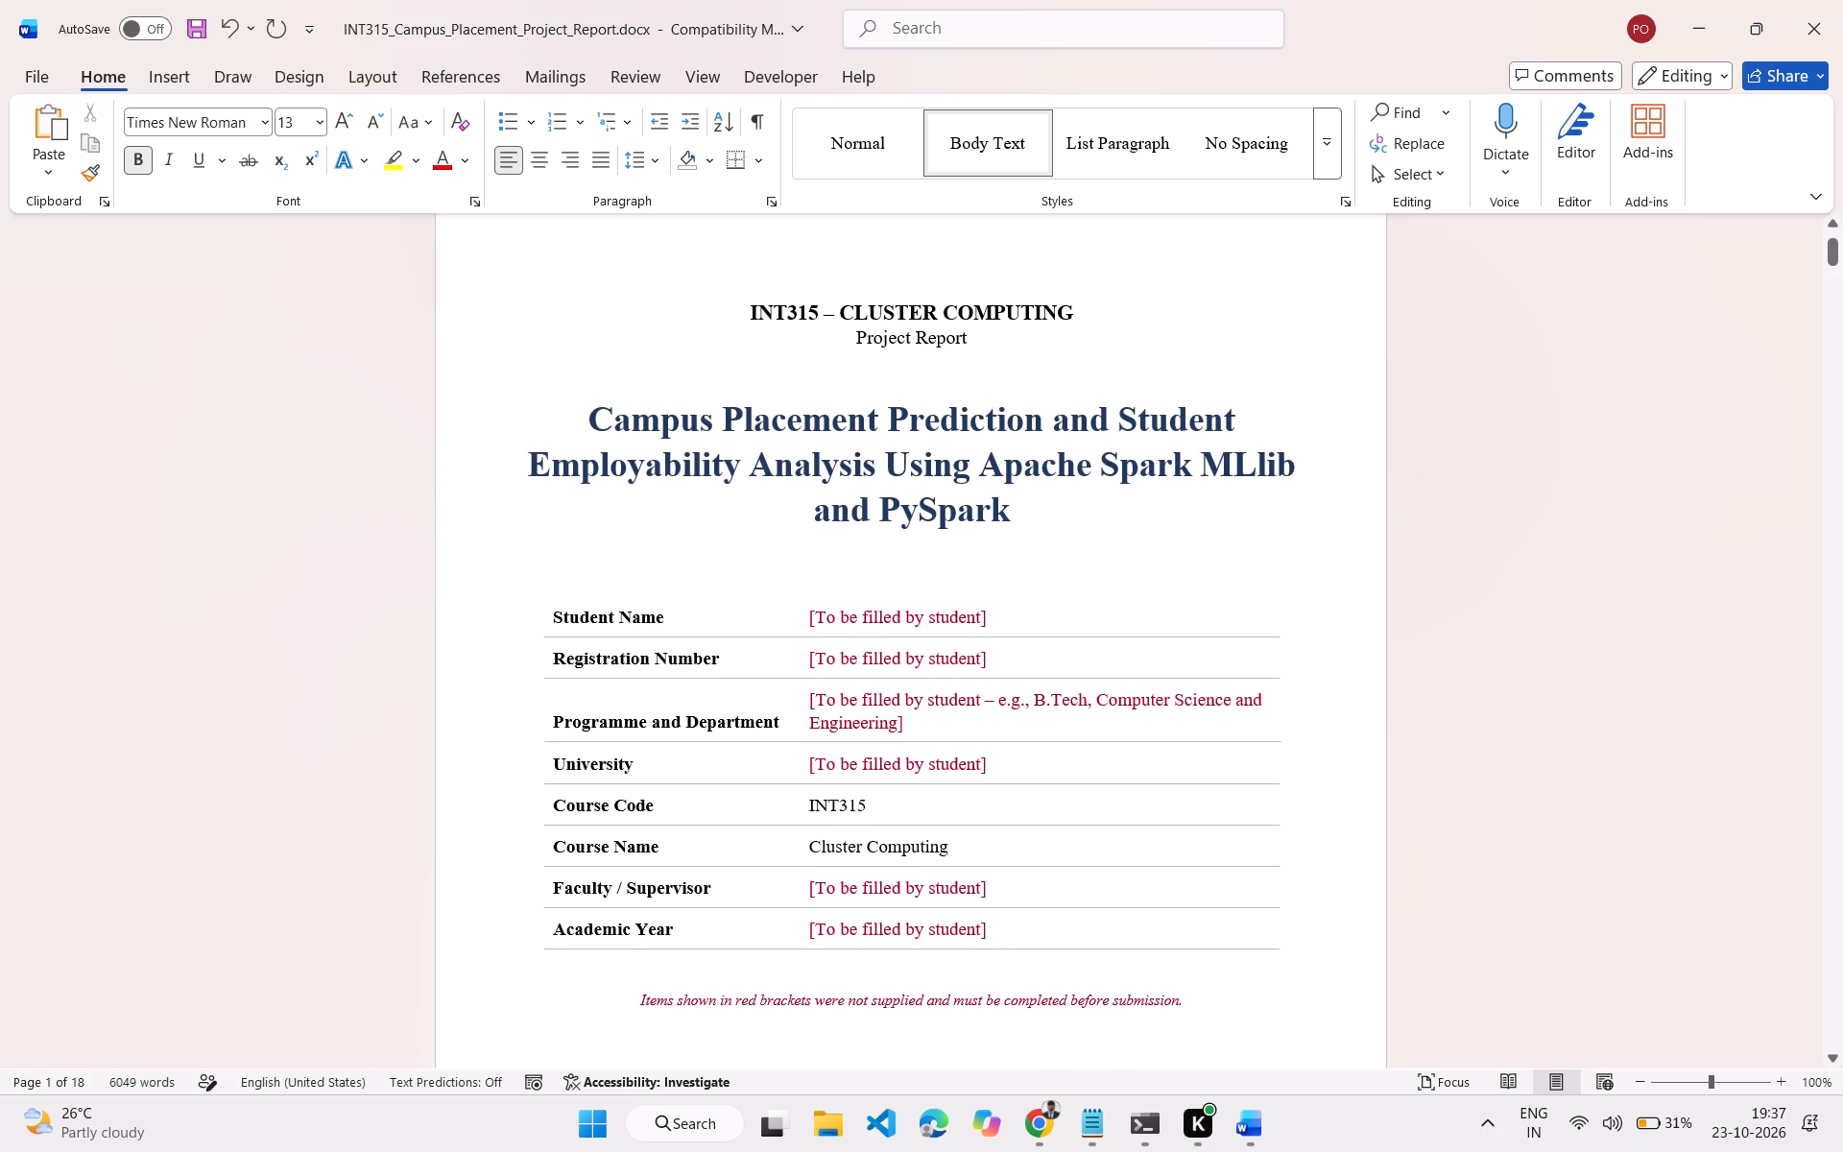
drag(993, 621, 797, 615)
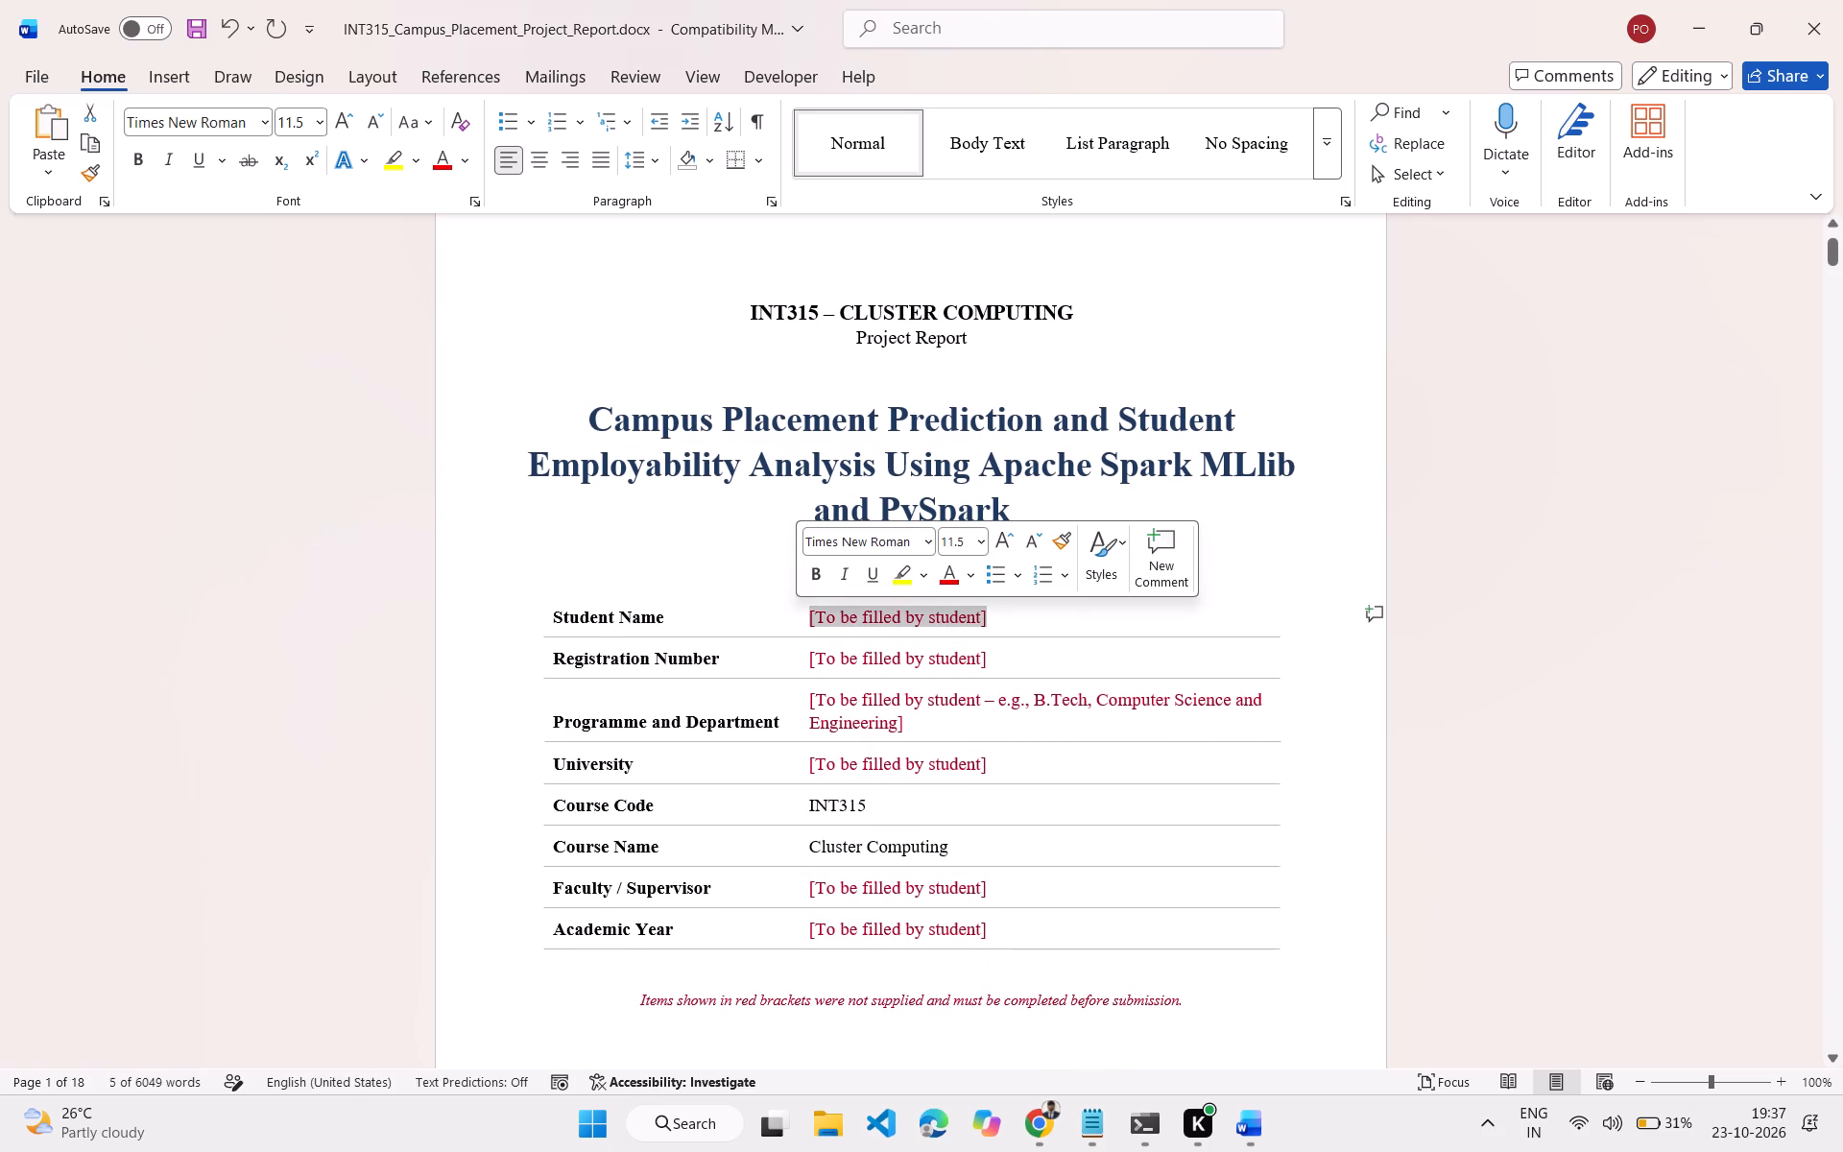
key(BackSpace)
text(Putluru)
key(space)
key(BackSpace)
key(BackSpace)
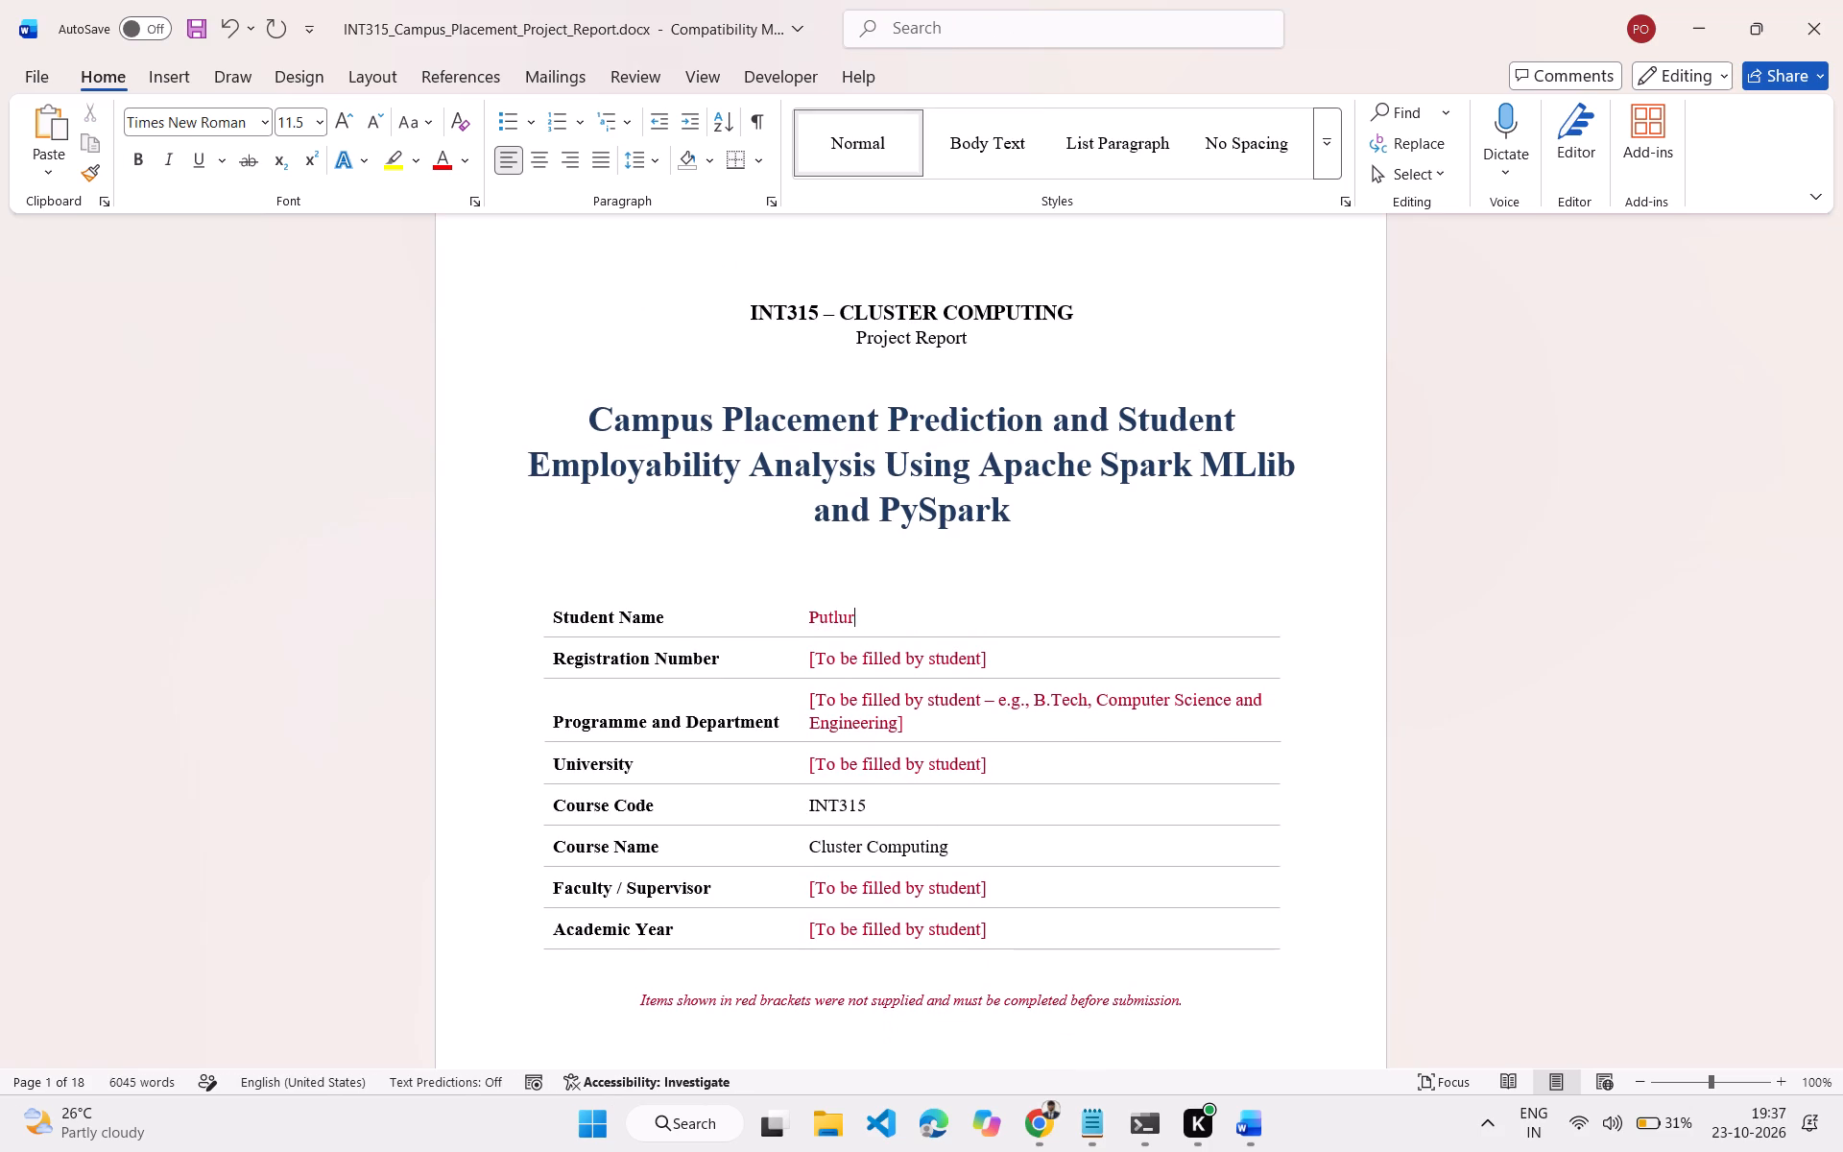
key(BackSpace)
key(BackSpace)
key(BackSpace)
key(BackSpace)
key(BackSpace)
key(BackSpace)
Enter the student's full name in the Student Name row using the Automatic font colour.
click(466, 162)
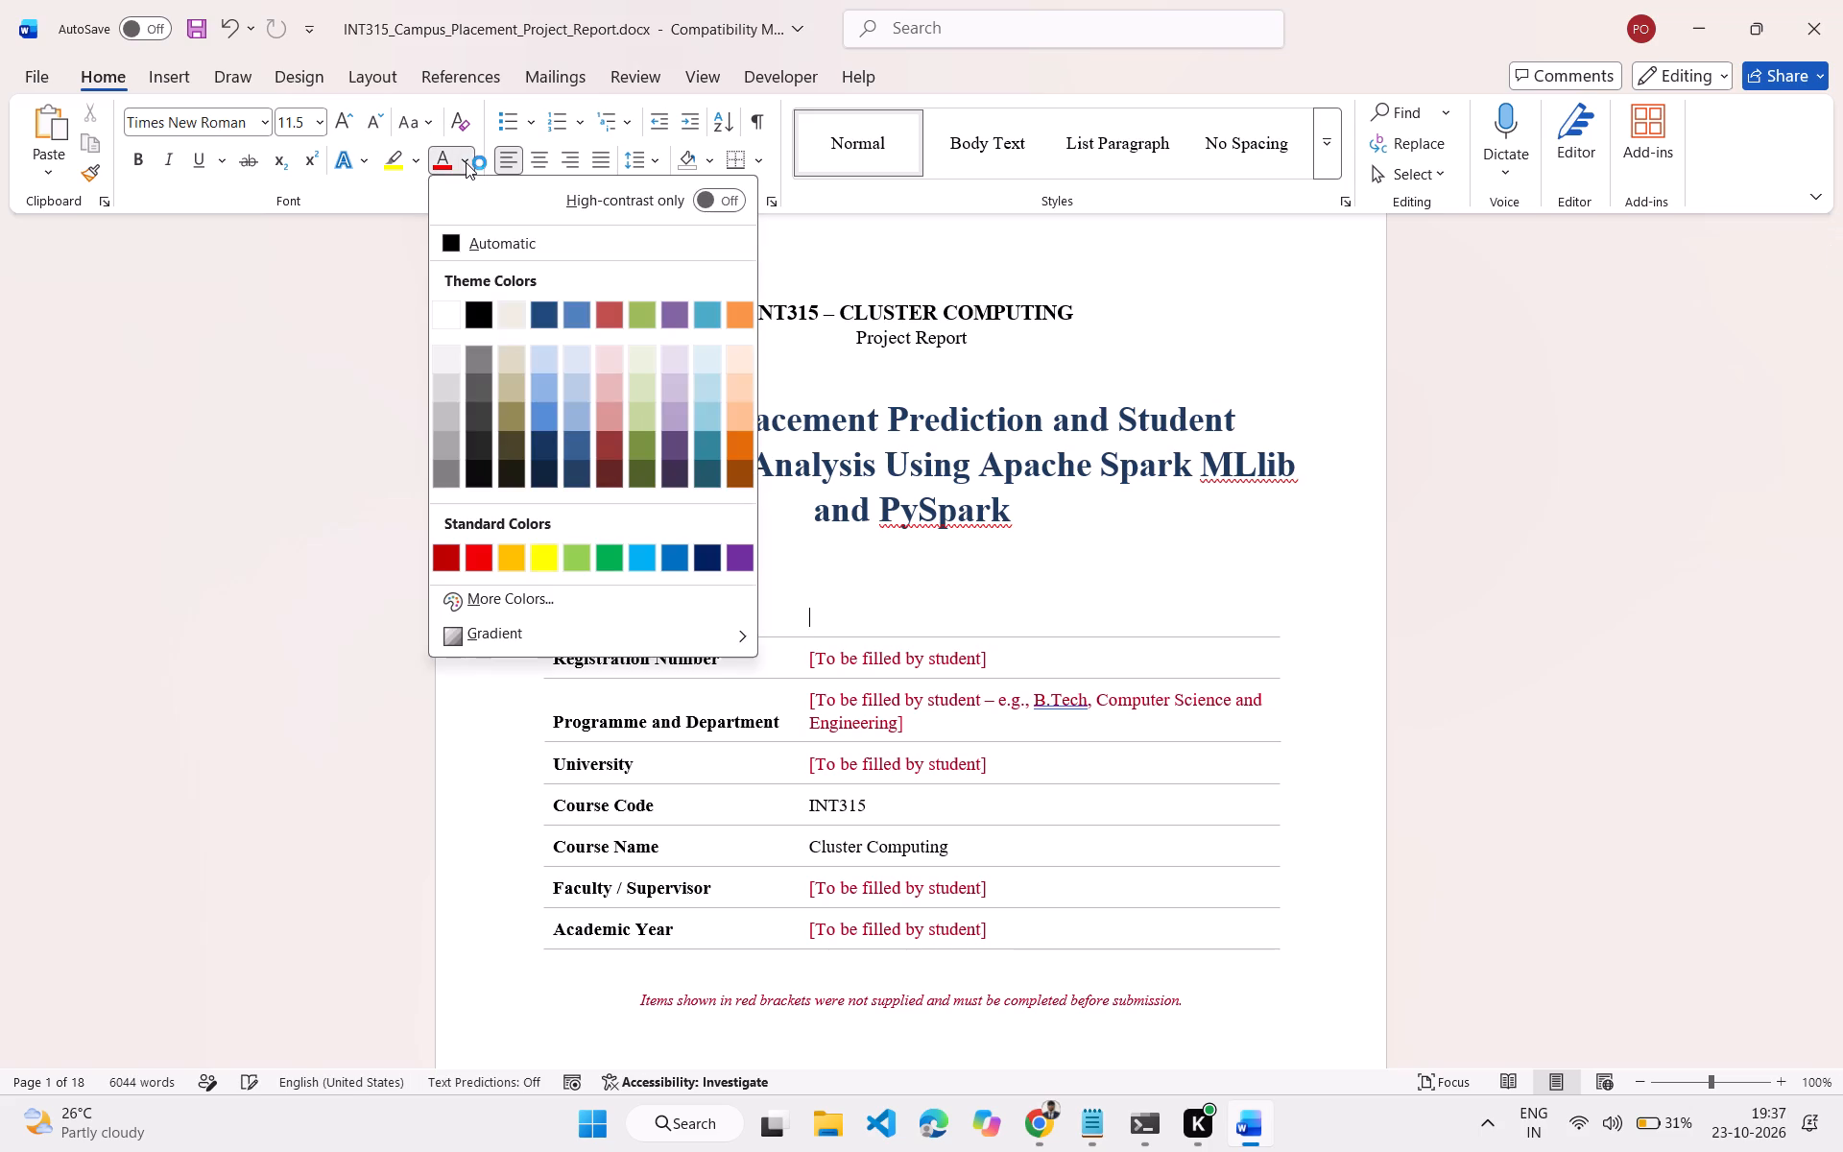
click(467, 234)
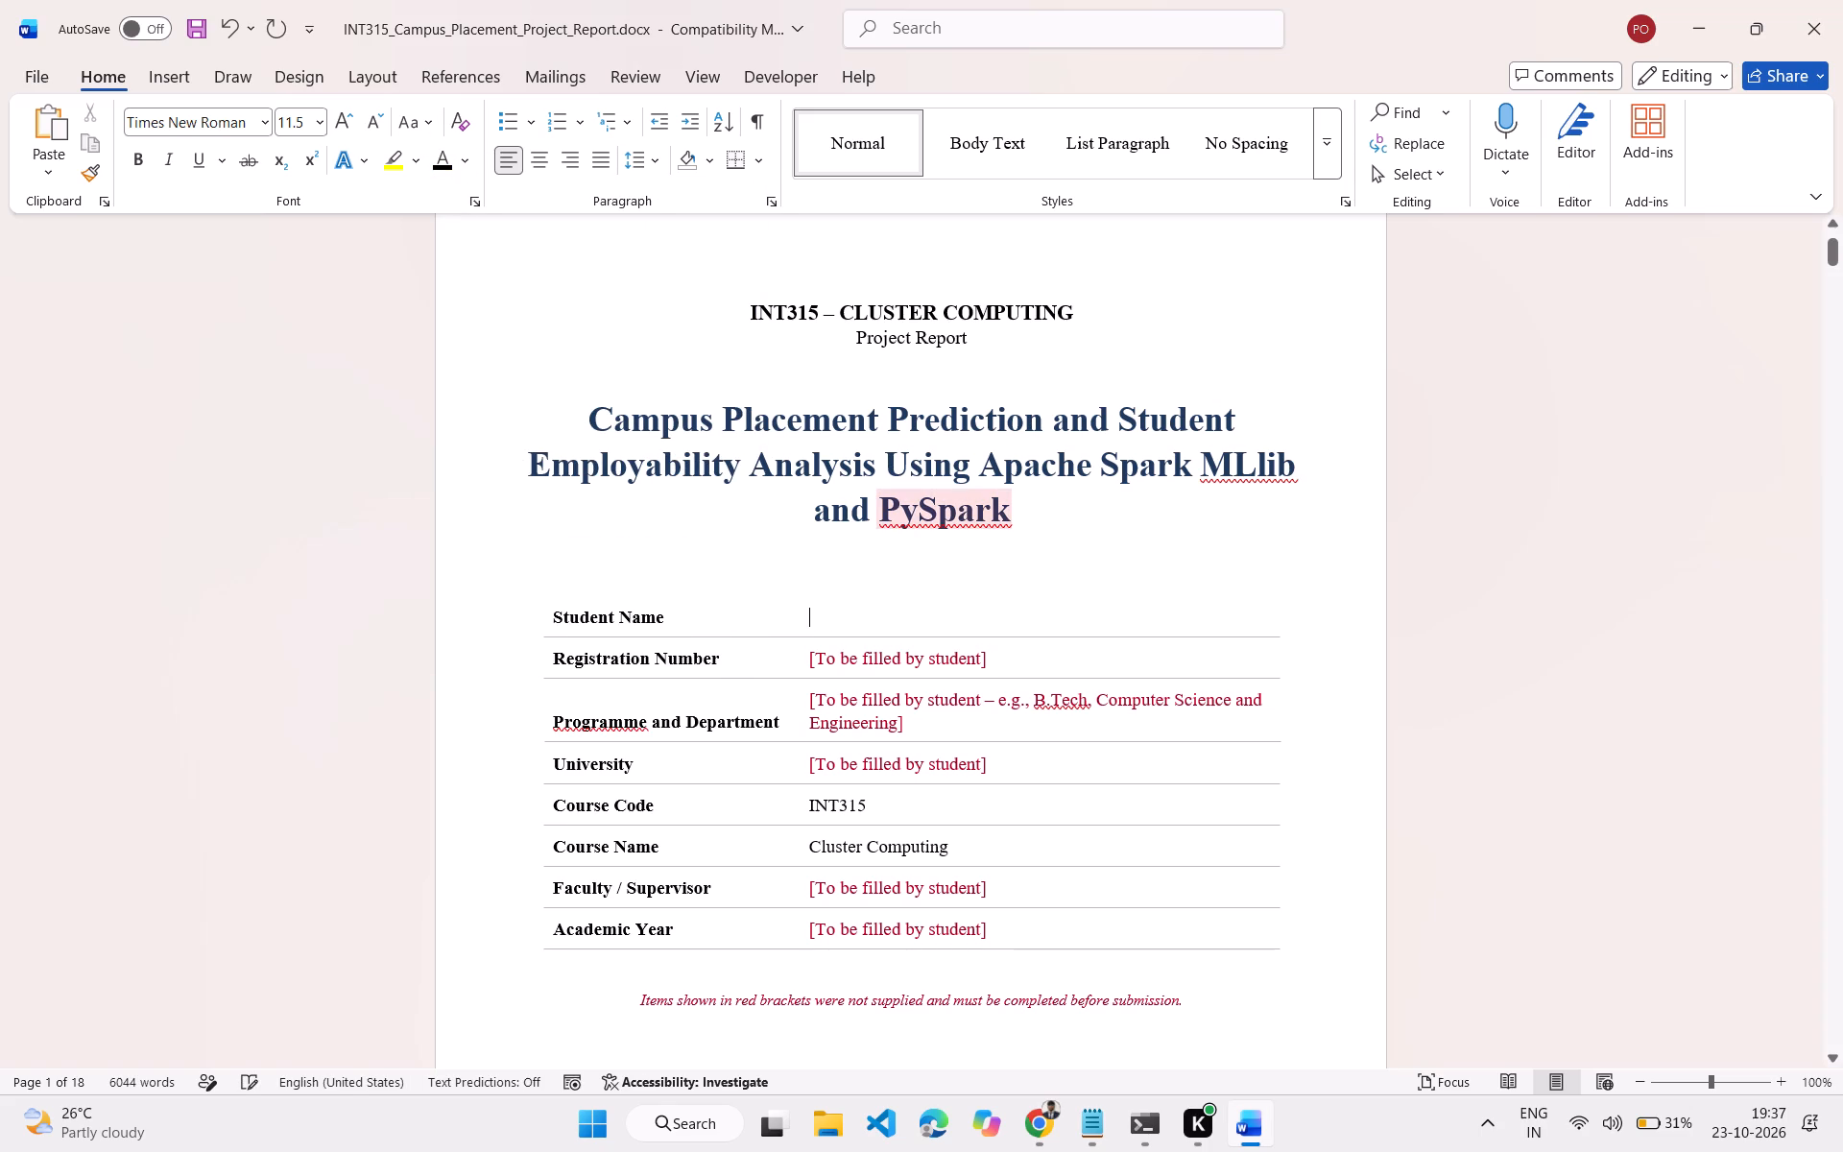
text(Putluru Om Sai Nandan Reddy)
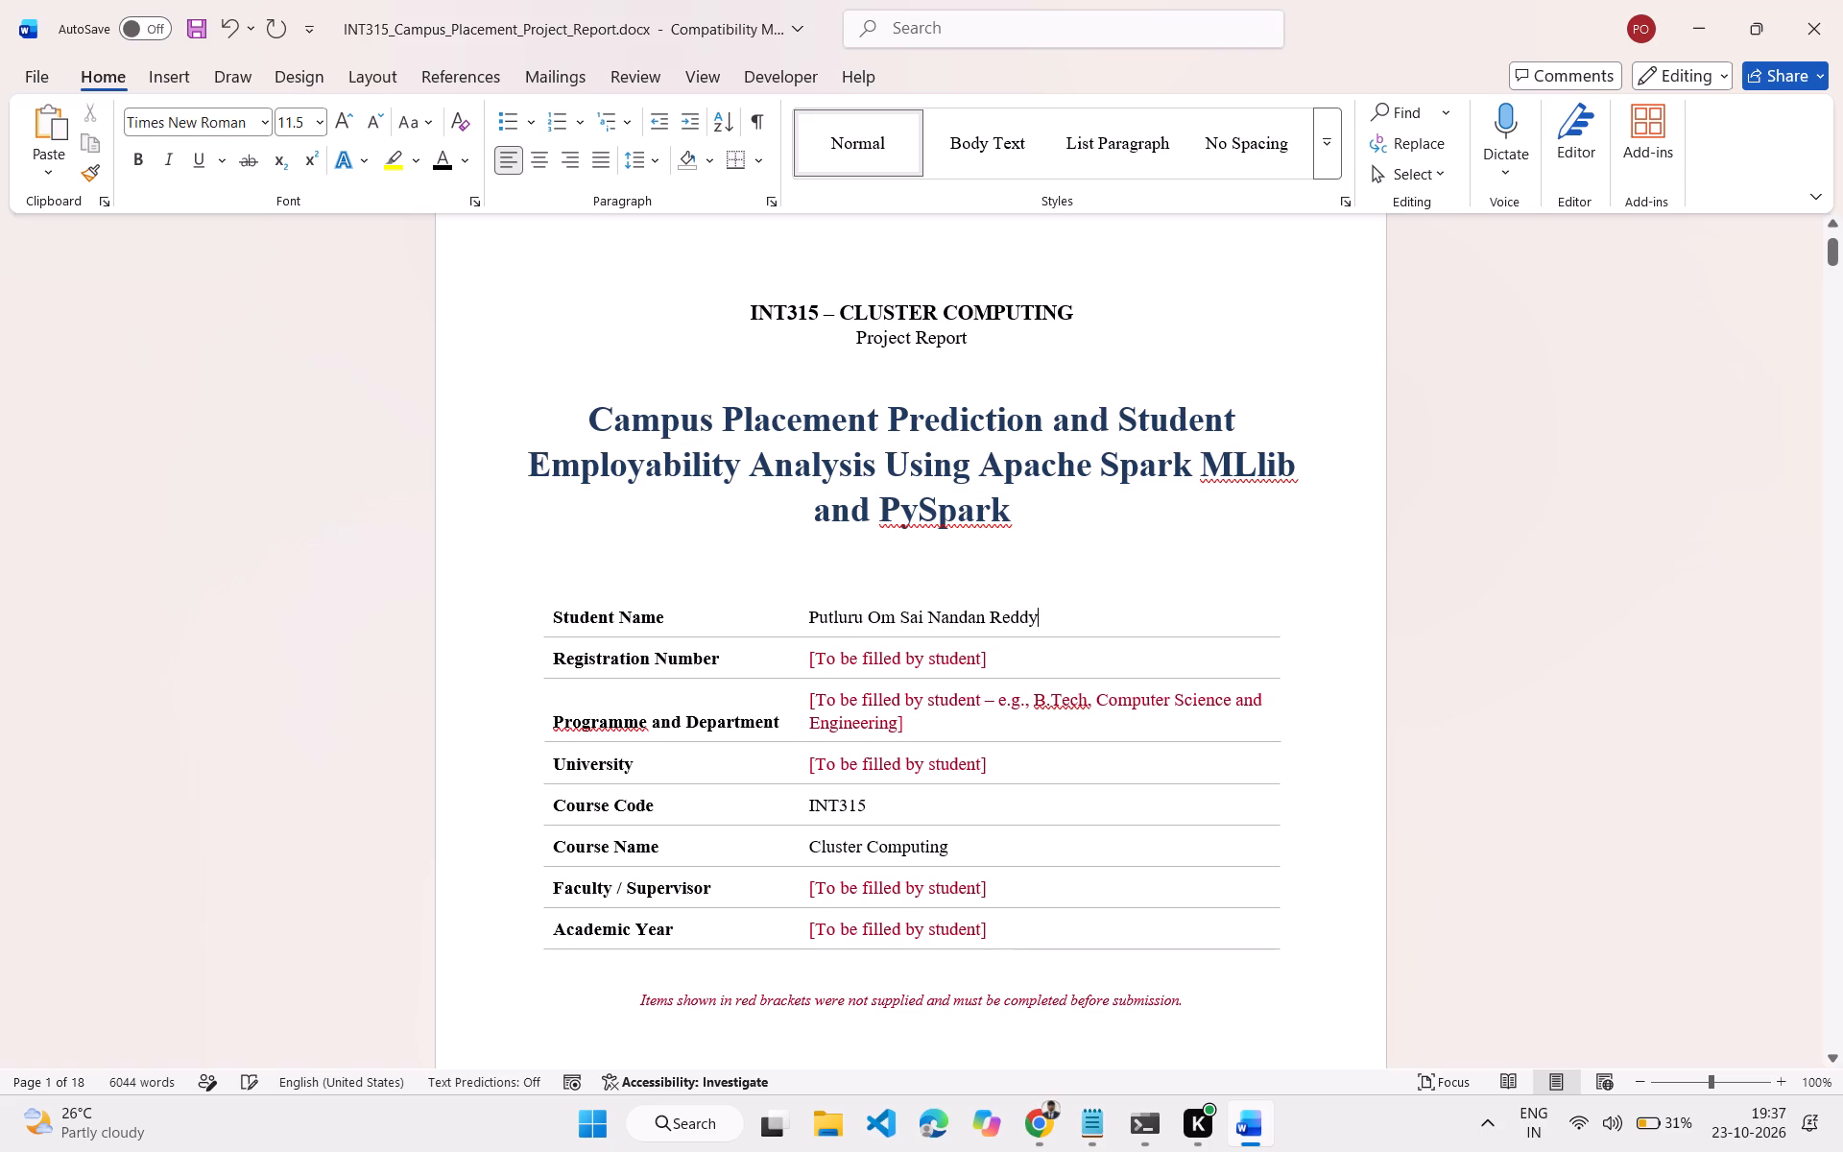
Replace the placeholder in the Registration Number row with the student's registration number, keeping the row label intact.
click(1058, 653)
key(BackSpace)
key(BackSpace)
key(BackSpace)
key(BackSpace)
key(BackSpace)
key(BackSpace)
key(BackSpace)
key(BackSpace)
key(BackSpace)
key(BackSpace)
key(BackSpace)
key(BackSpace)
key(BackSpace)
key(BackSpace)
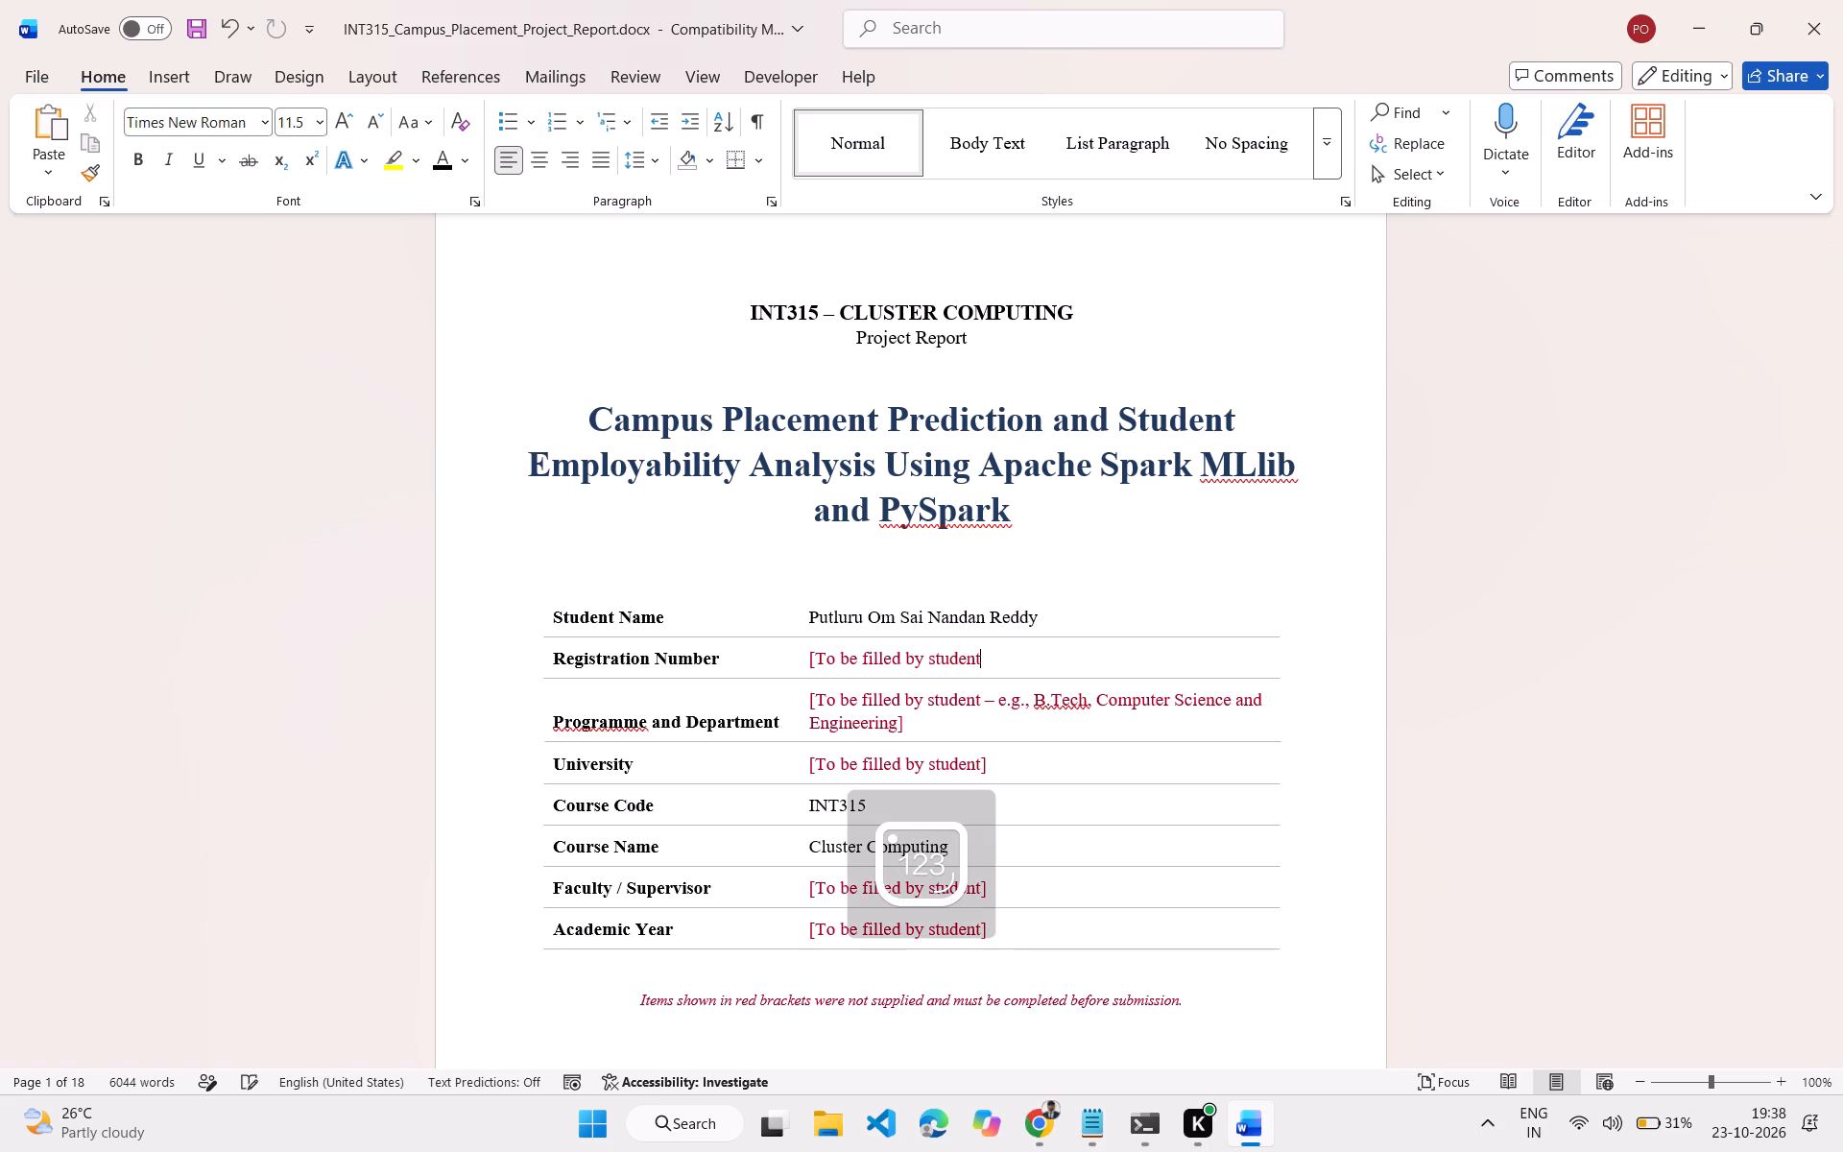
key(BackSpace)
key(BackSpace)
key(BackSpace)
key(BackSpace)
key(BackSpace)
key(BackSpace)
key(BackSpace)
key(BackSpace)
key(BackSpace)
key(BackSpace)
key(BackSpace)
key(BackSpace)
key(BackSpace)
key(BackSpace)
key(BackSpace)
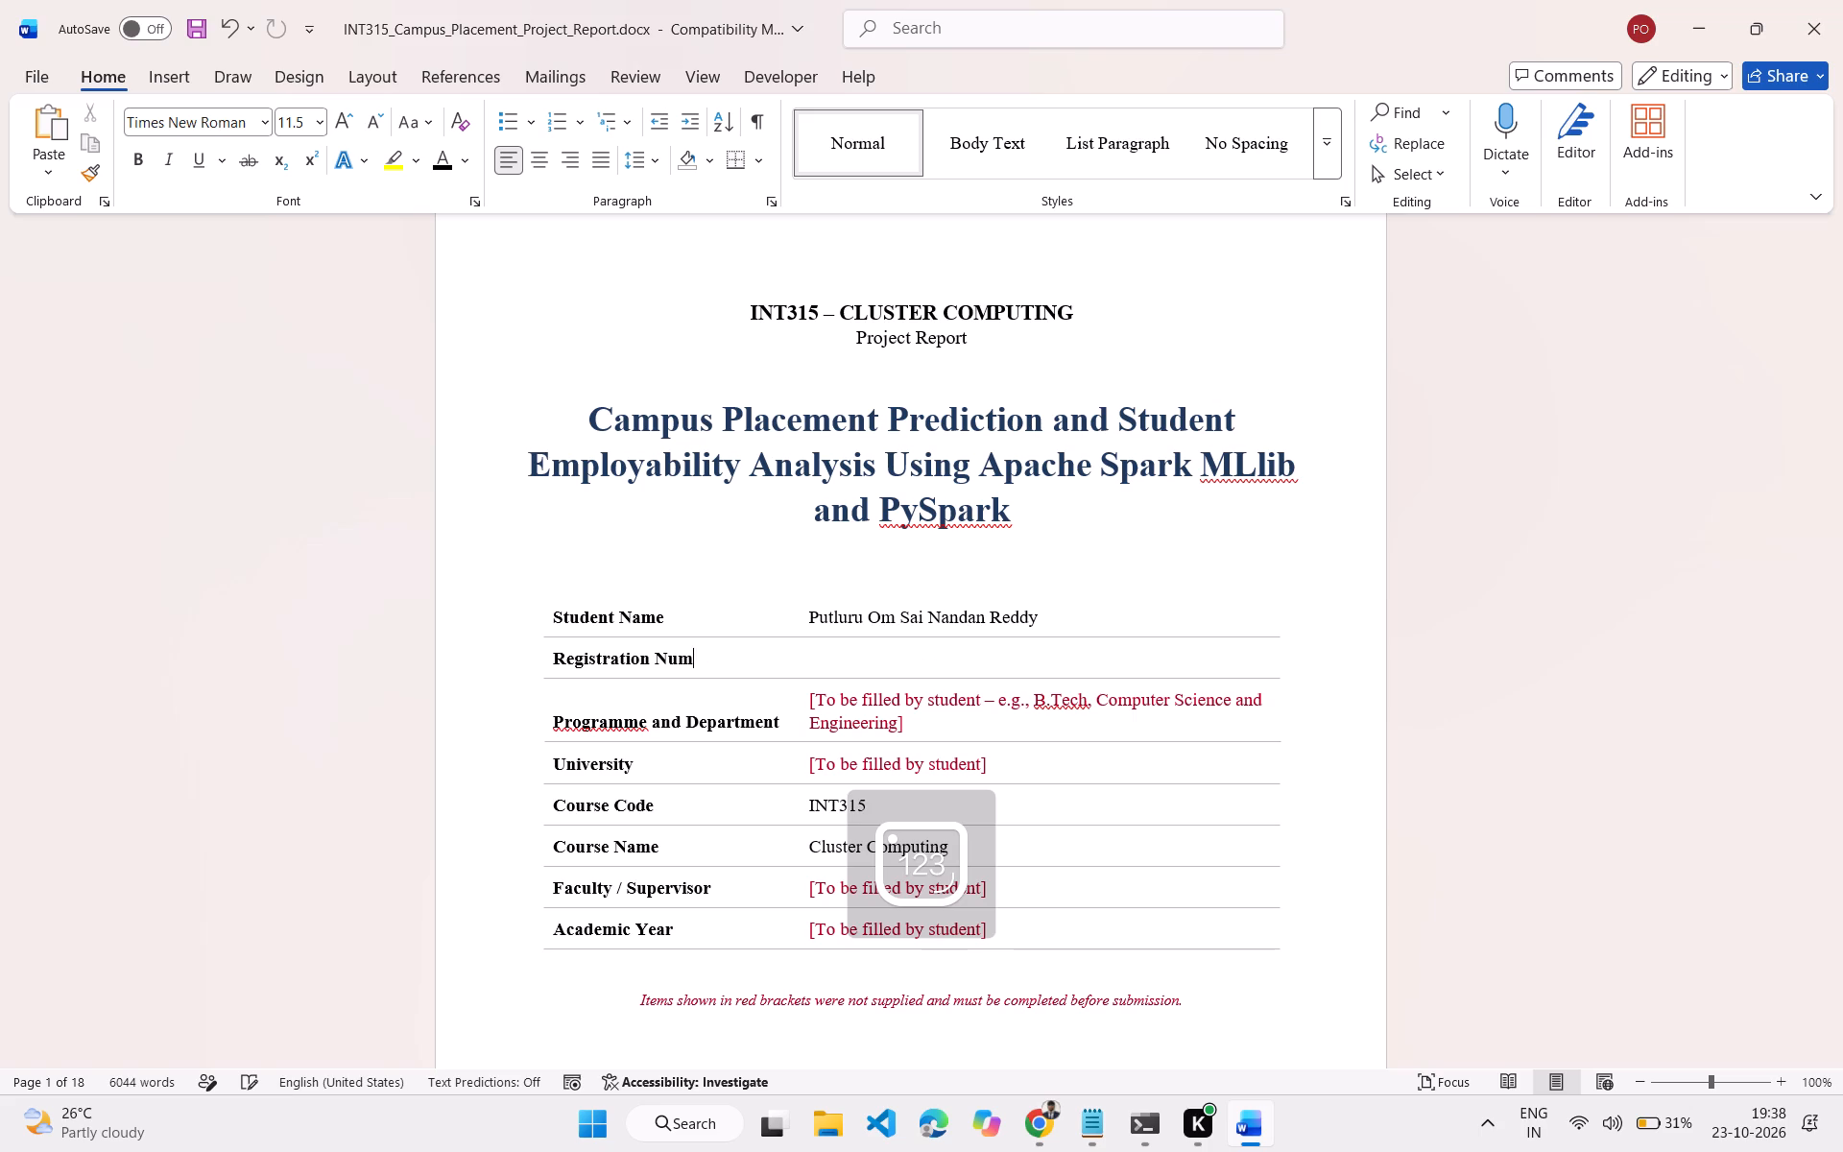
key(ctrl+z)
key(ctrl+z)
key(ctrl+z)
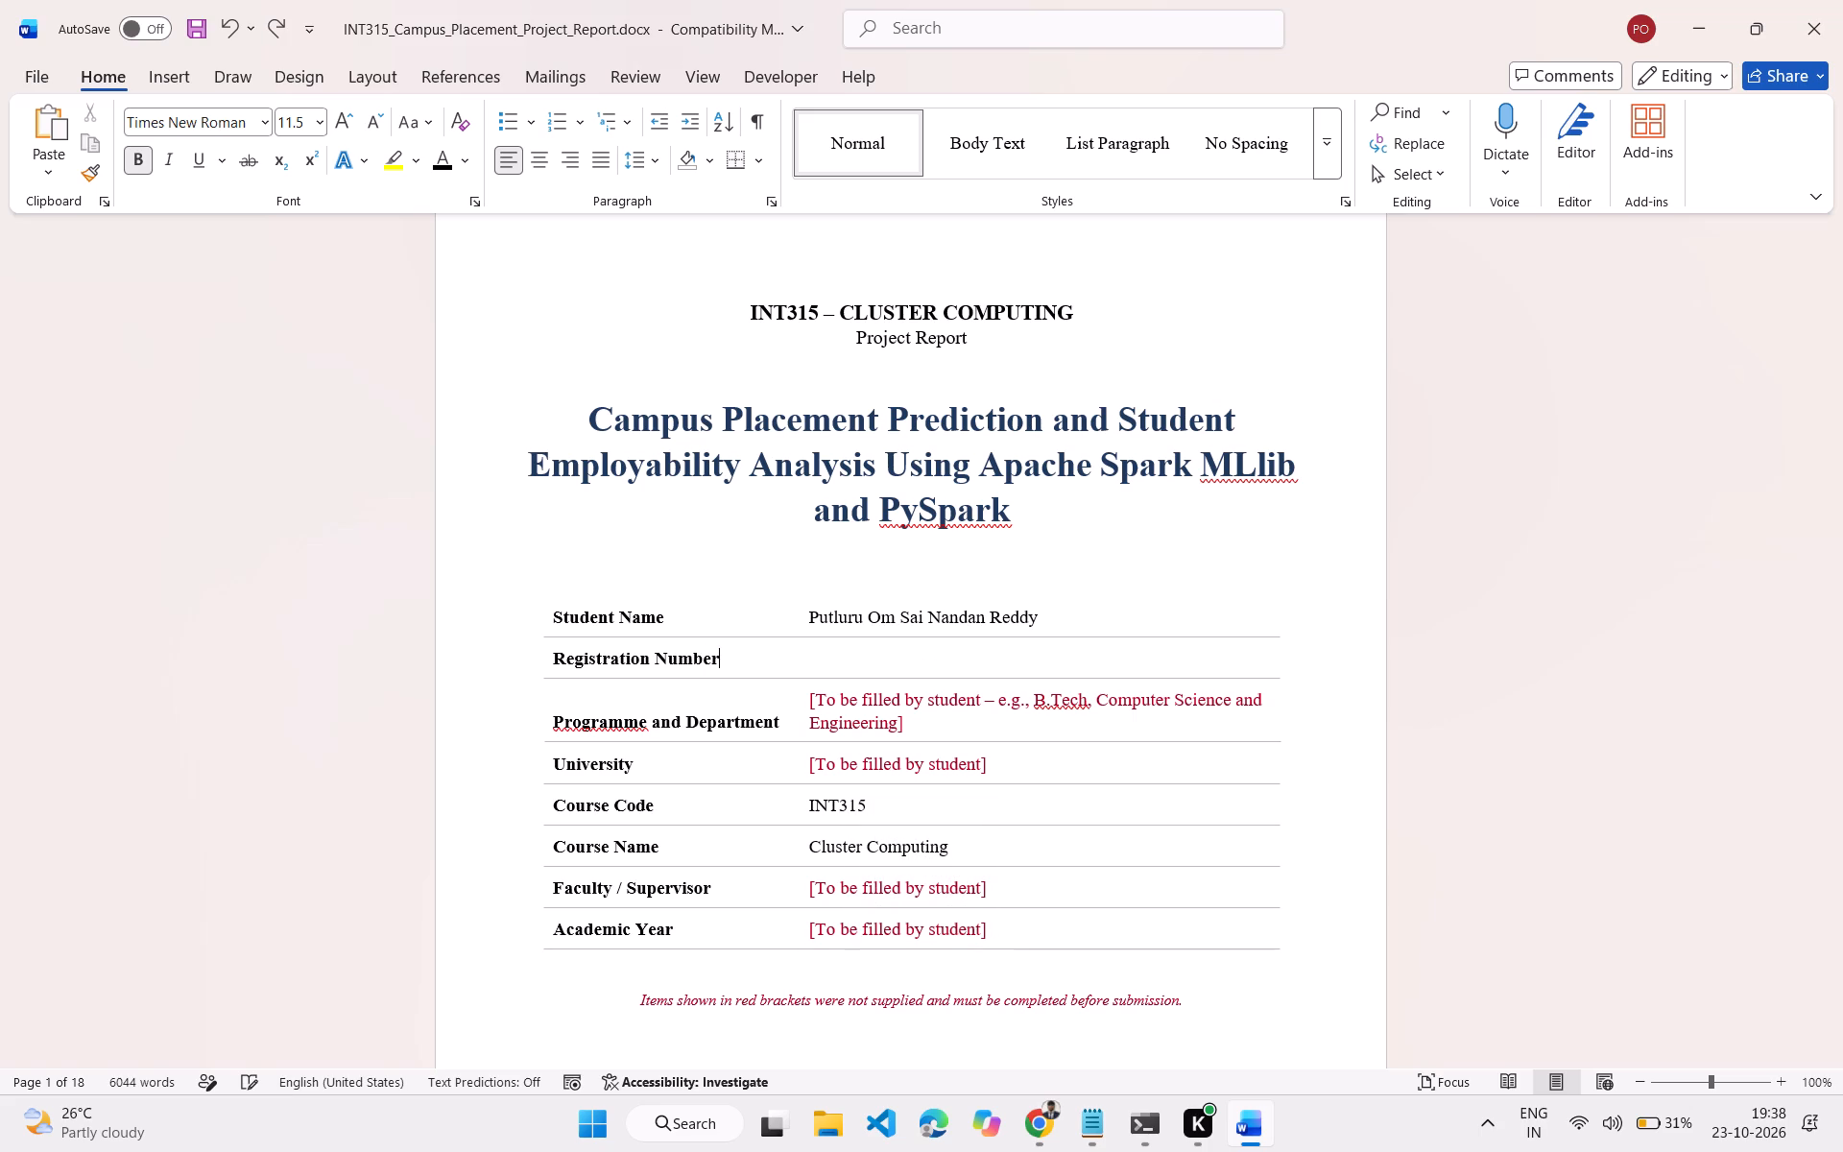
key(ctrl+z)
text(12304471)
Copy the Student Name value's formatting onto the registration number so it is no longer bold.
click(915, 613)
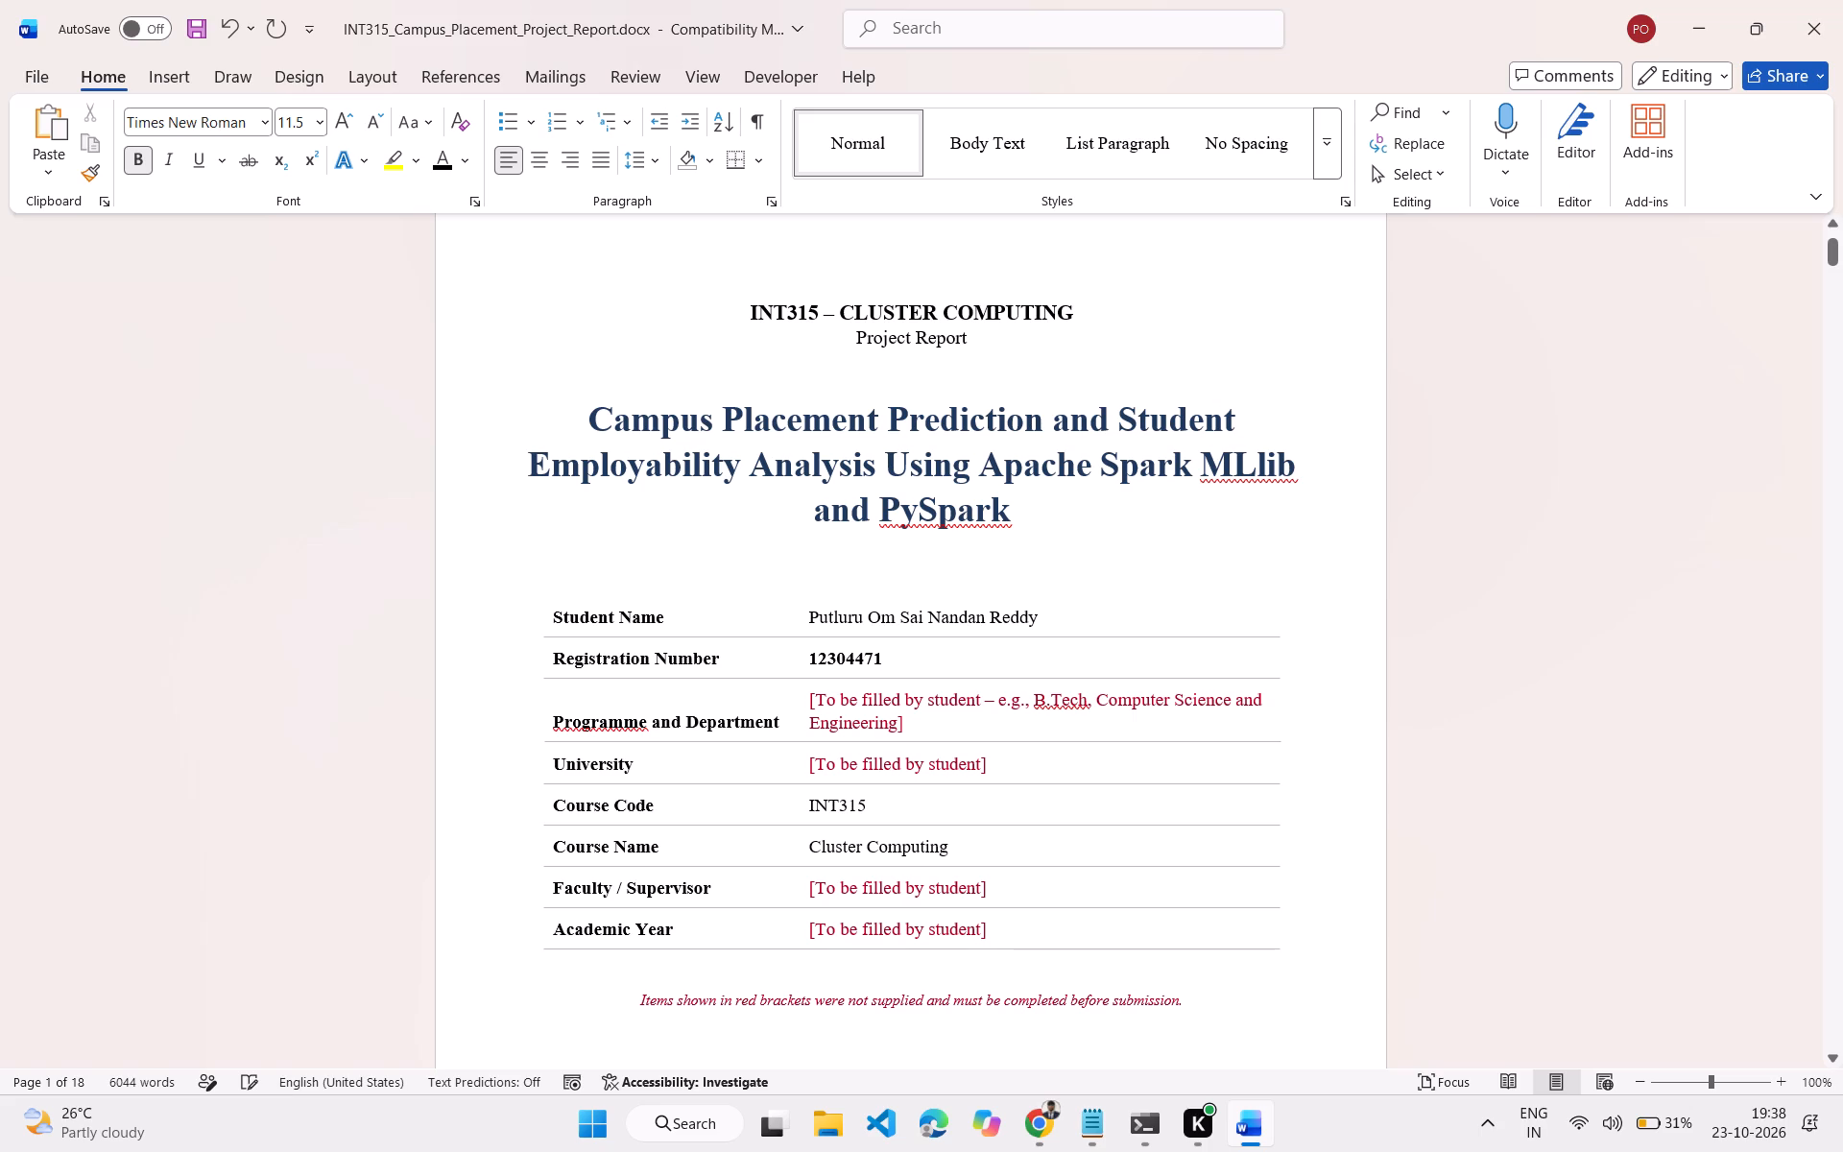
click(92, 158)
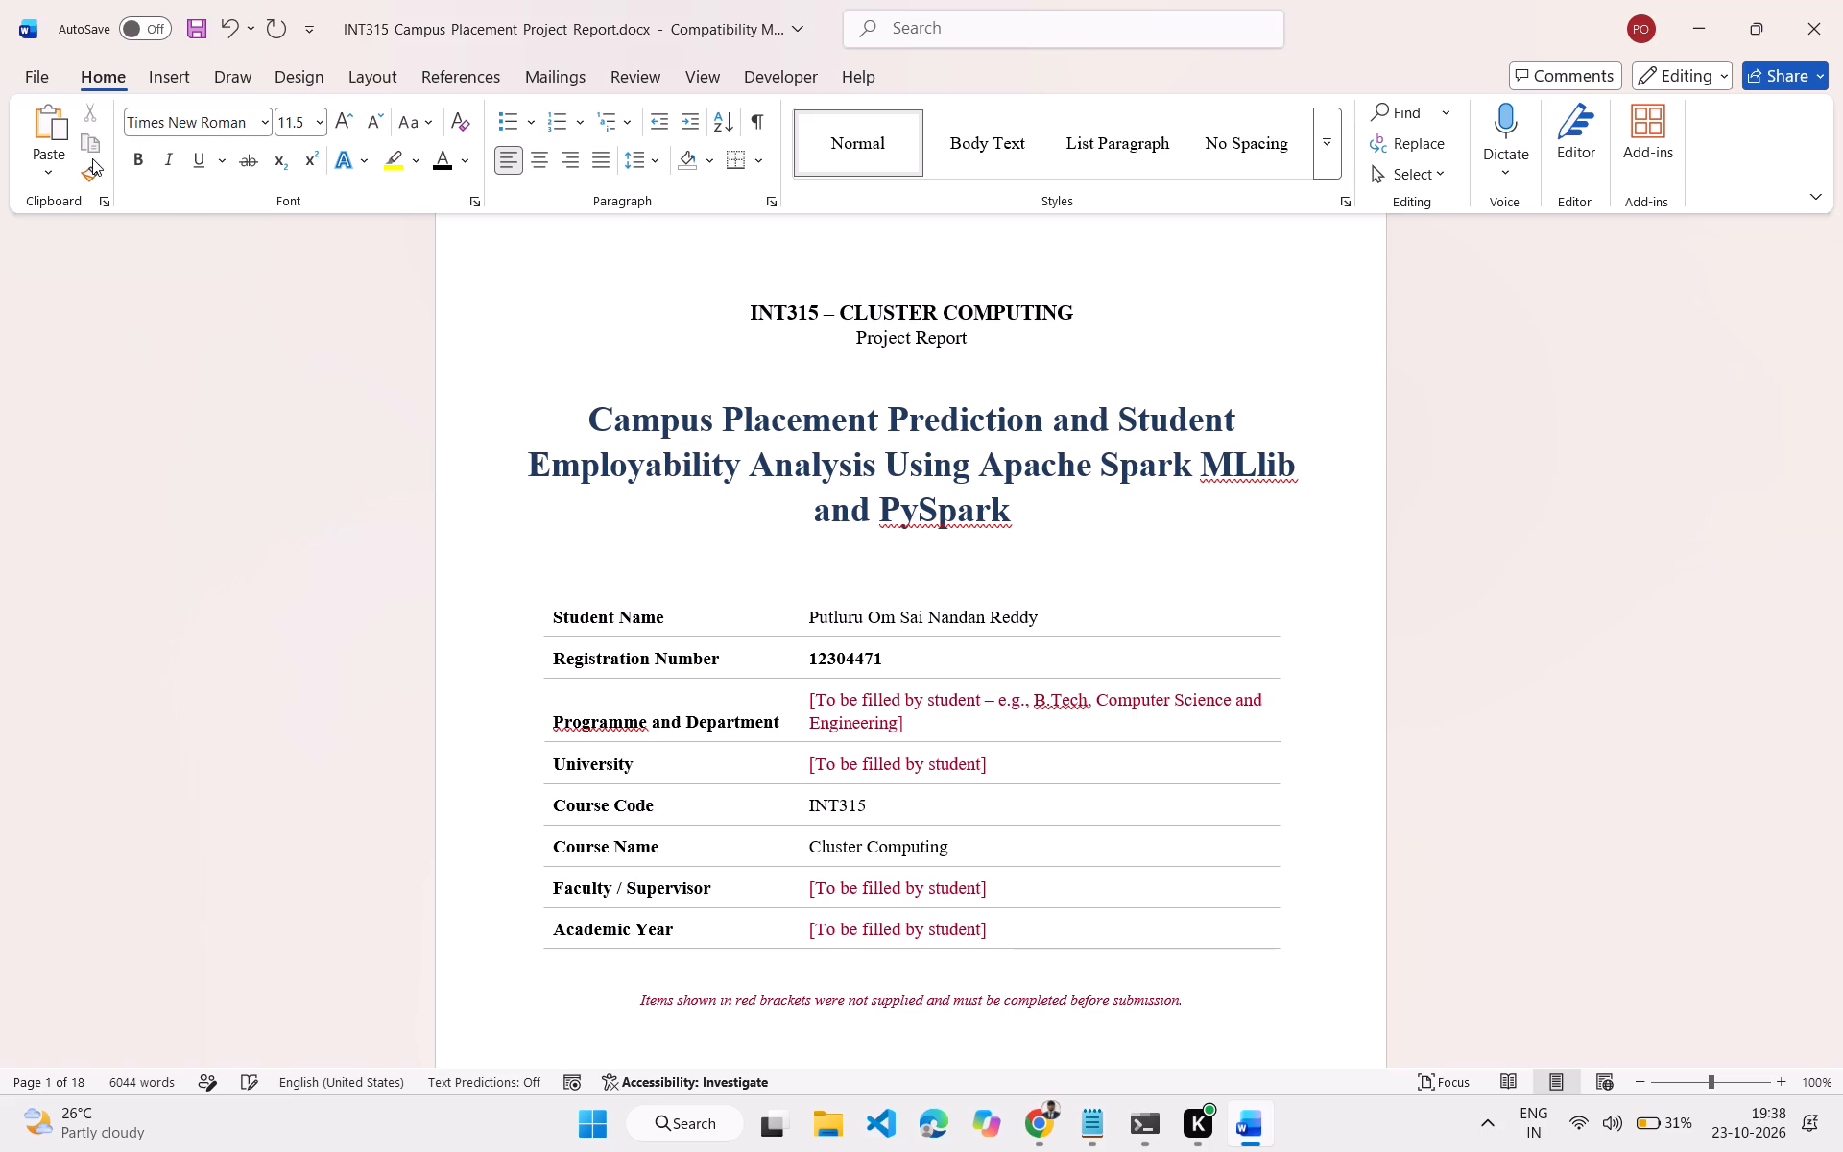
click(92, 175)
drag(905, 658, 808, 665)
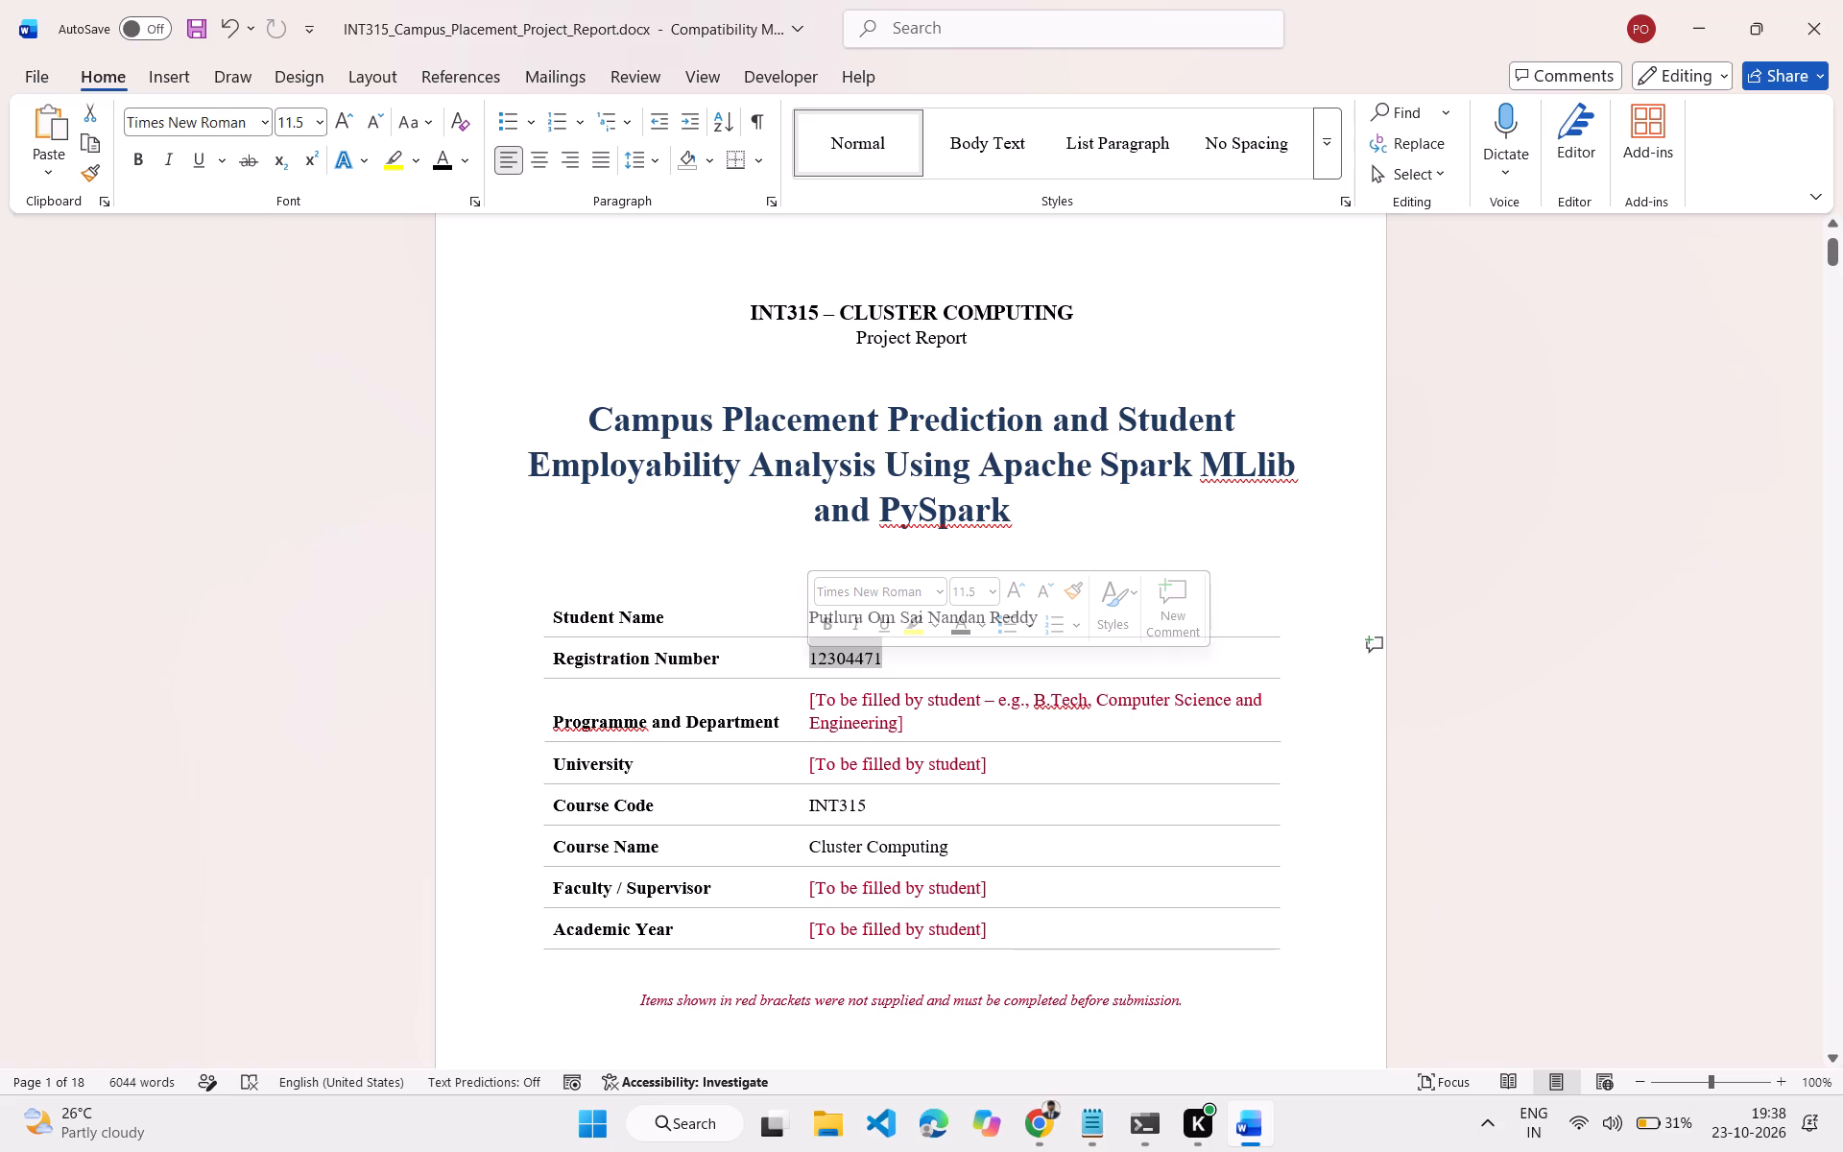
click(921, 681)
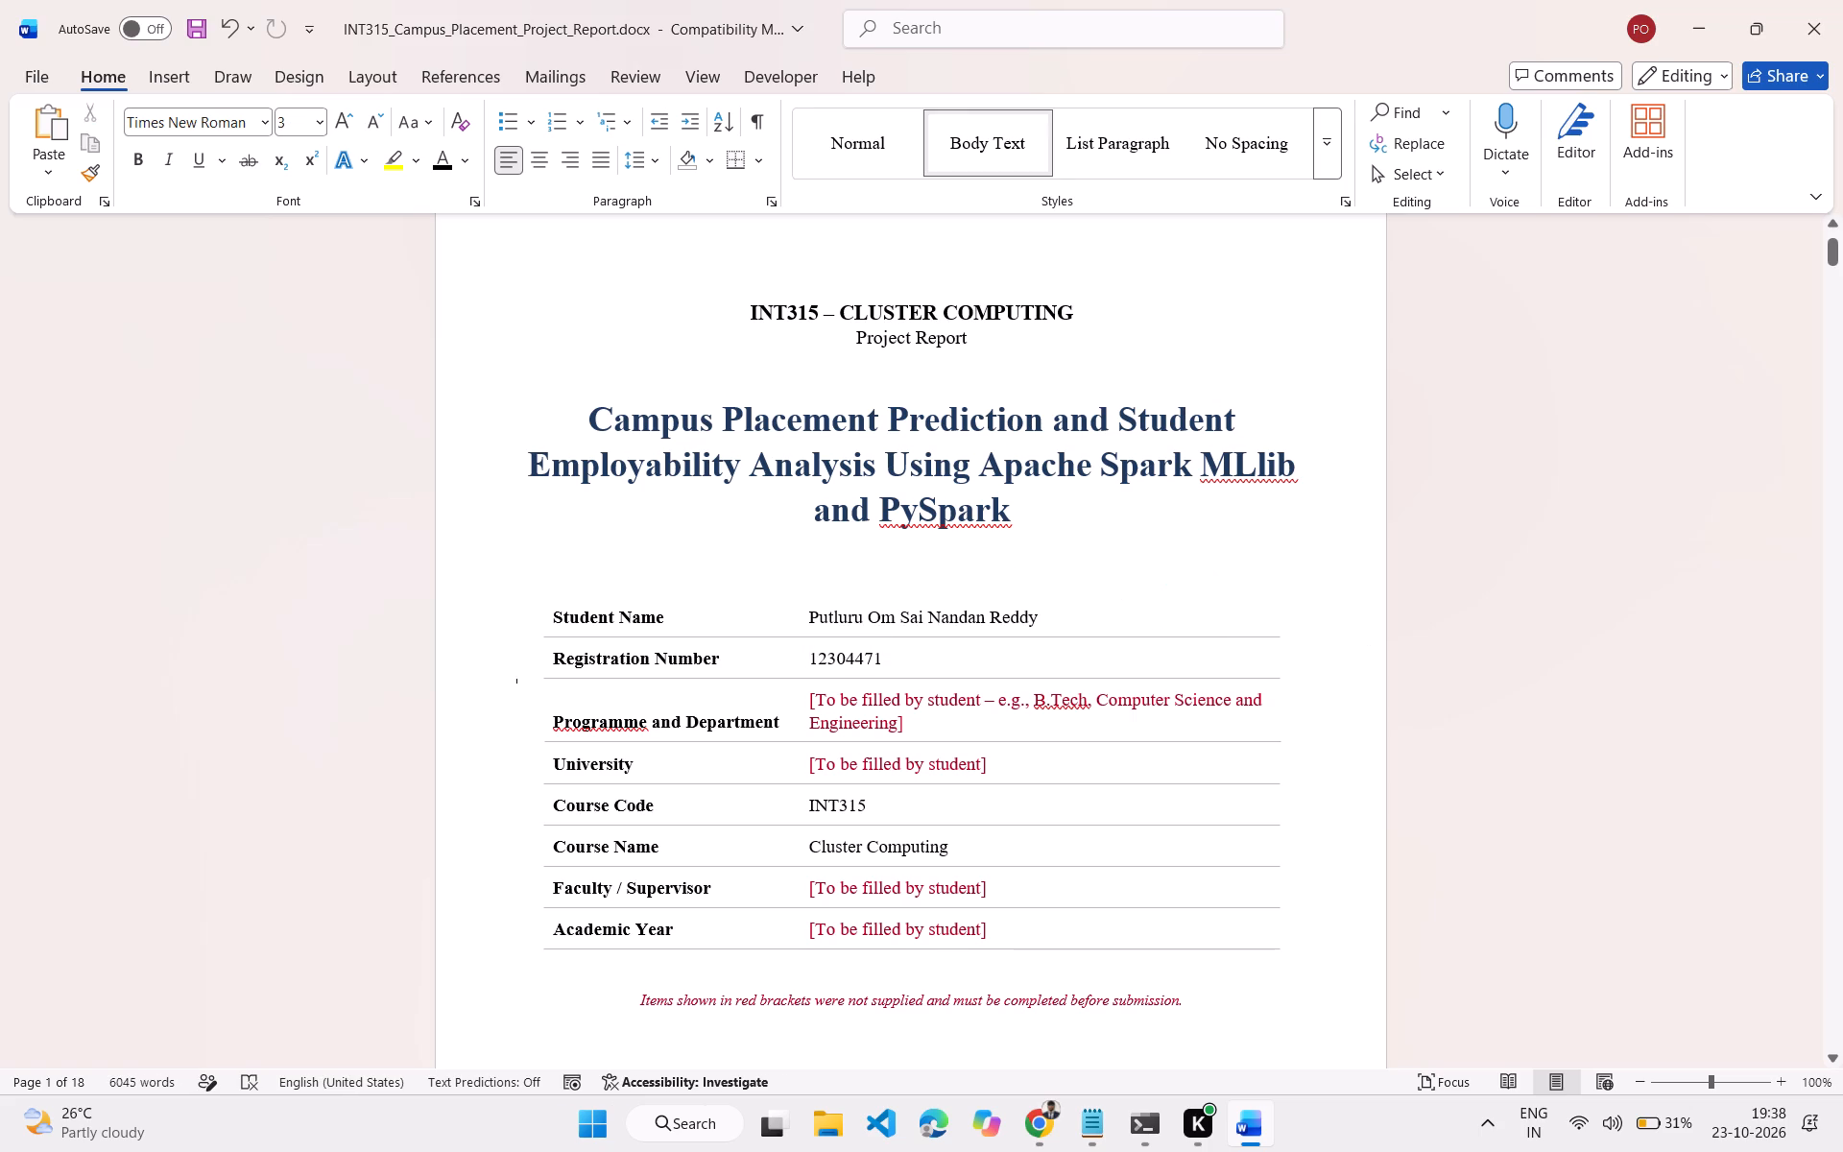
Remove the divider lines and blank spacing between the Student Name, Registration Number and Programme and Department rows.
click(933, 674)
double_click(933, 674)
key(BackSpace)
key(Down)
key(BackSpace)
key(BackSpace)
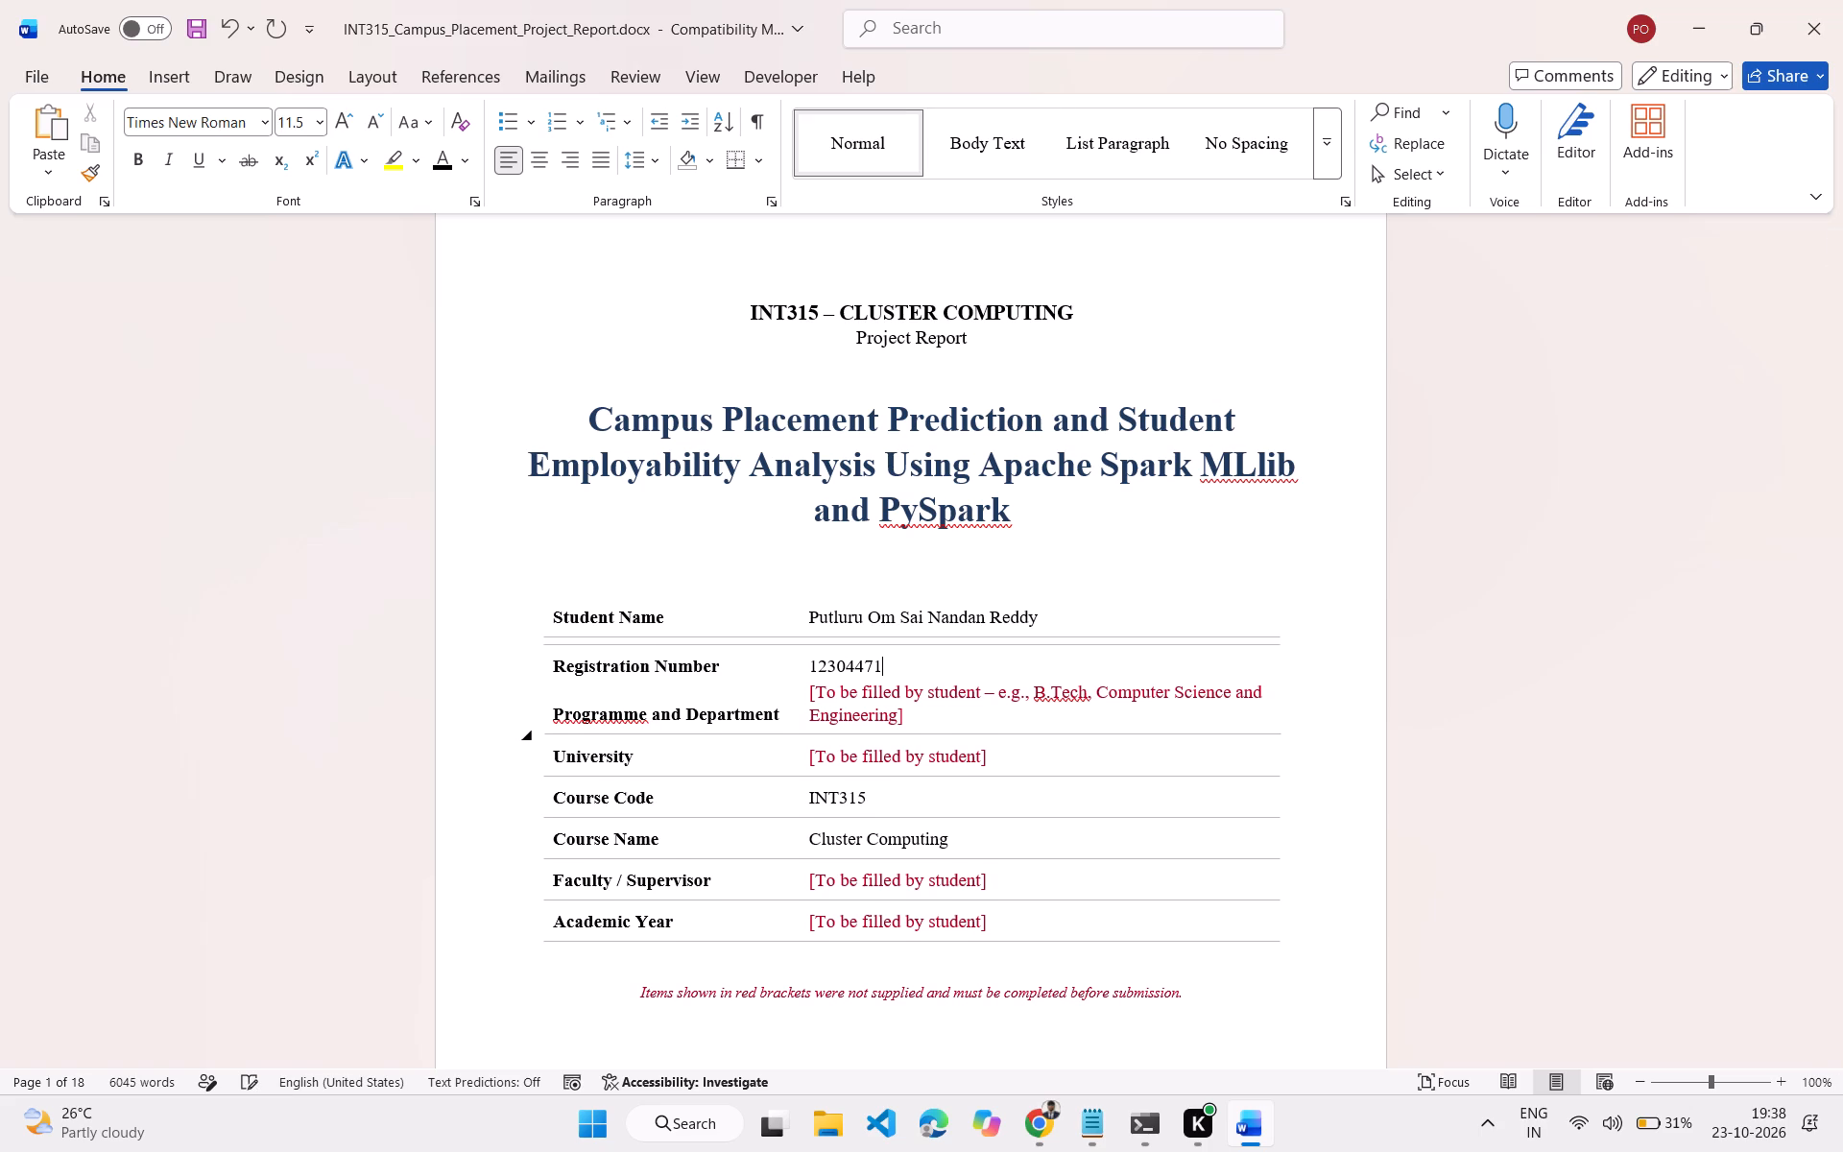
click(1004, 641)
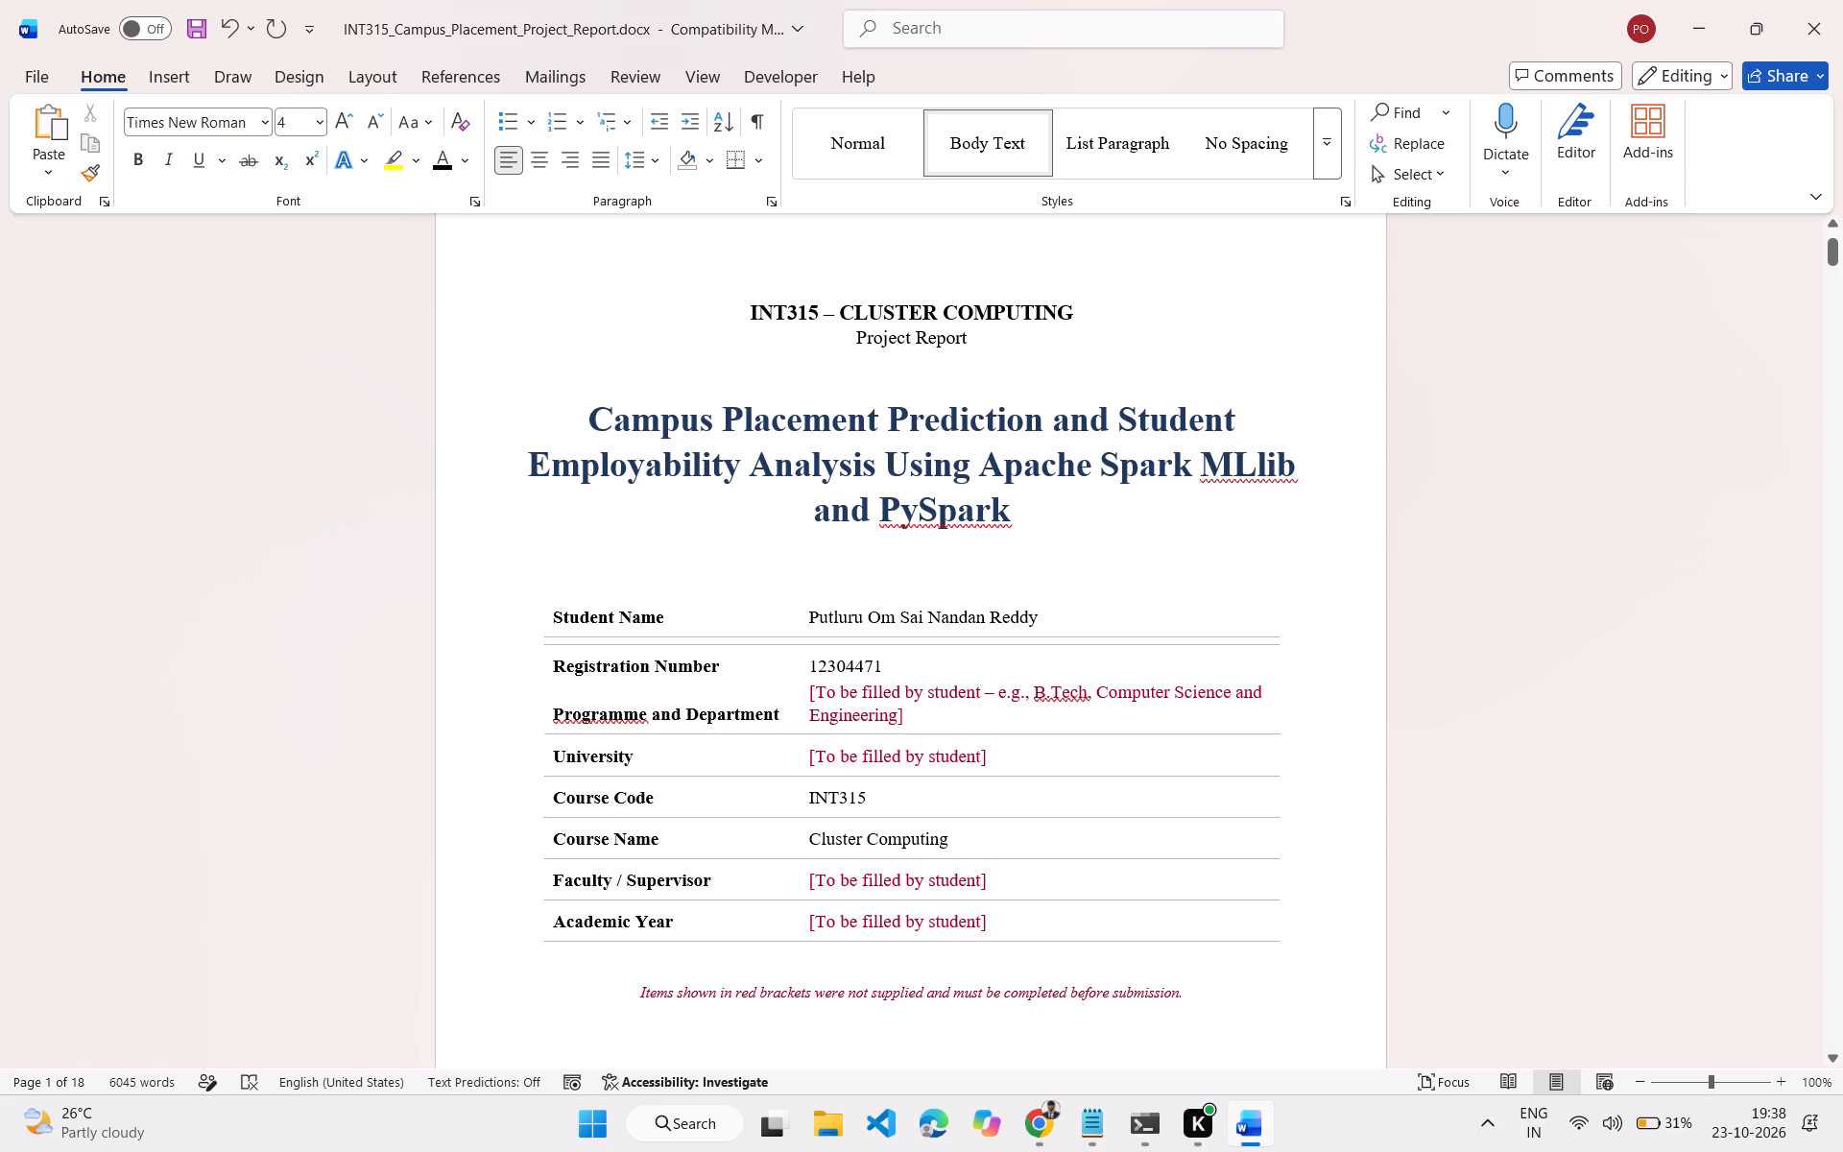
click(1180, 644)
key(BackSpace)
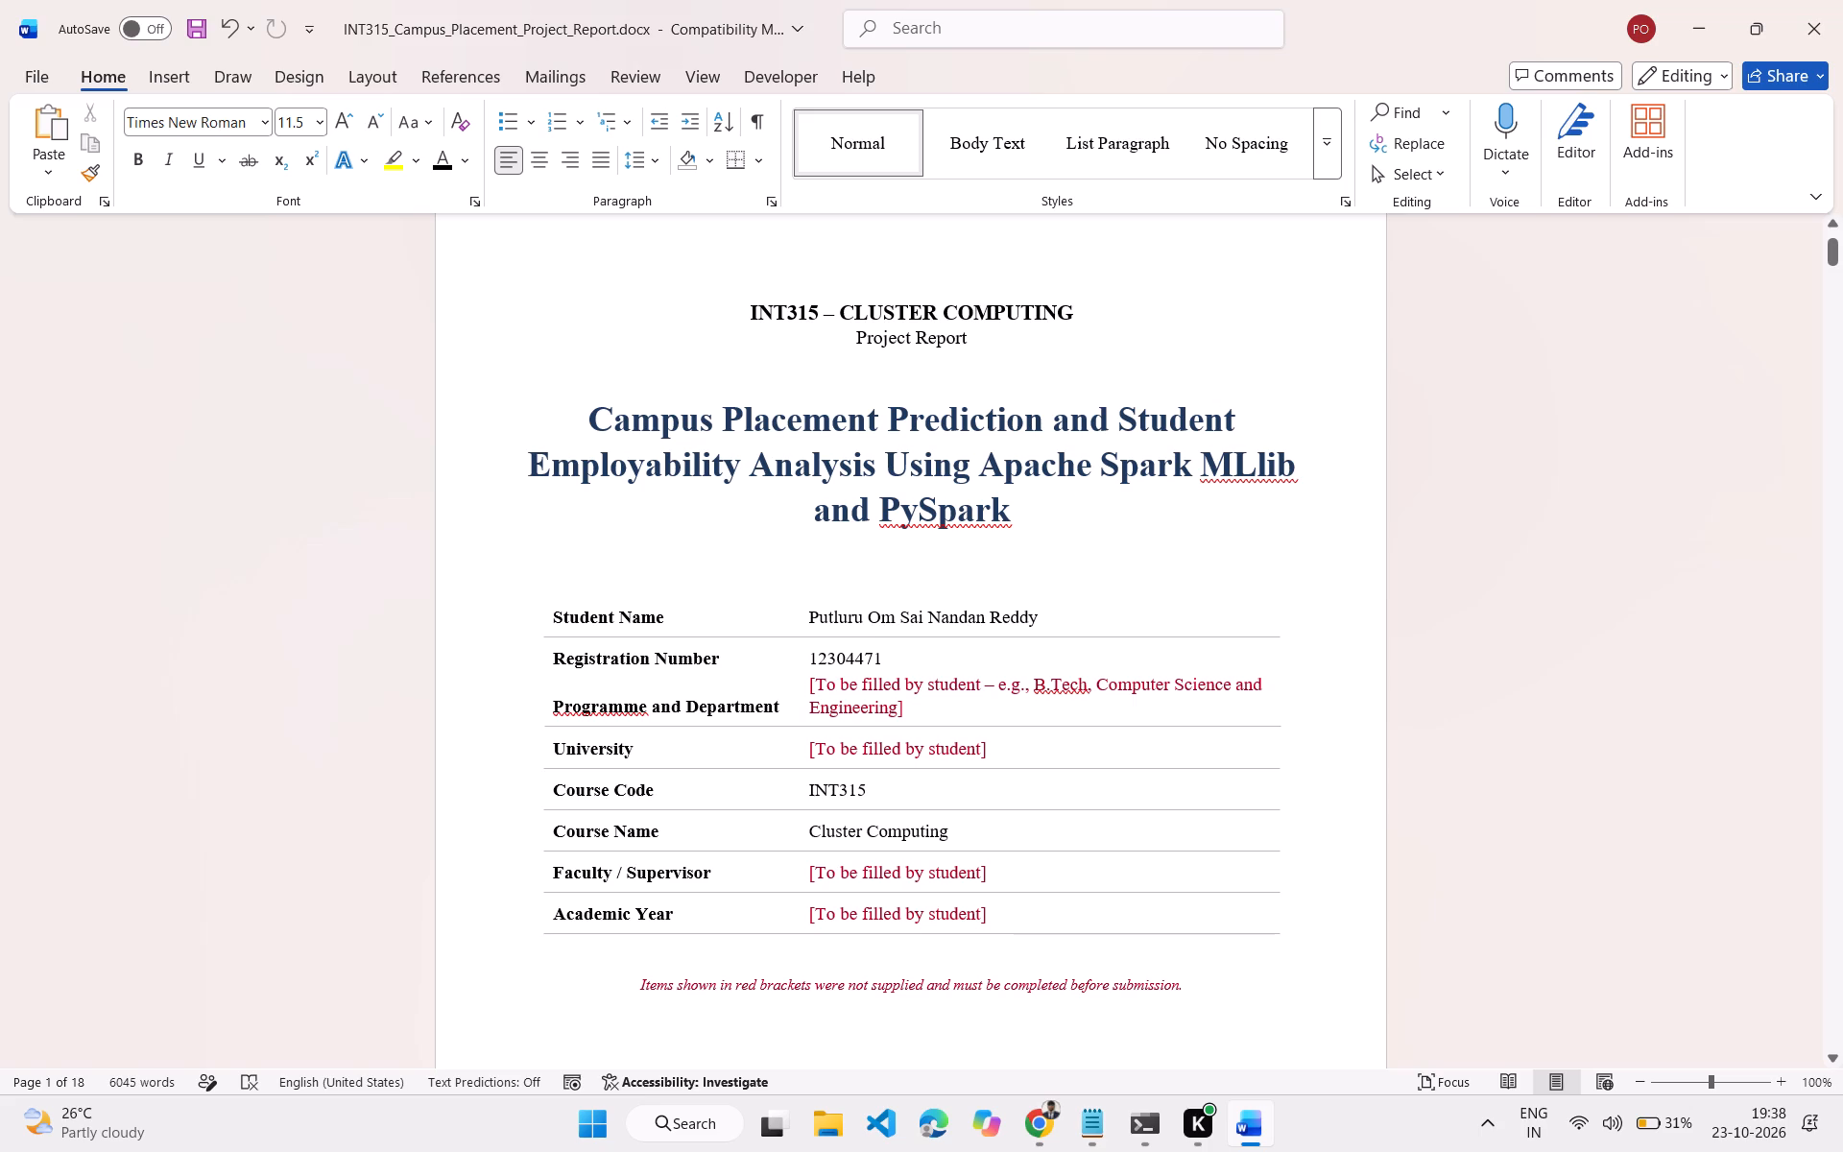
click(1174, 636)
key(BackSpace)
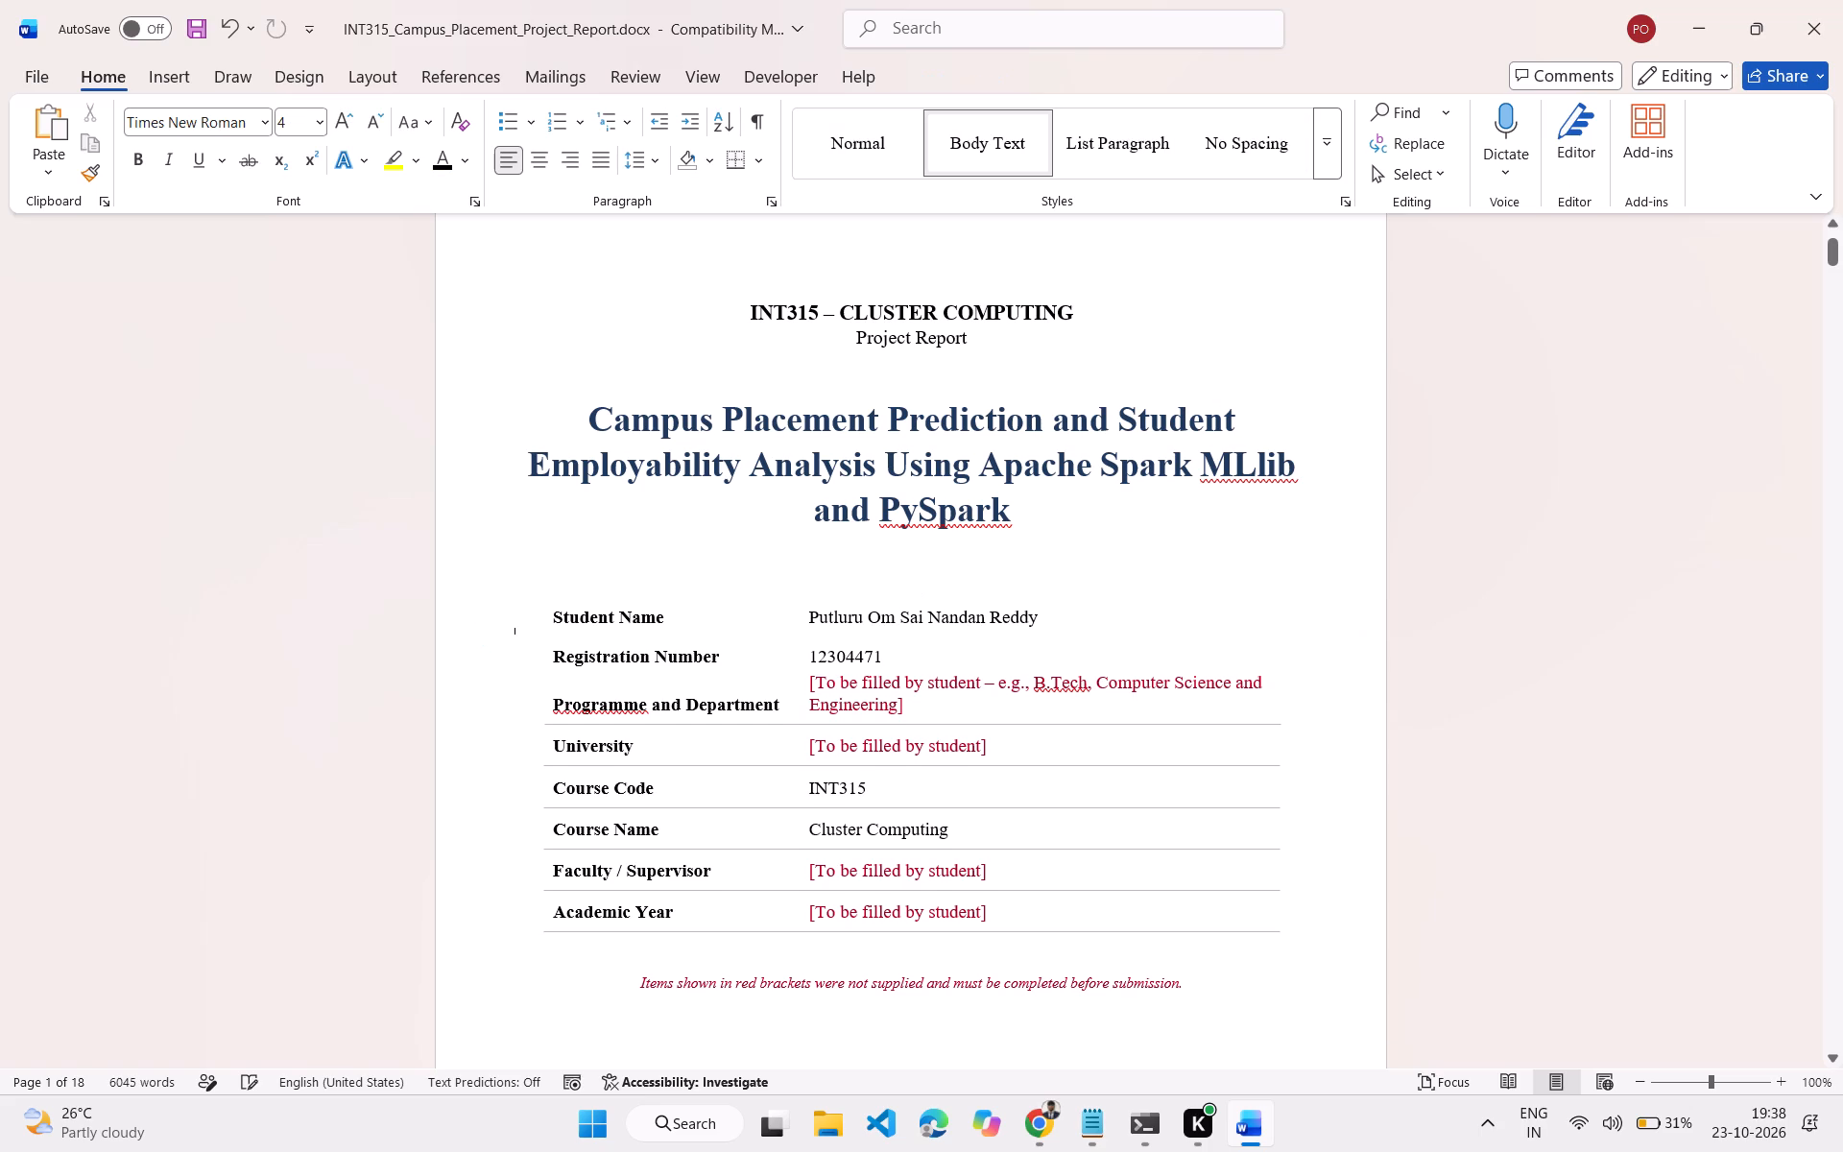
key(BackSpace)
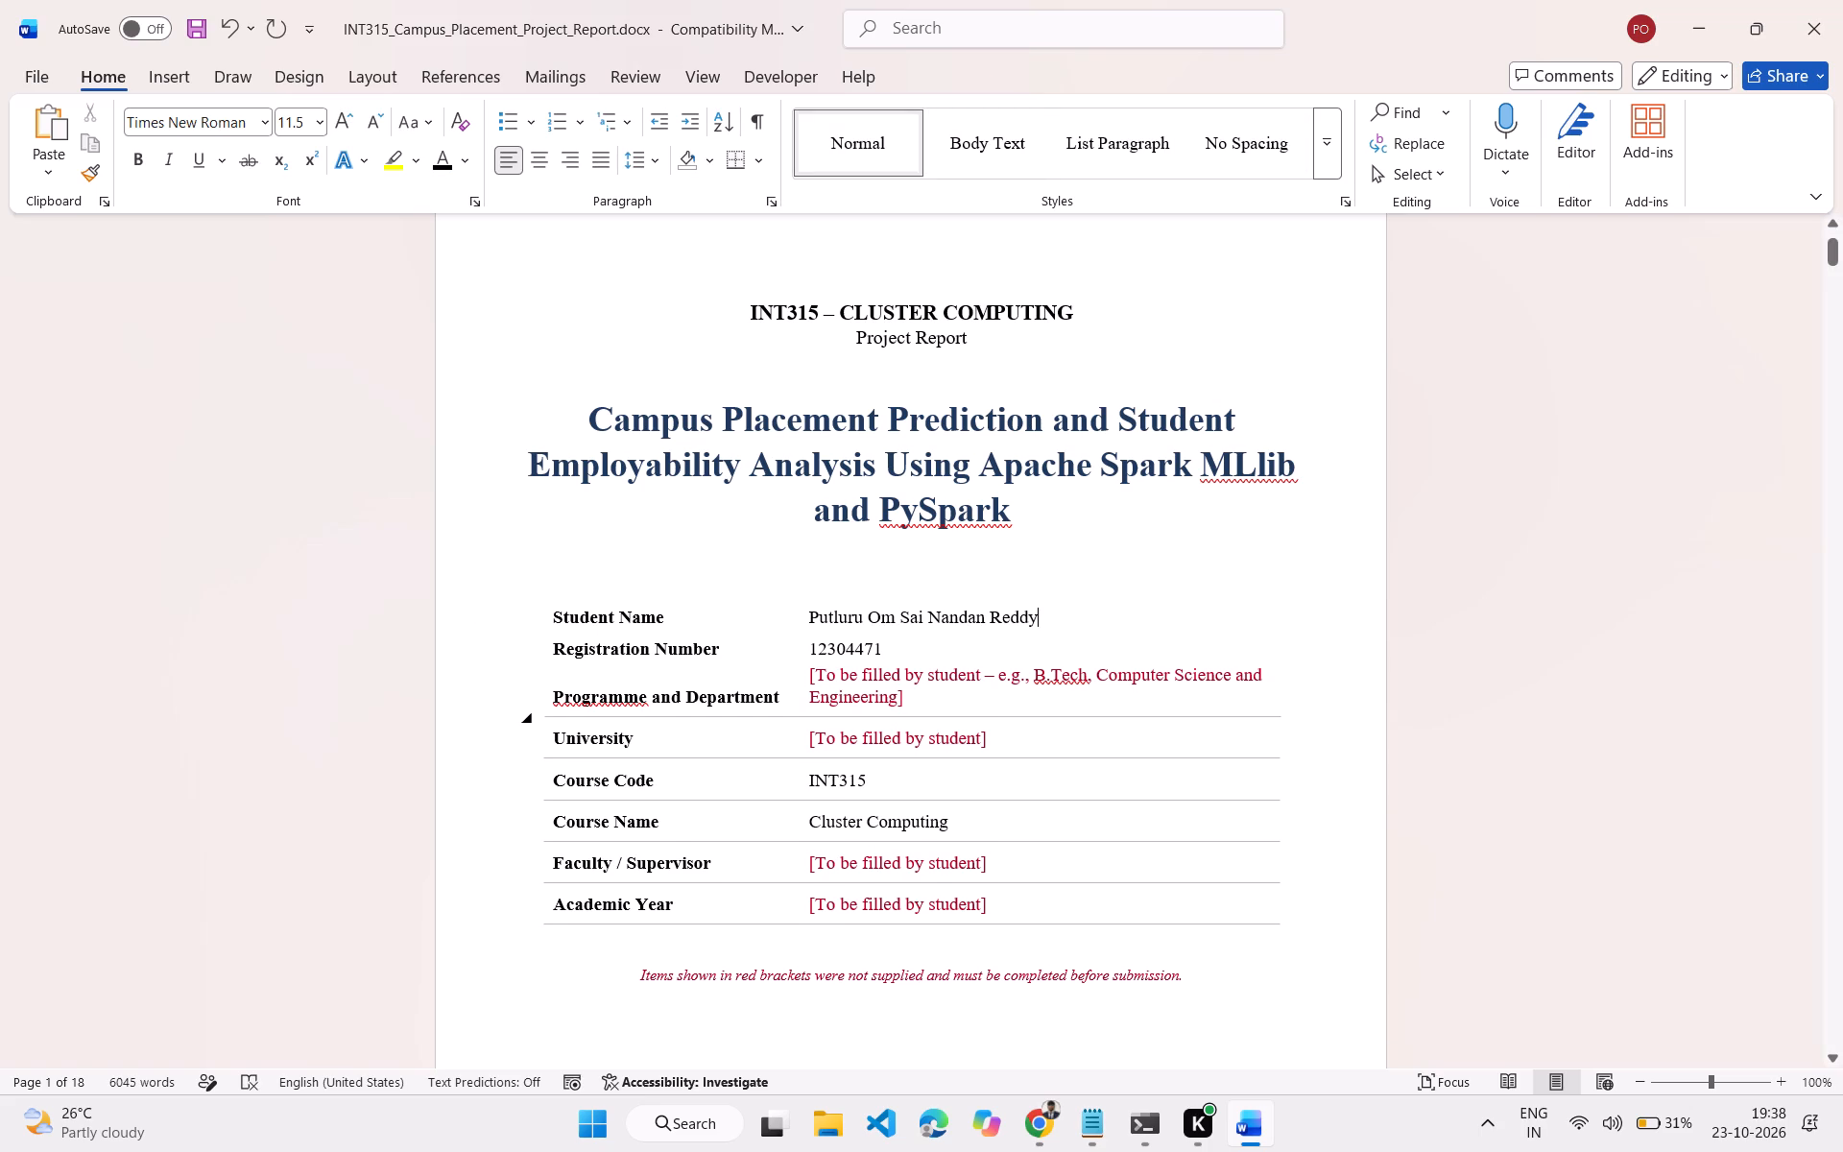
Delete the Programme and Department row, including its label and red placeholder, from the title page details.
drag(936, 698, 923, 698)
drag(978, 706, 568, 696)
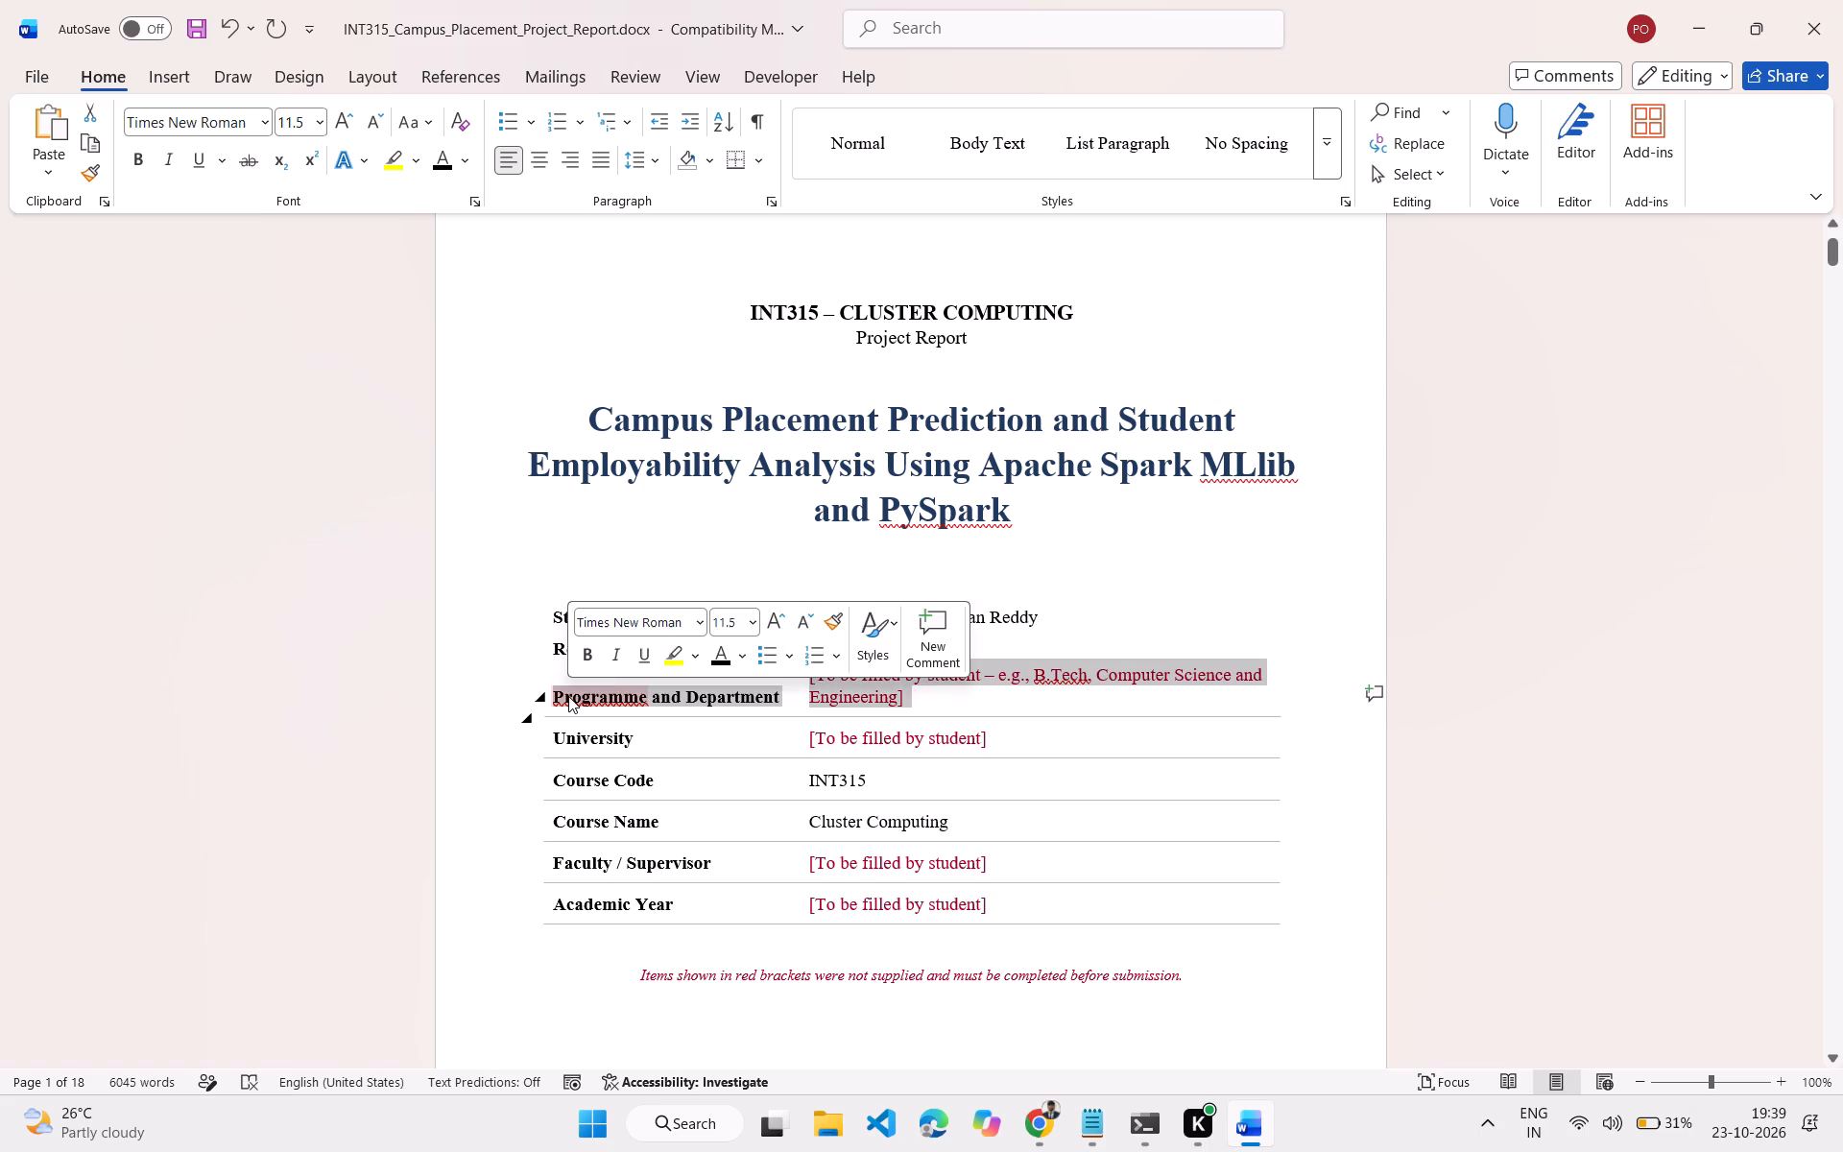
key(BackSpace)
Delete the horizontal divider line directly above the University row.
click(568, 696)
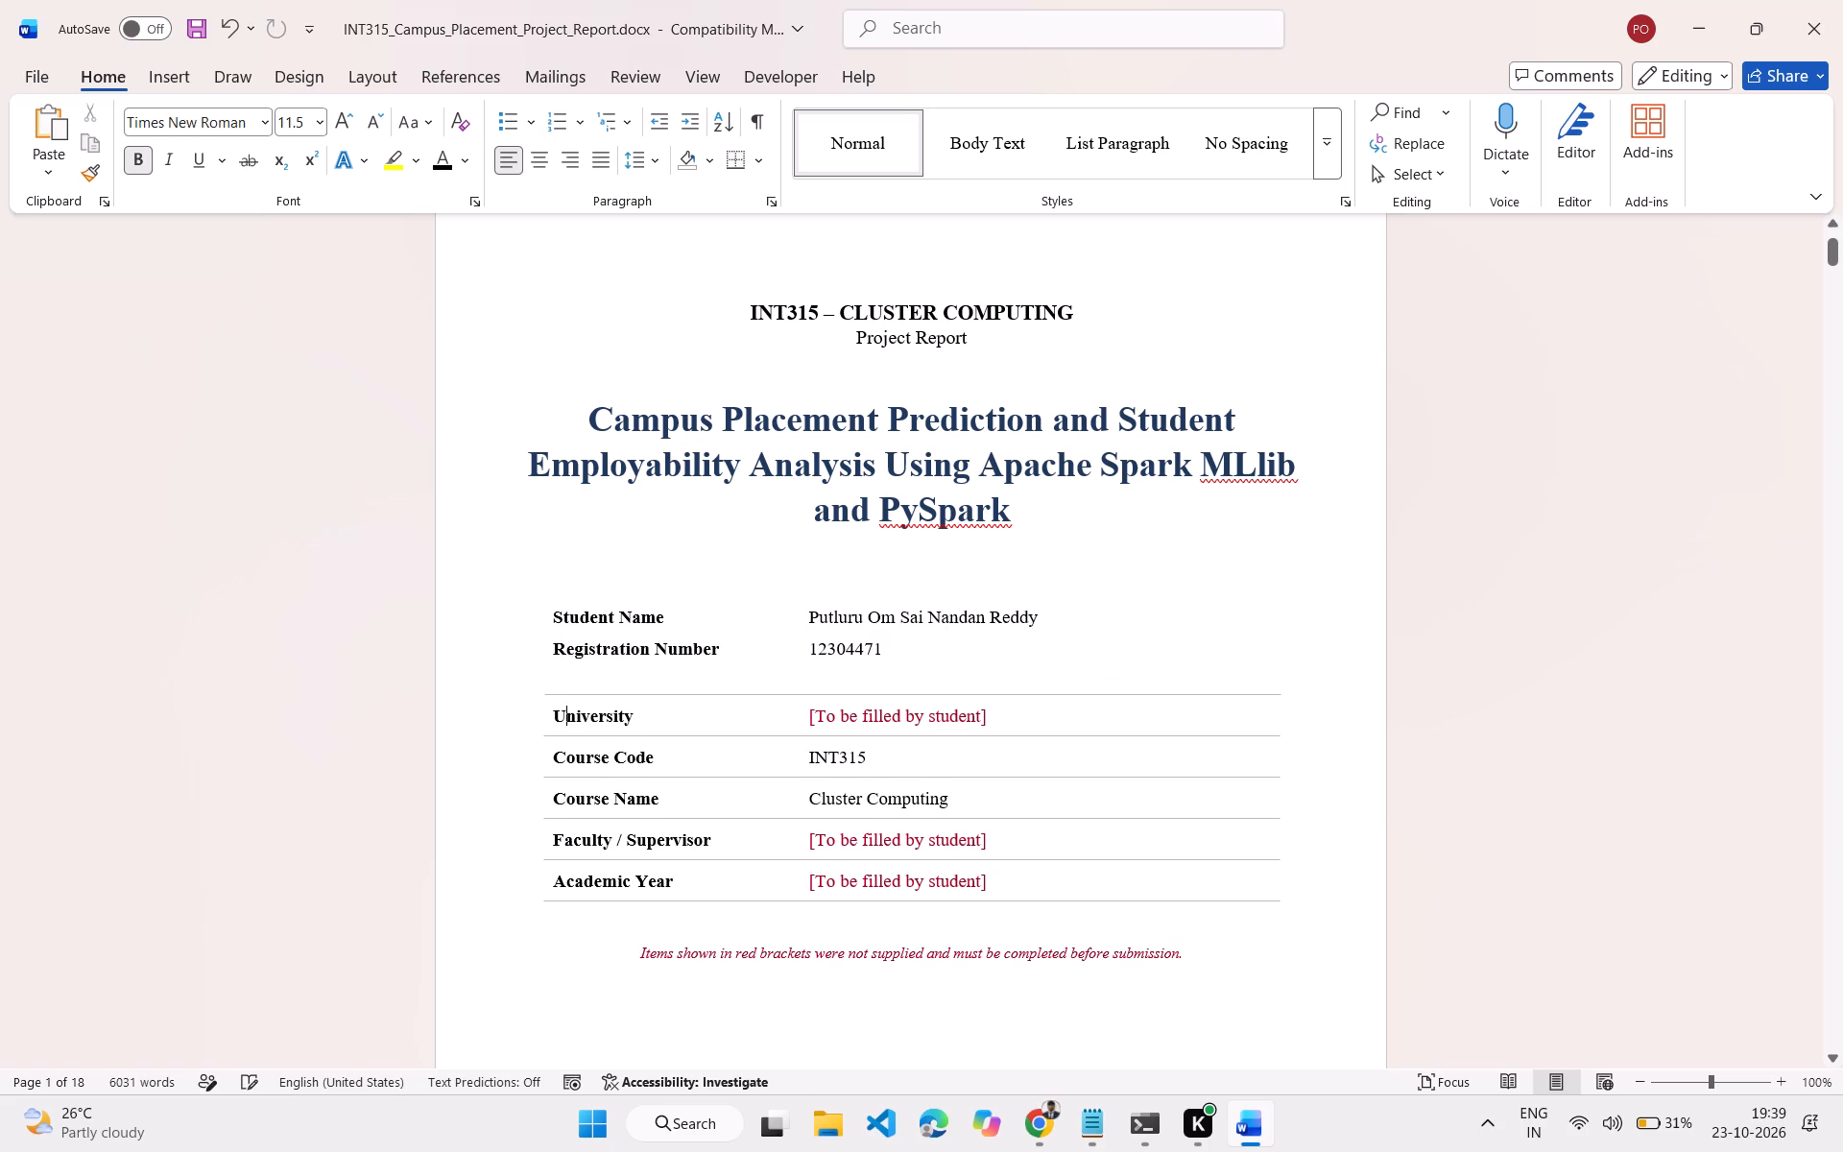
click(568, 696)
triple_click(540, 693)
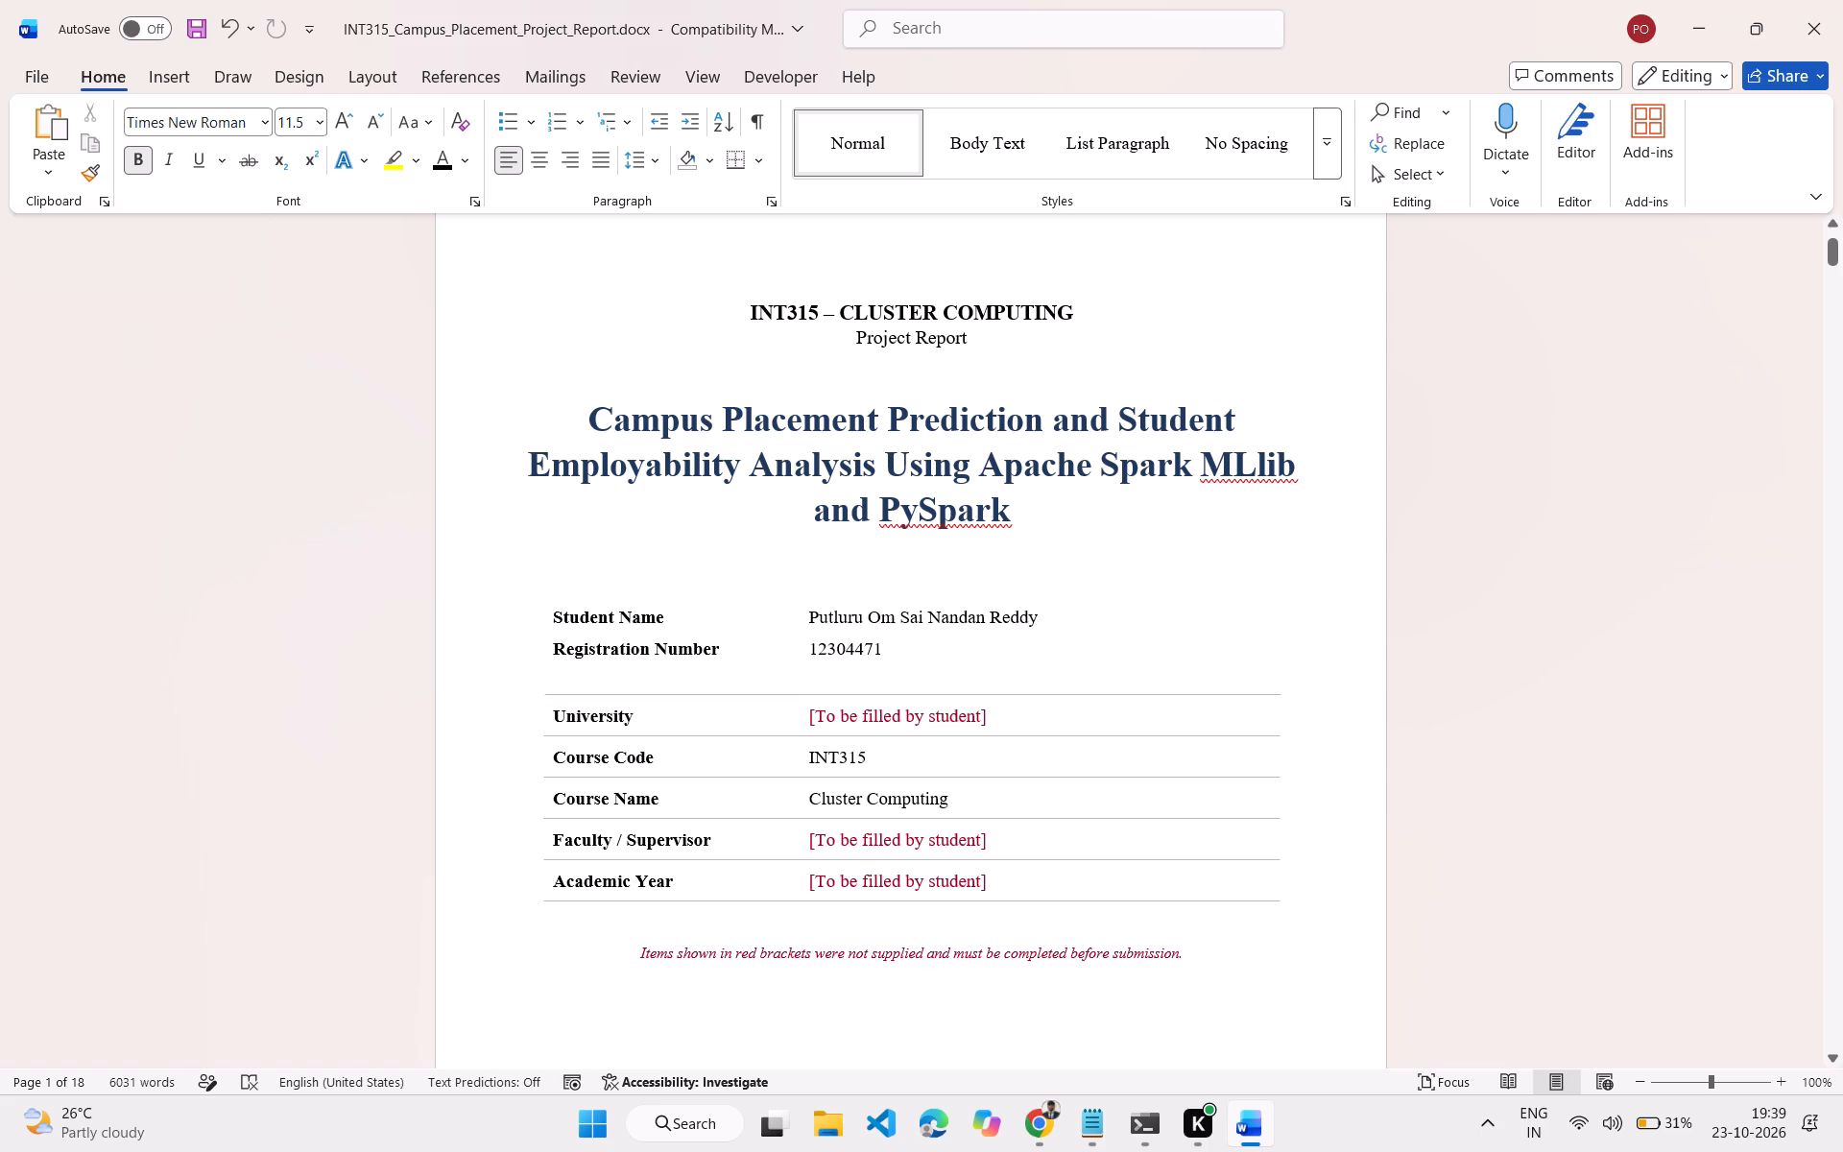
double_click(540, 693)
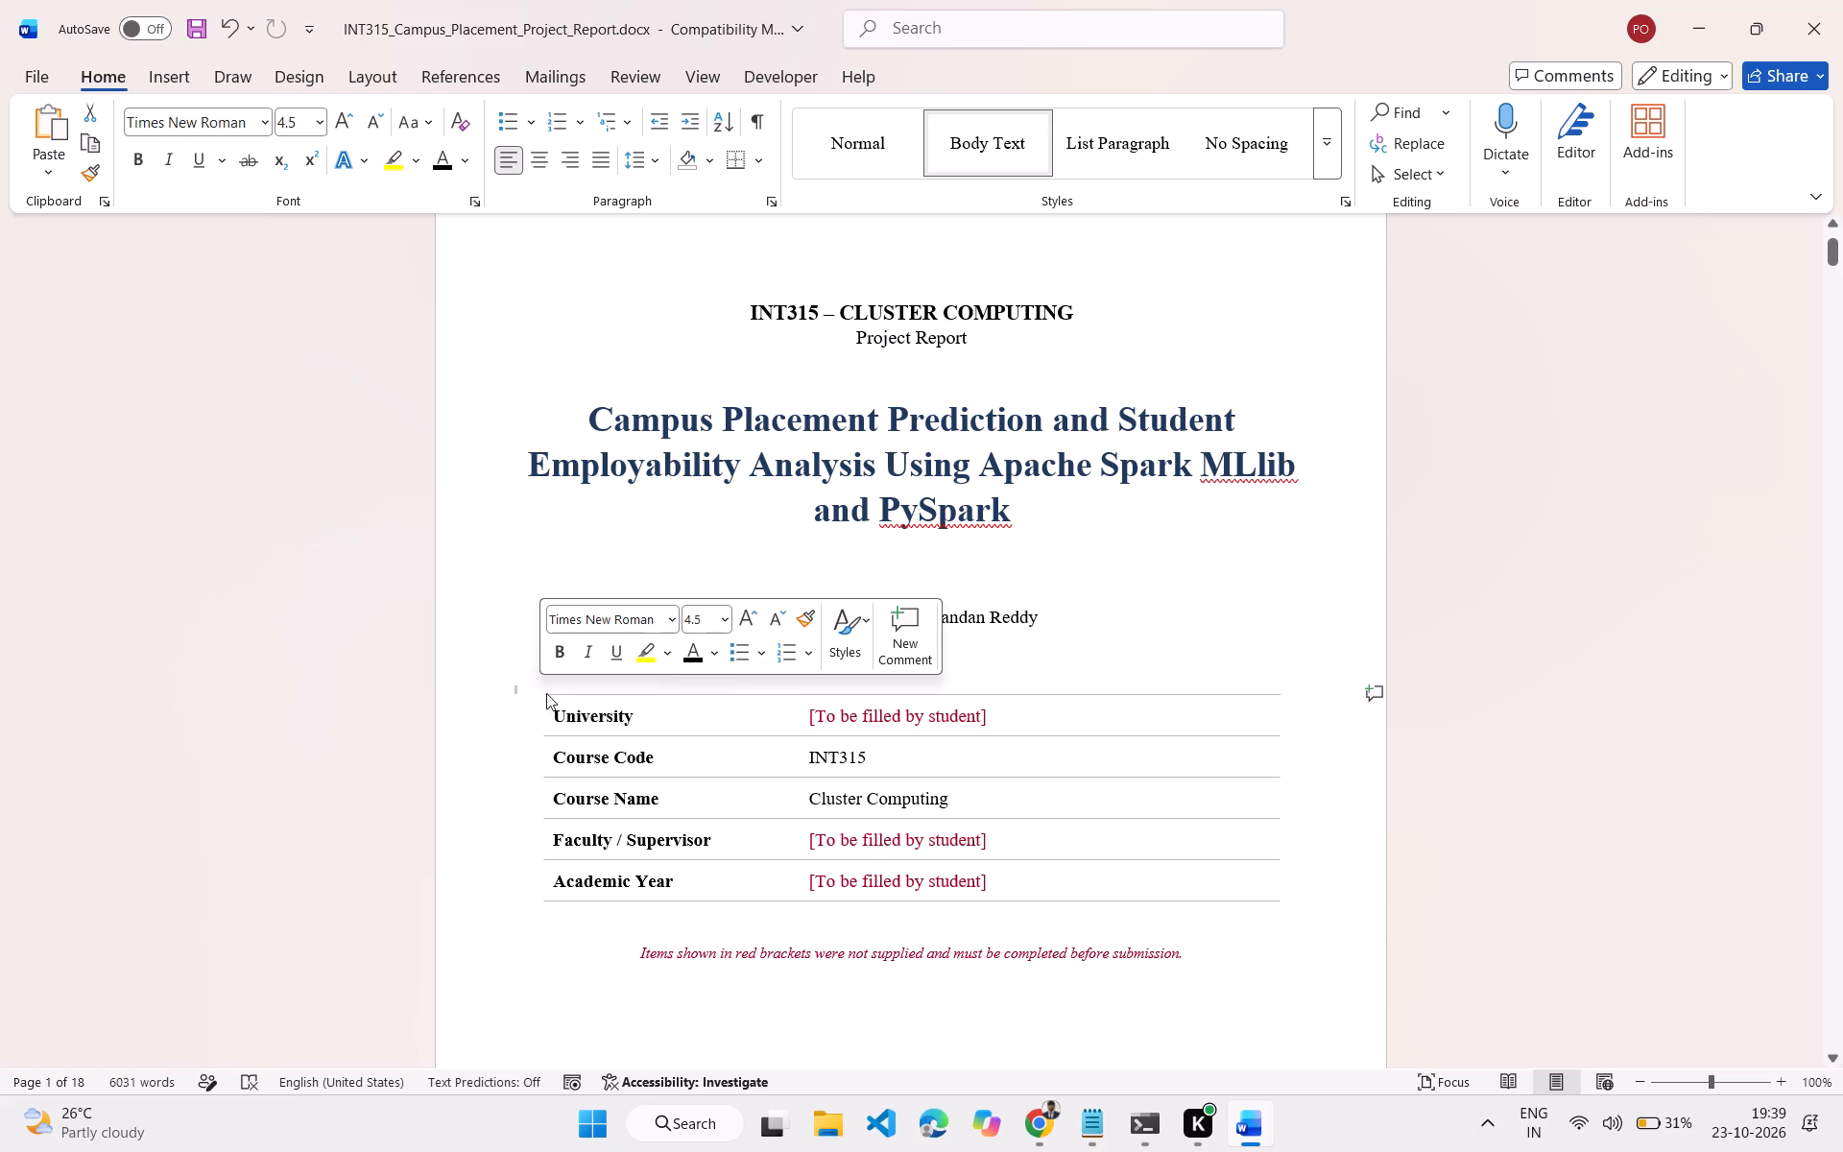
click(556, 693)
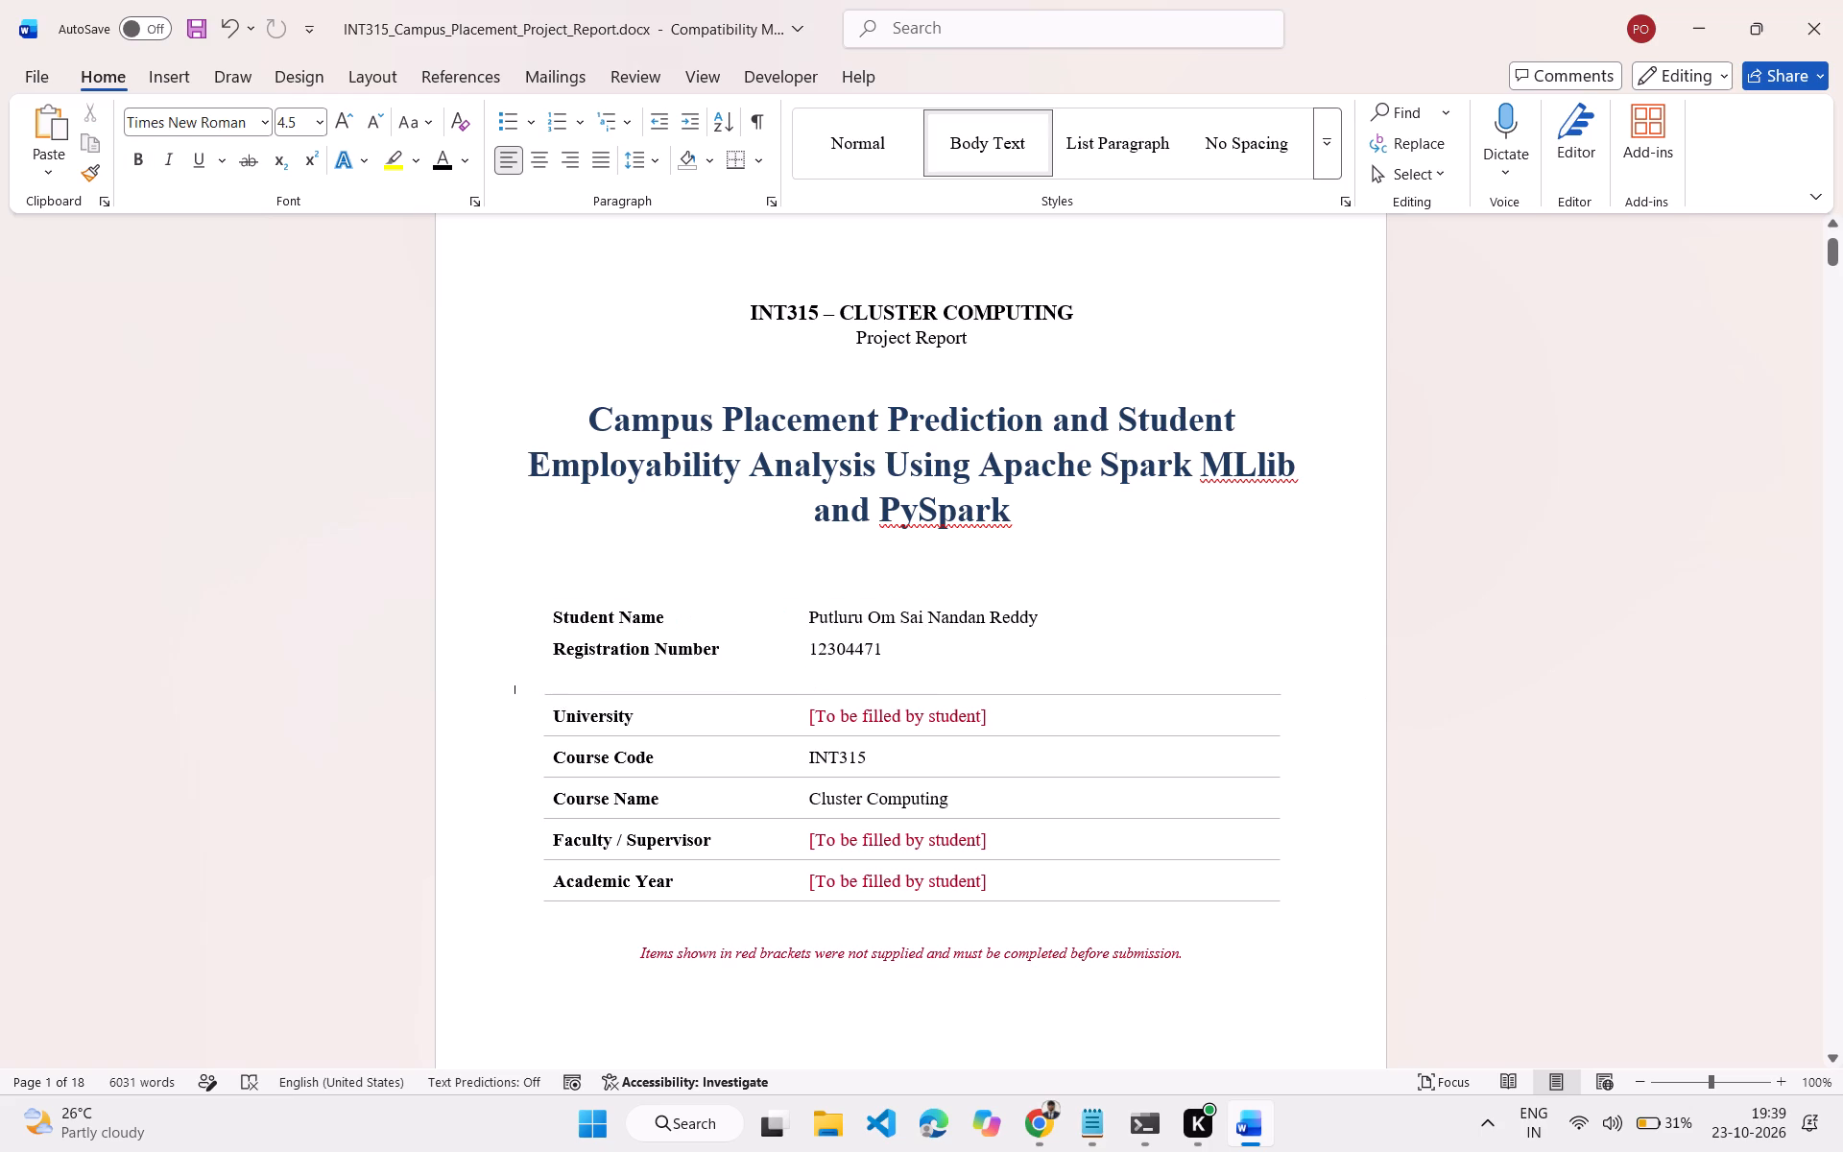
double_click(557, 693)
double_click(557, 693)
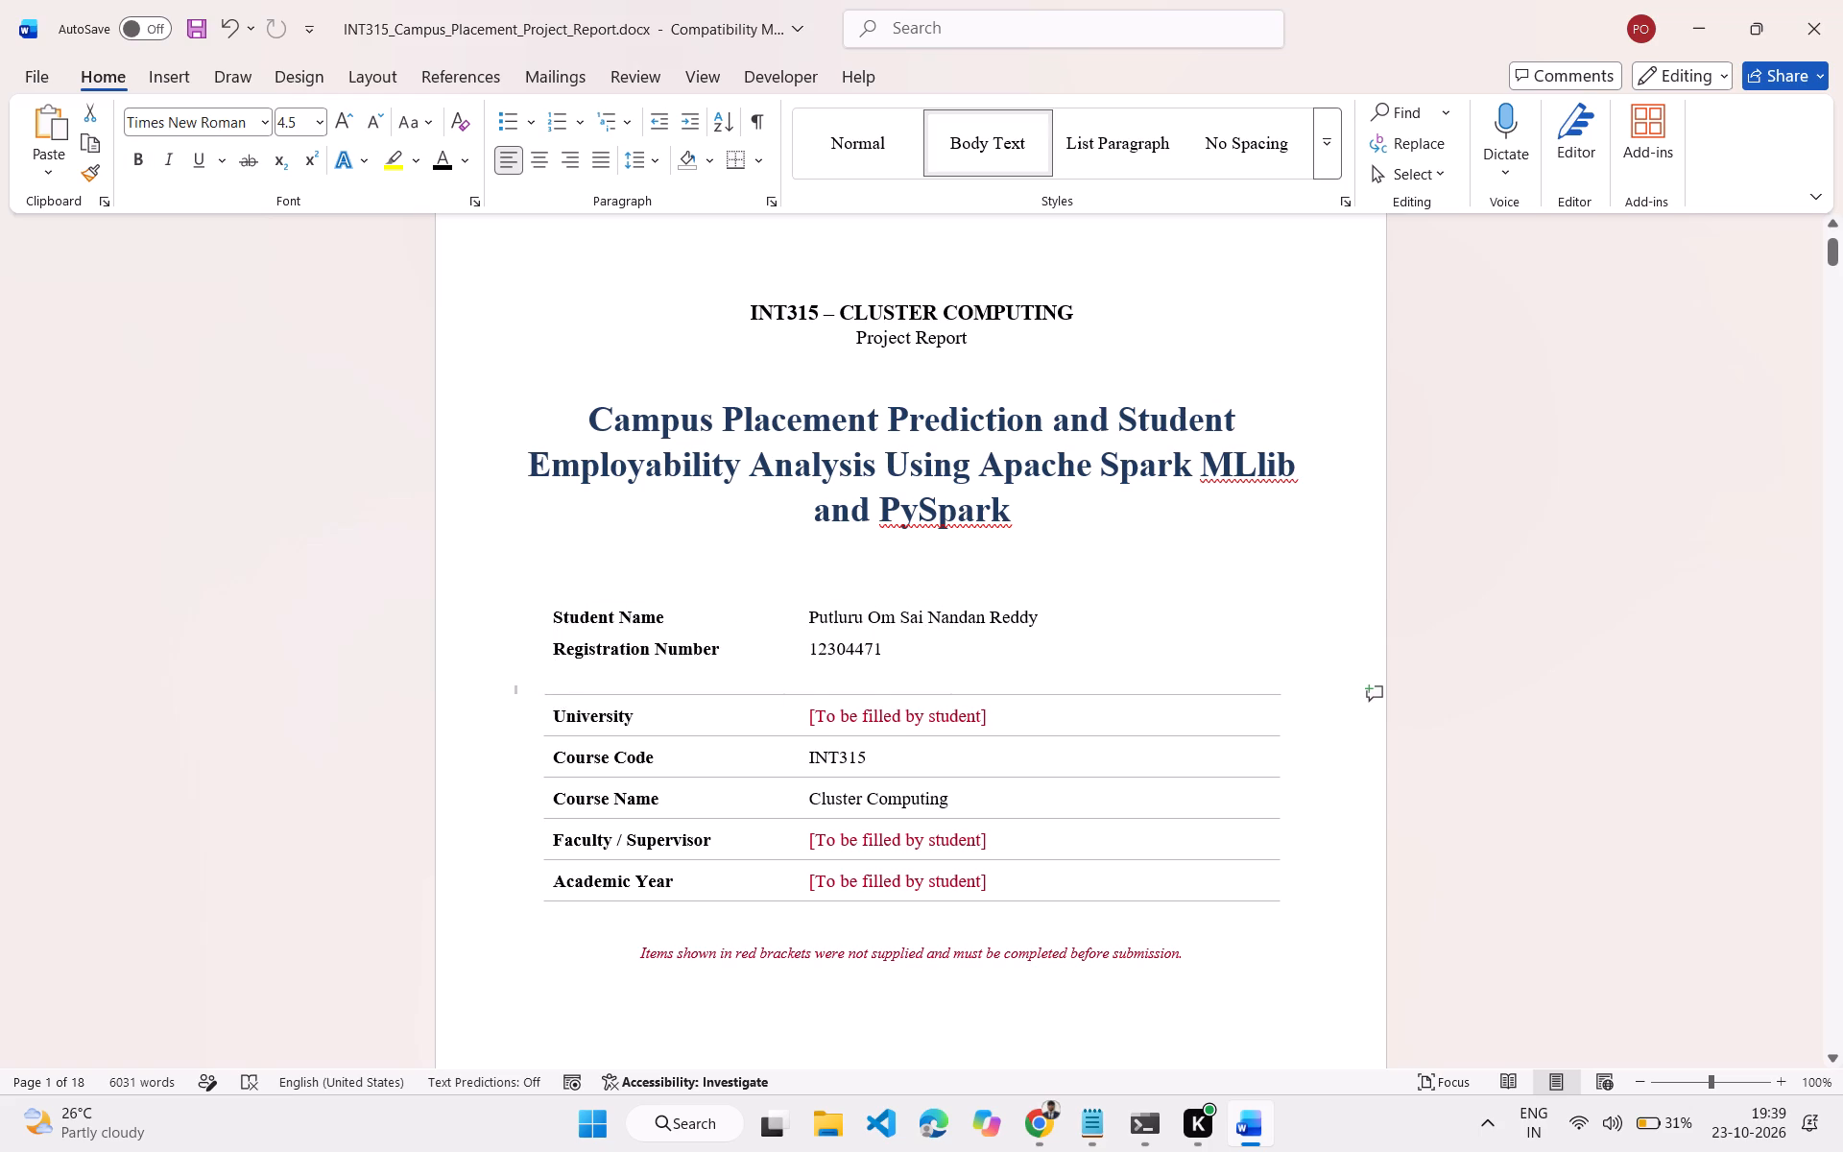
click(1273, 694)
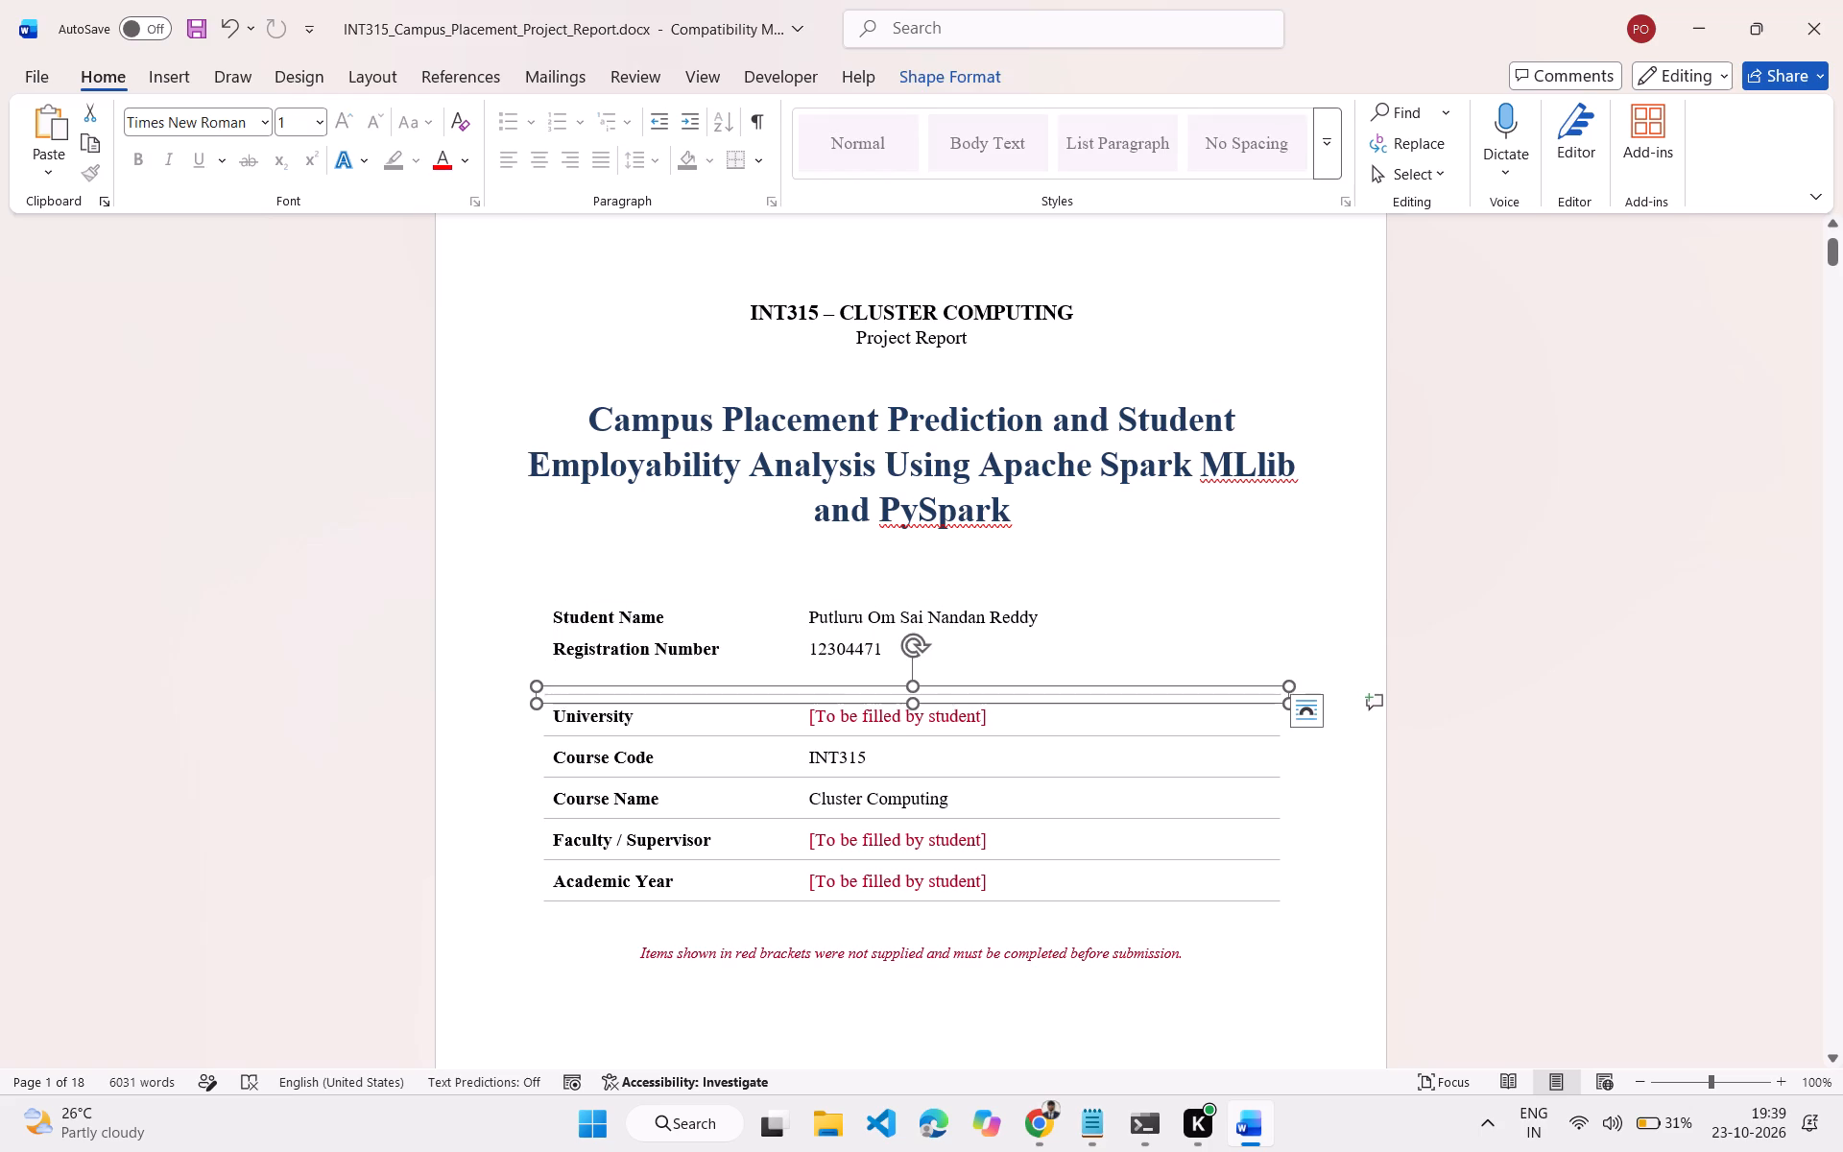
key(BackSpace)
key(BackSpace)
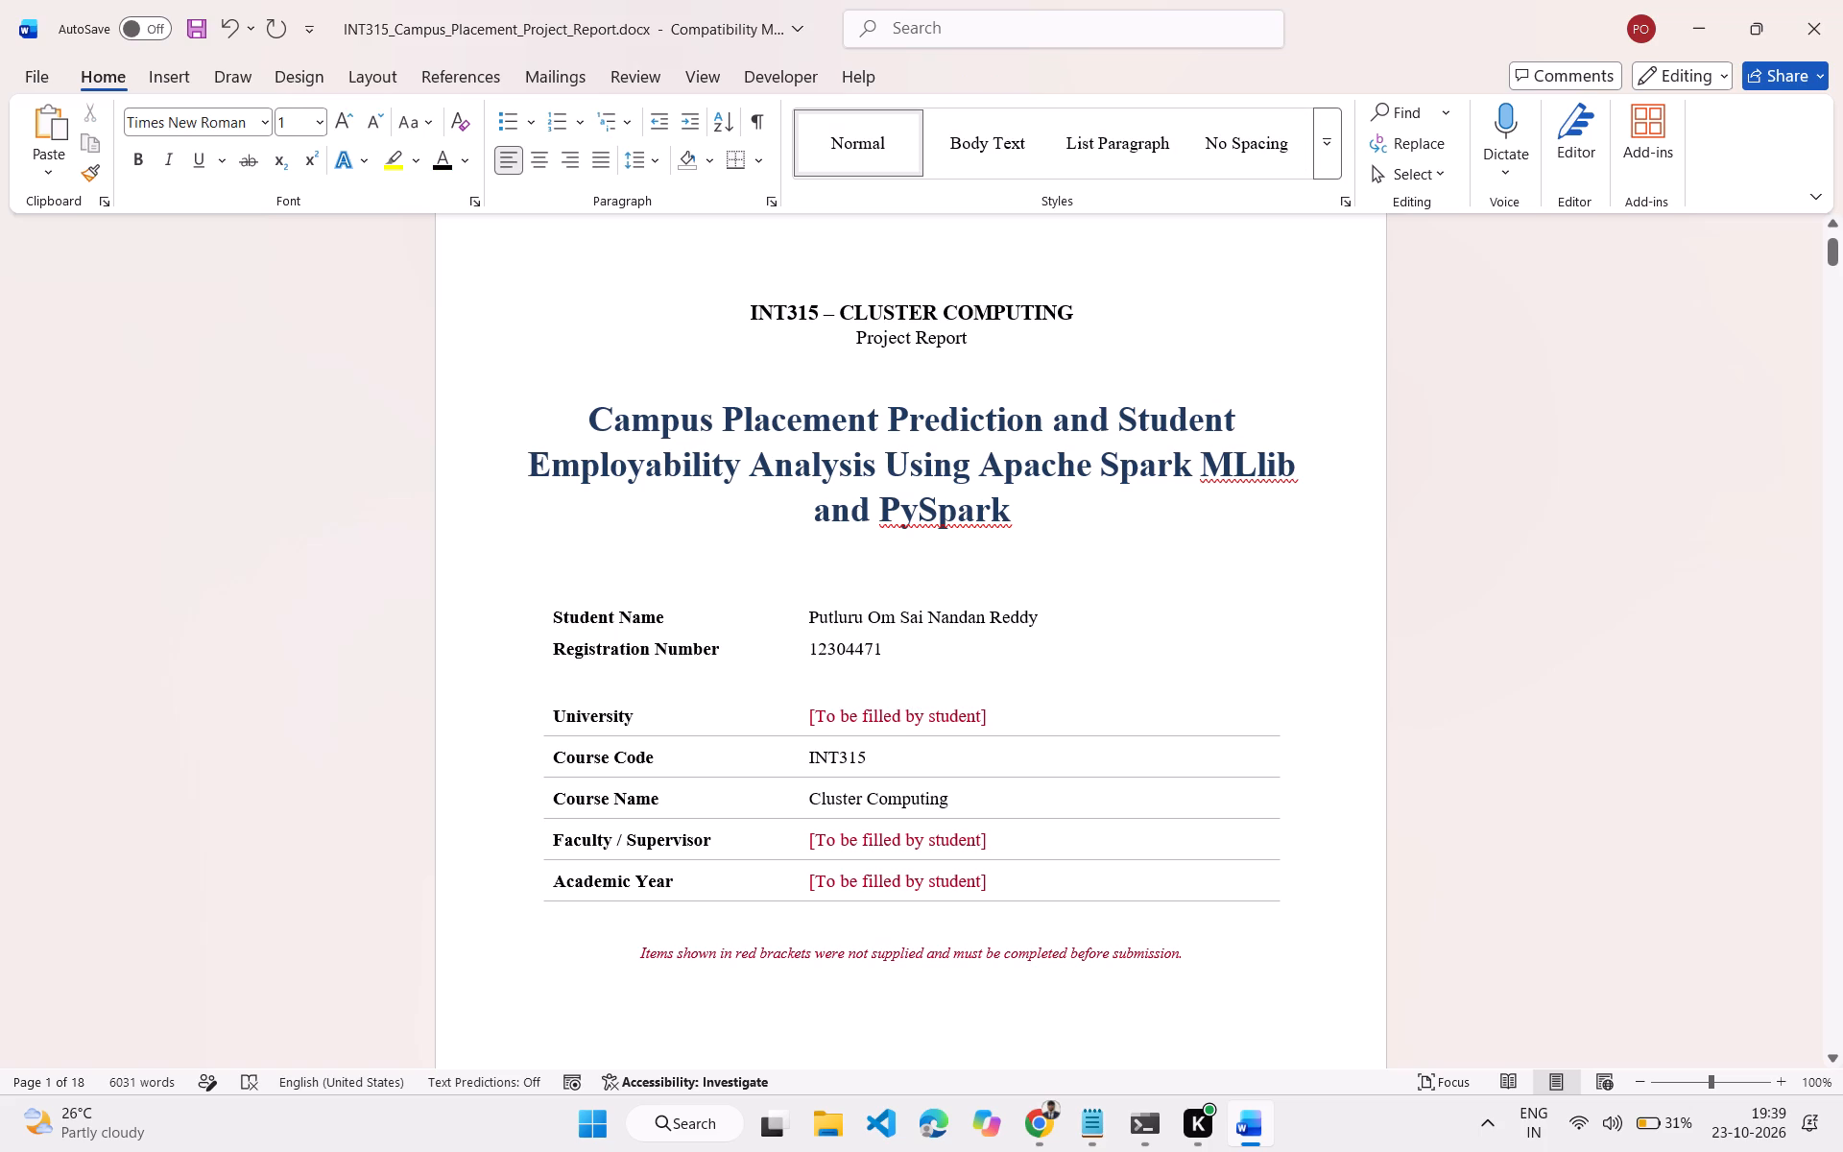
Delete the University row with its red placeholder from the title page details.
drag(1044, 711, 940, 678)
key(BackSpace)
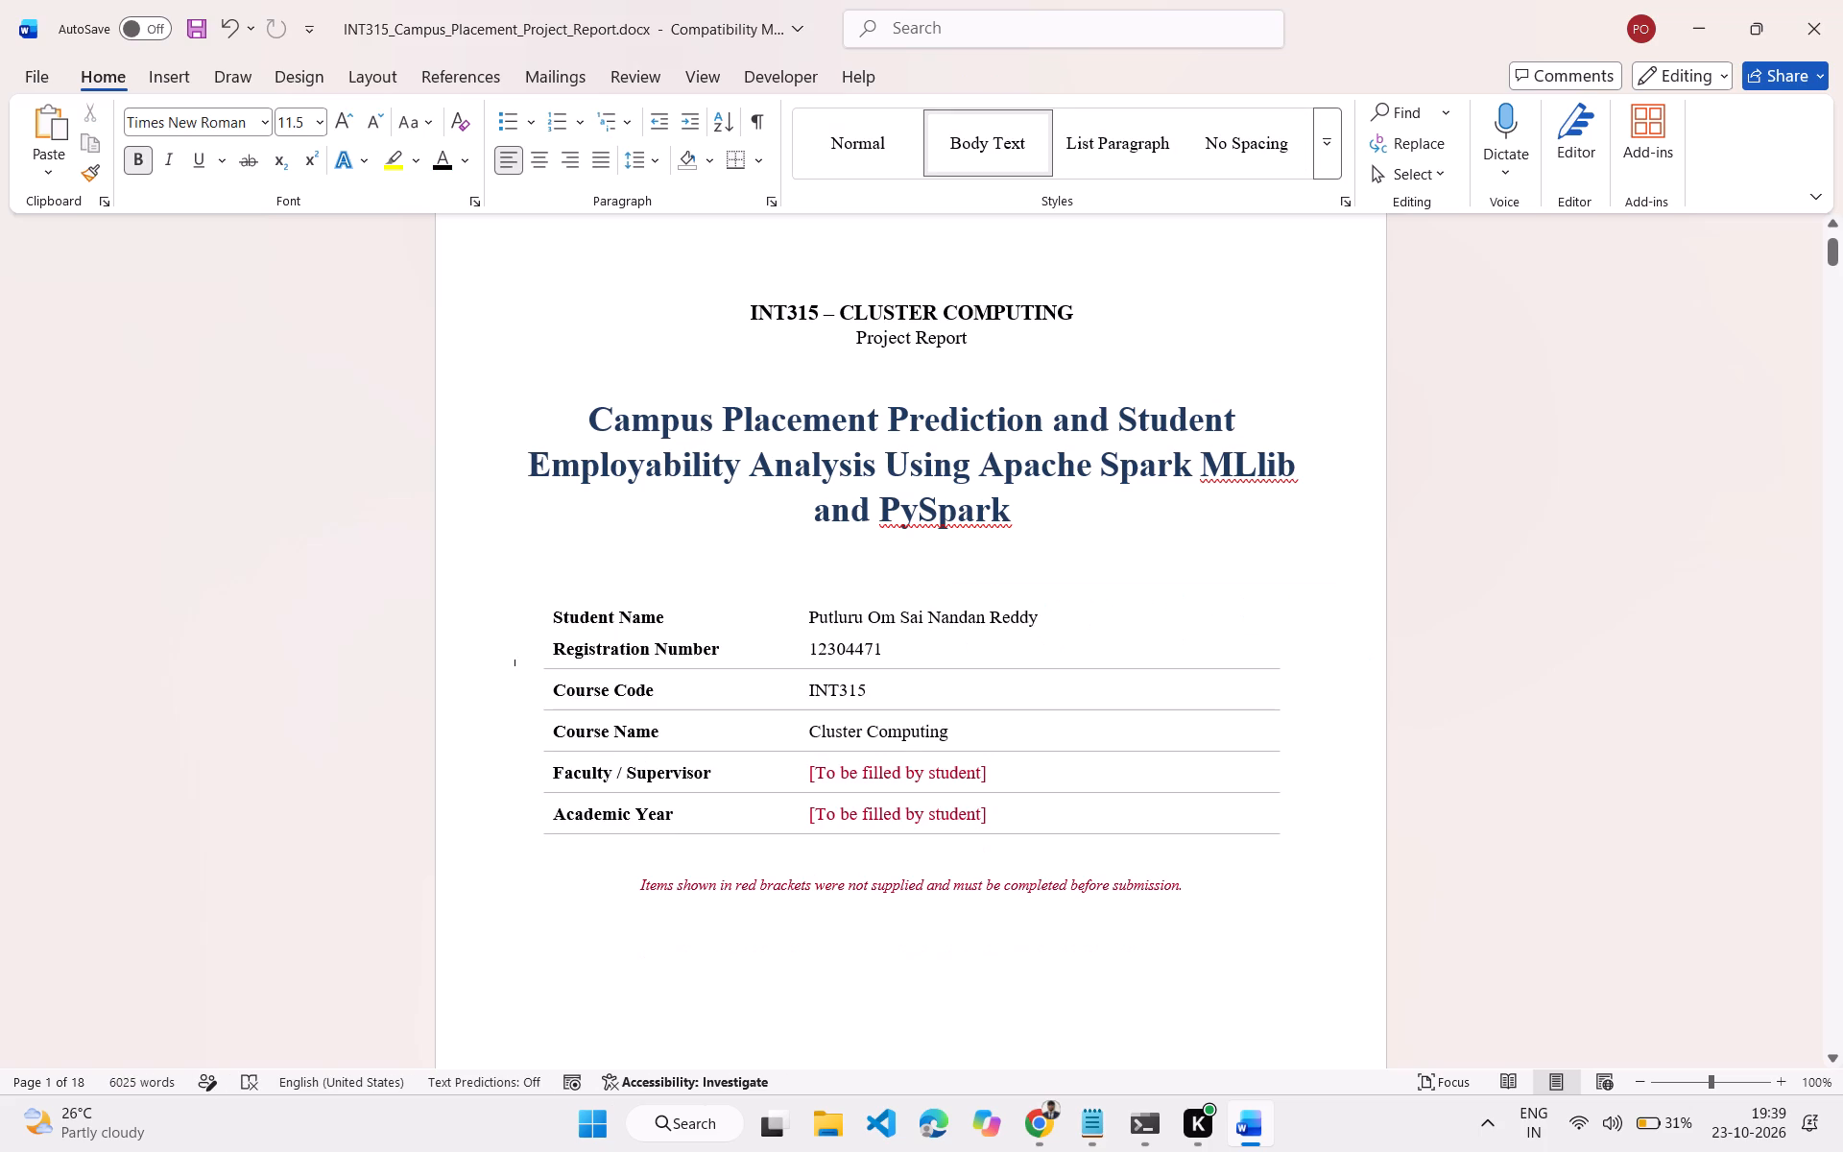
Delete the horizontal divider line between the Registration Number and Course Code rows.
click(1027, 669)
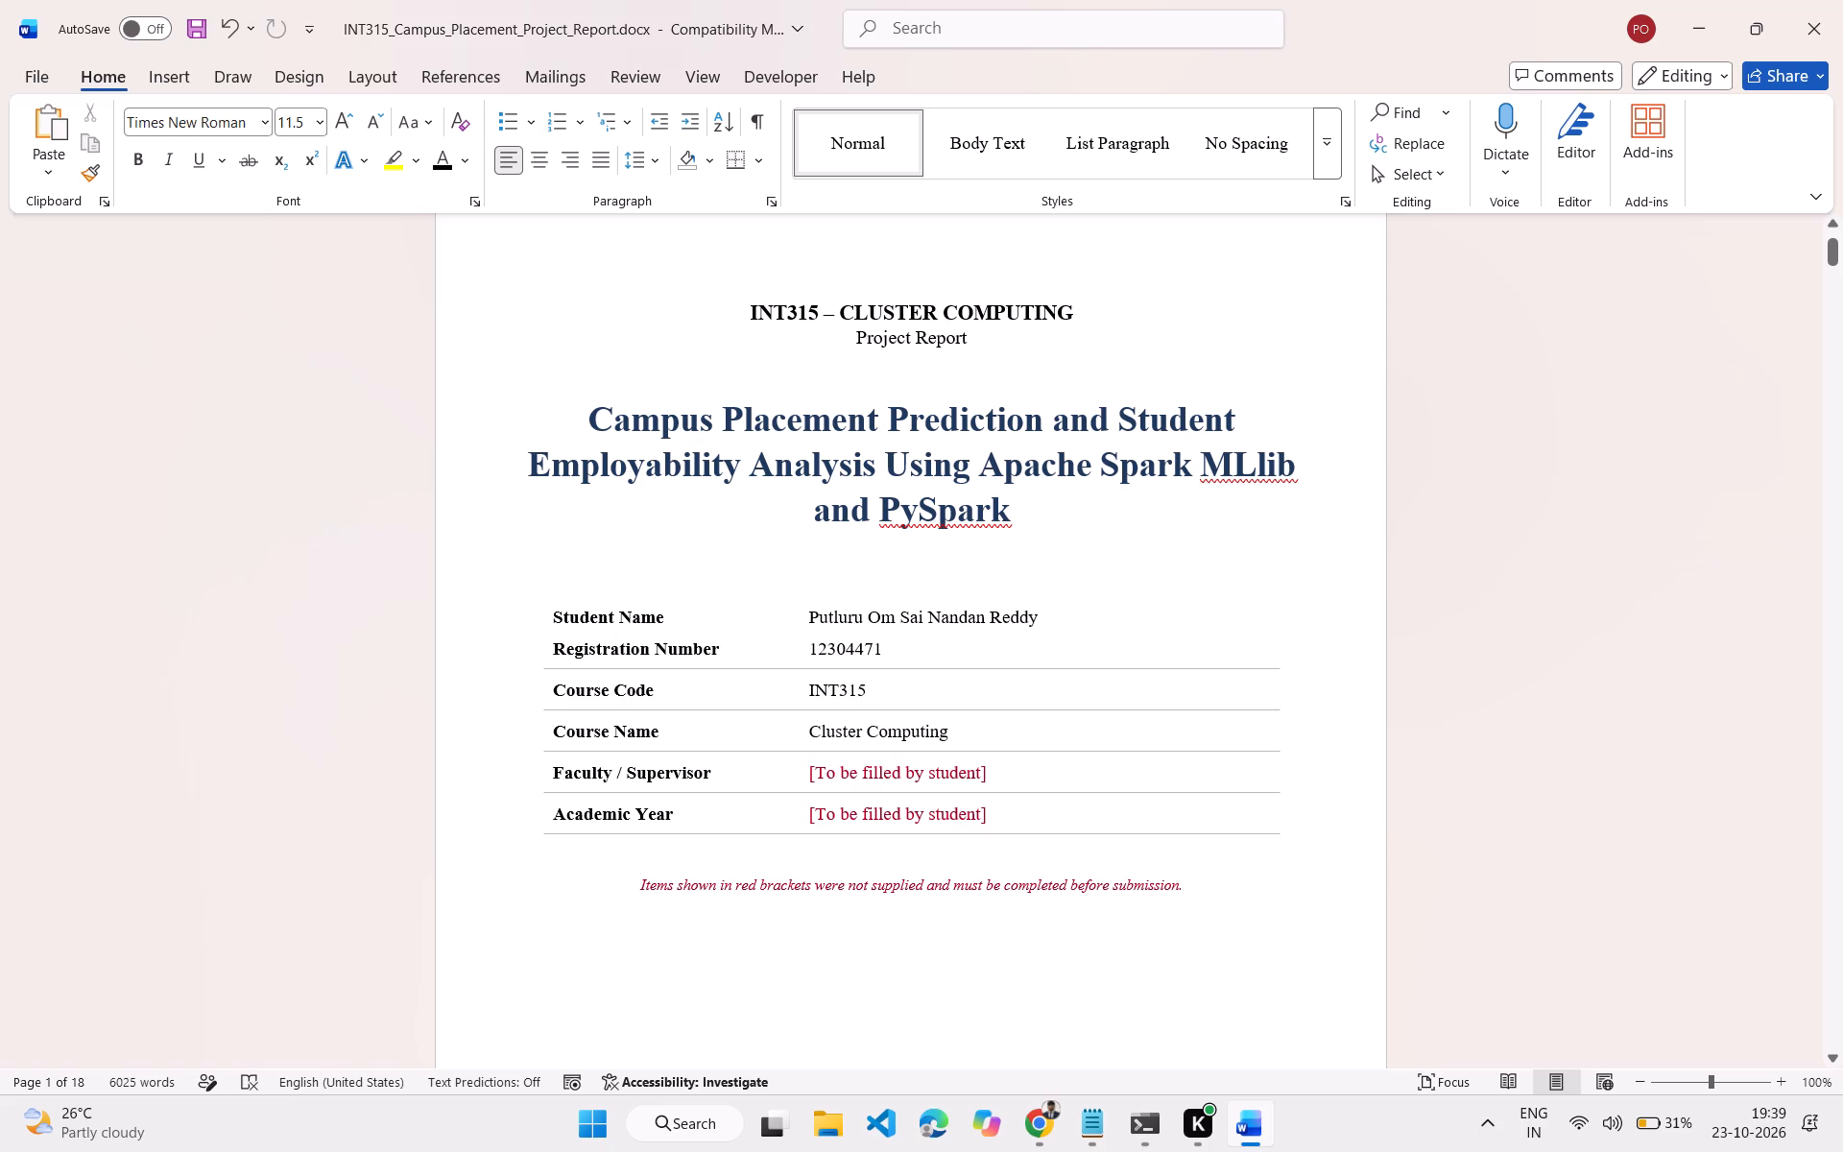
click(1202, 668)
key(BackSpace)
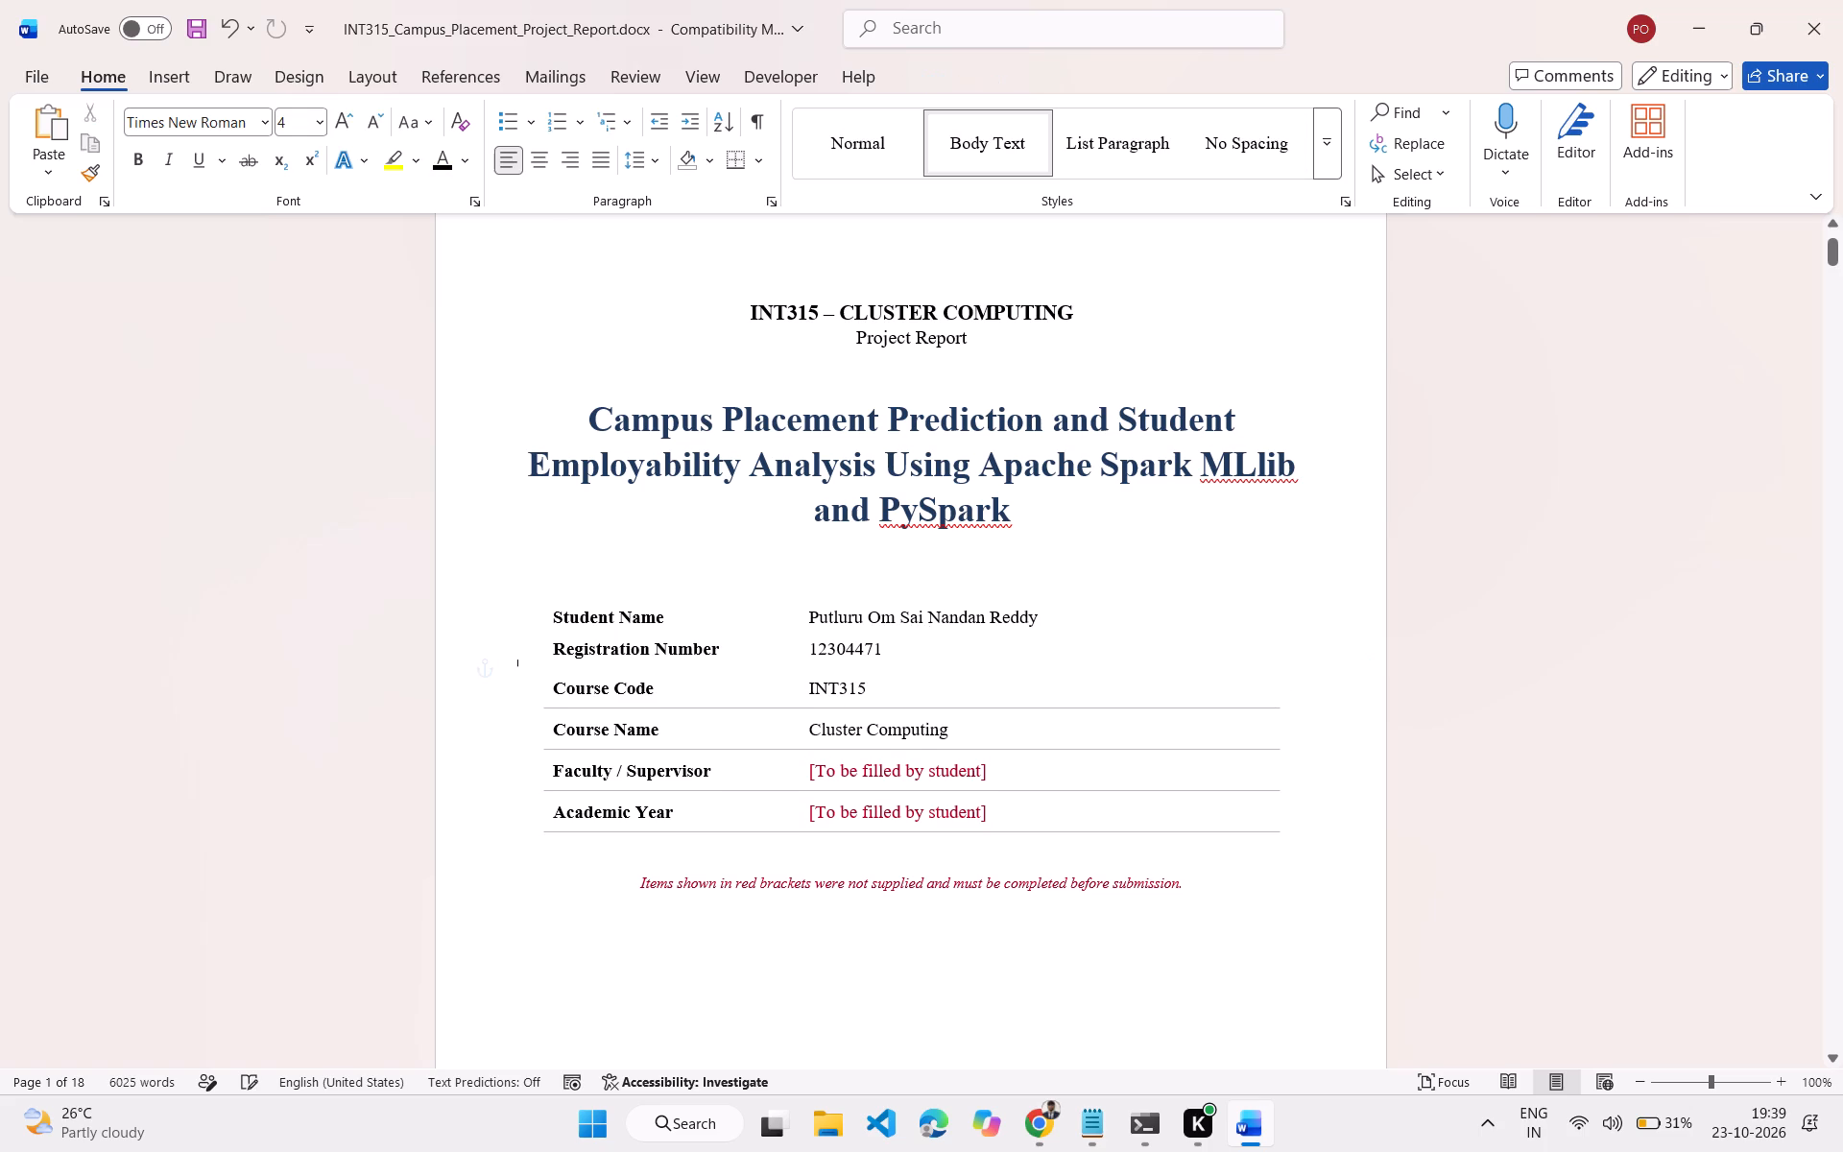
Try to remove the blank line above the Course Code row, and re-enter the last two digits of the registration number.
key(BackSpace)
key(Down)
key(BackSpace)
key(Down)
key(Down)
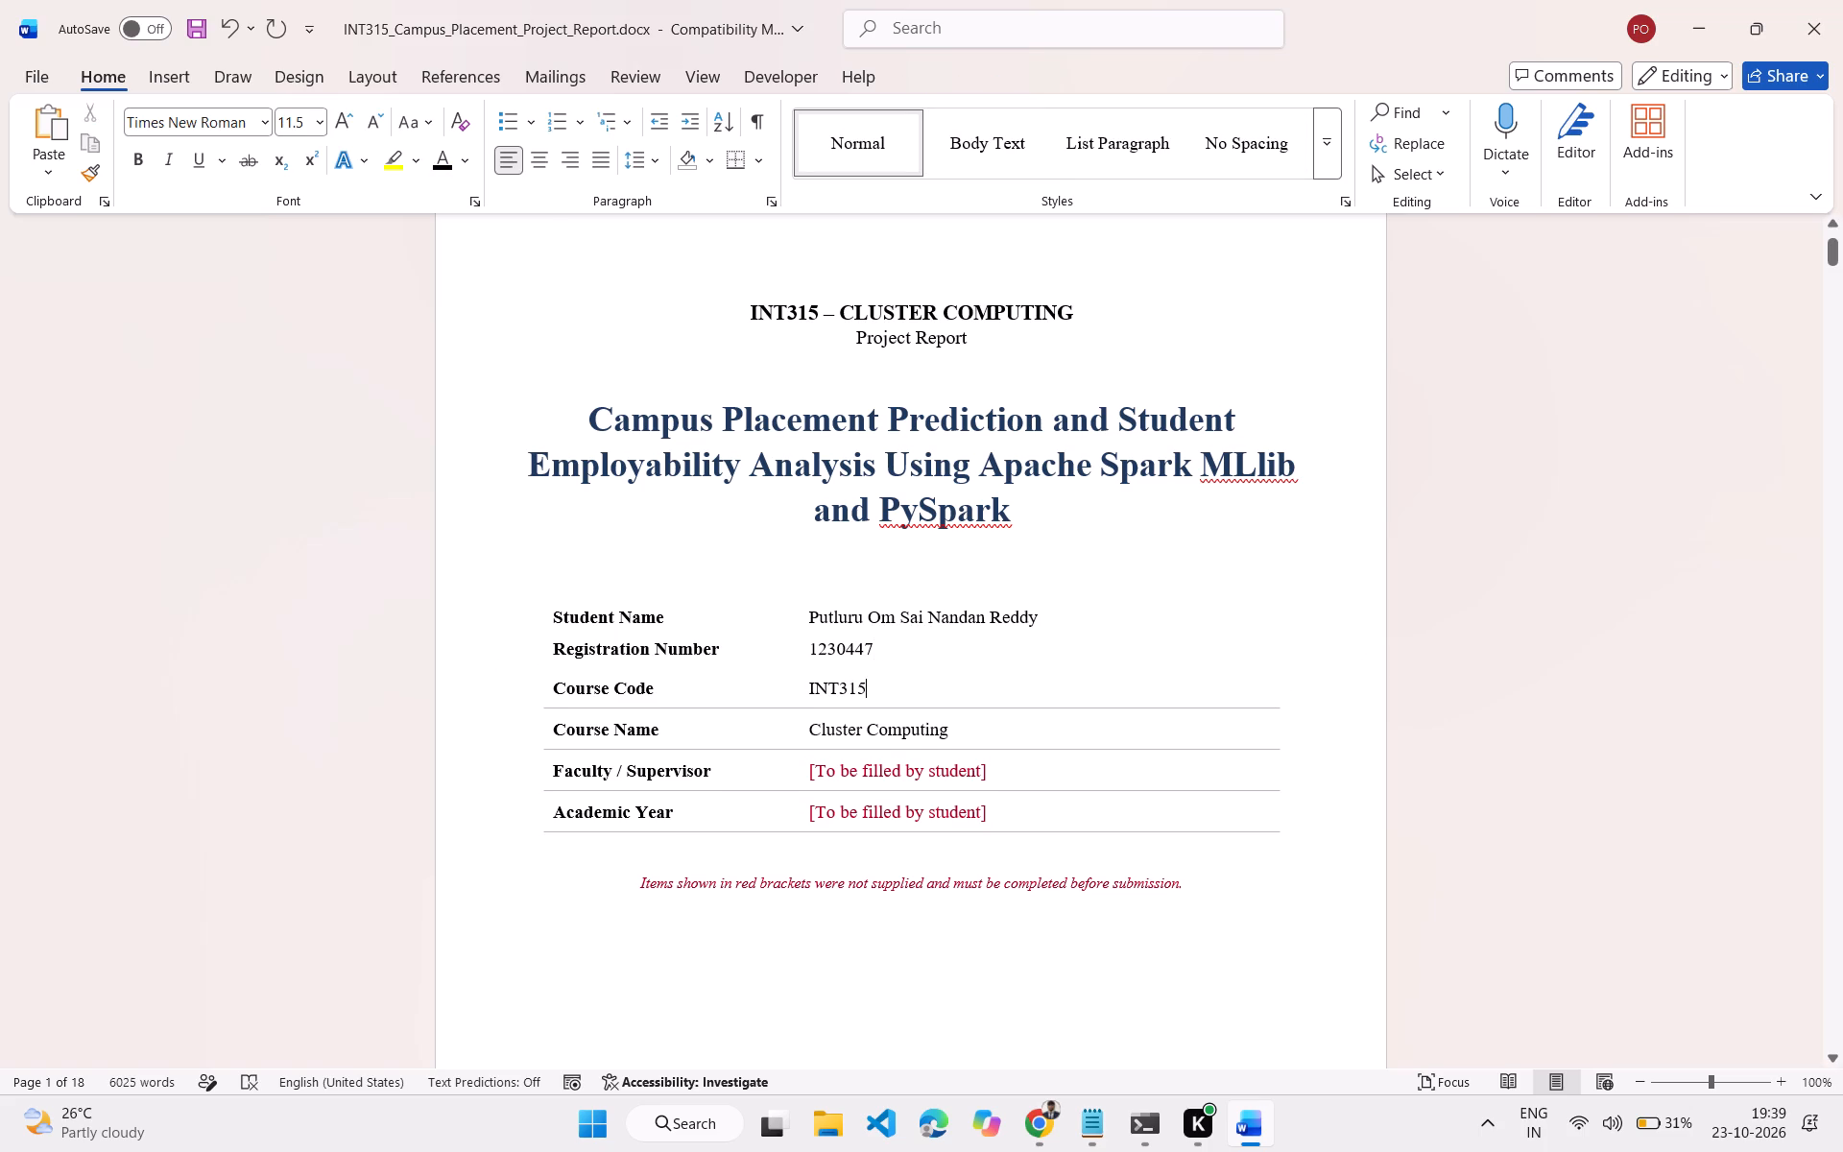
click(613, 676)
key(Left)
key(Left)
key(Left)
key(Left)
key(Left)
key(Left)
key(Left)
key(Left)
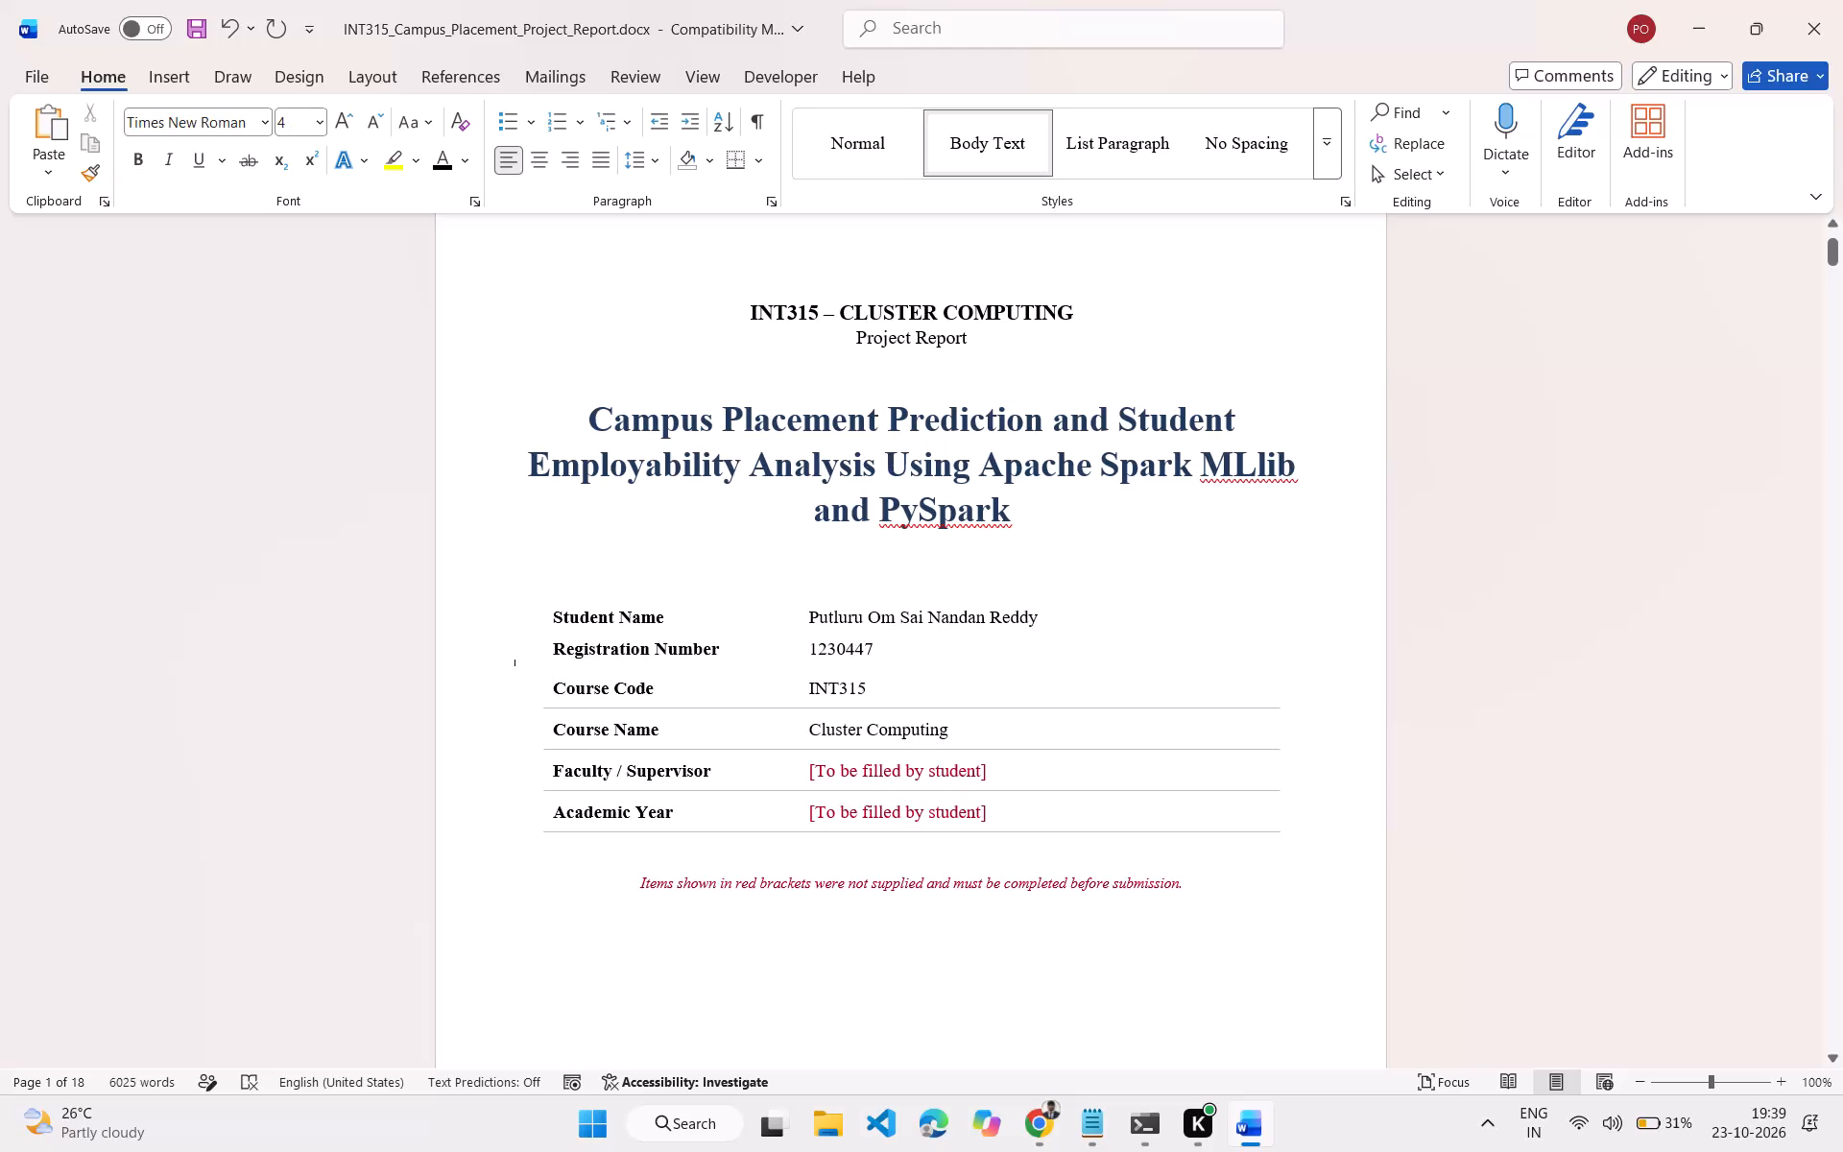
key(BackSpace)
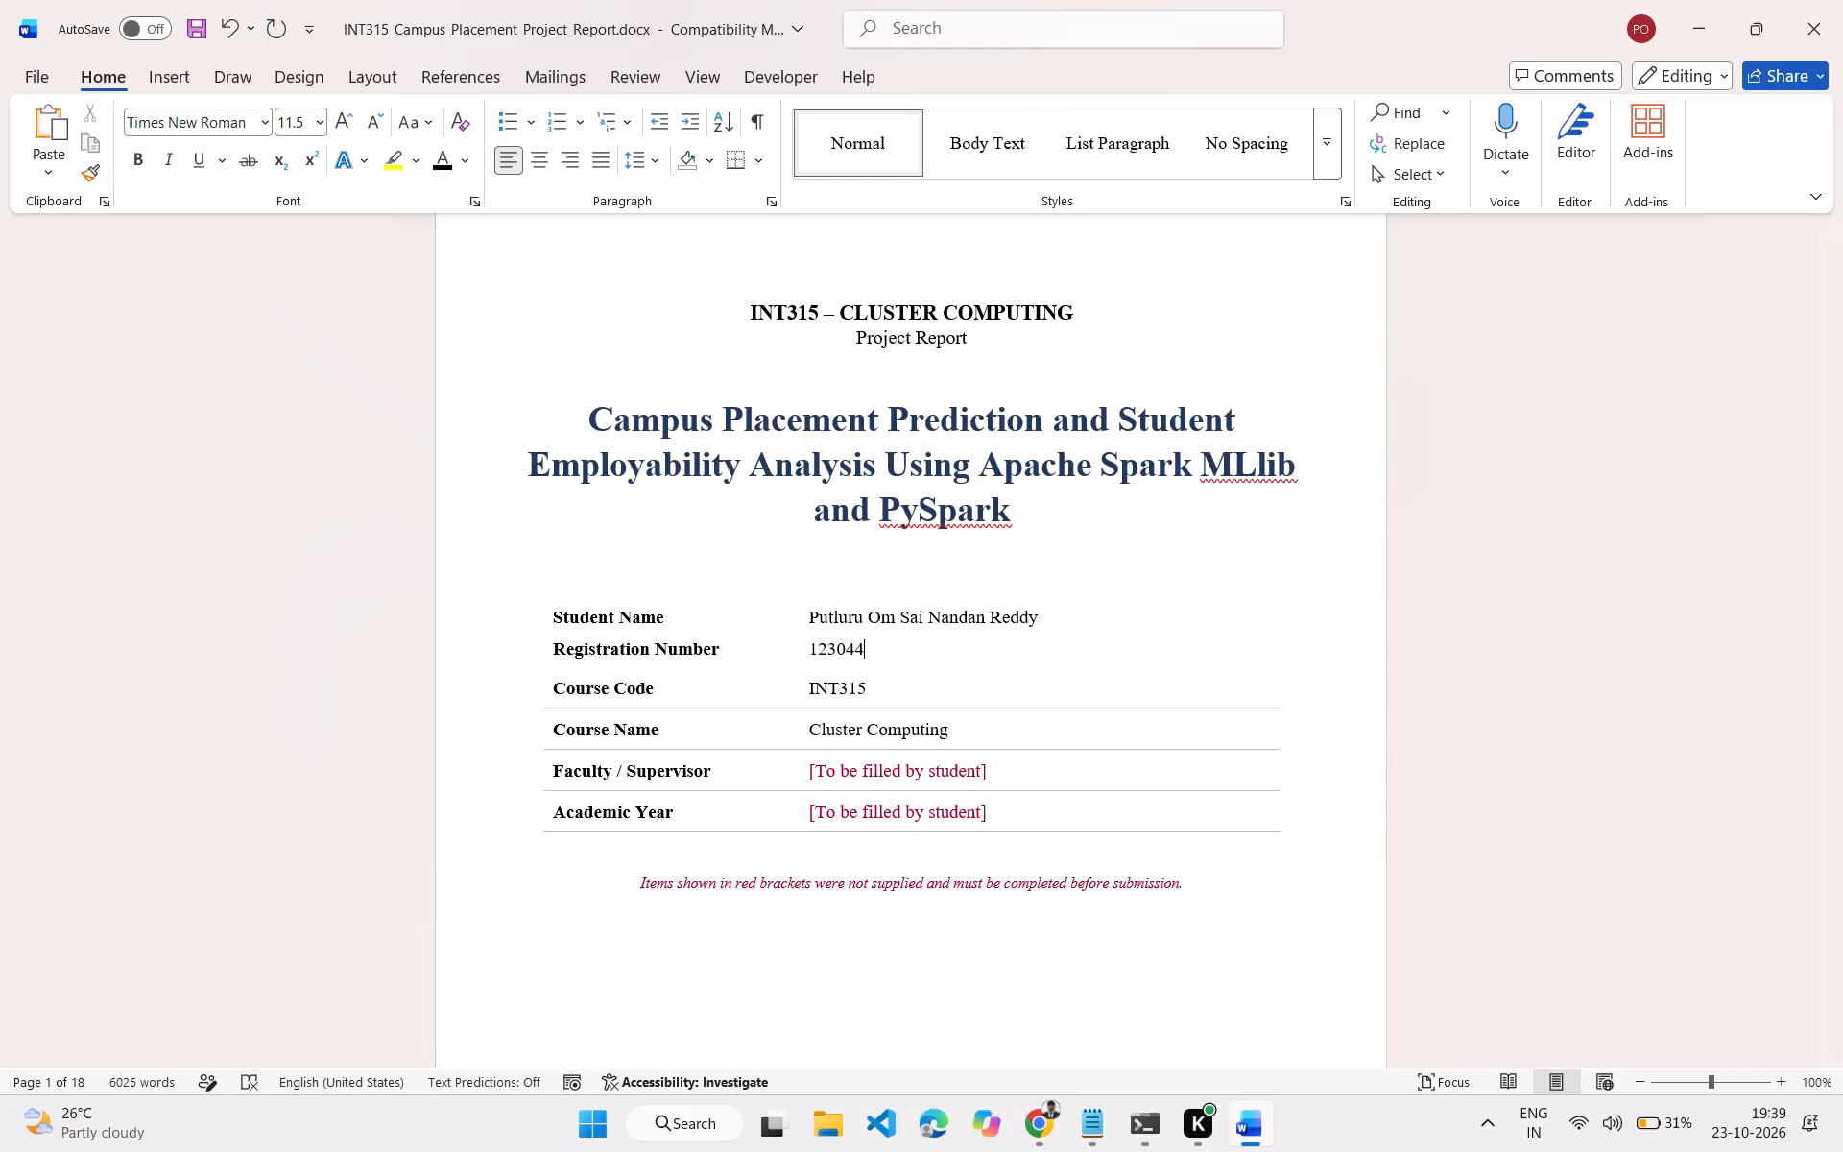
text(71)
Delete the blank line between the Registration Number and Course Code rows.
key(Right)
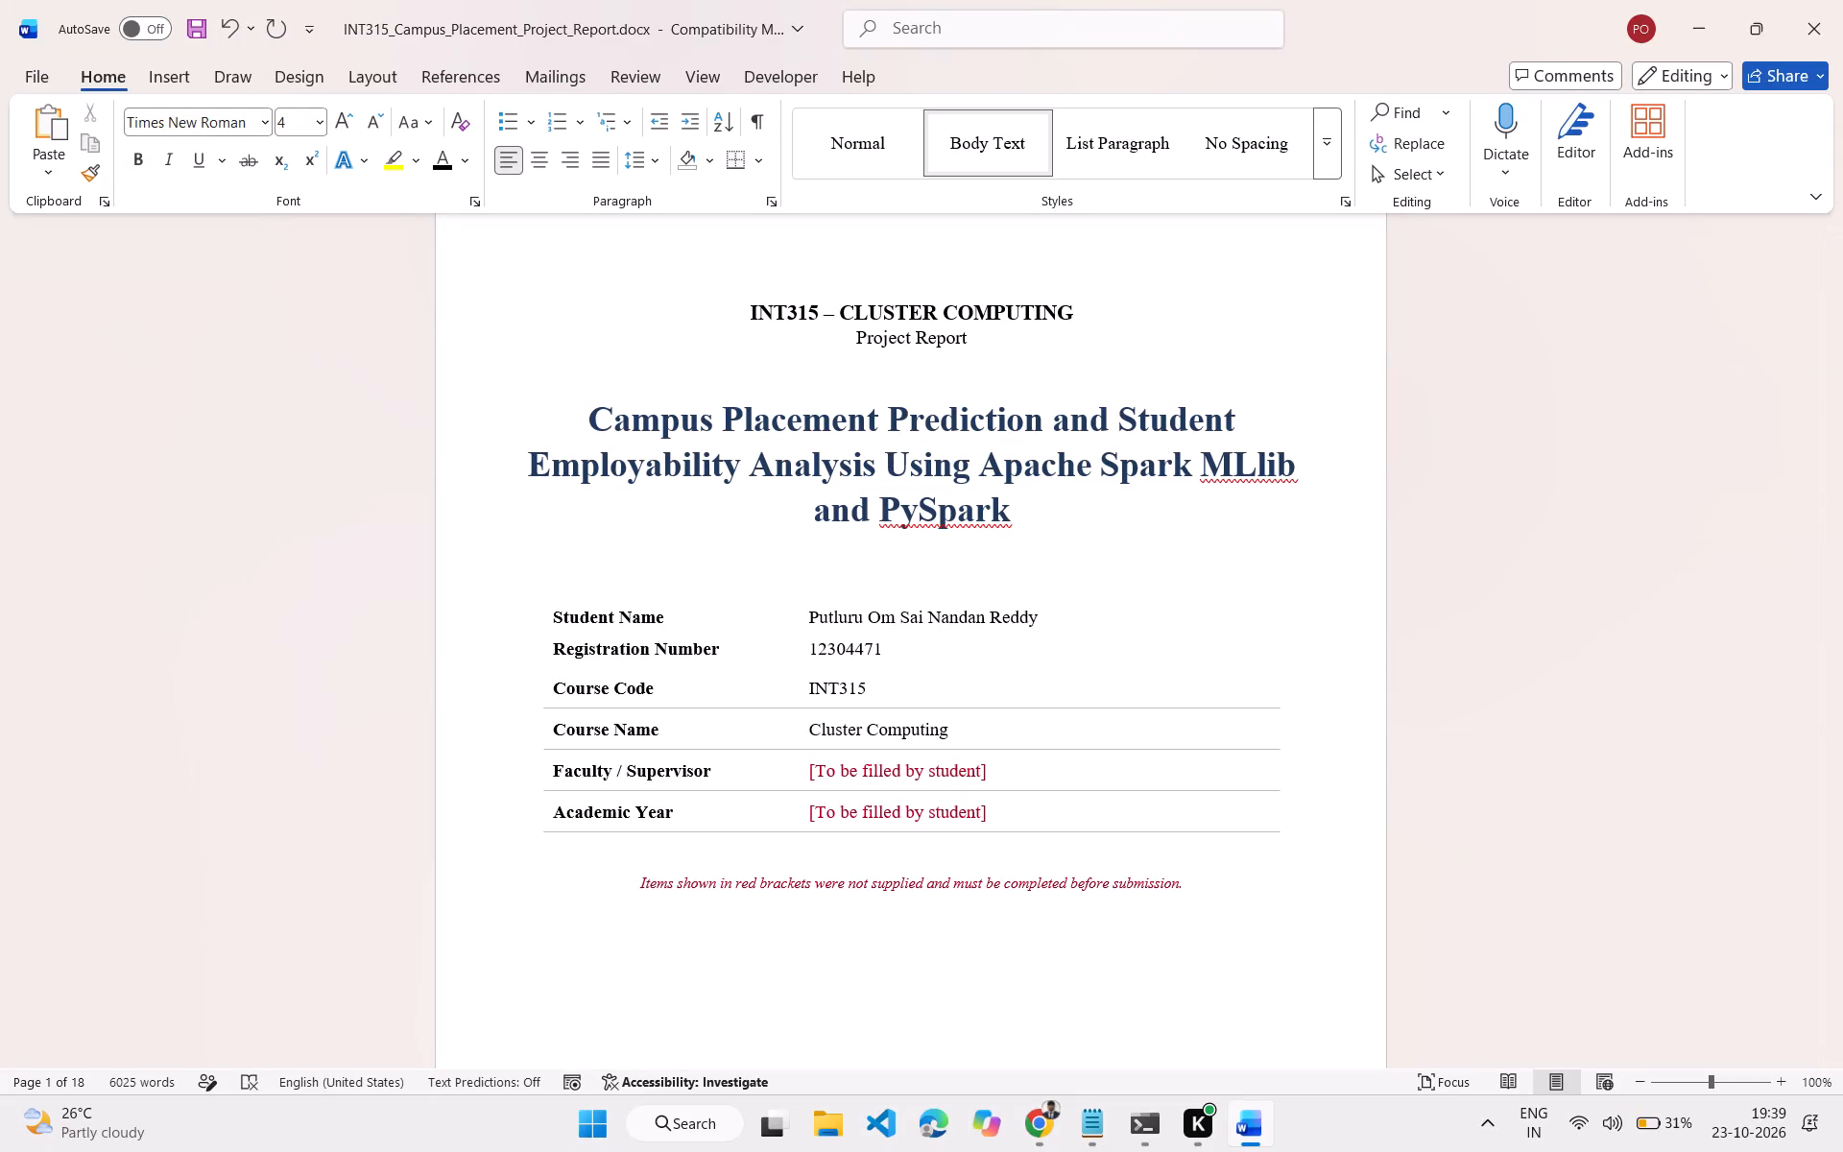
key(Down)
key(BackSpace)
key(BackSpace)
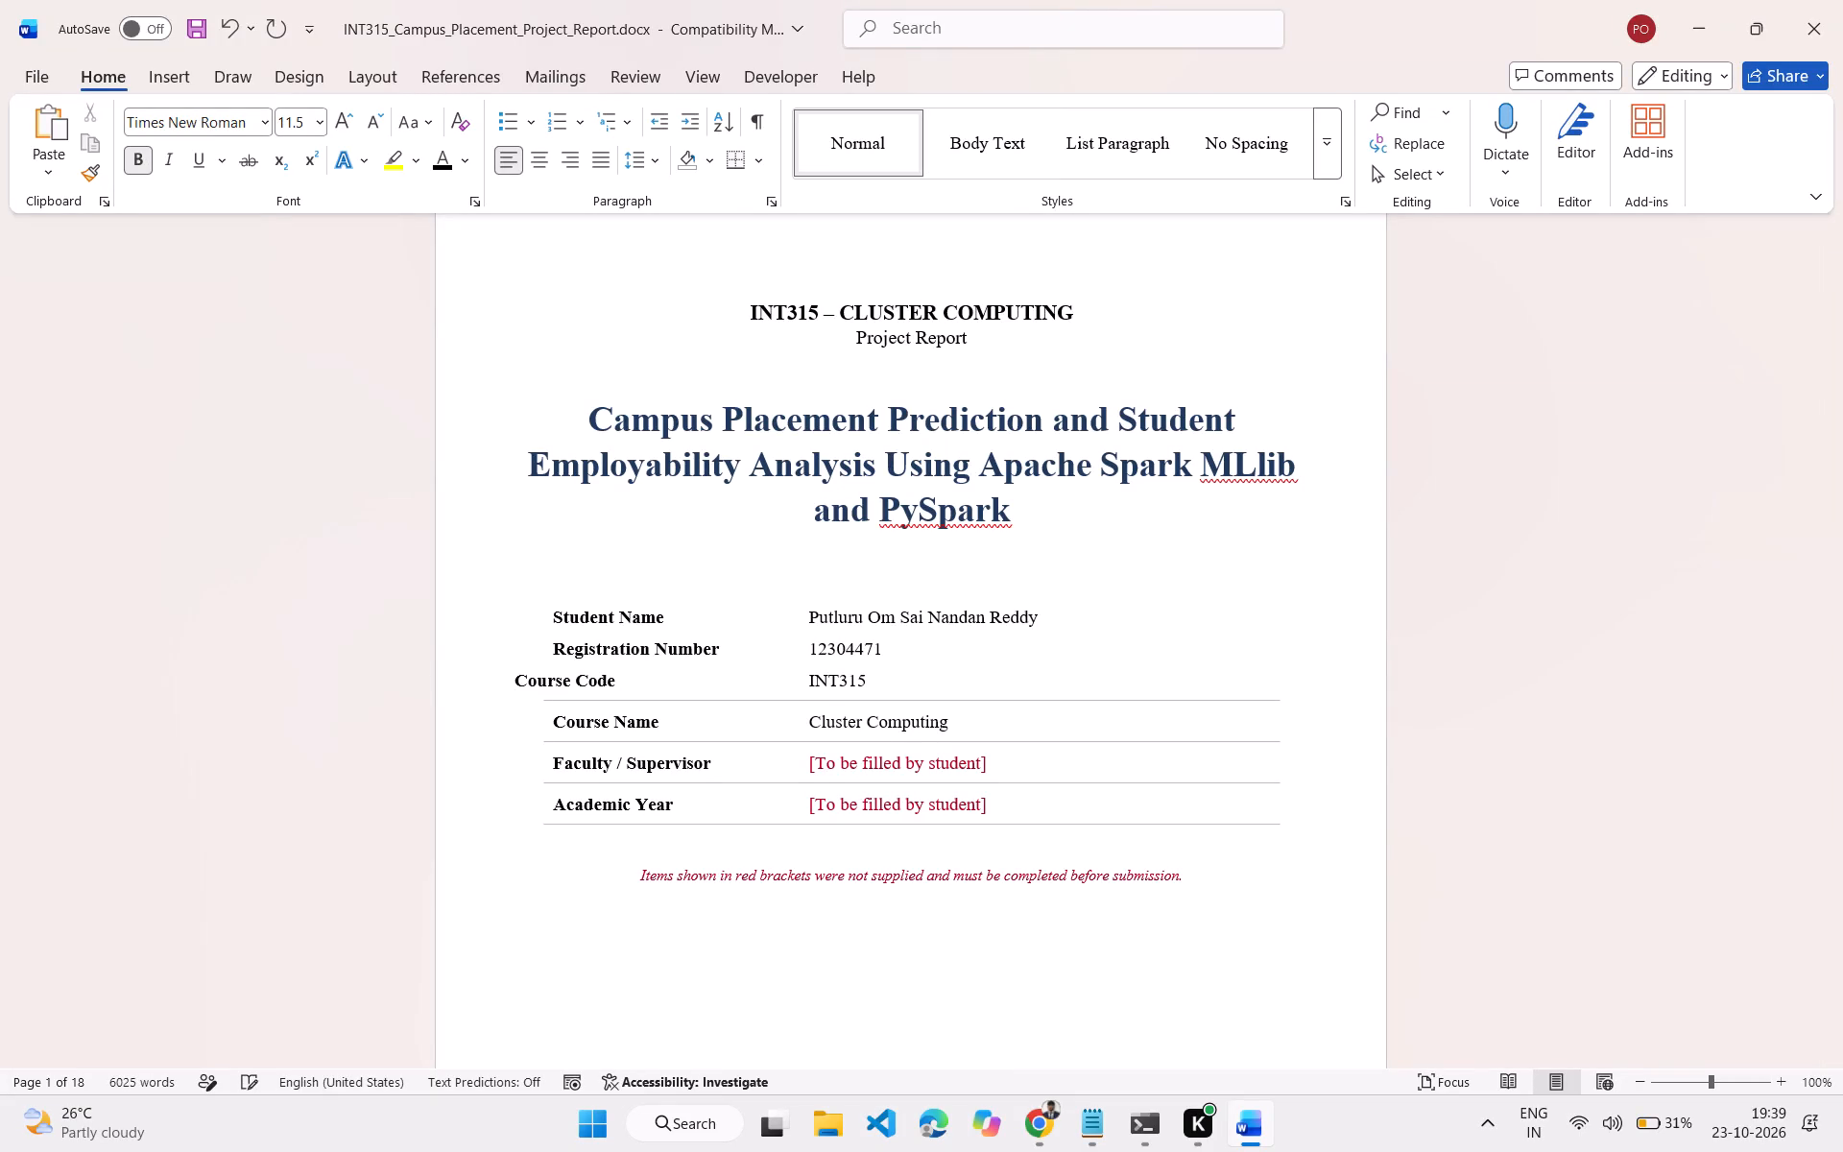
Realign the Course Code label with the other row labels by adding leading spaces.
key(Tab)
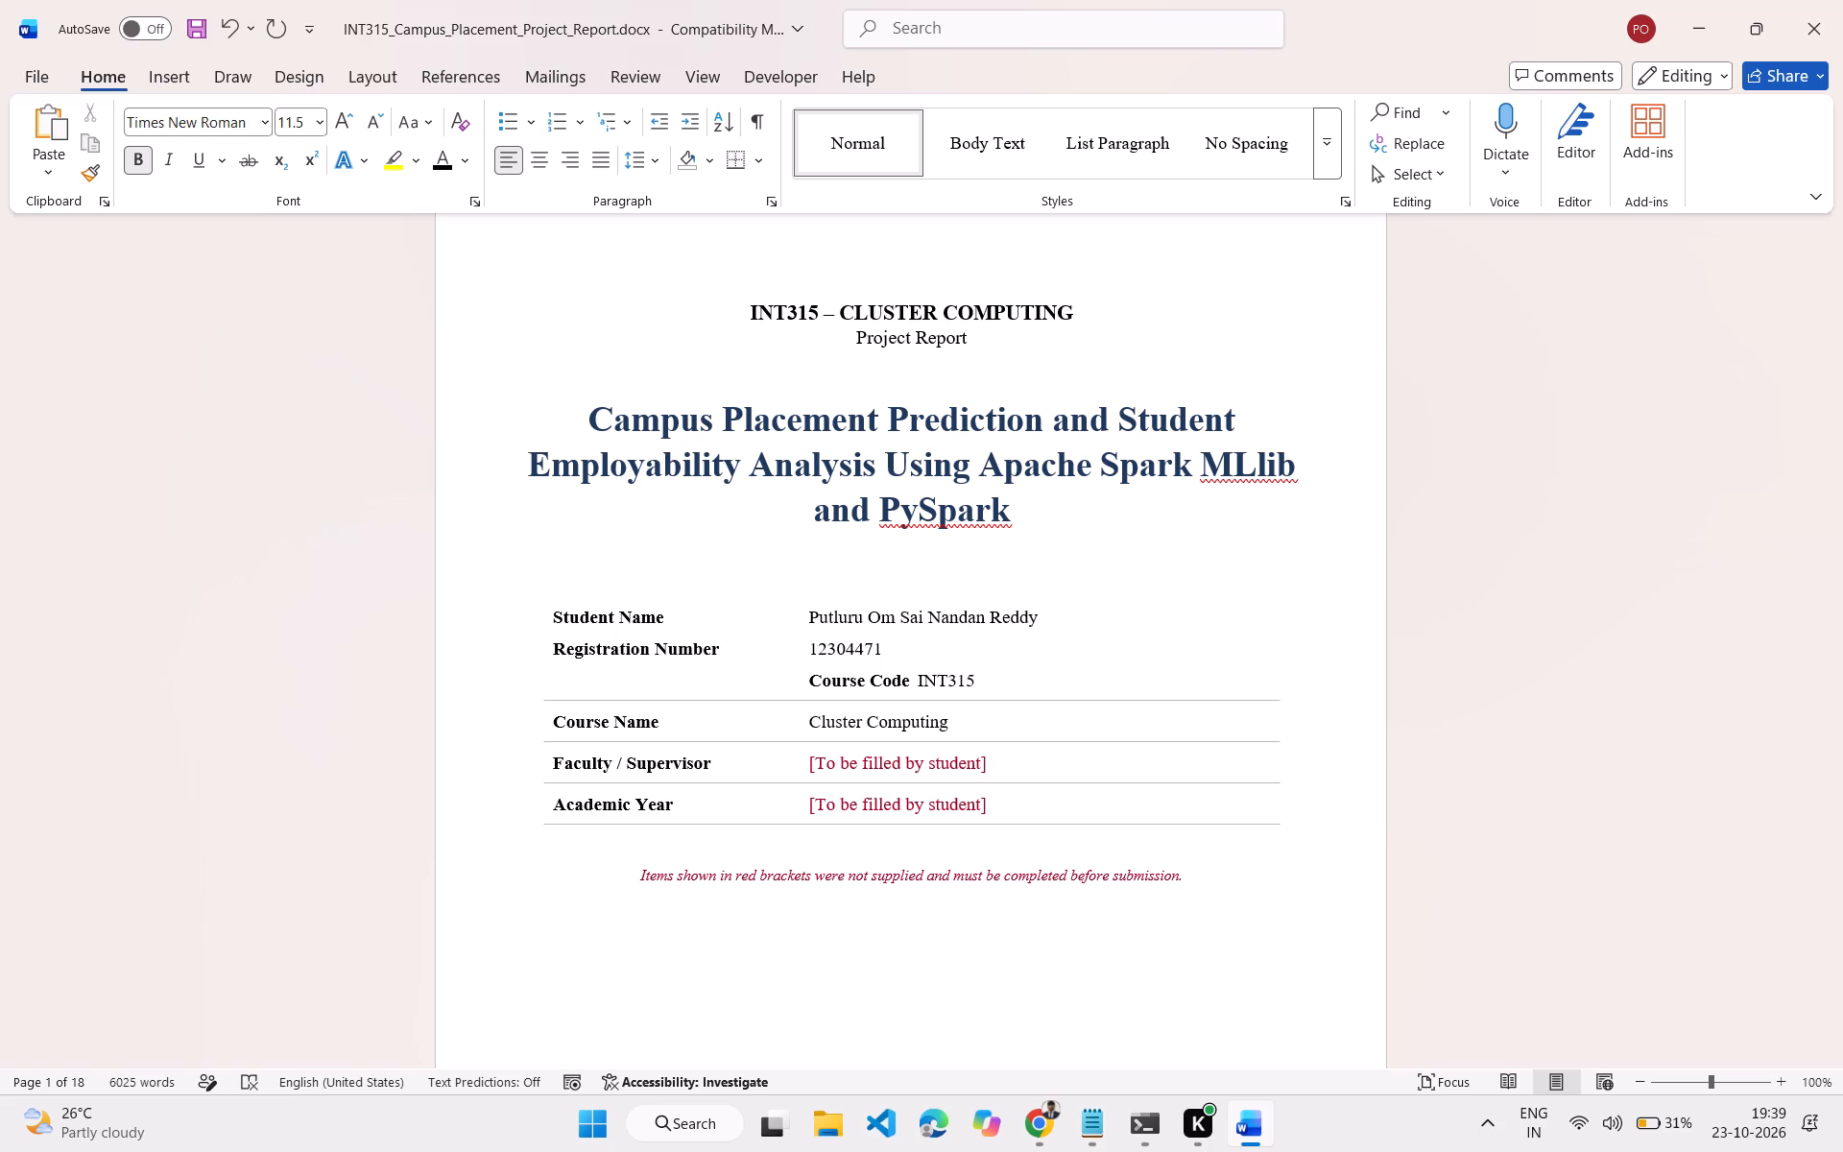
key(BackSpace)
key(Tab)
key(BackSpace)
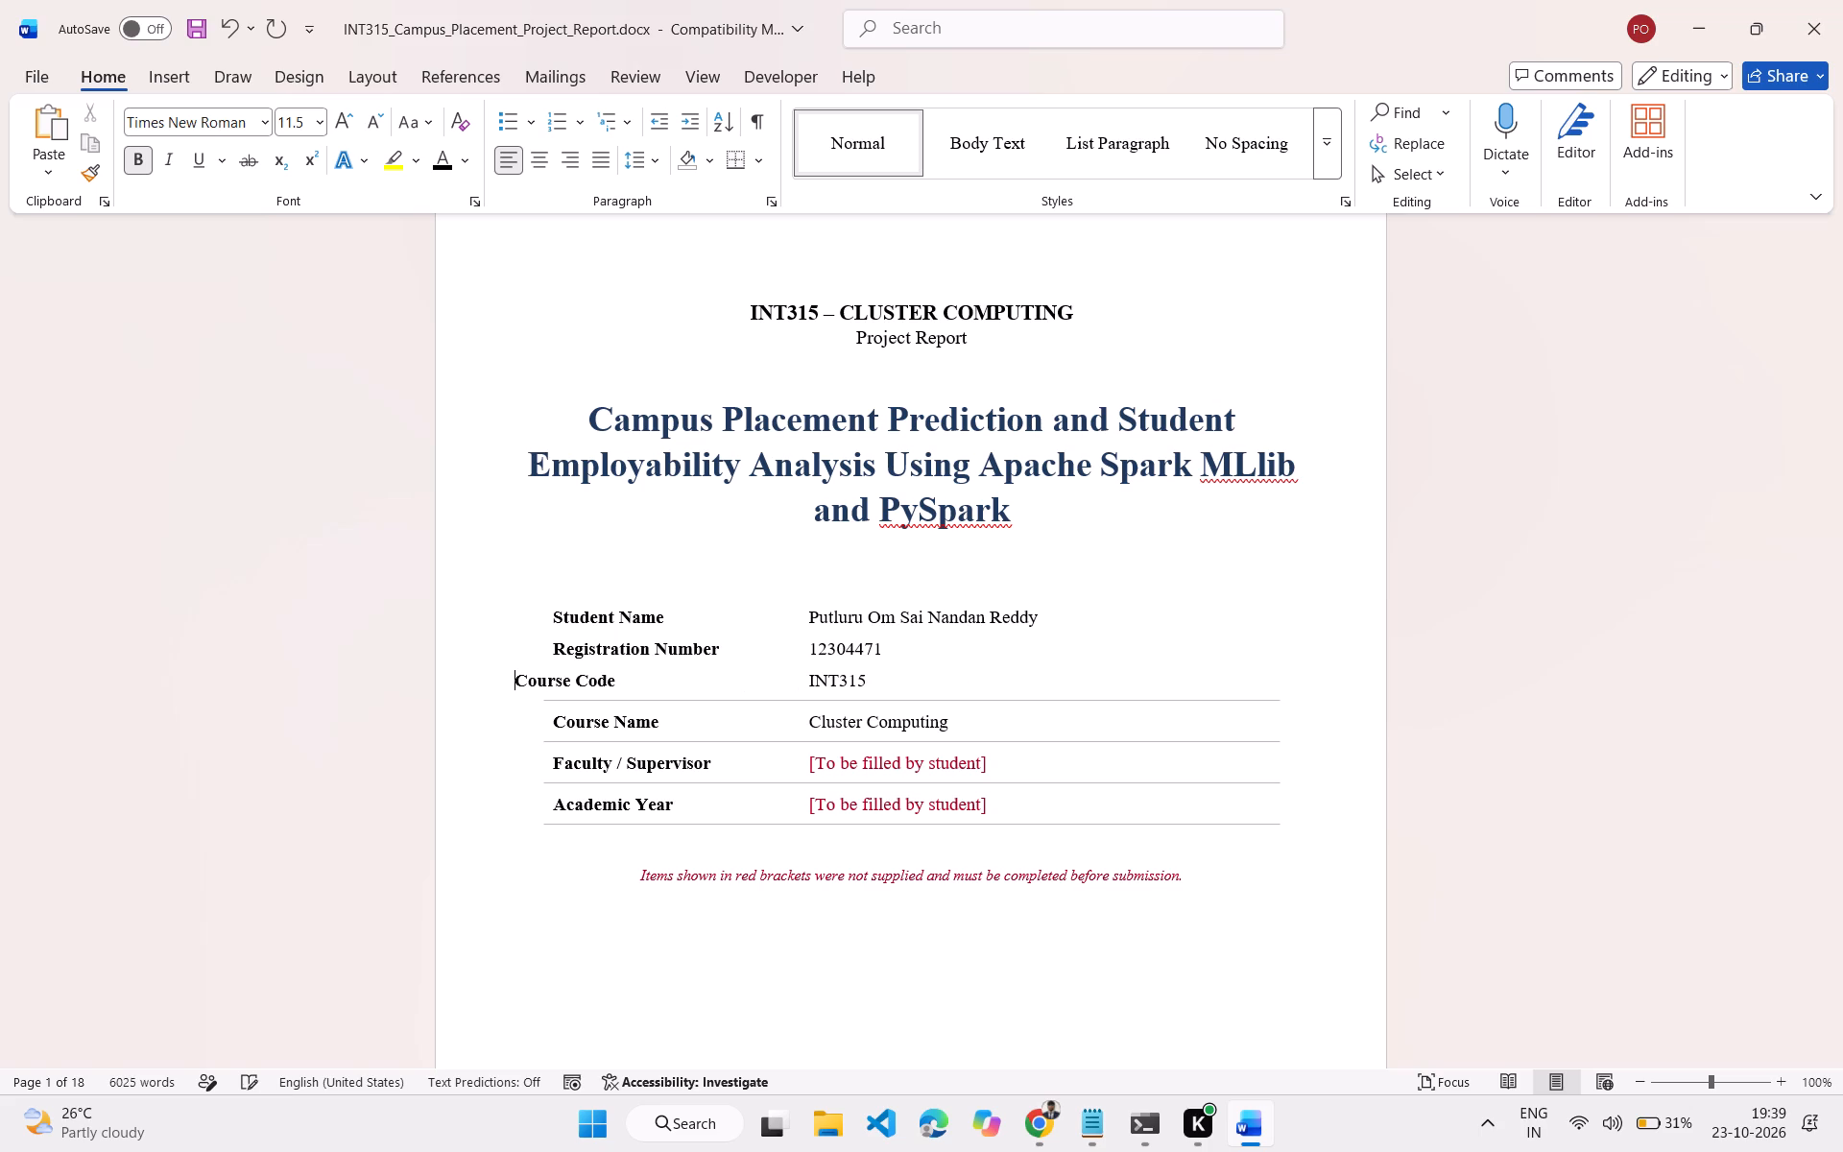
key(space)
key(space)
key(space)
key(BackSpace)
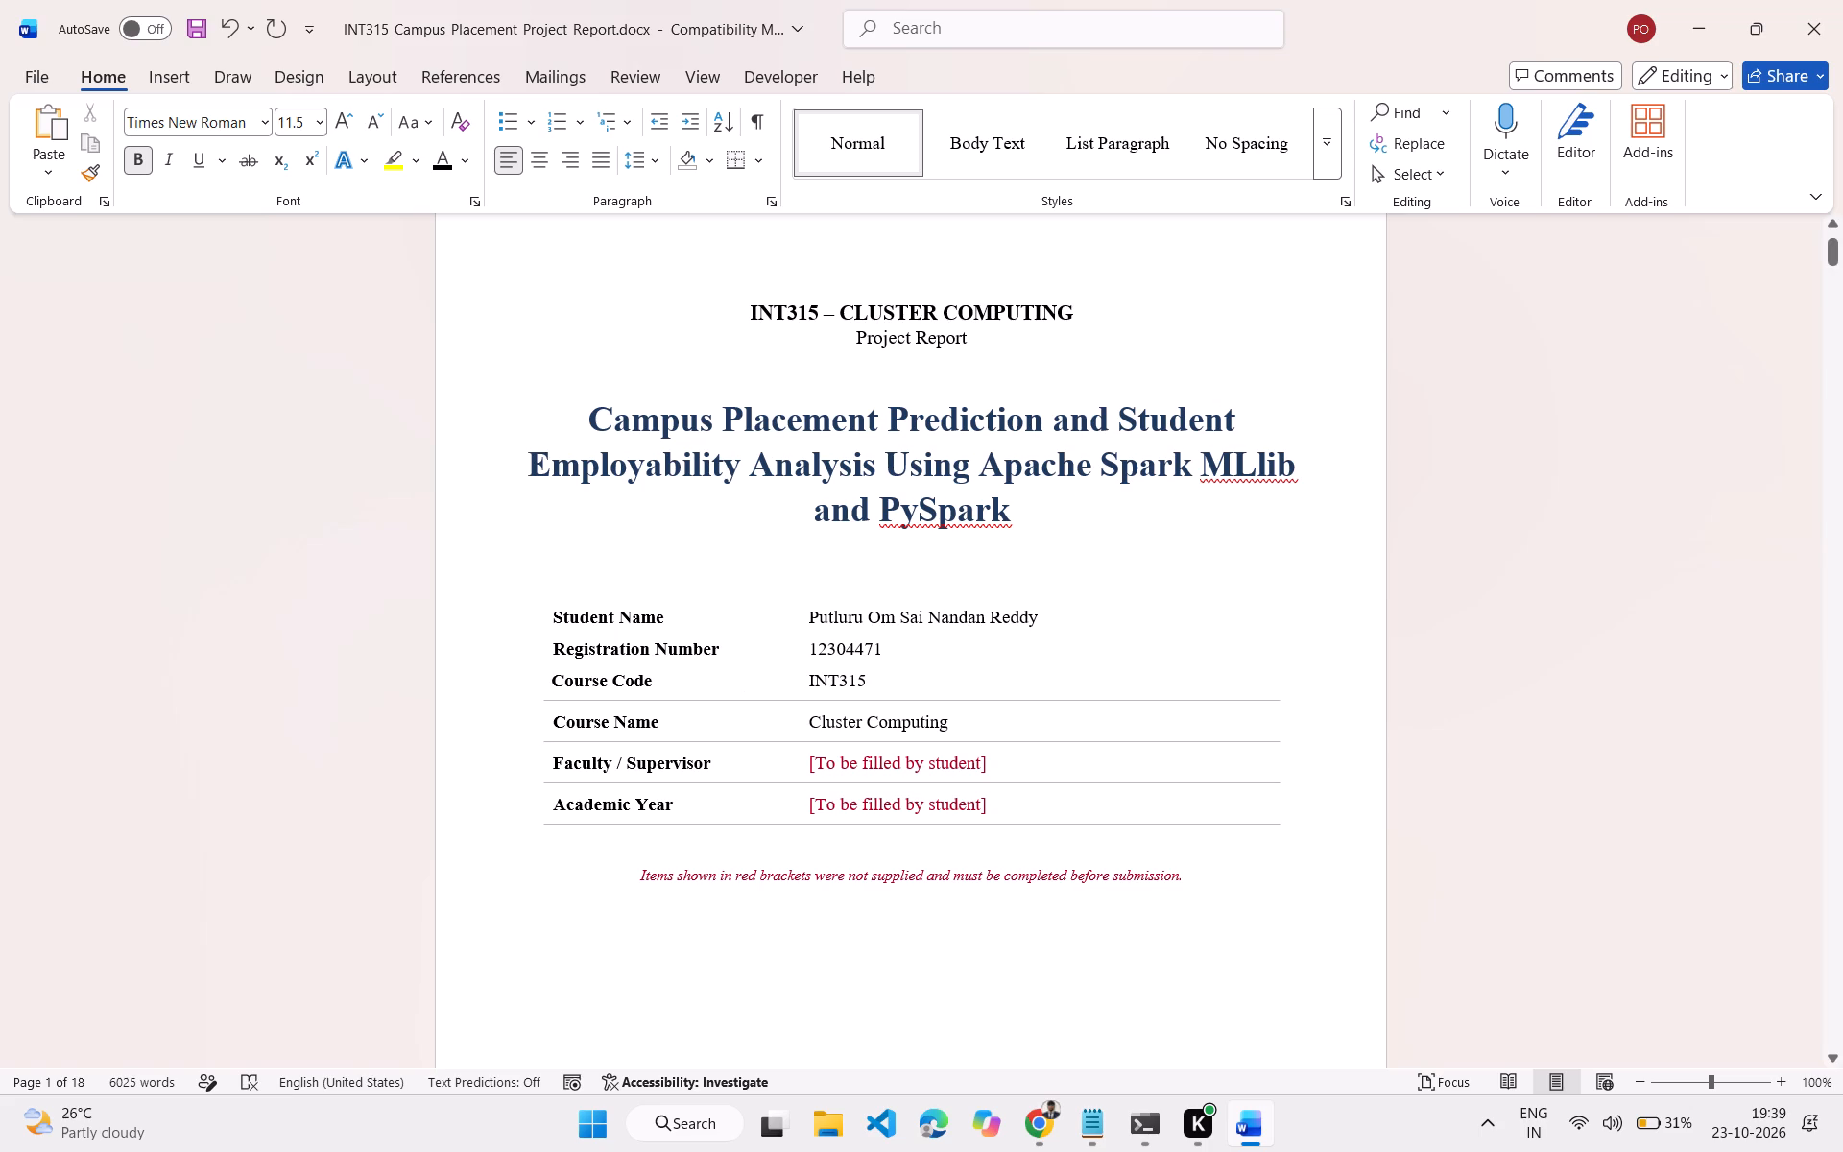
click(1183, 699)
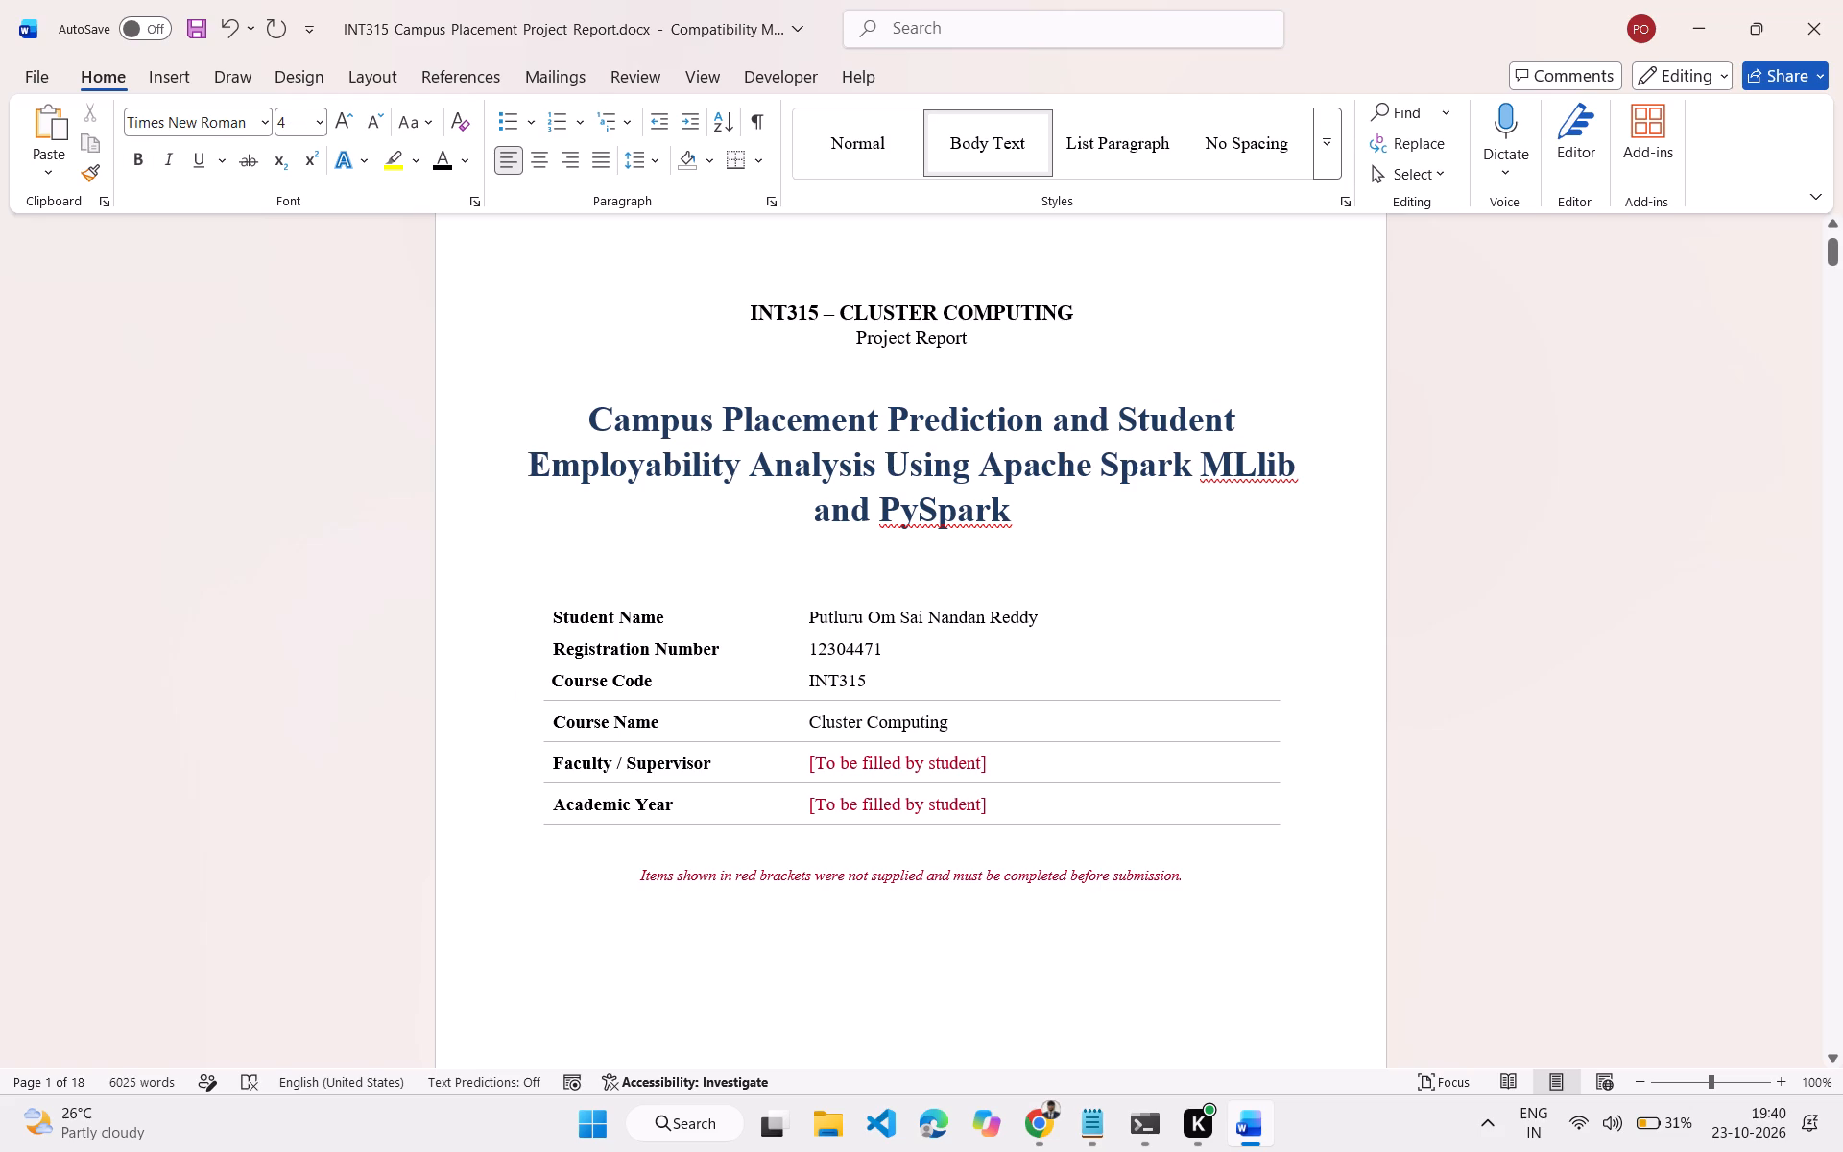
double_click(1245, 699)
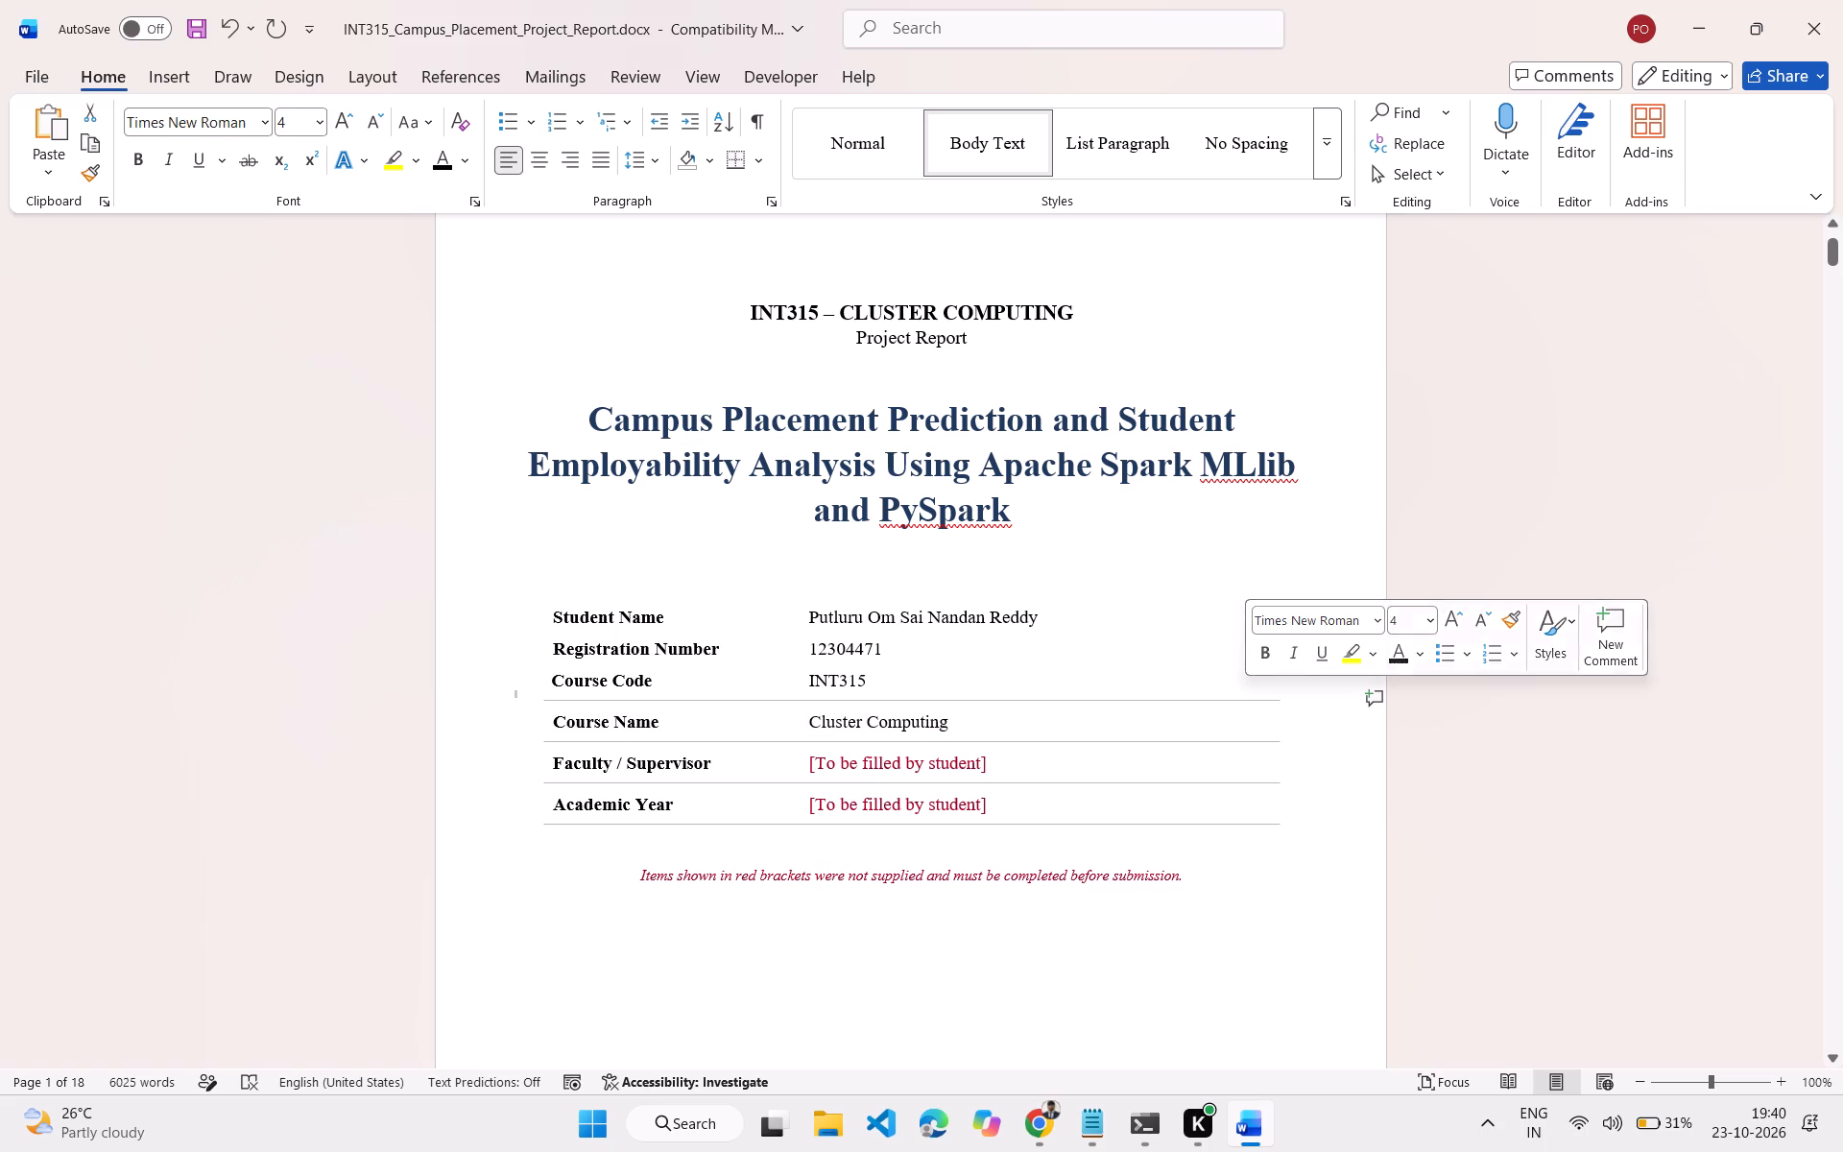
Replace the placeholder in the Faculty / Supervisor row of the title page with the supervisor's name.
click(1065, 780)
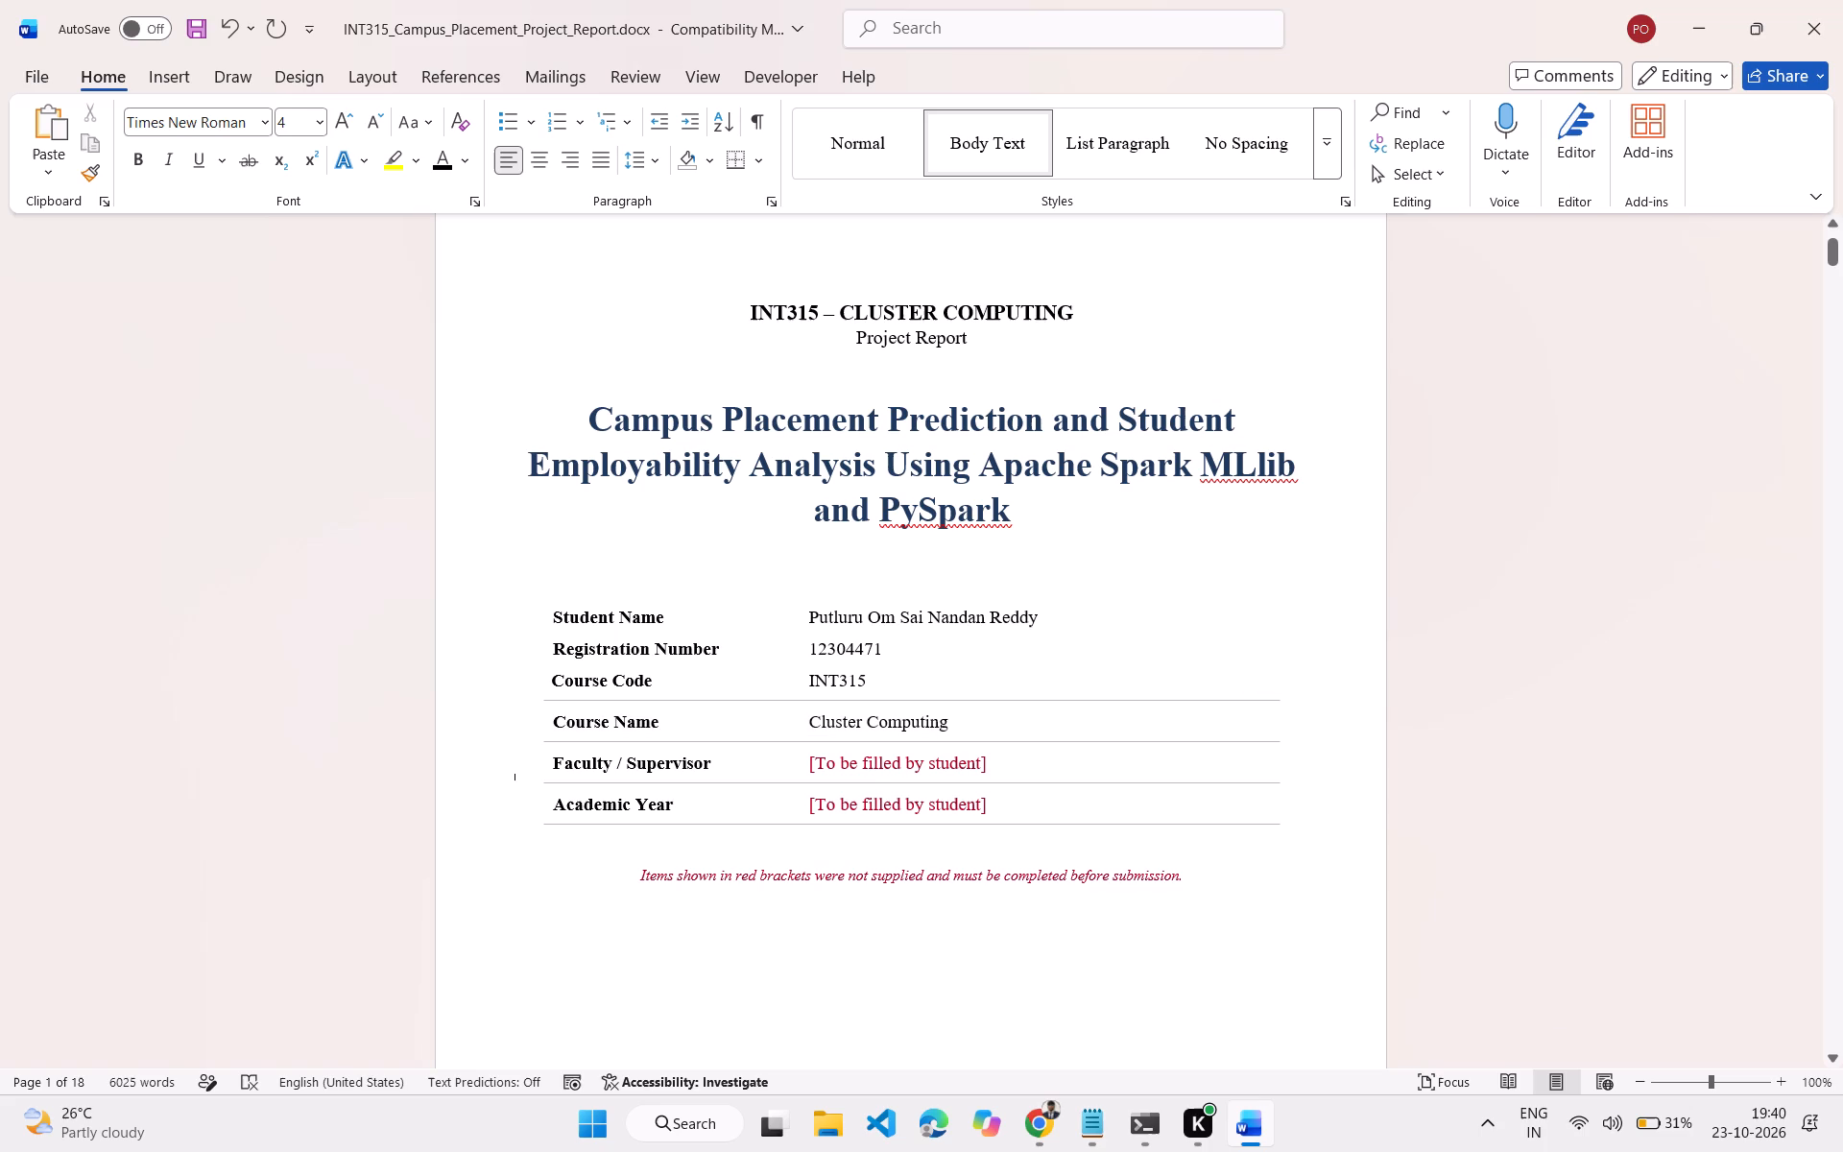
click(1067, 770)
click(1067, 770)
key(BackSpace)
key(BackSpace)
key(BackSpace)
key(BackSpace)
key(BackSpace)
key(BackSpace)
key(BackSpace)
key(BackSpace)
key(BackSpace)
key(BackSpace)
key(BackSpace)
key(BackSpace)
key(BackSpace)
key(BackSpace)
key(BackSpace)
key(BackSpace)
key(BackSpace)
key(BackSpace)
key(BackSpace)
key(BackSpace)
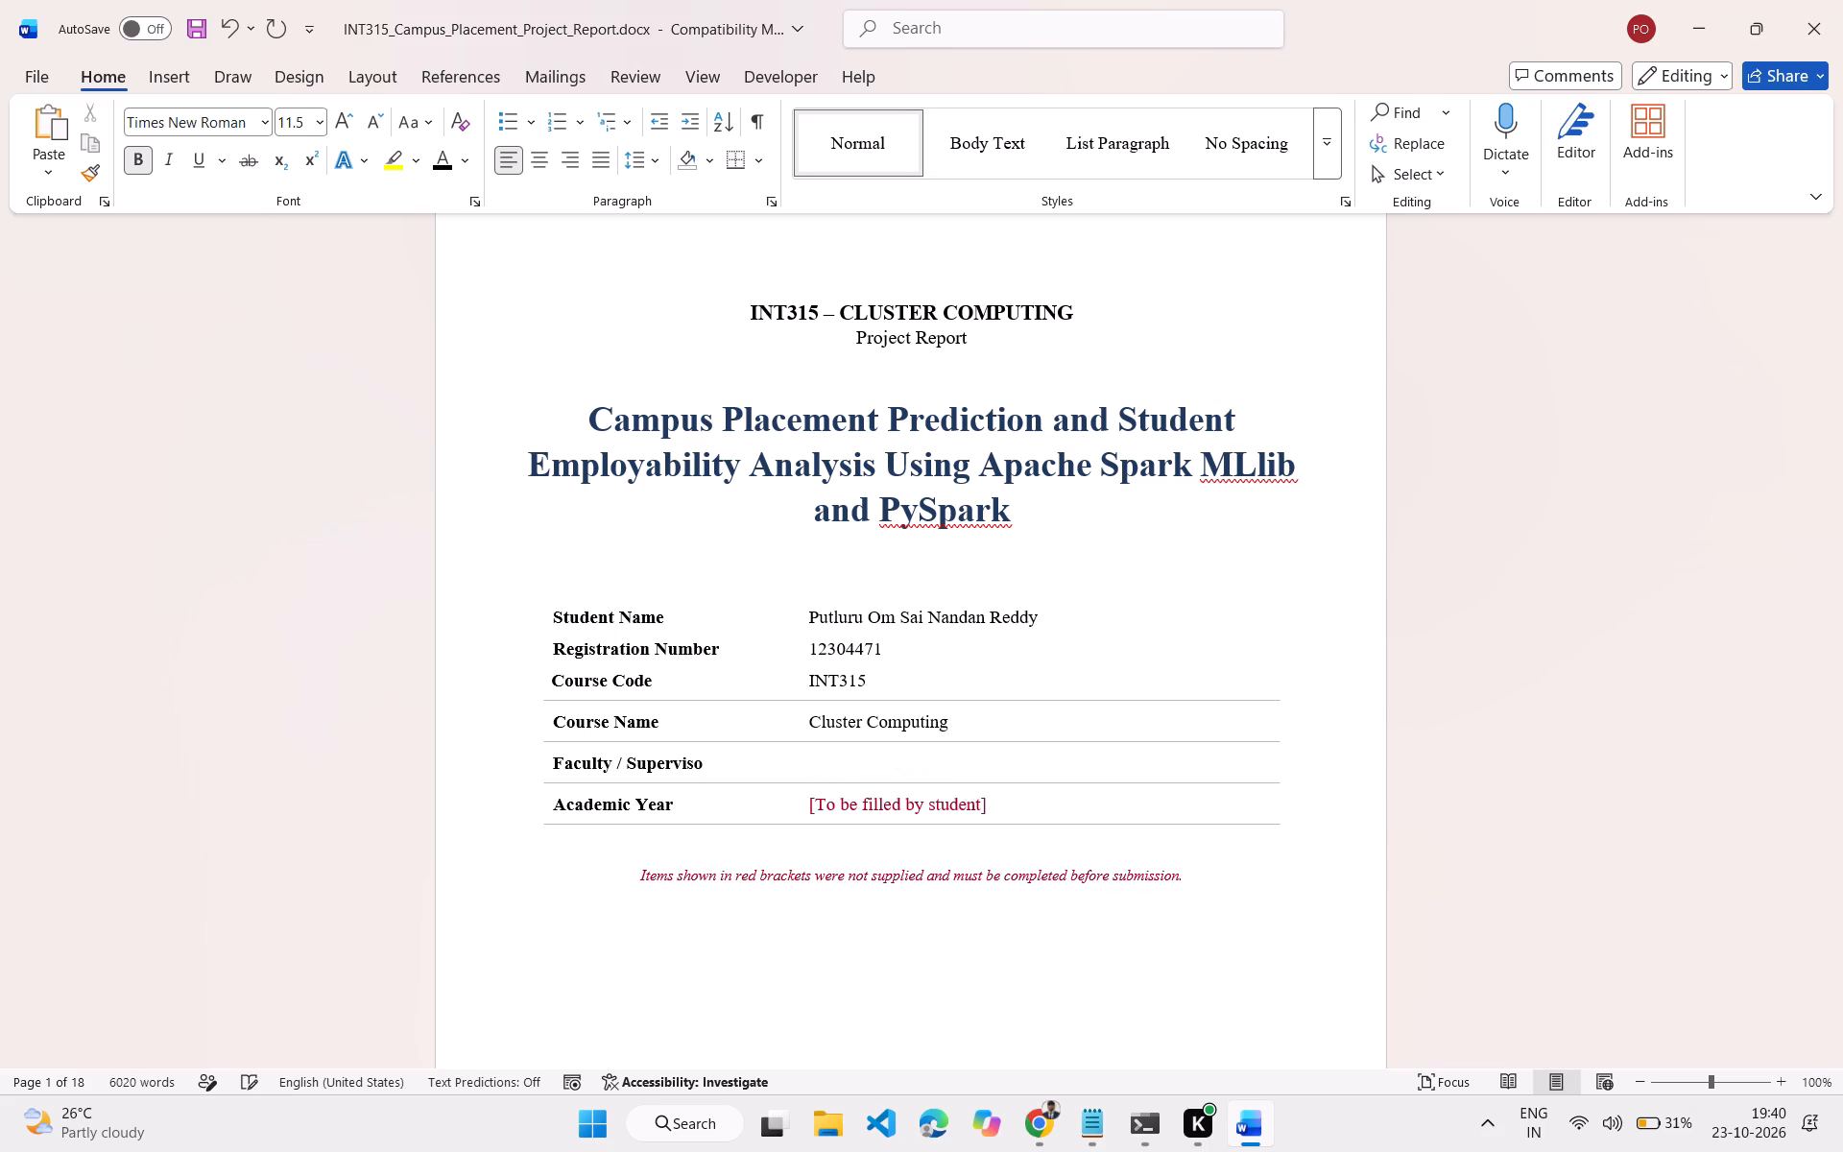
key(ctrl+z)
key(ctrl+z)
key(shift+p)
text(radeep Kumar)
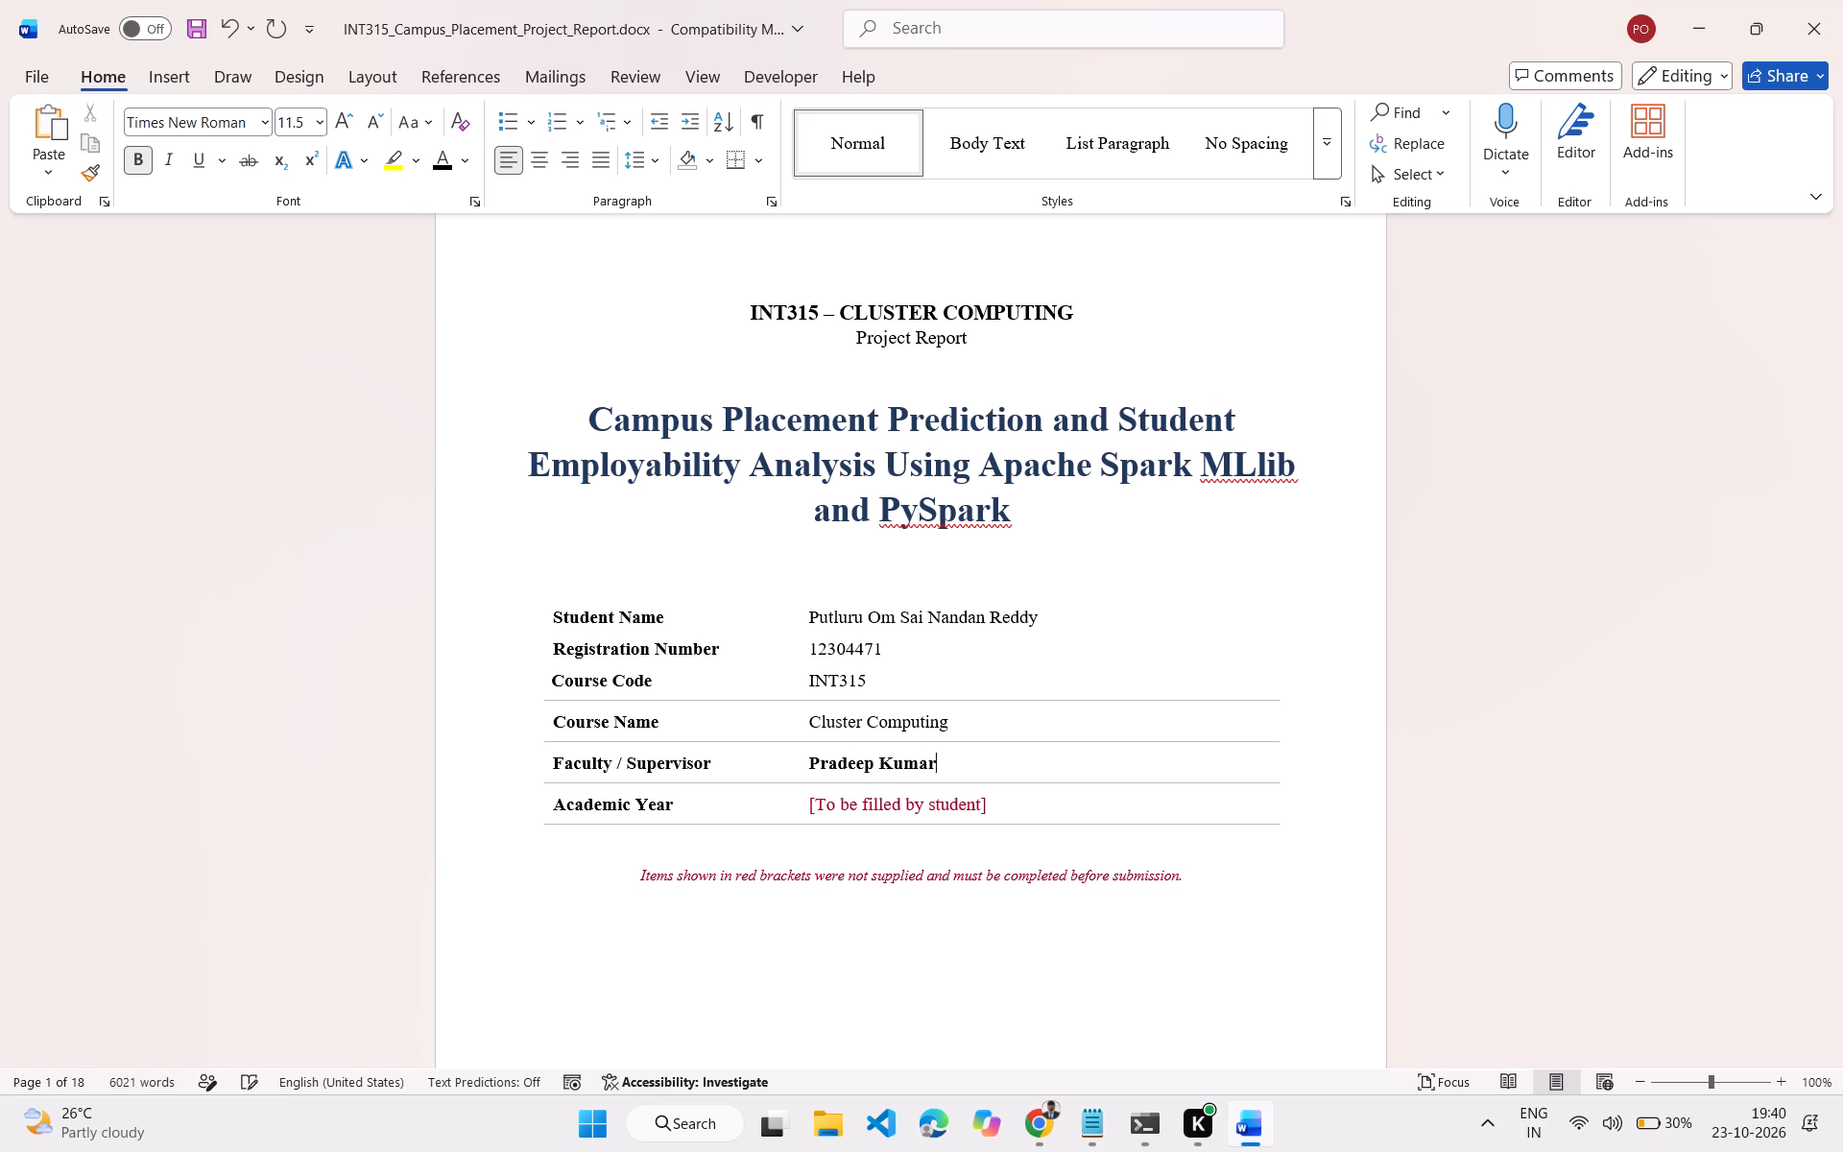
Delete the Academic Year row and its placeholder from the title page details.
click(1089, 829)
drag(1089, 829, 1065, 790)
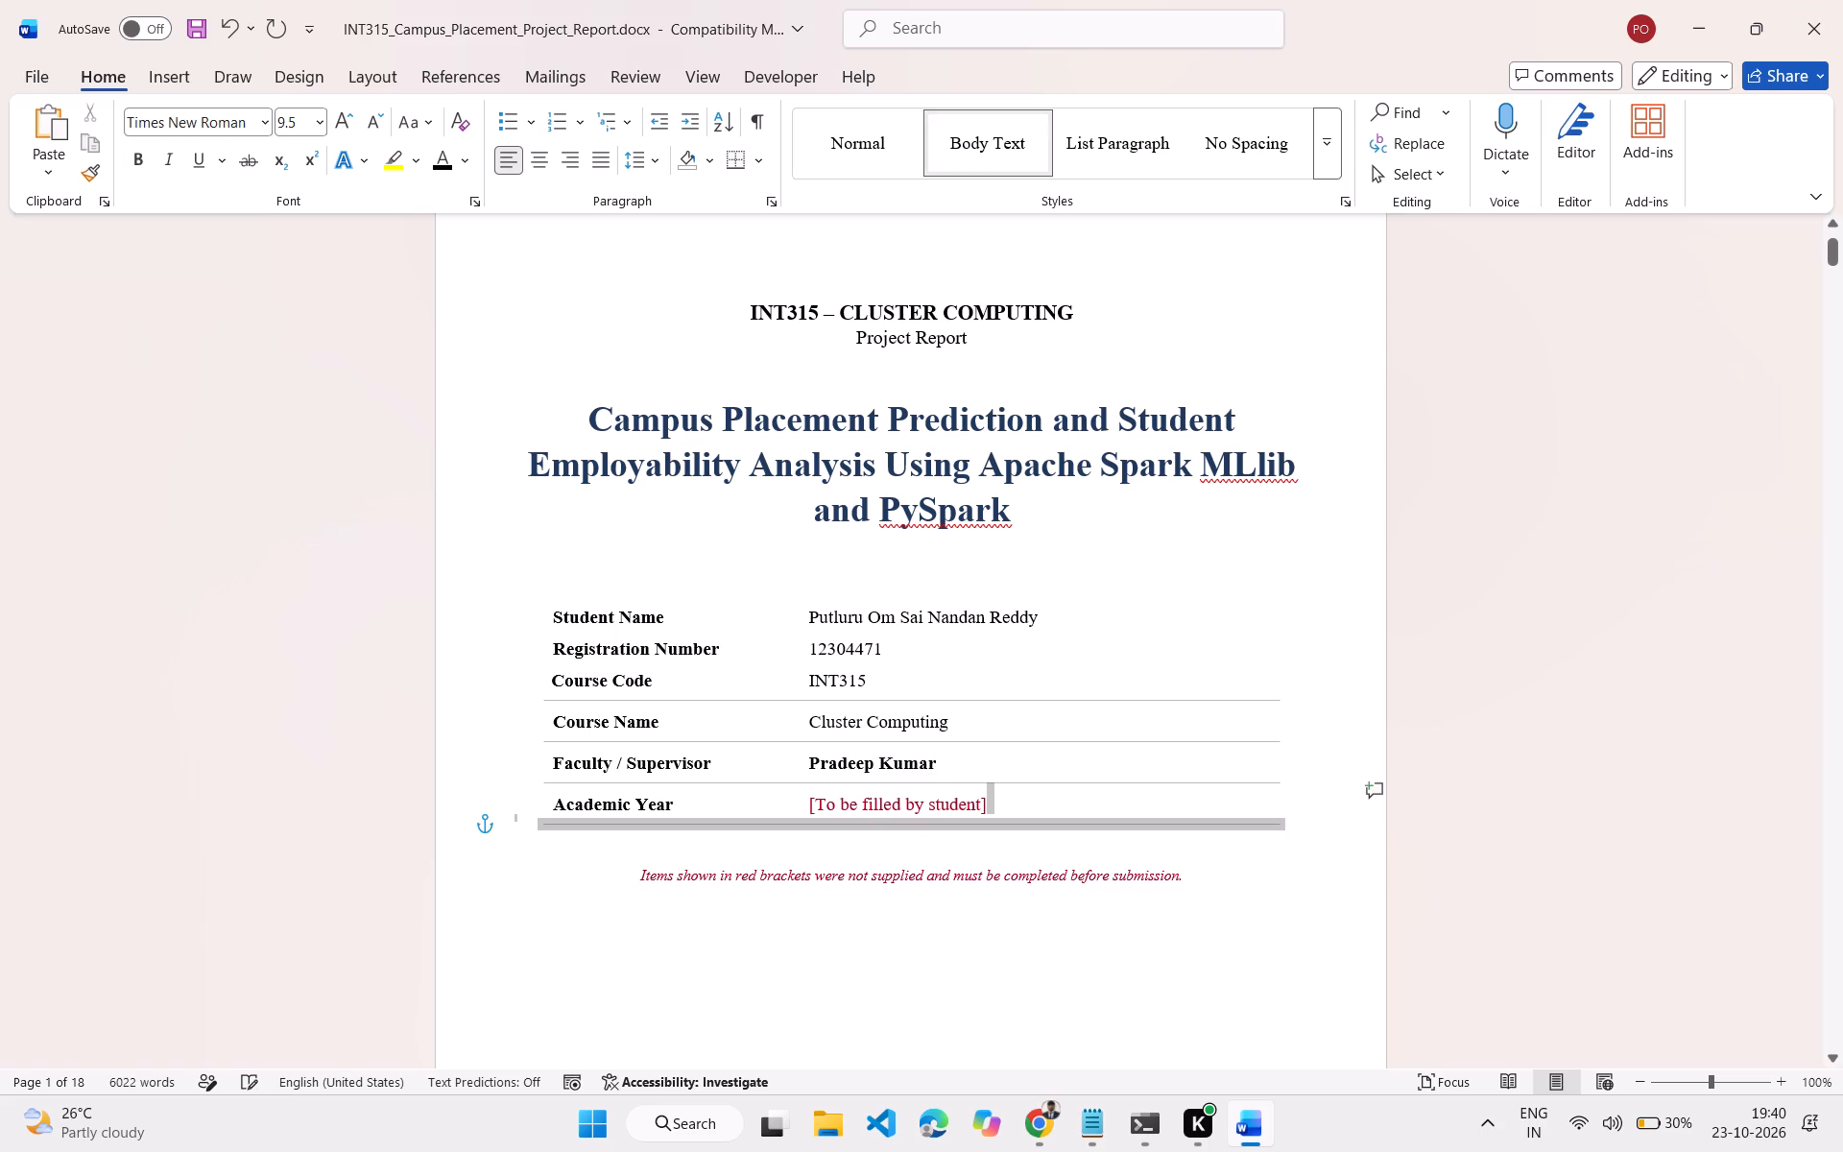
drag(1065, 790, 1065, 779)
key(BackSpace)
key(BackSpace)
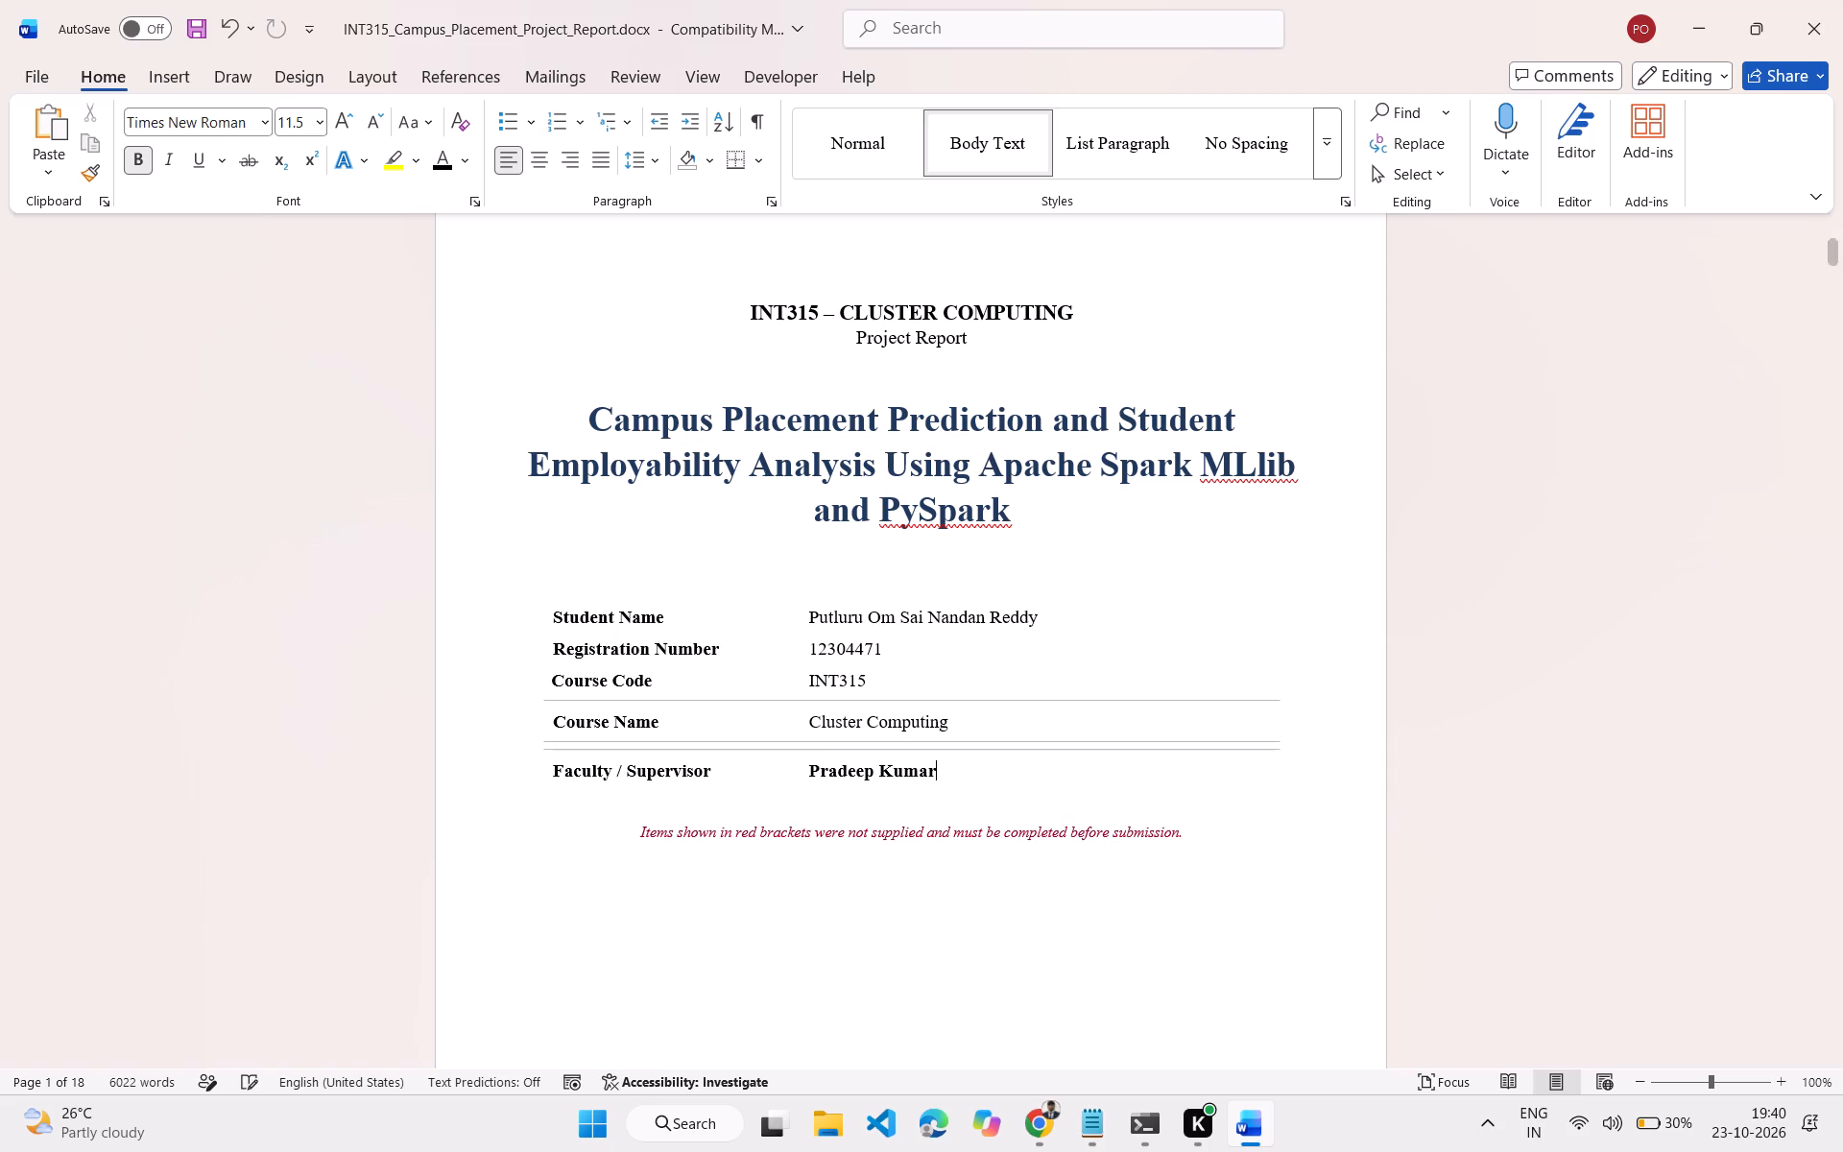
Delete the two horizontal divider lines between the Course Name and Faculty / Supervisor rows.
key(Up)
drag(1290, 749, 1268, 746)
click(1268, 746)
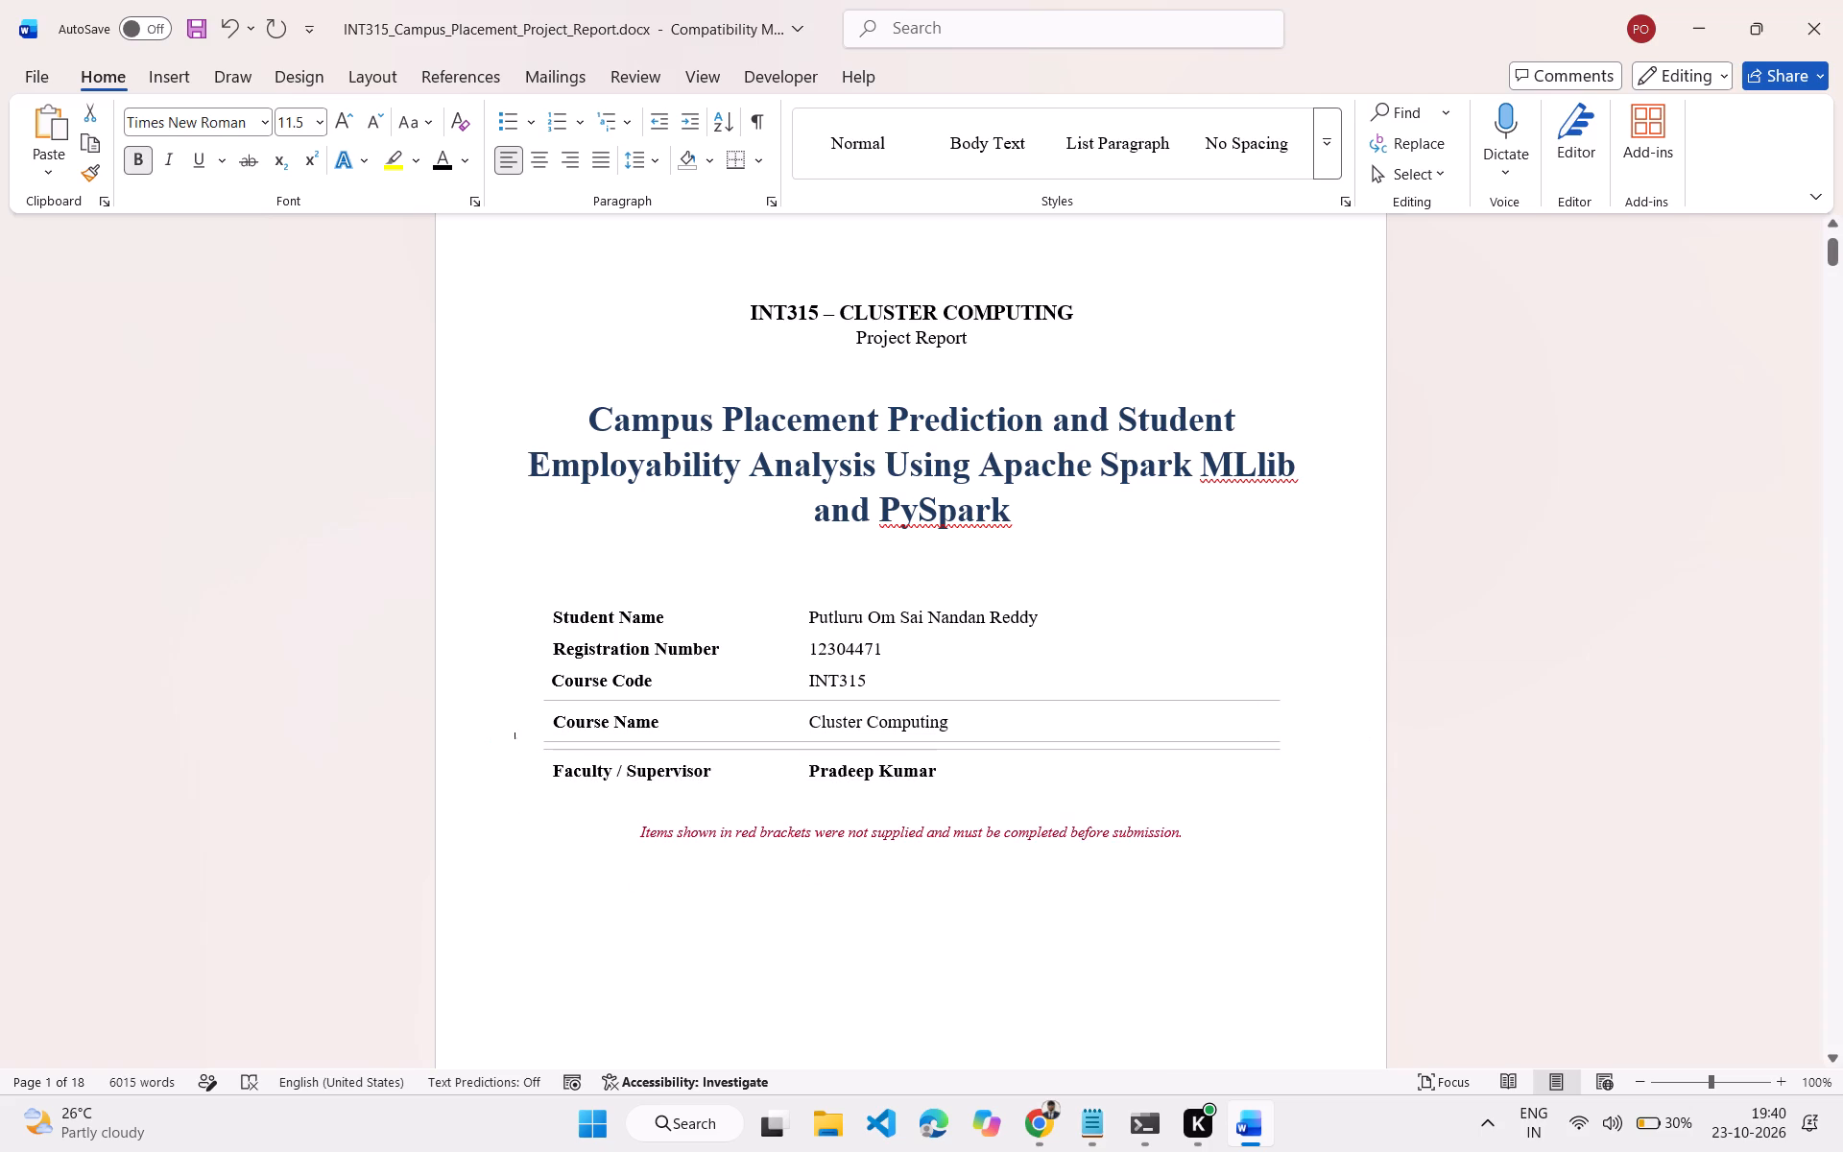
drag(1307, 750, 1288, 747)
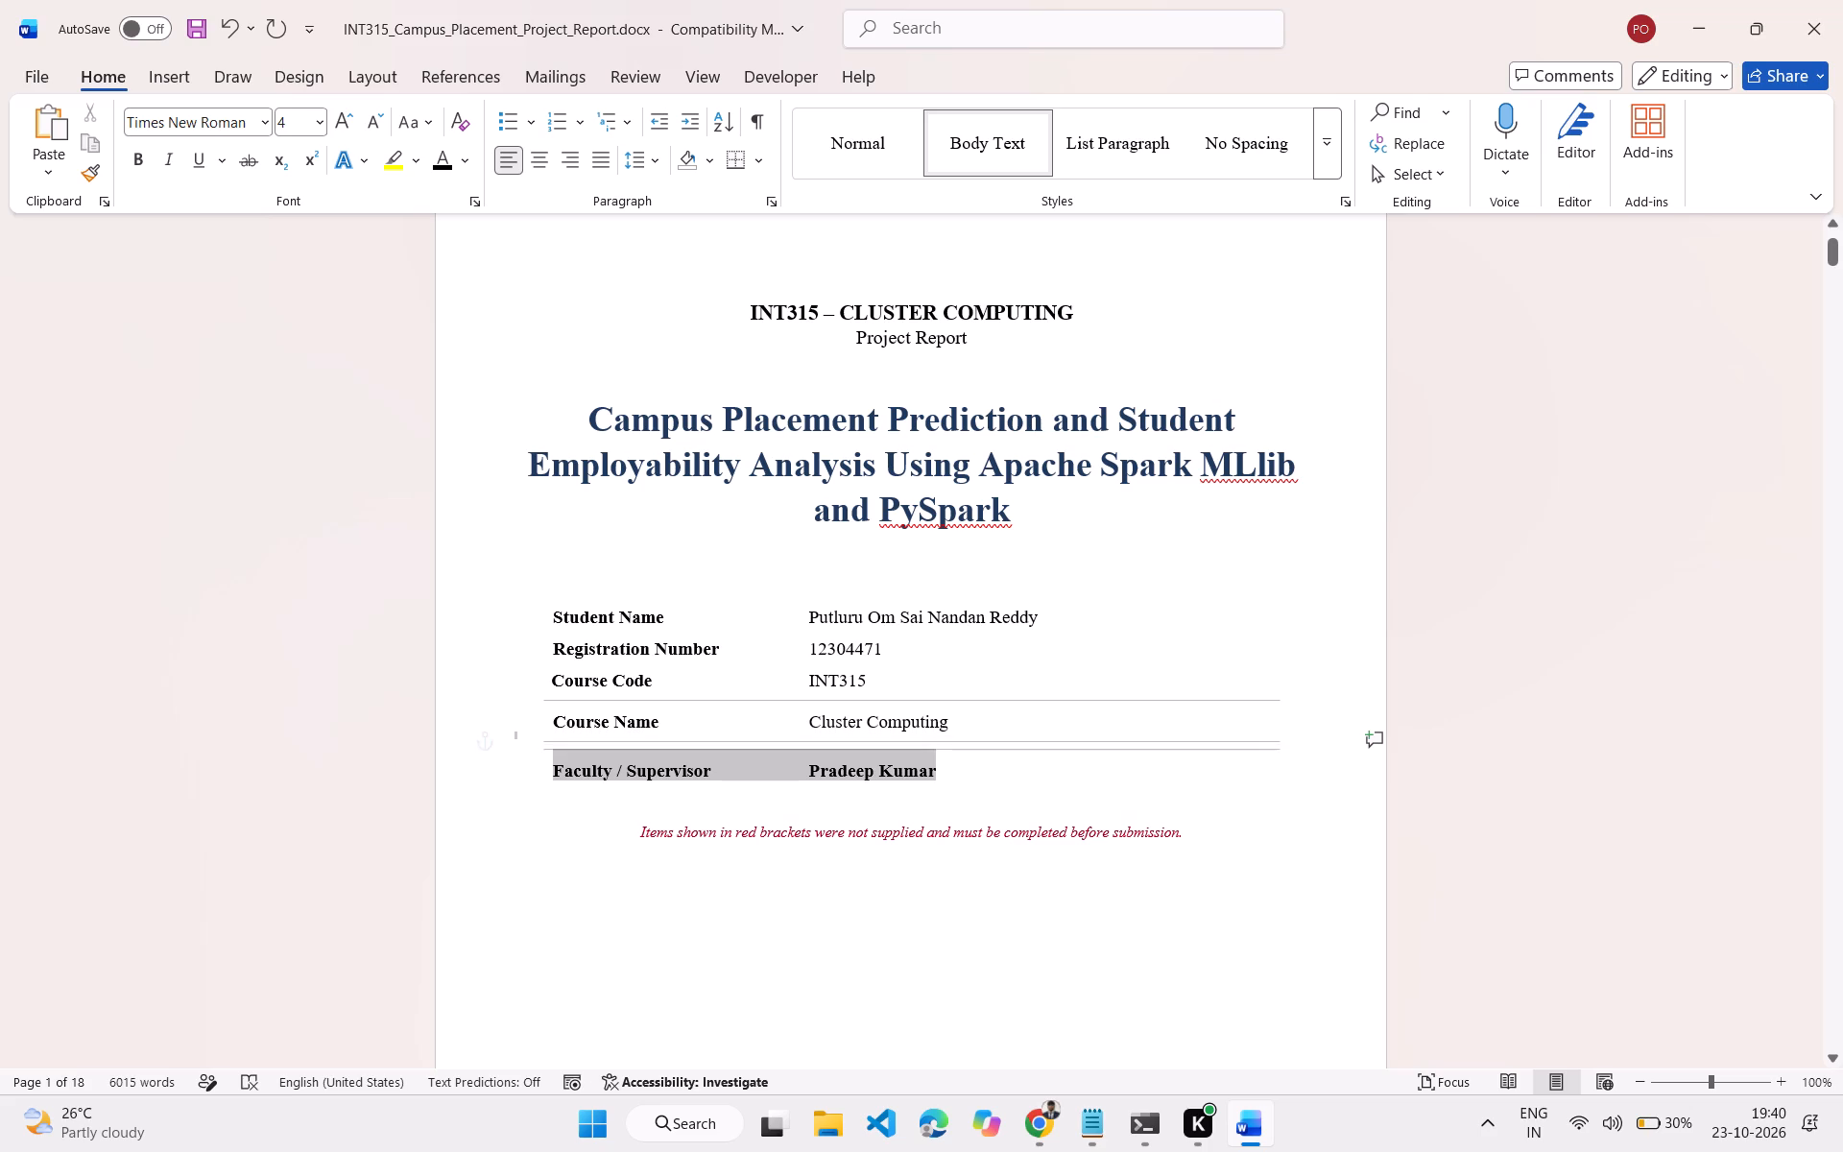
drag(1288, 747, 1288, 755)
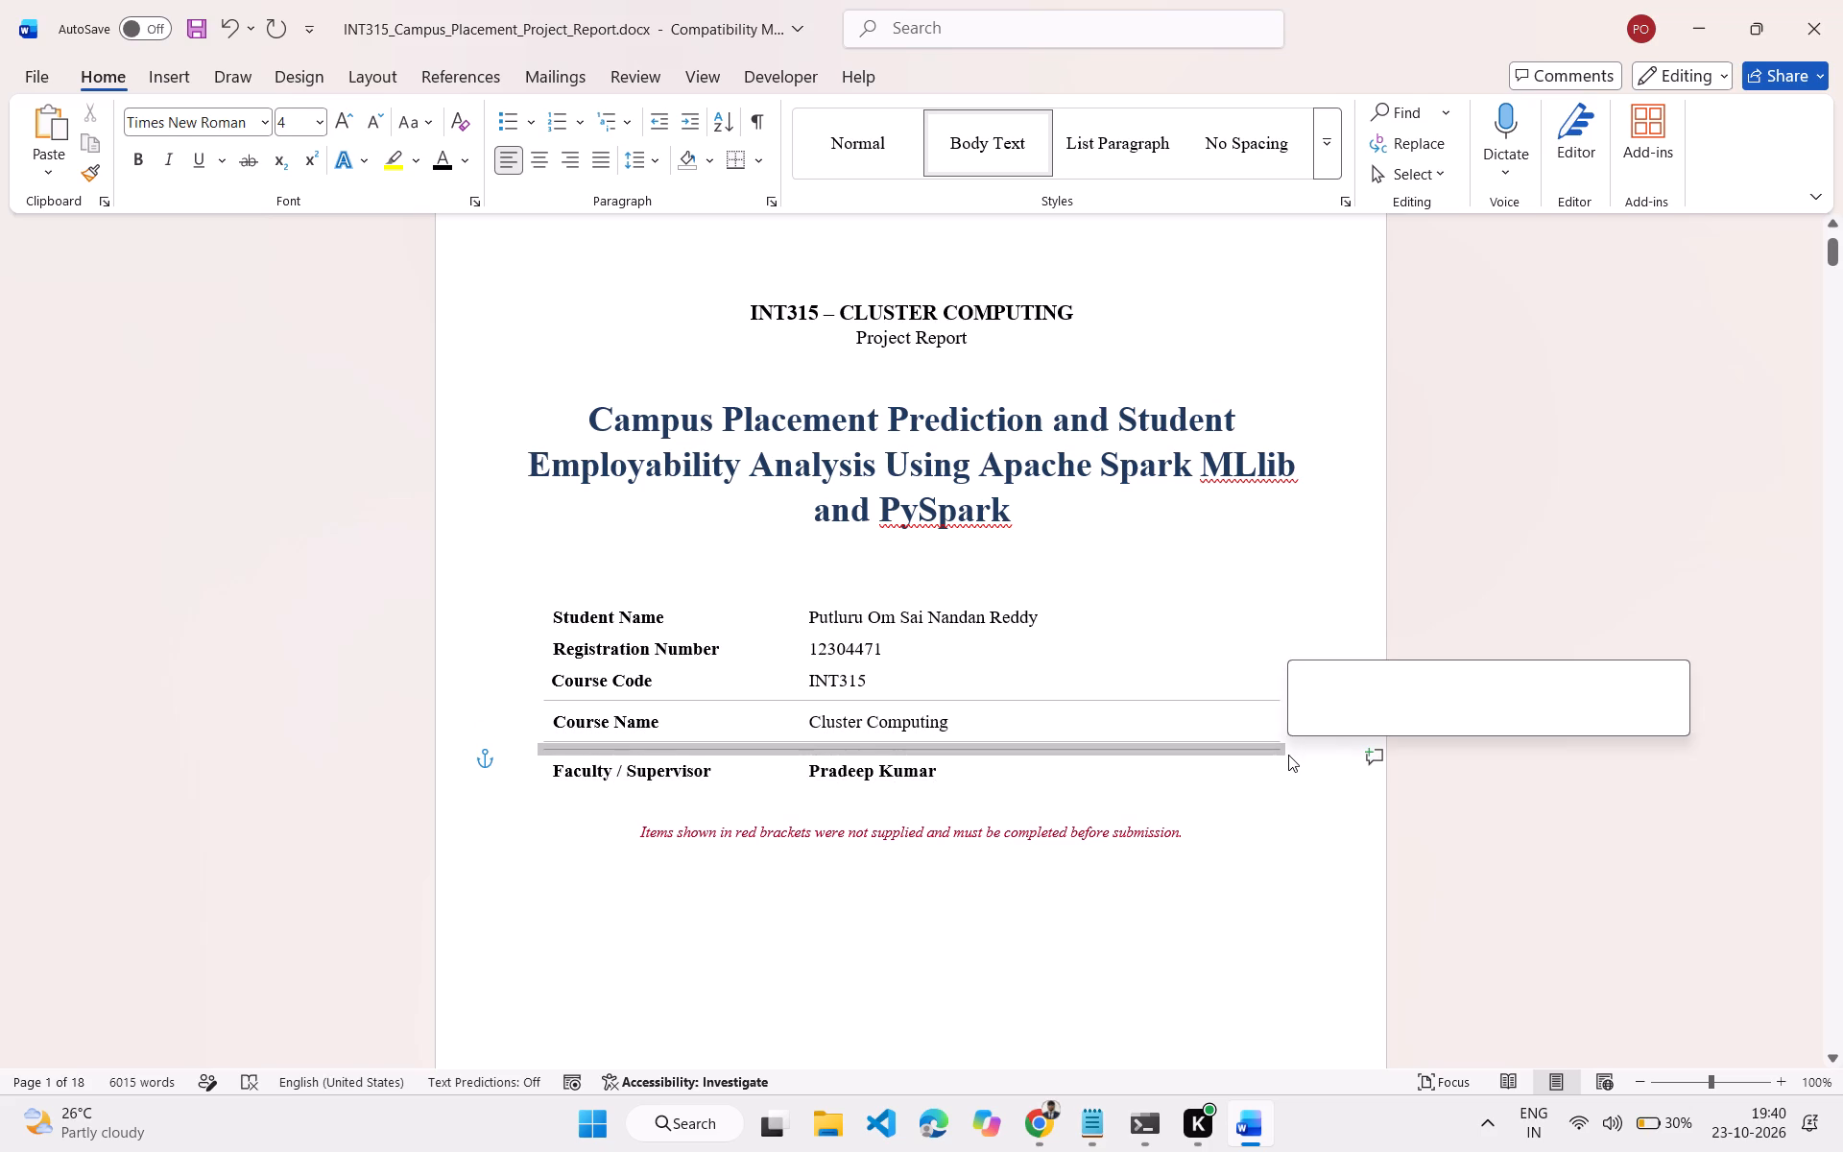
key(BackSpace)
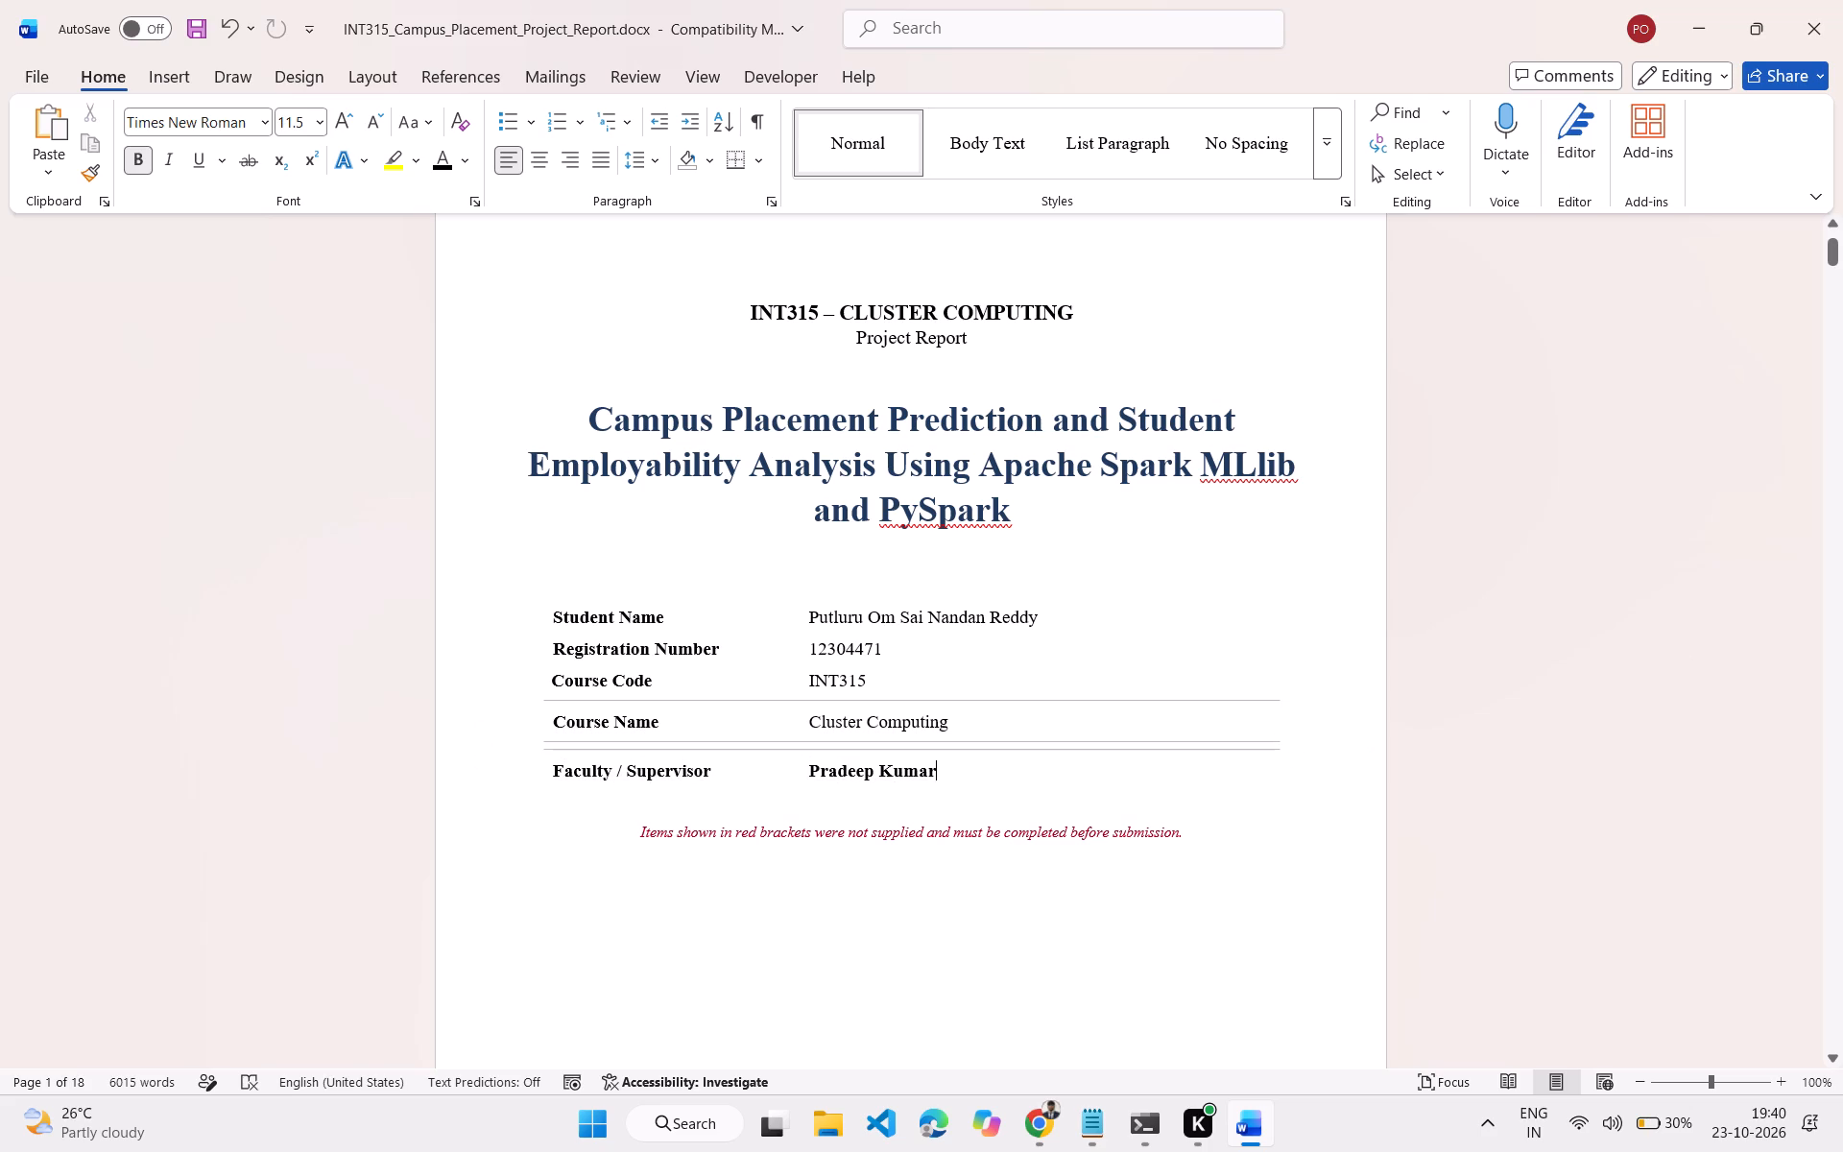
click(1225, 749)
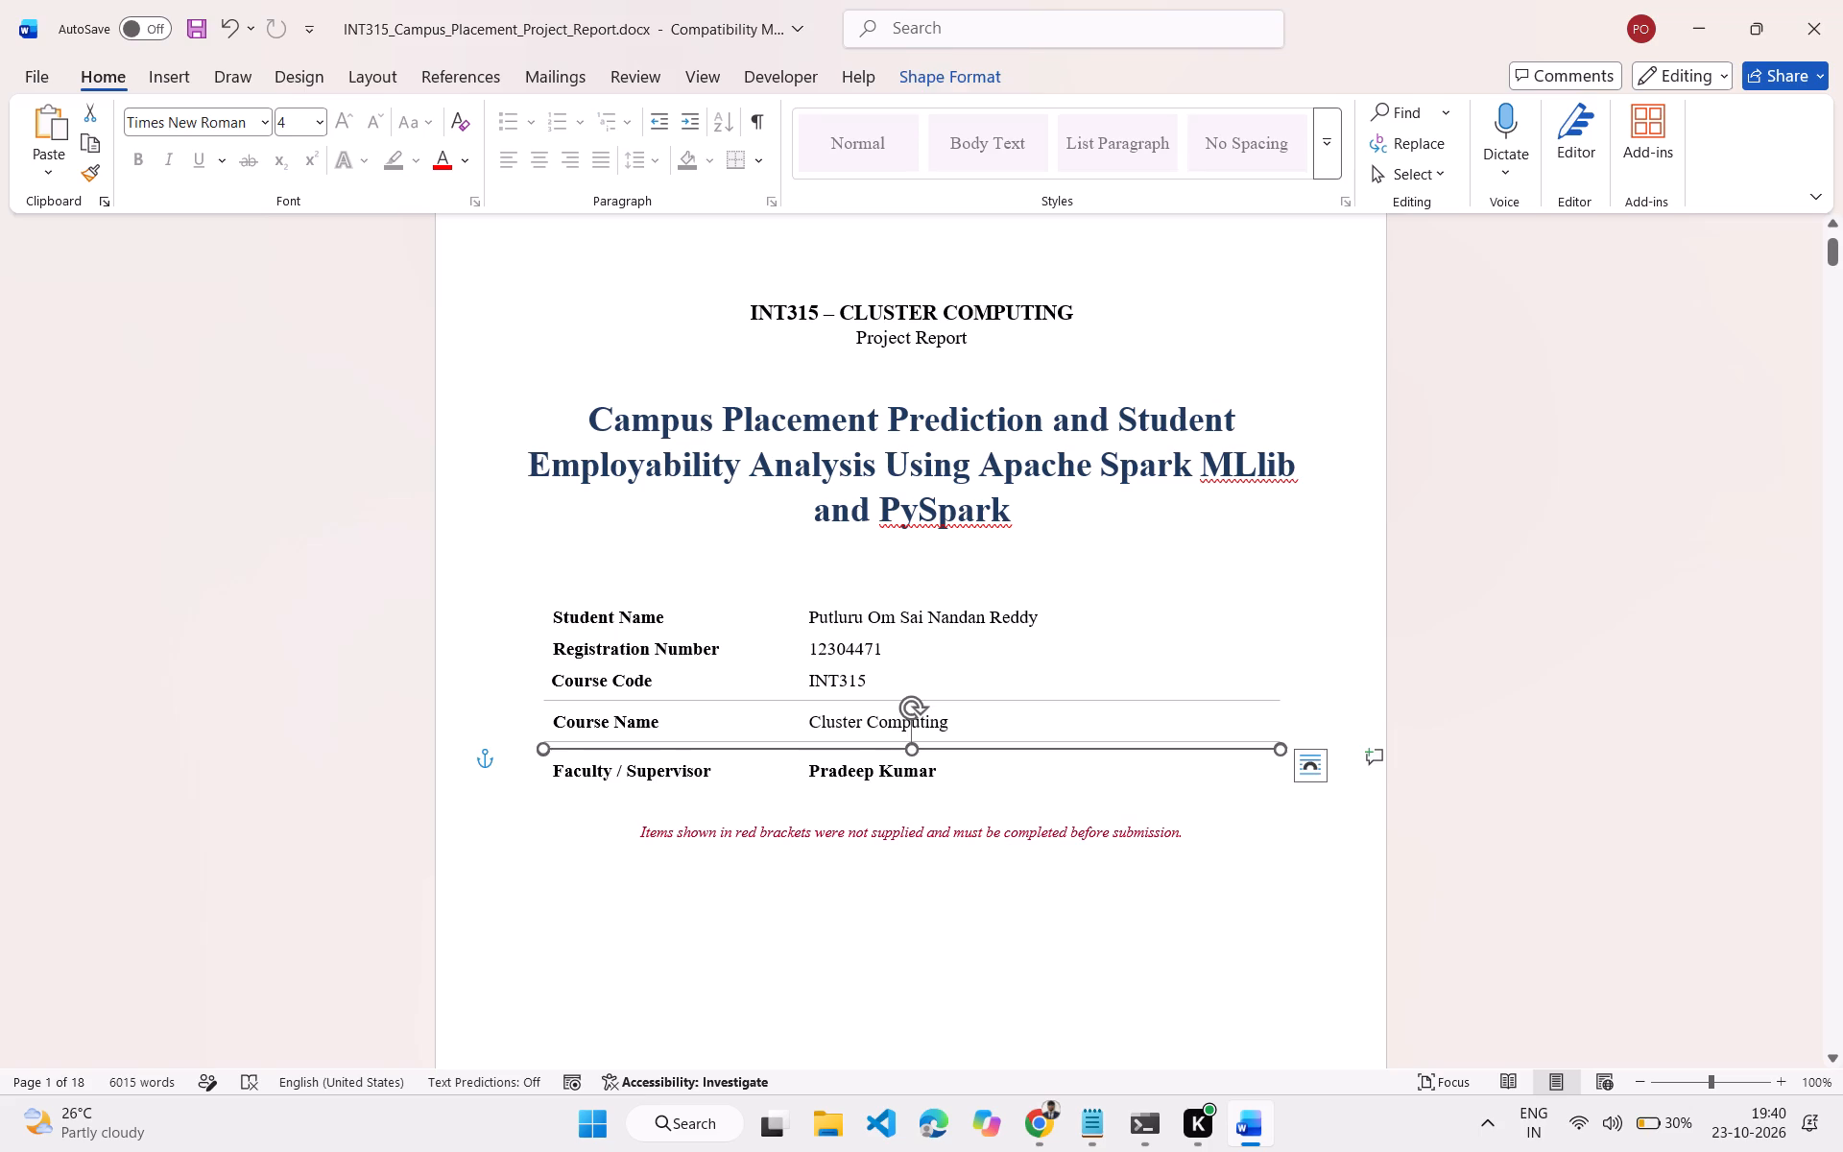
key(BackSpace)
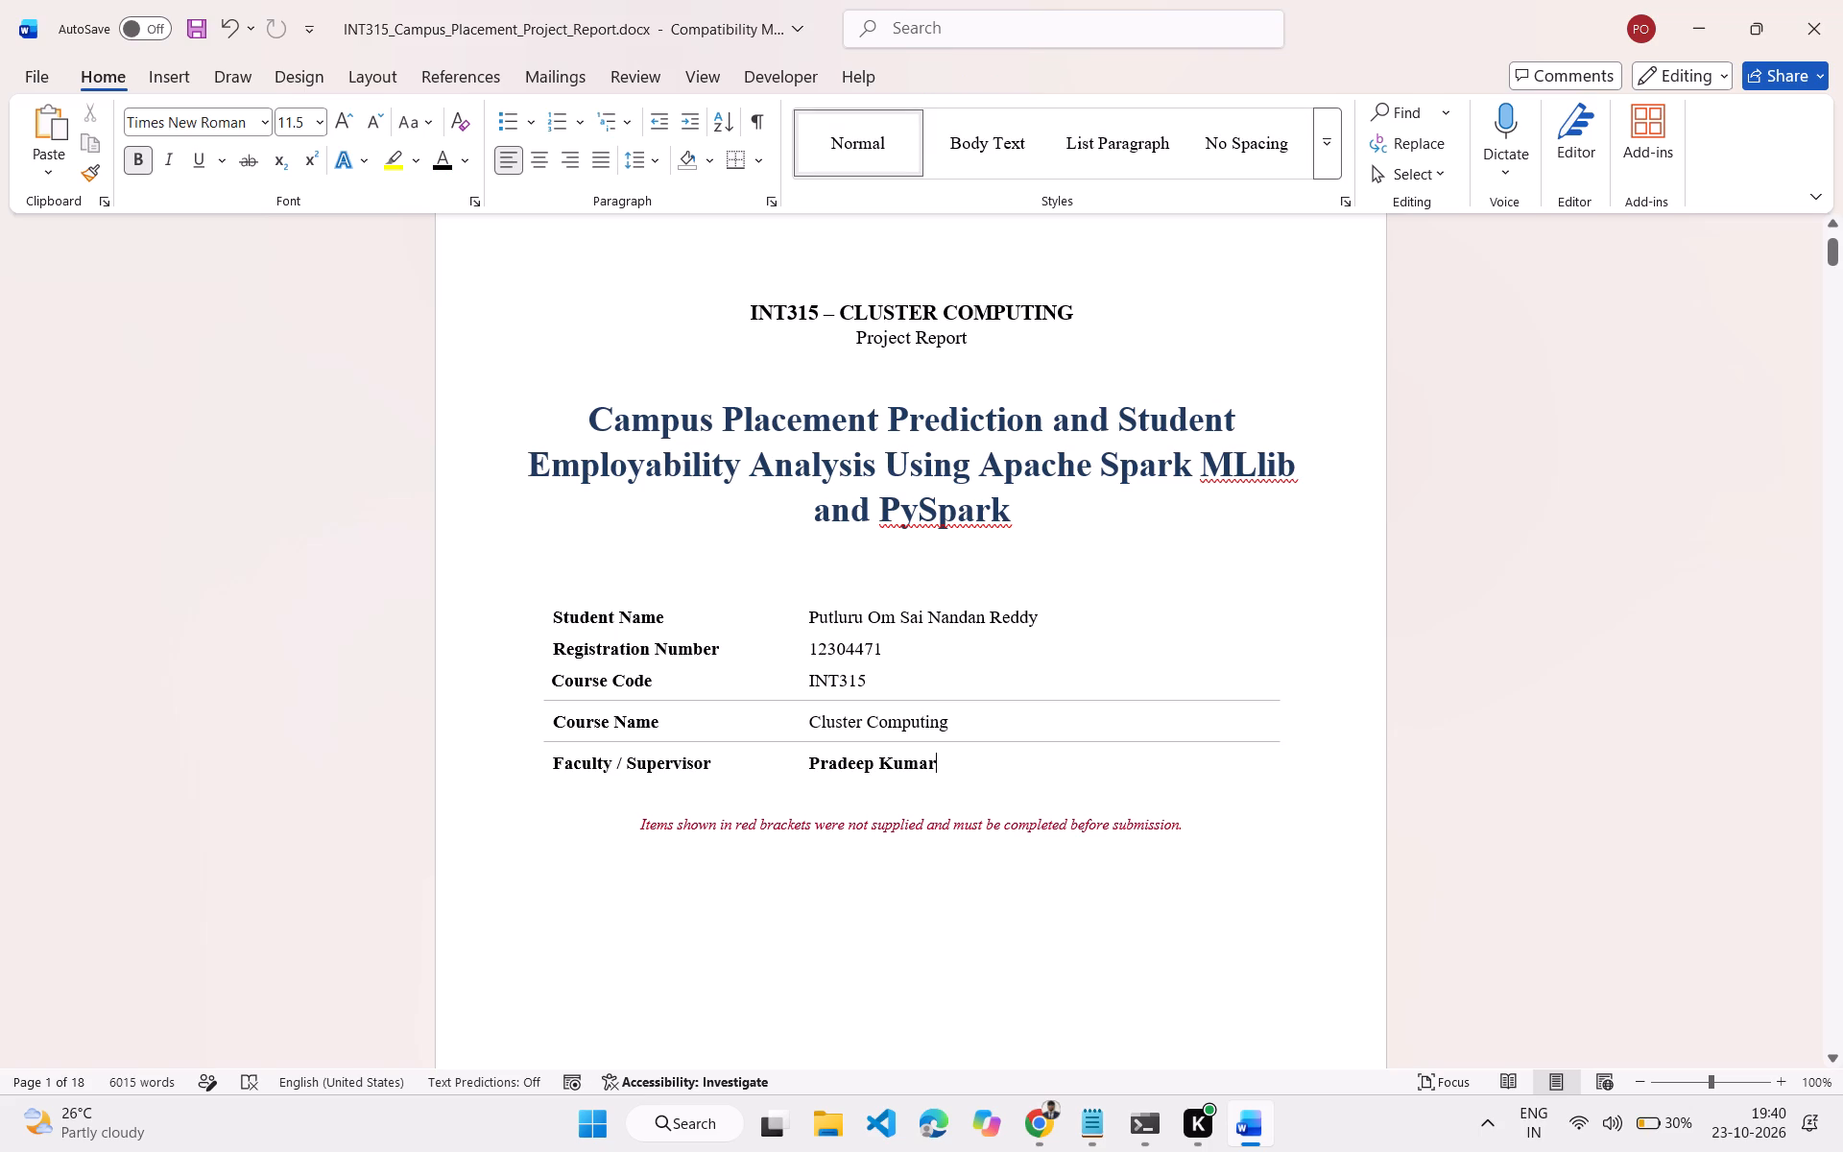
click(1161, 741)
key(BackSpace)
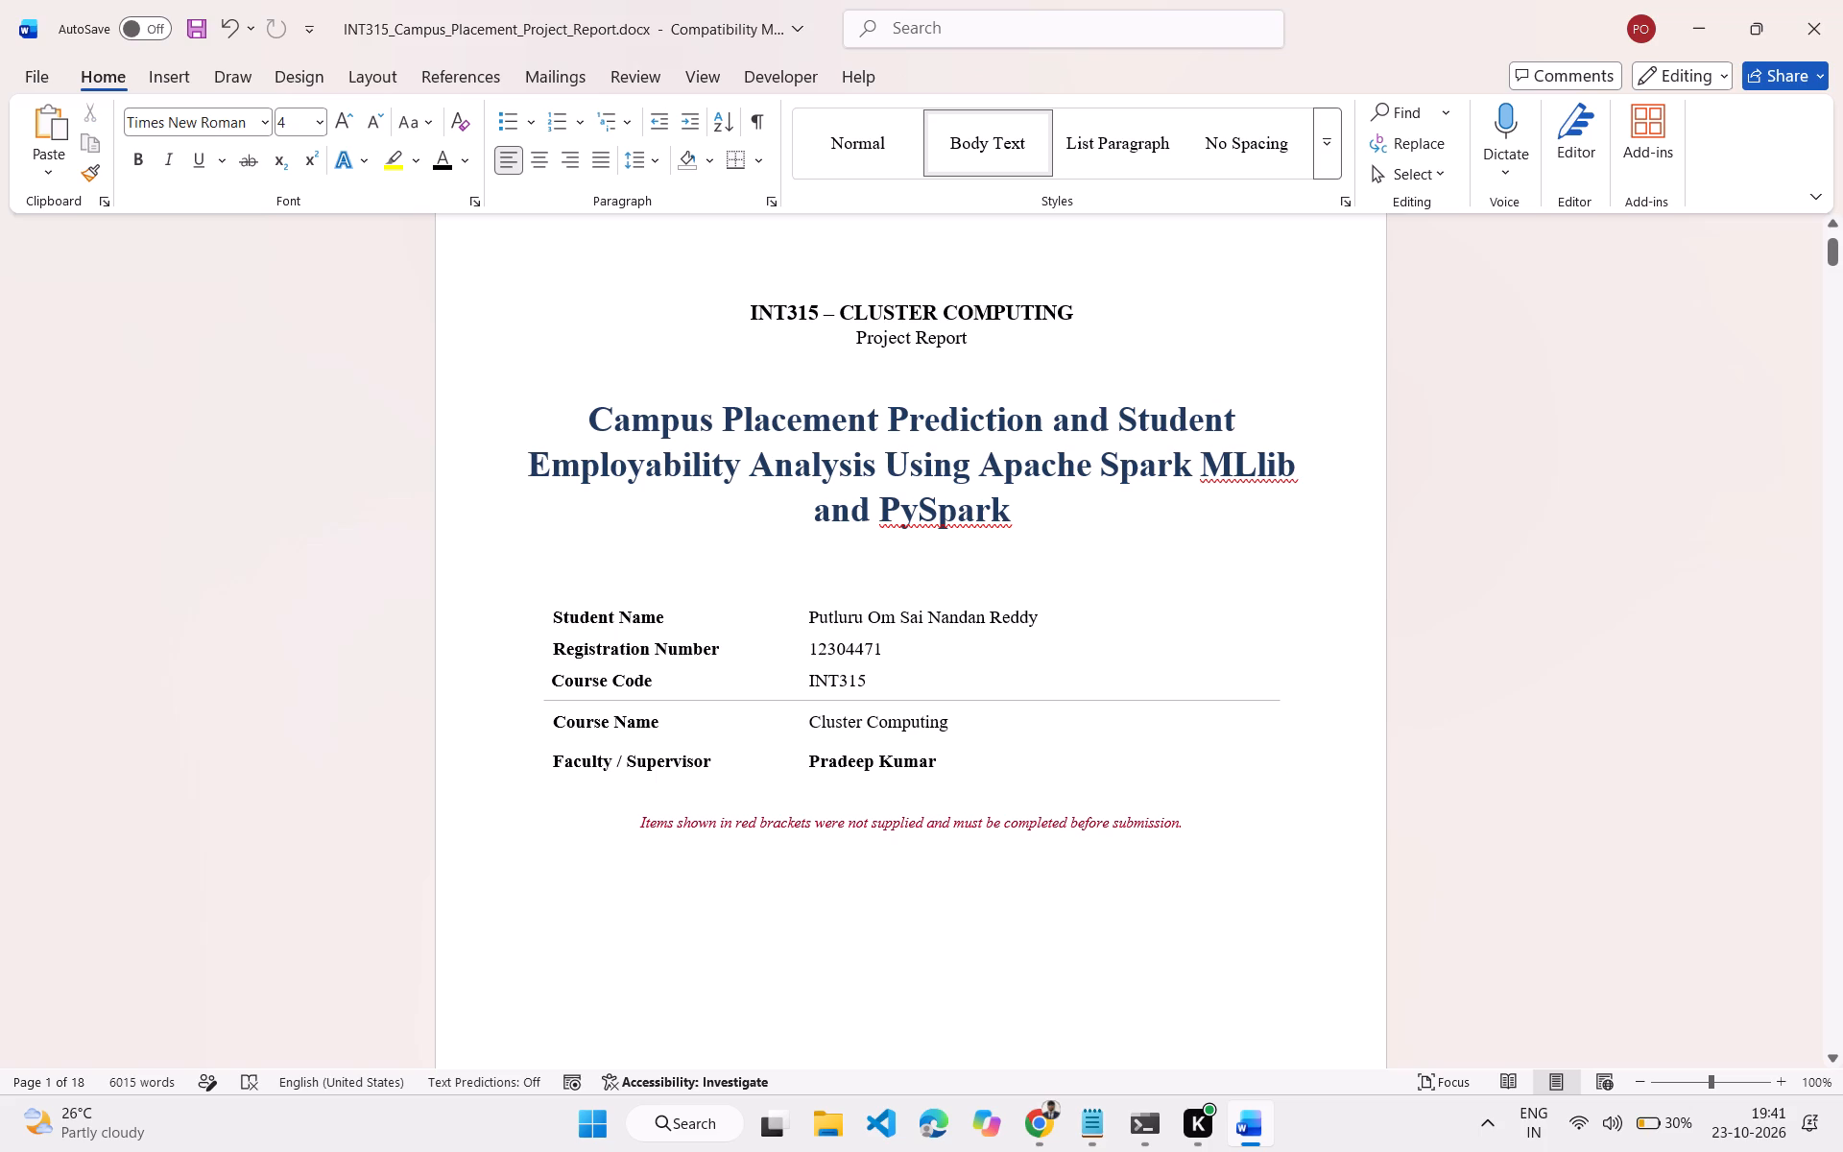
Delete the divider line and the leftover blank line between the Course Code and Course Name rows.
click(1186, 701)
click(1161, 700)
key(BackSpace)
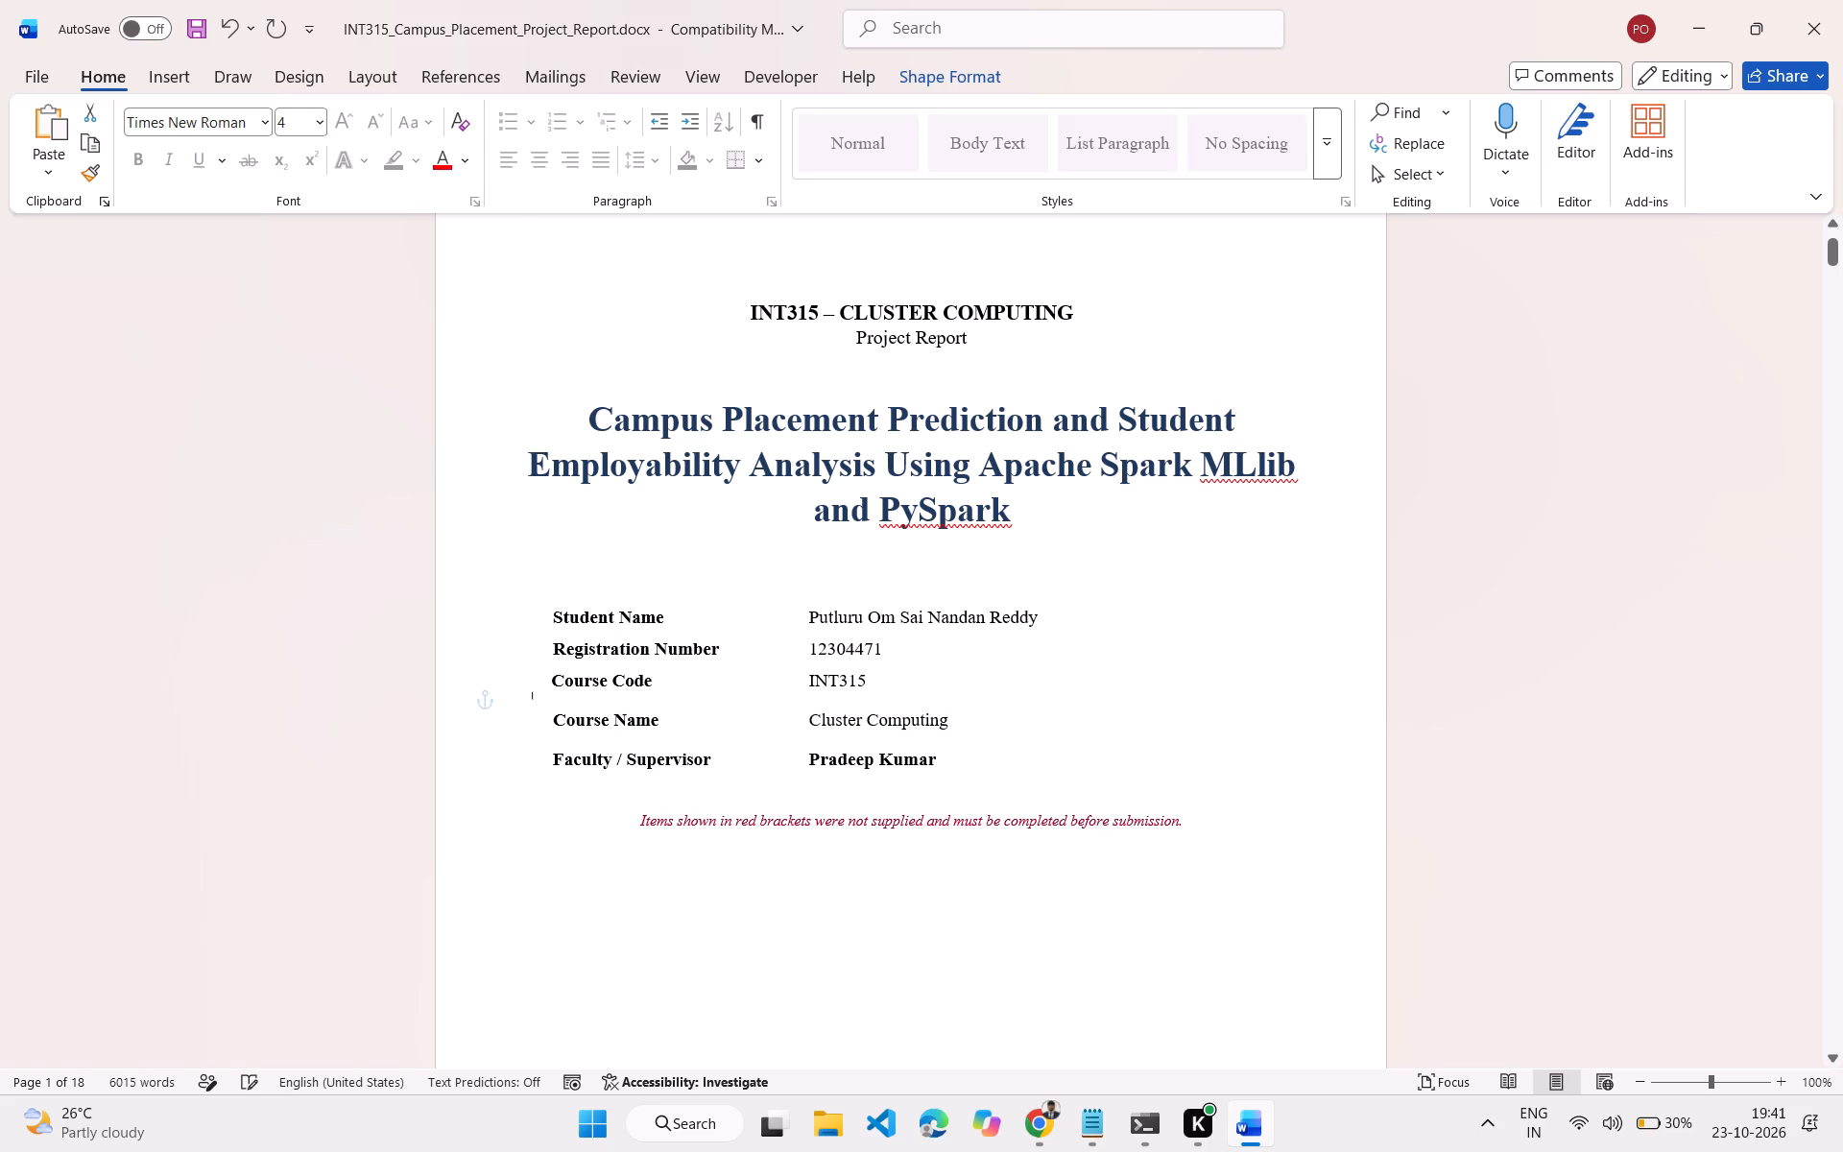
key(BackSpace)
key(Down)
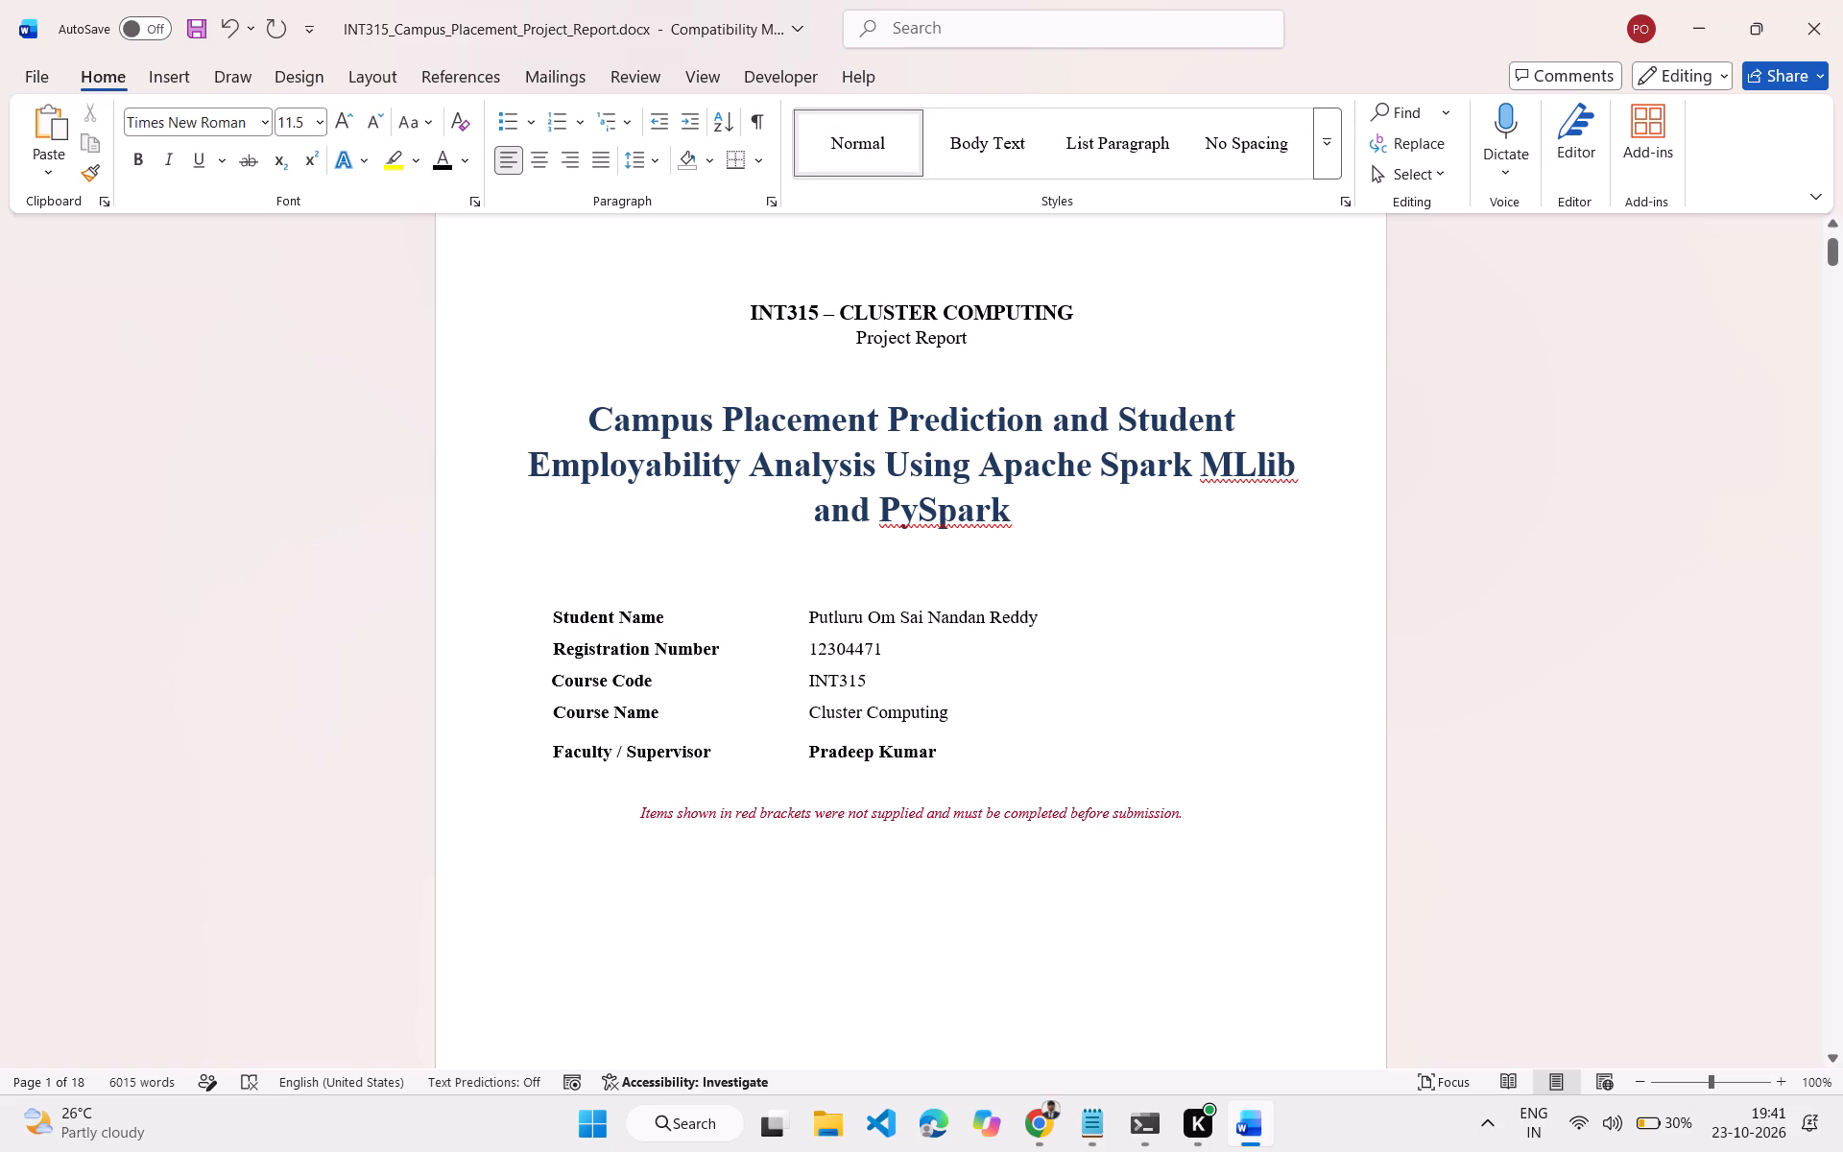
Copy the non-bold formatting of the student name value onto the supervisor's name with Format Painter.
click(1063, 617)
click(88, 167)
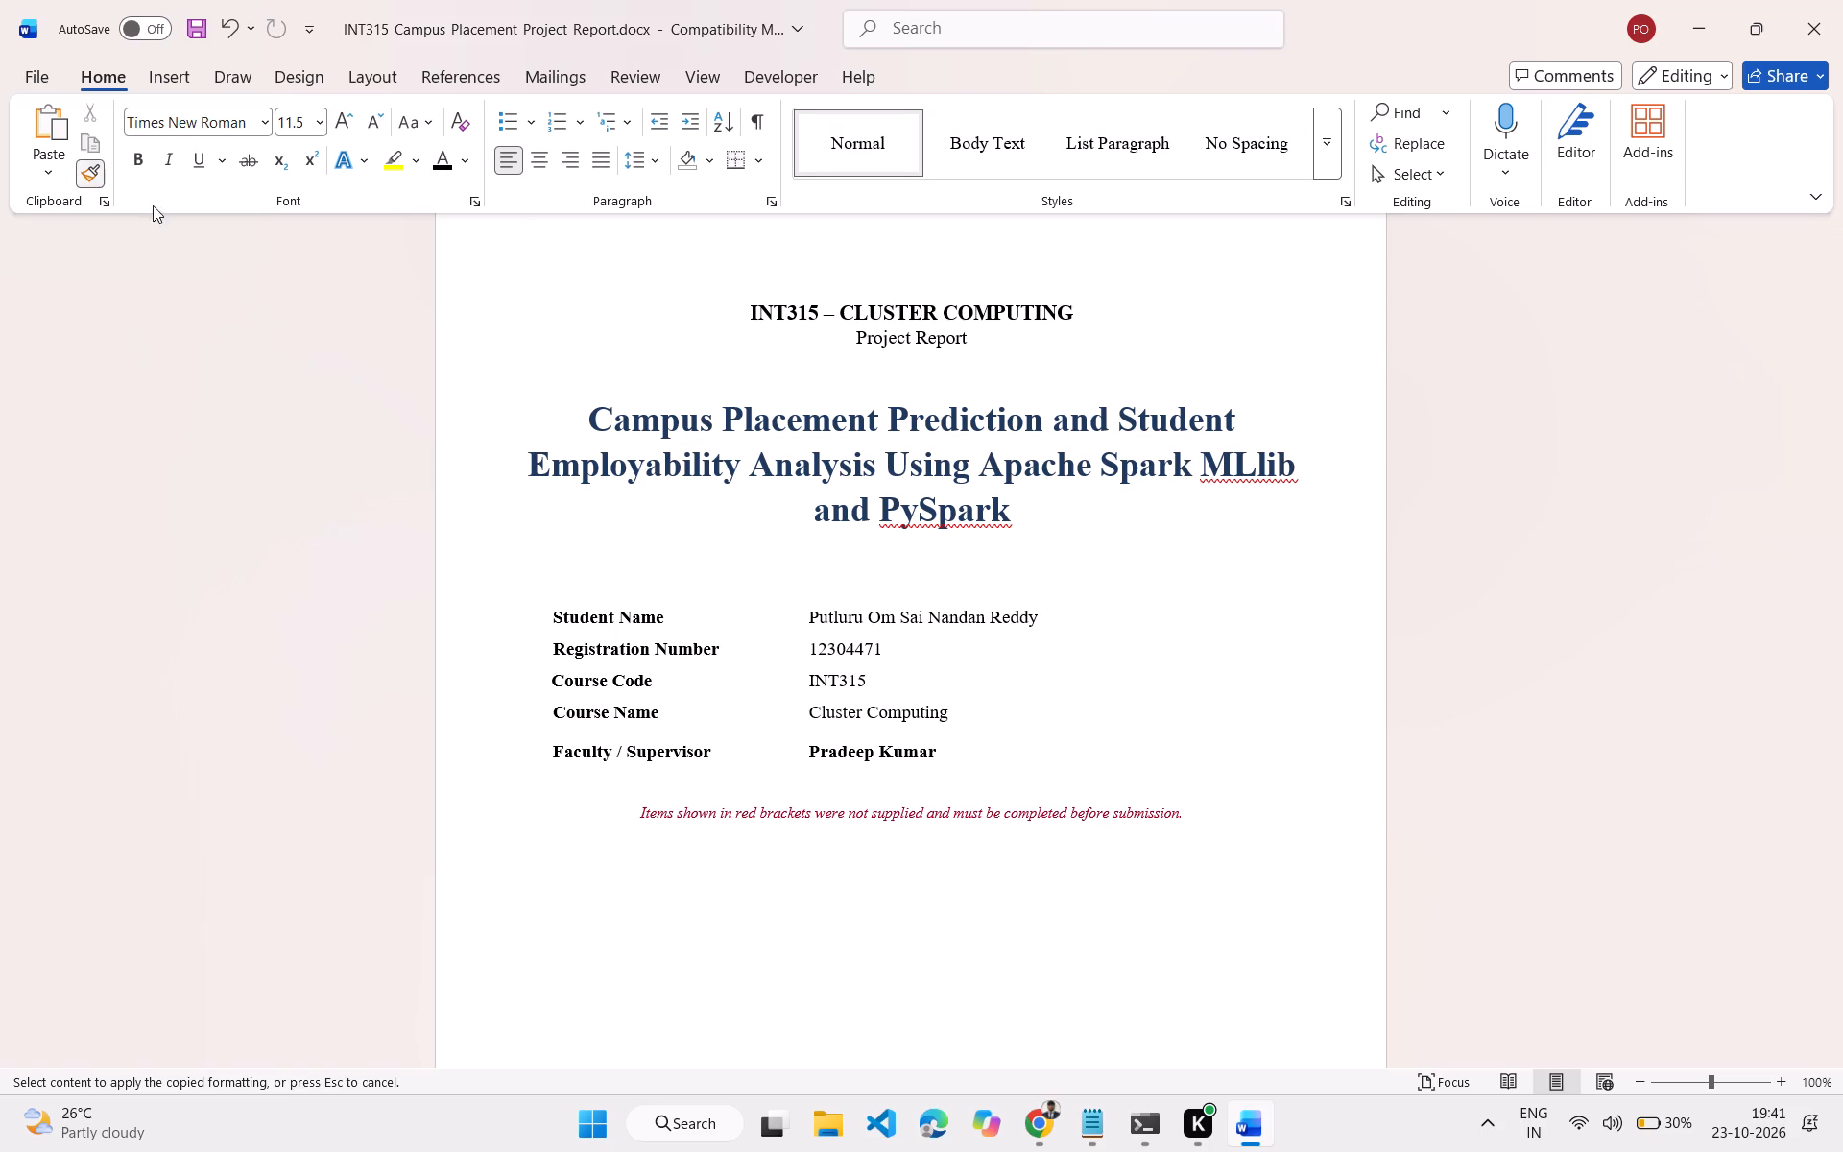
drag(949, 758, 818, 748)
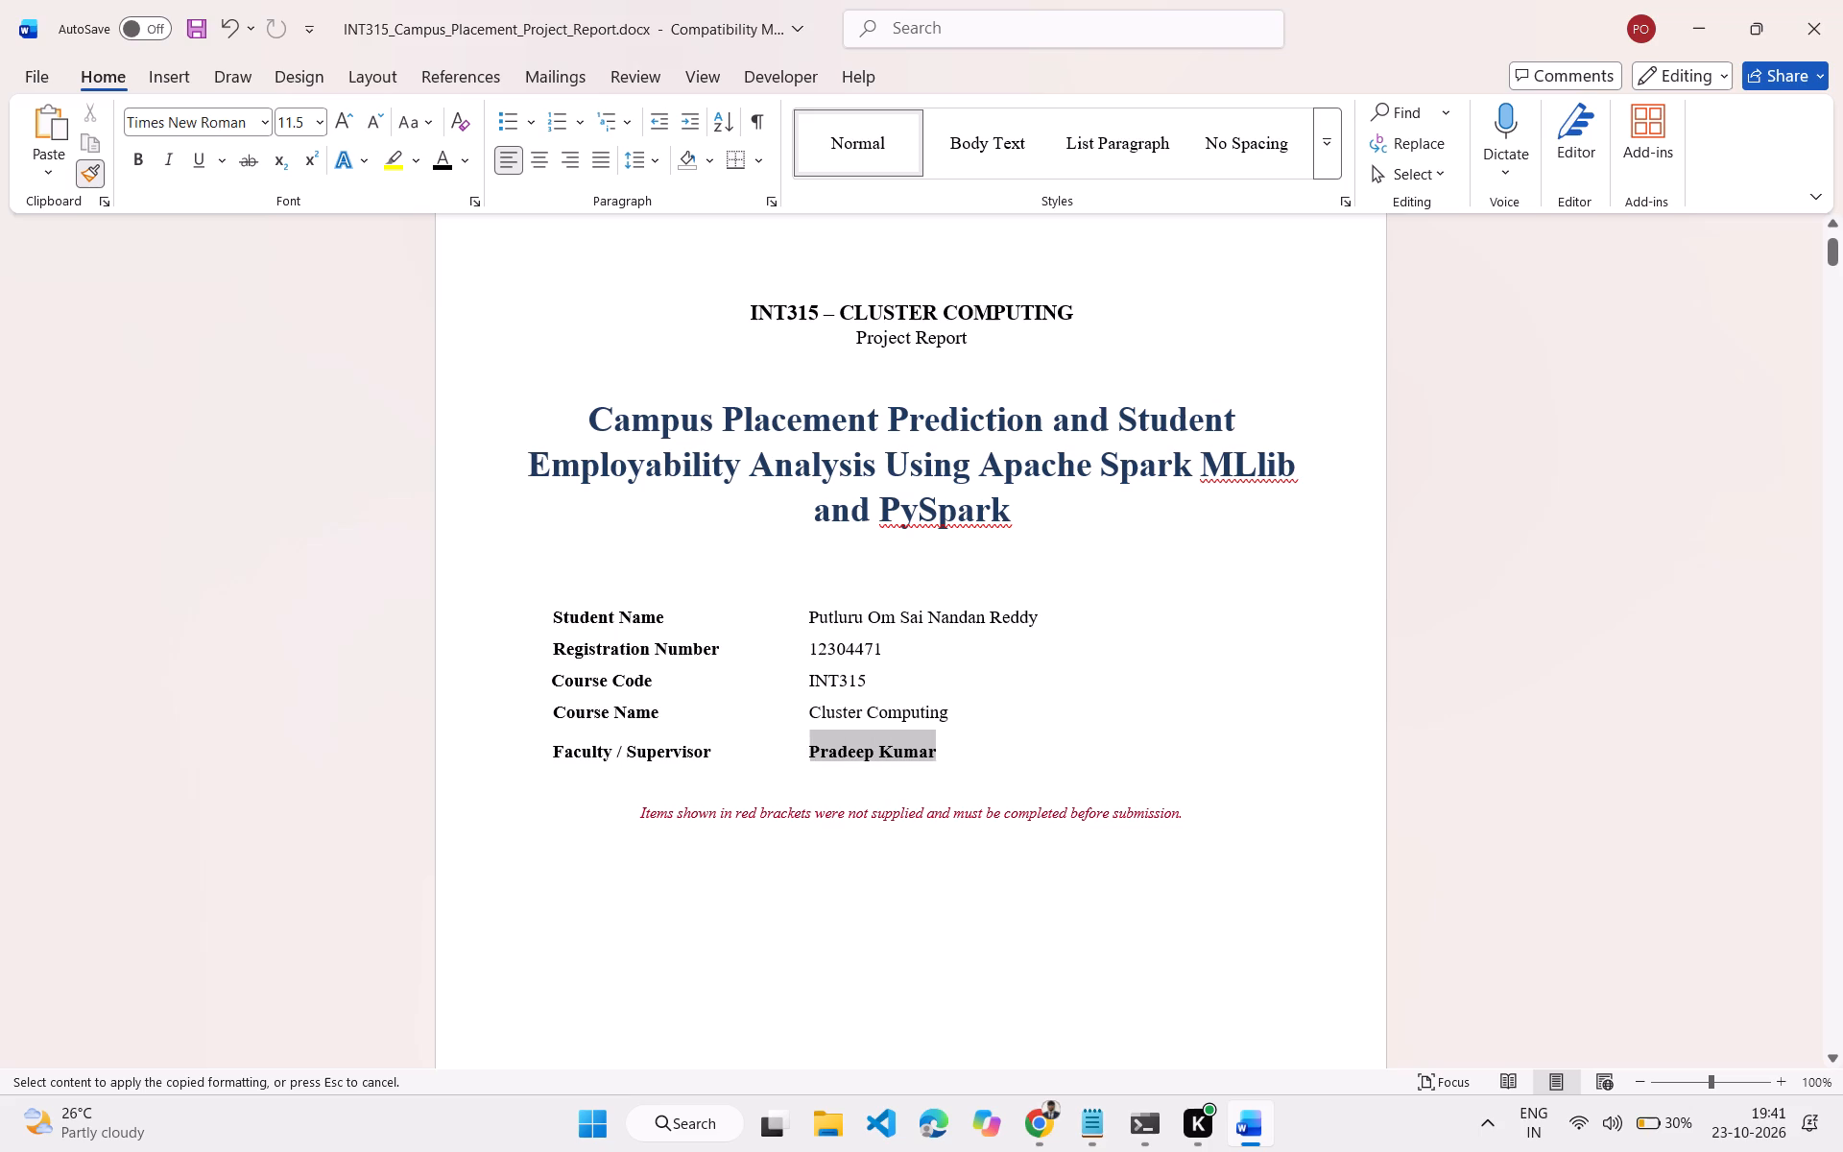
drag(818, 748, 807, 748)
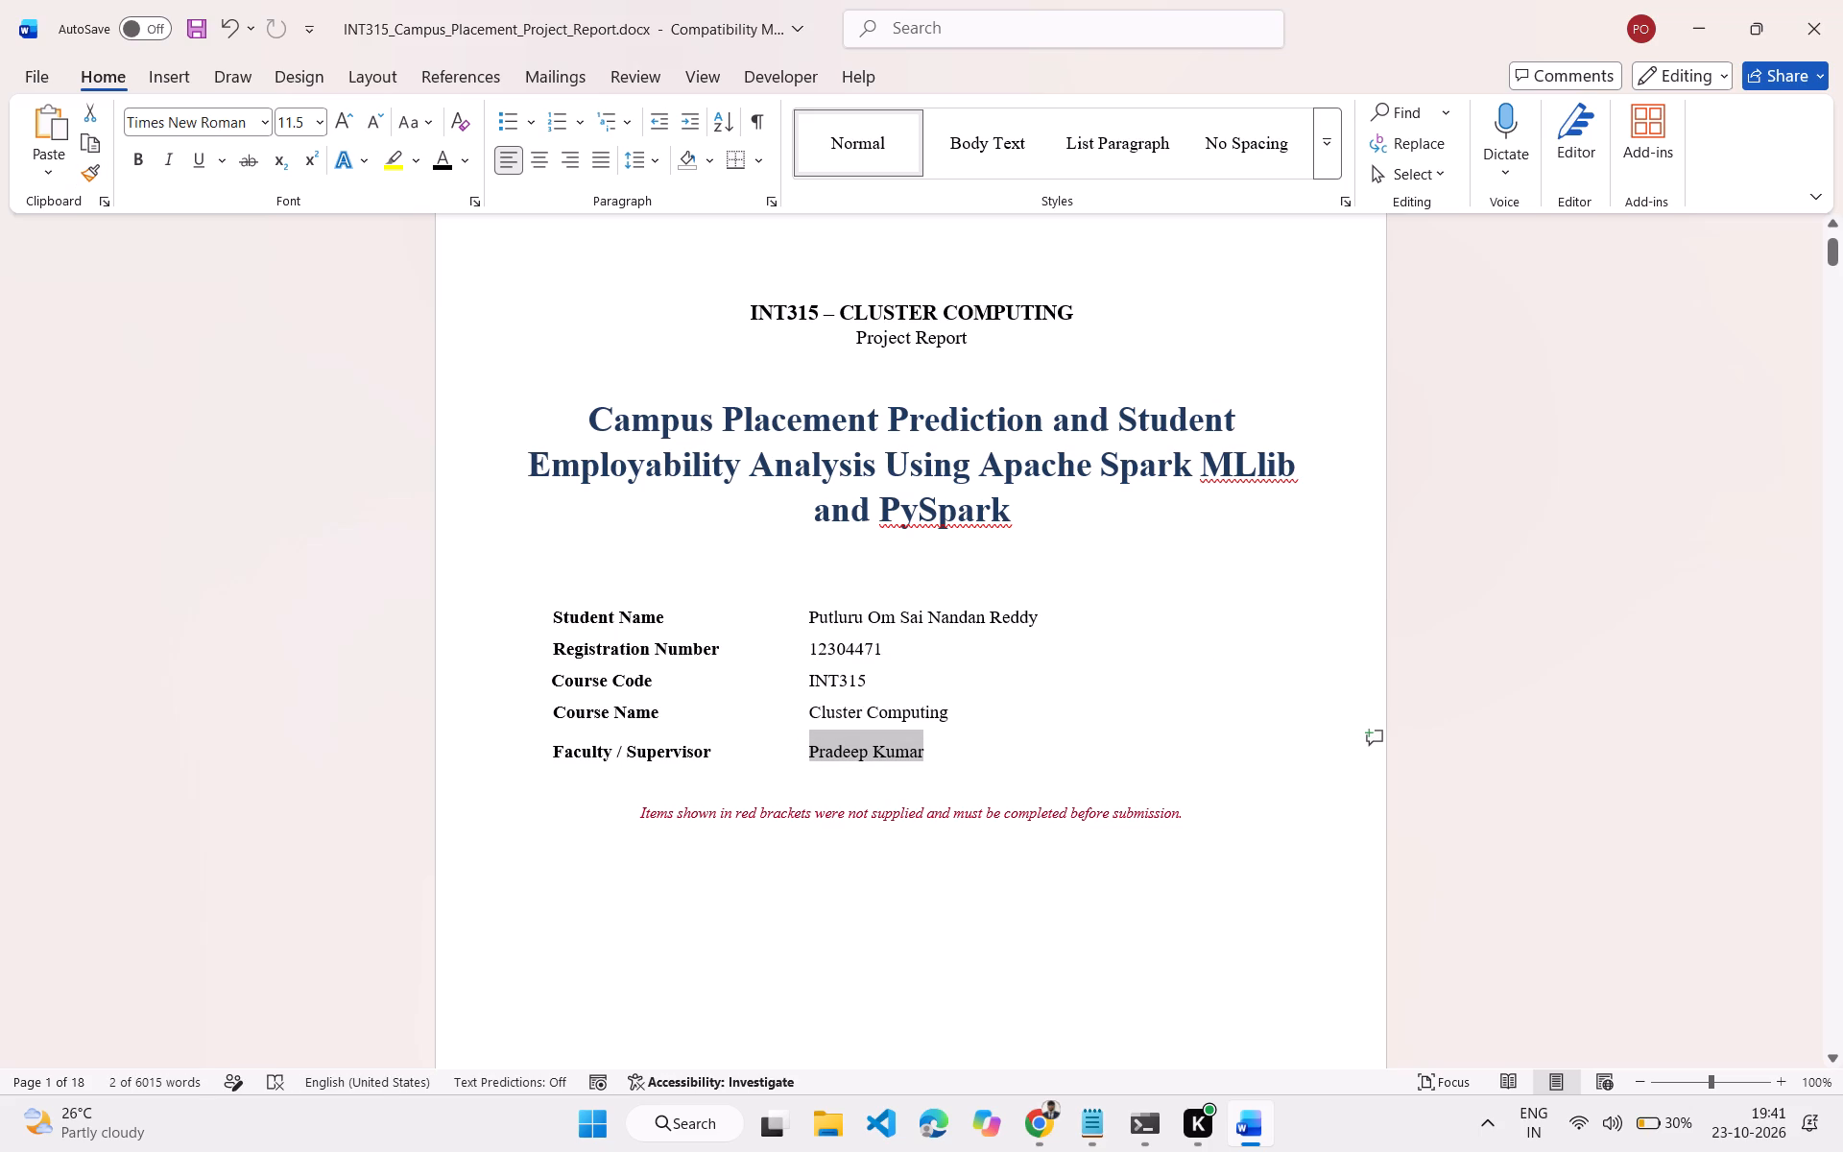
Delete the blank line between the Course Name and Faculty / Supervisor rows.
click(559, 732)
key(Left)
key(Left)
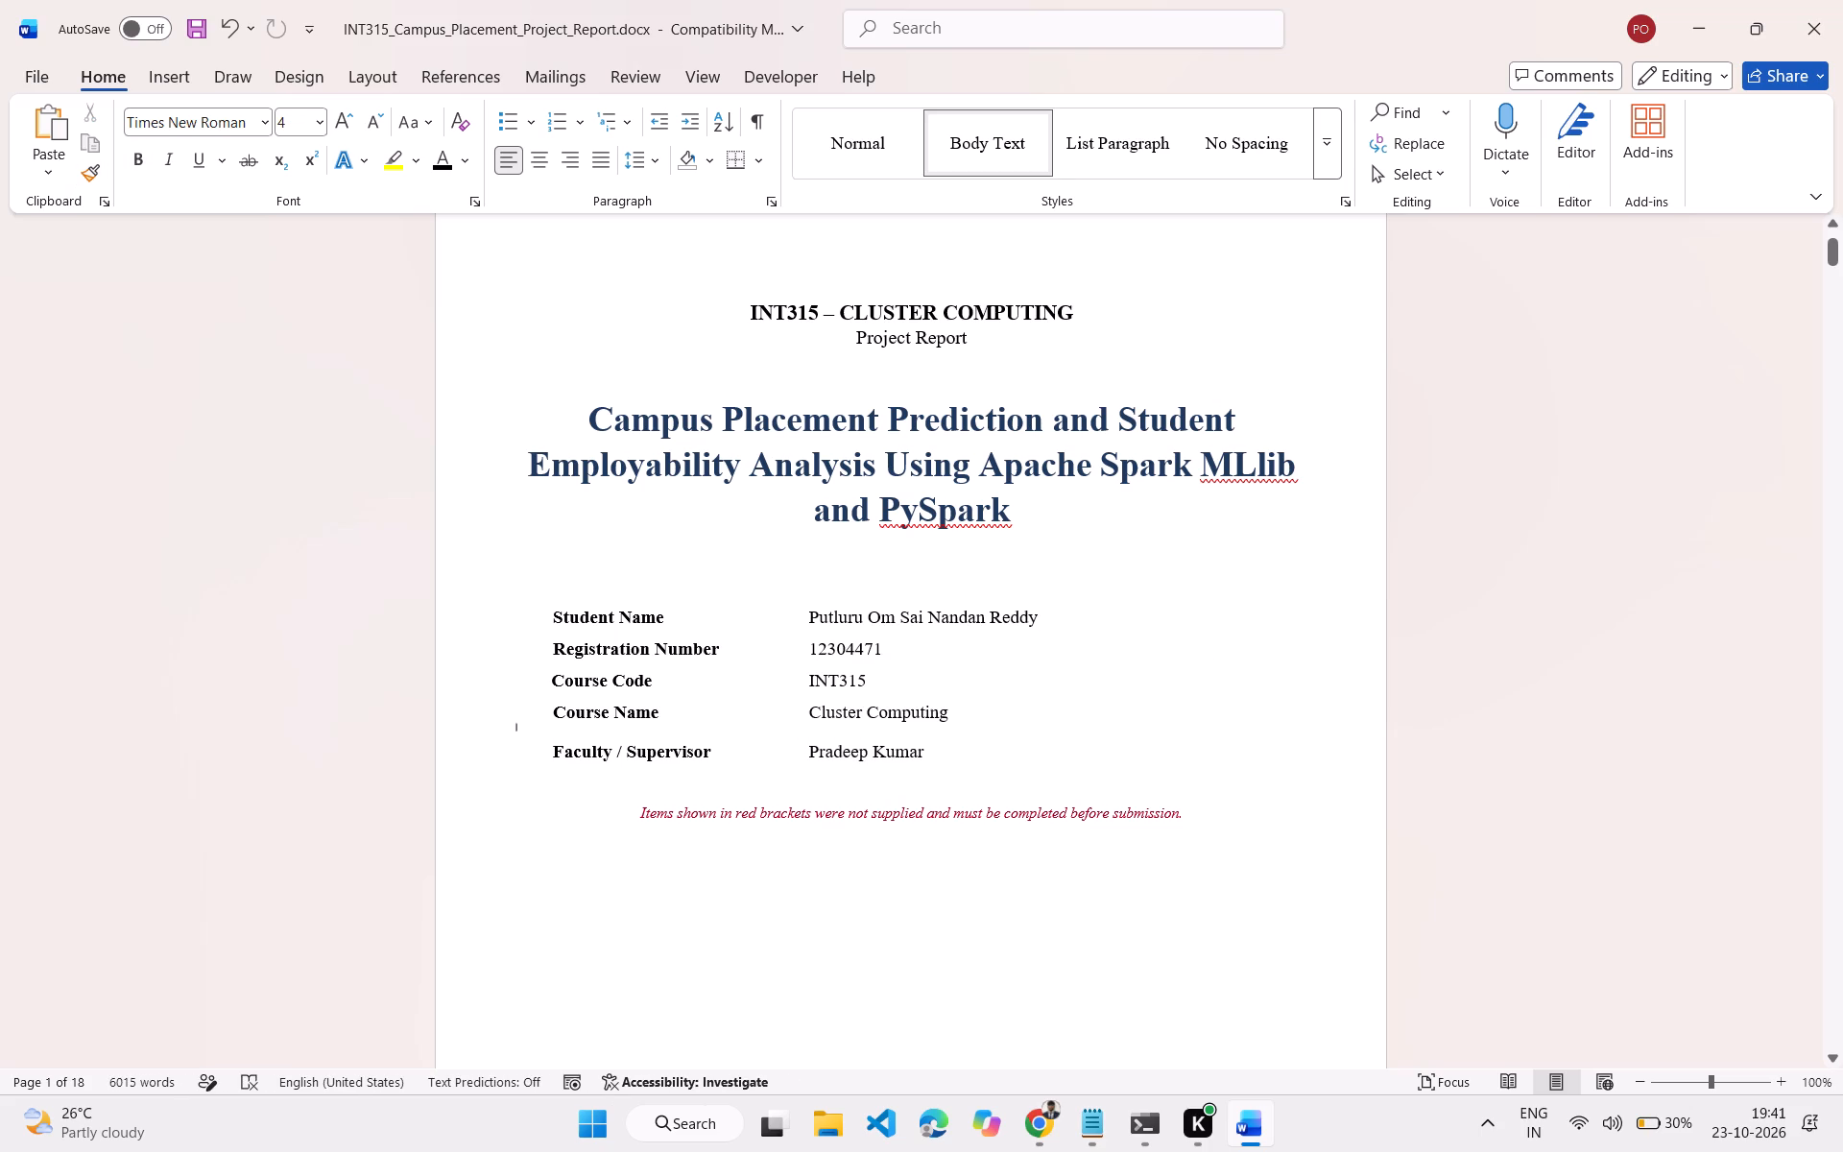
key(BackSpace)
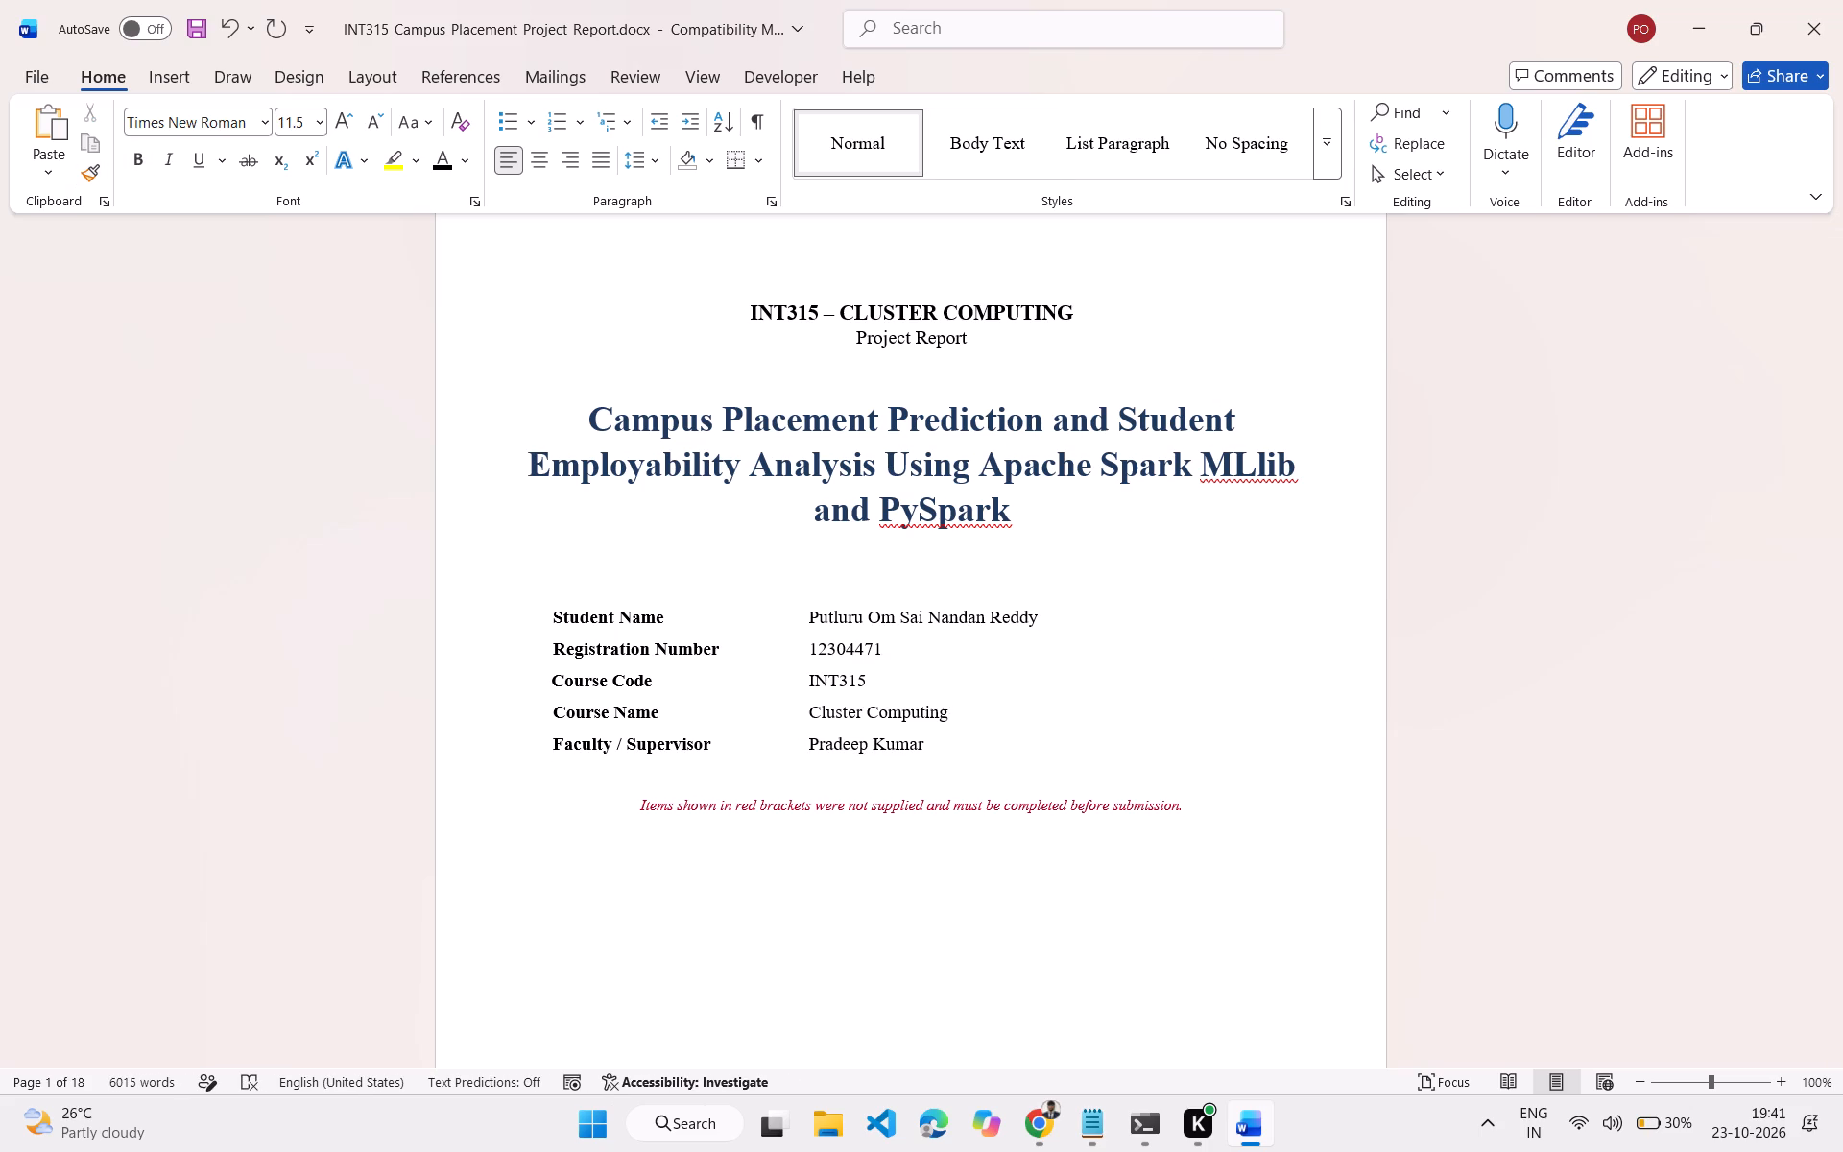
Delete the red note about items in red brackets below the title page details, along with its leftover blank lines.
drag(1219, 829, 627, 808)
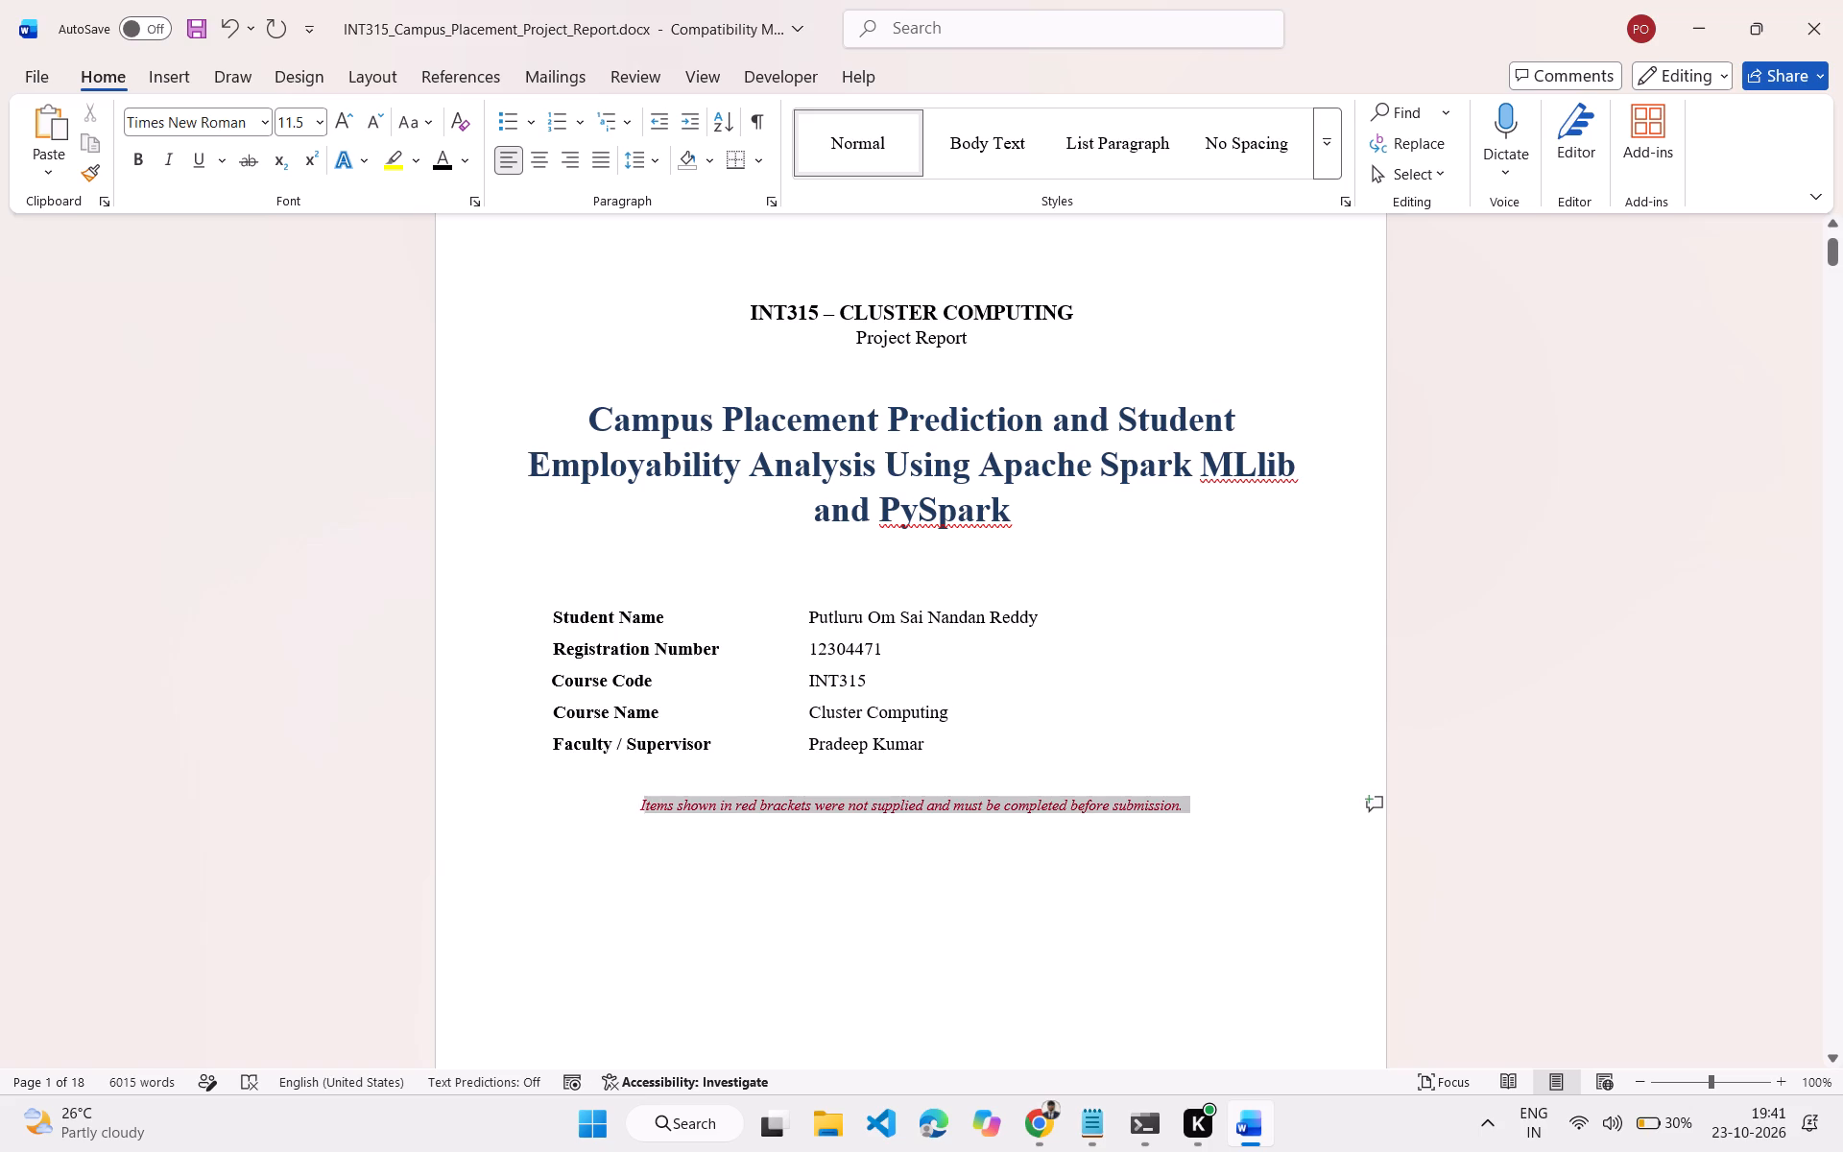
drag(627, 808, 624, 808)
key(BackSpace)
key(BackSpace)
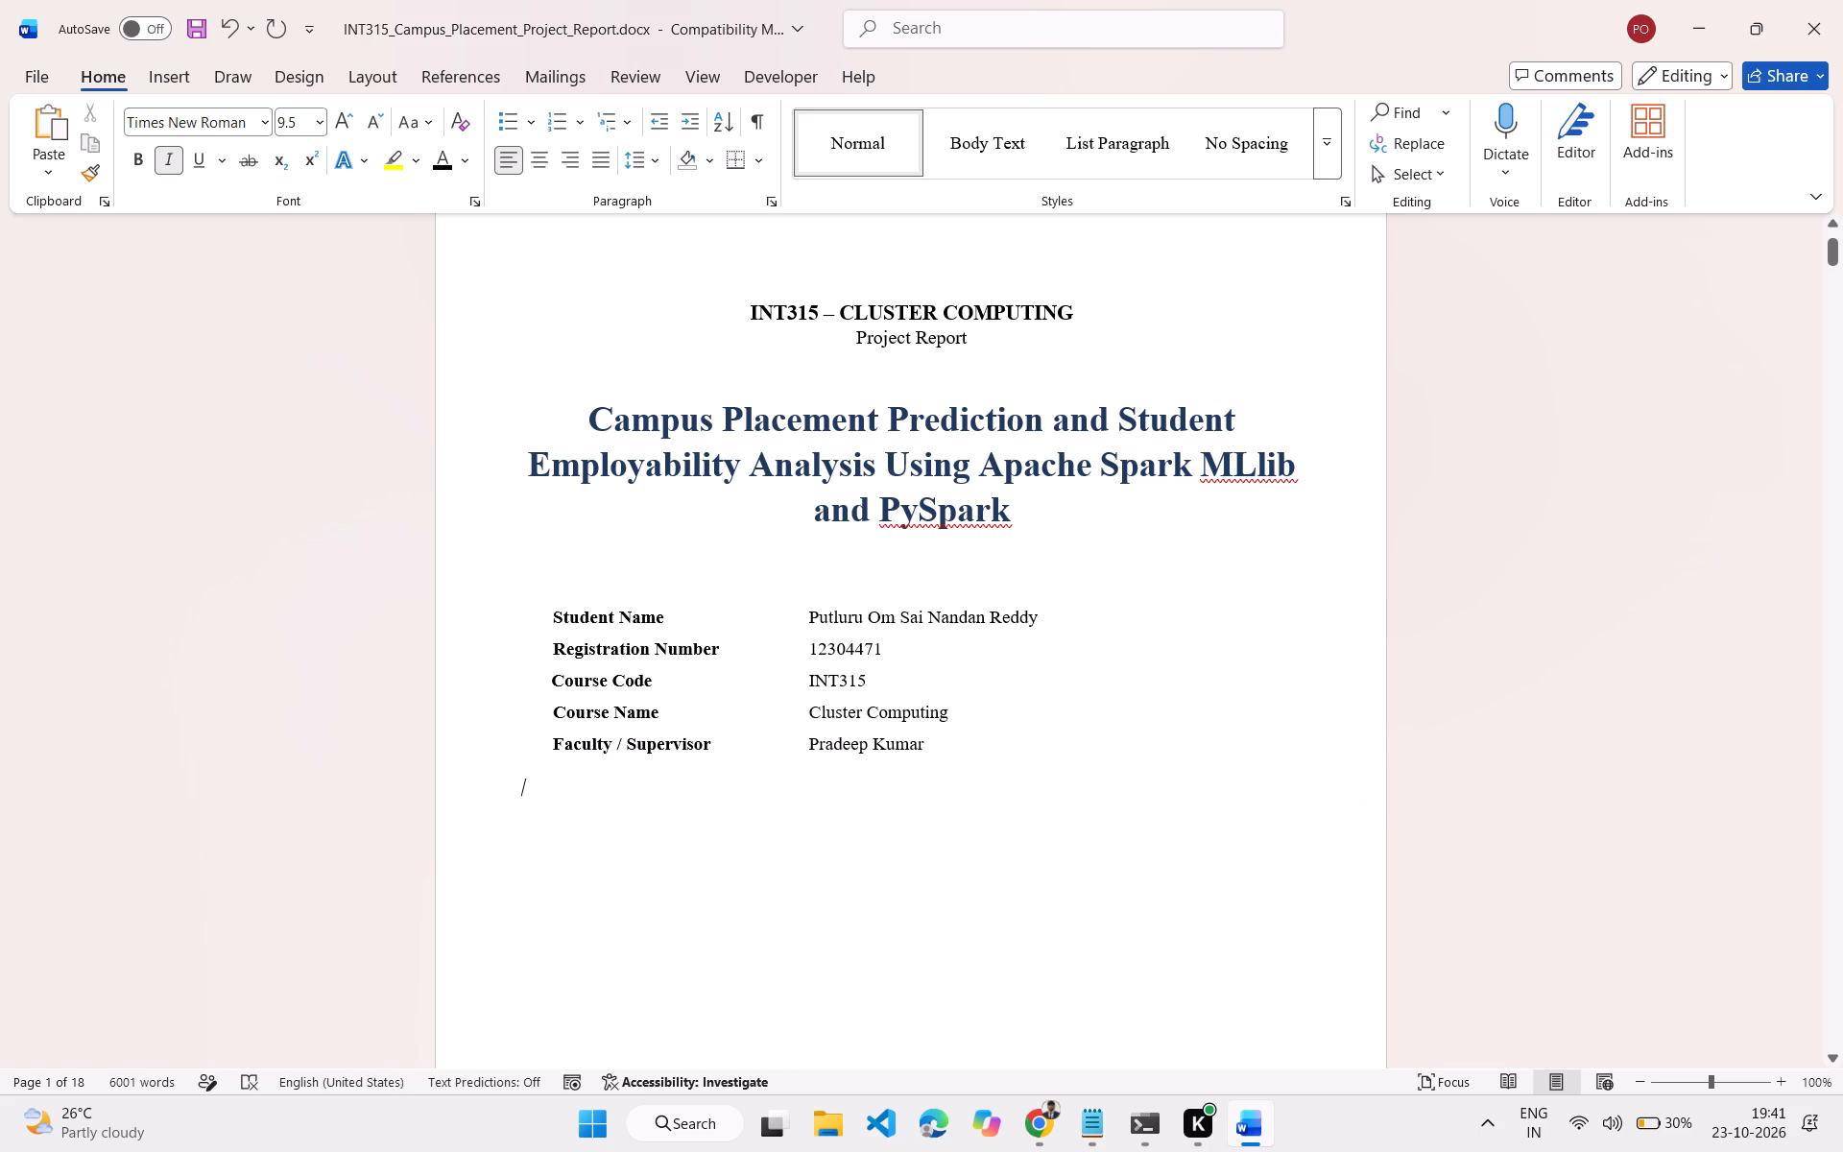
key(BackSpace)
key(BackSpace)
key(BackSpace)
Ignore the grammar suggestion on the word "exploratory" in the Dataset Description paragraph.
scroll(624, 808, down, 1)
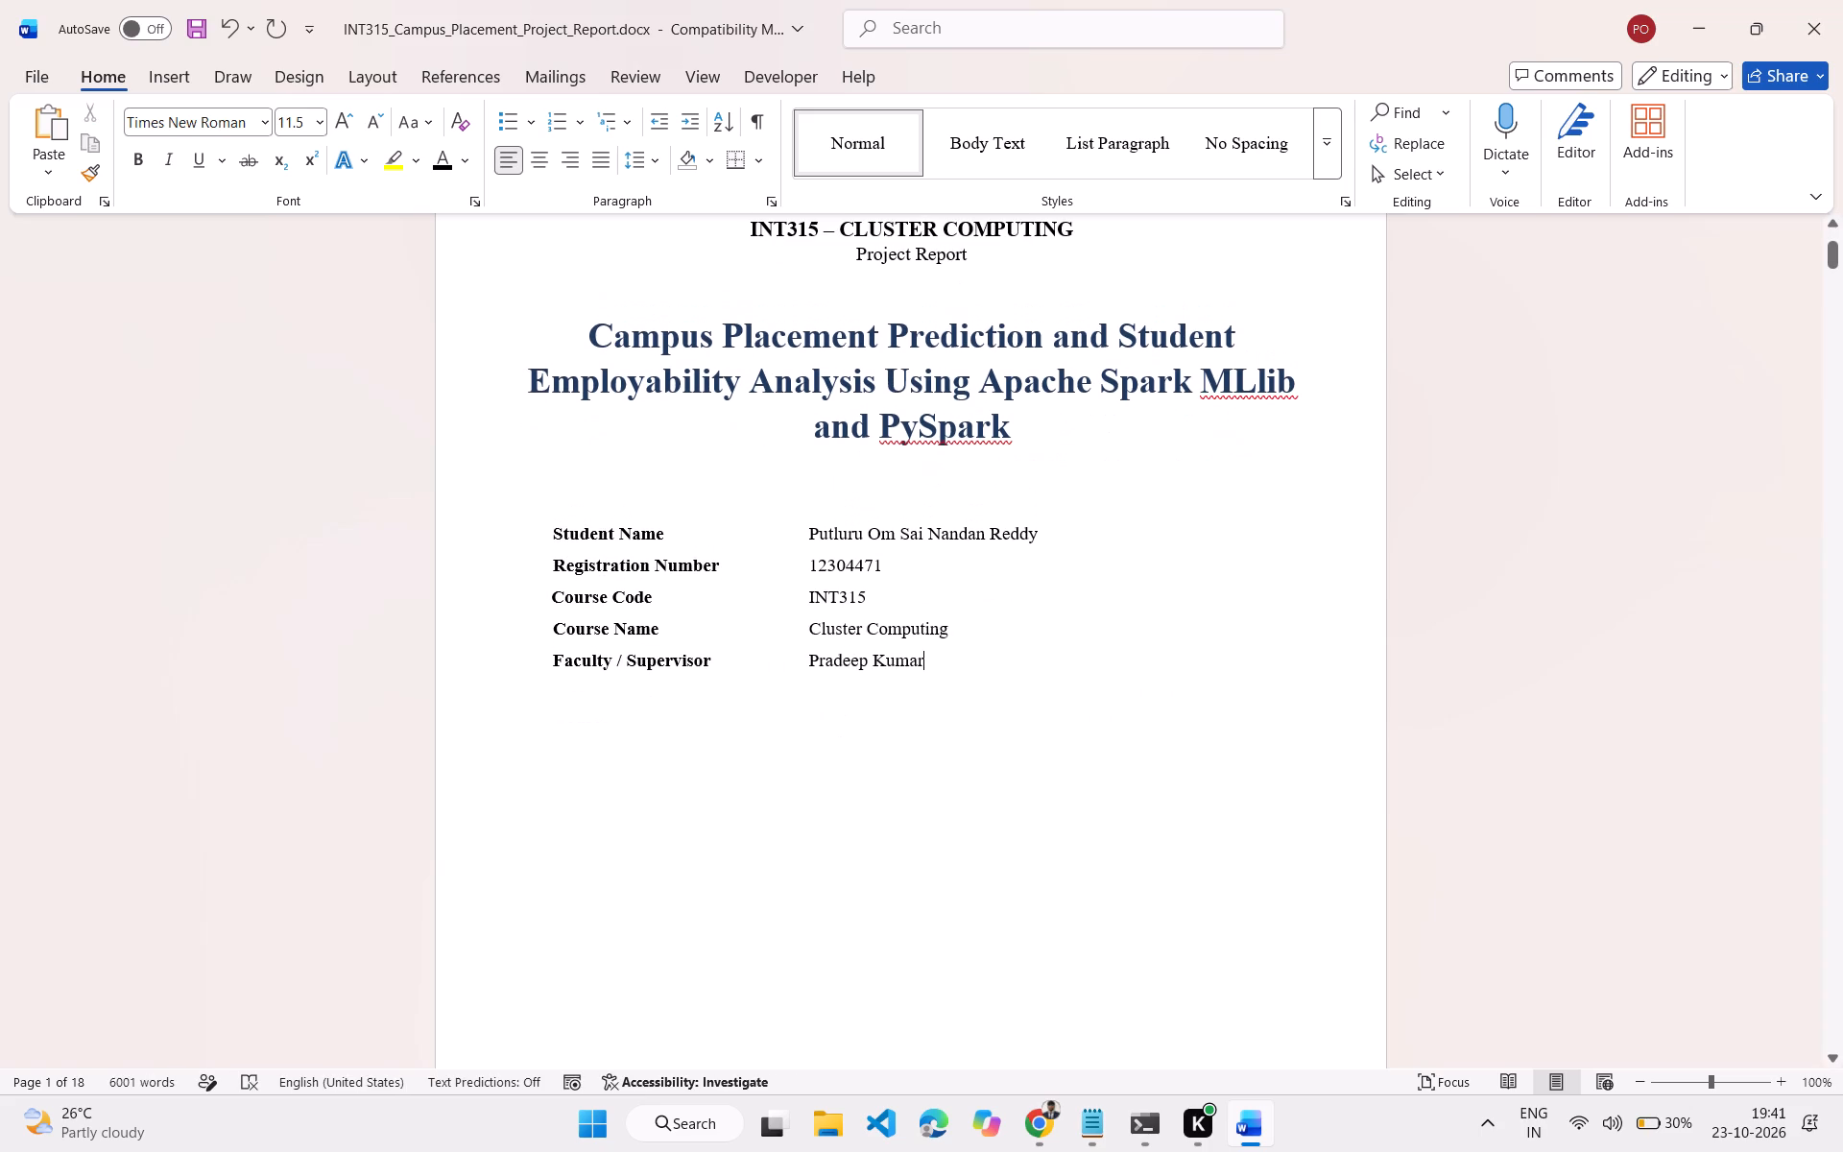
scroll(624, 808, down, 3)
scroll(693, 672, down, 6)
scroll(693, 672, up, 1)
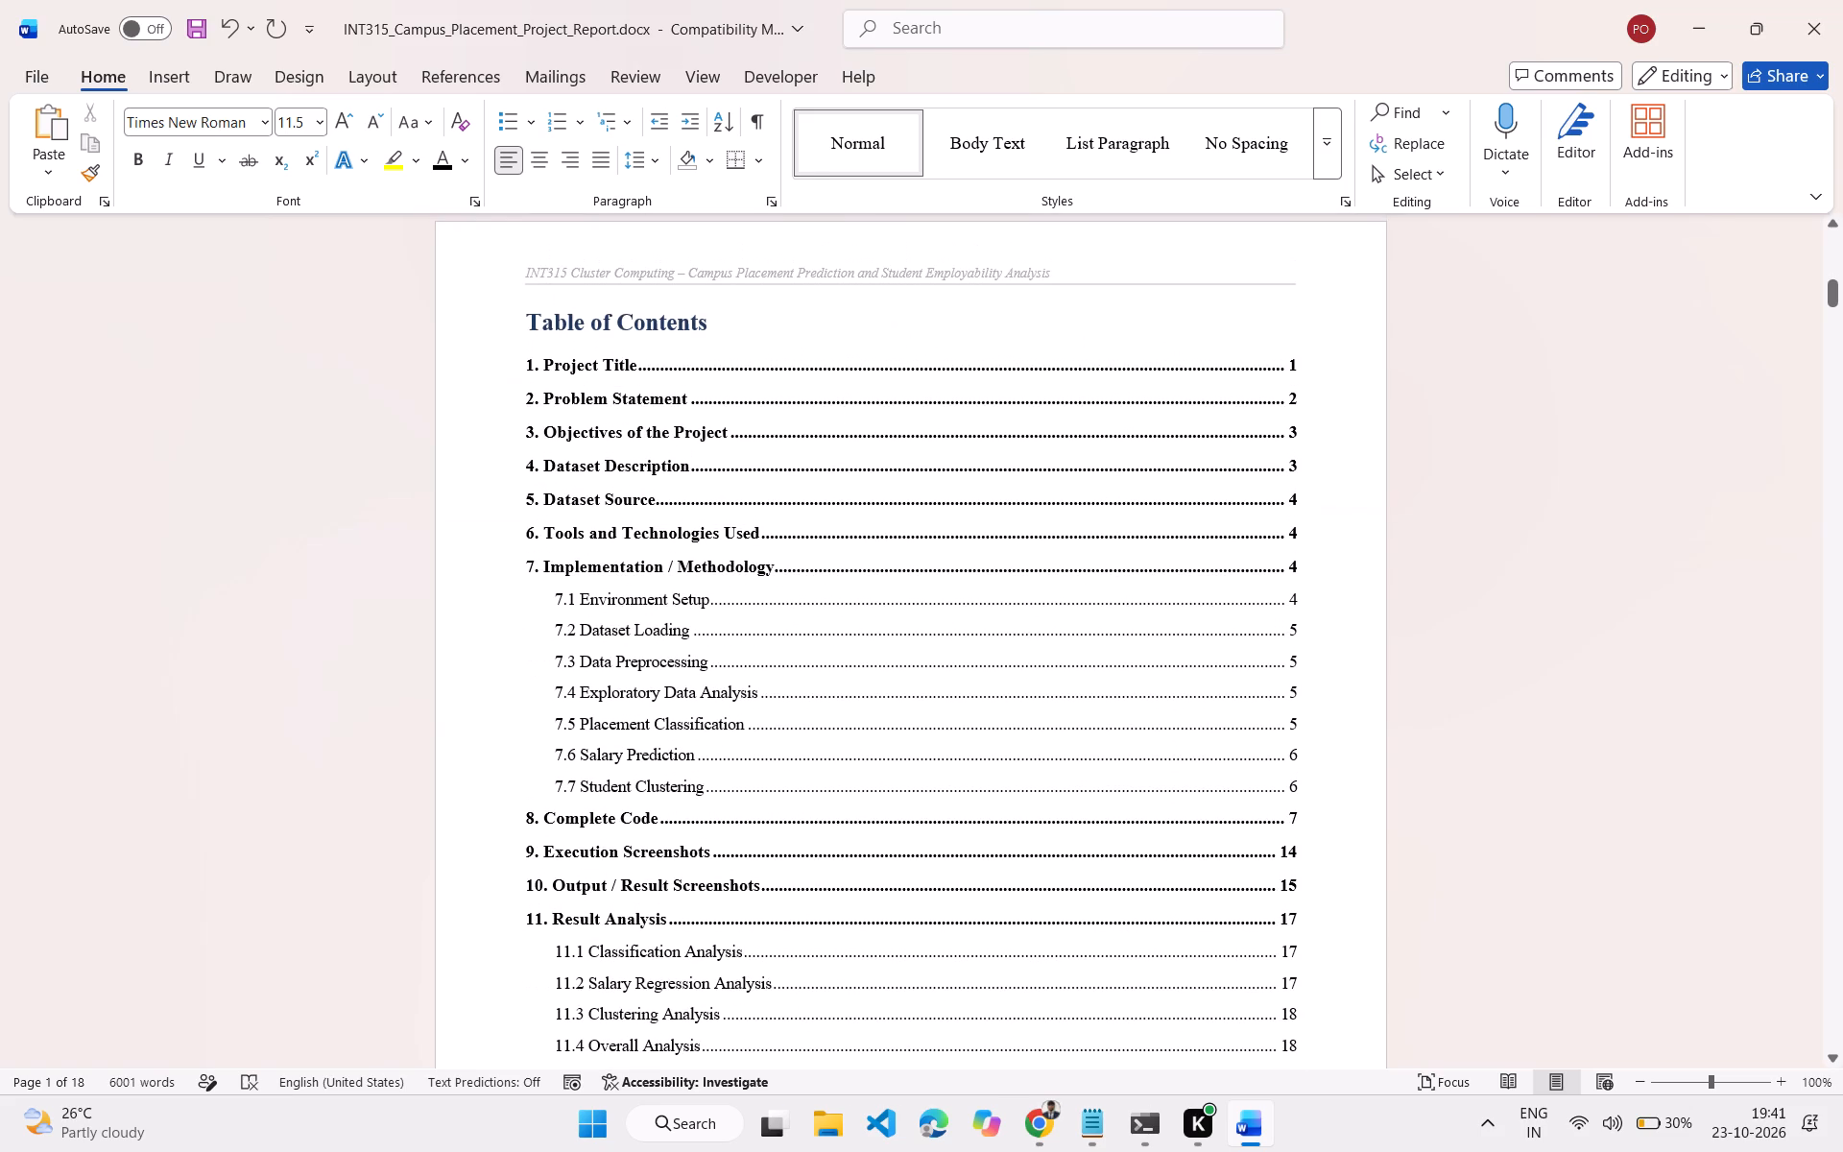
scroll(693, 672, down, 4)
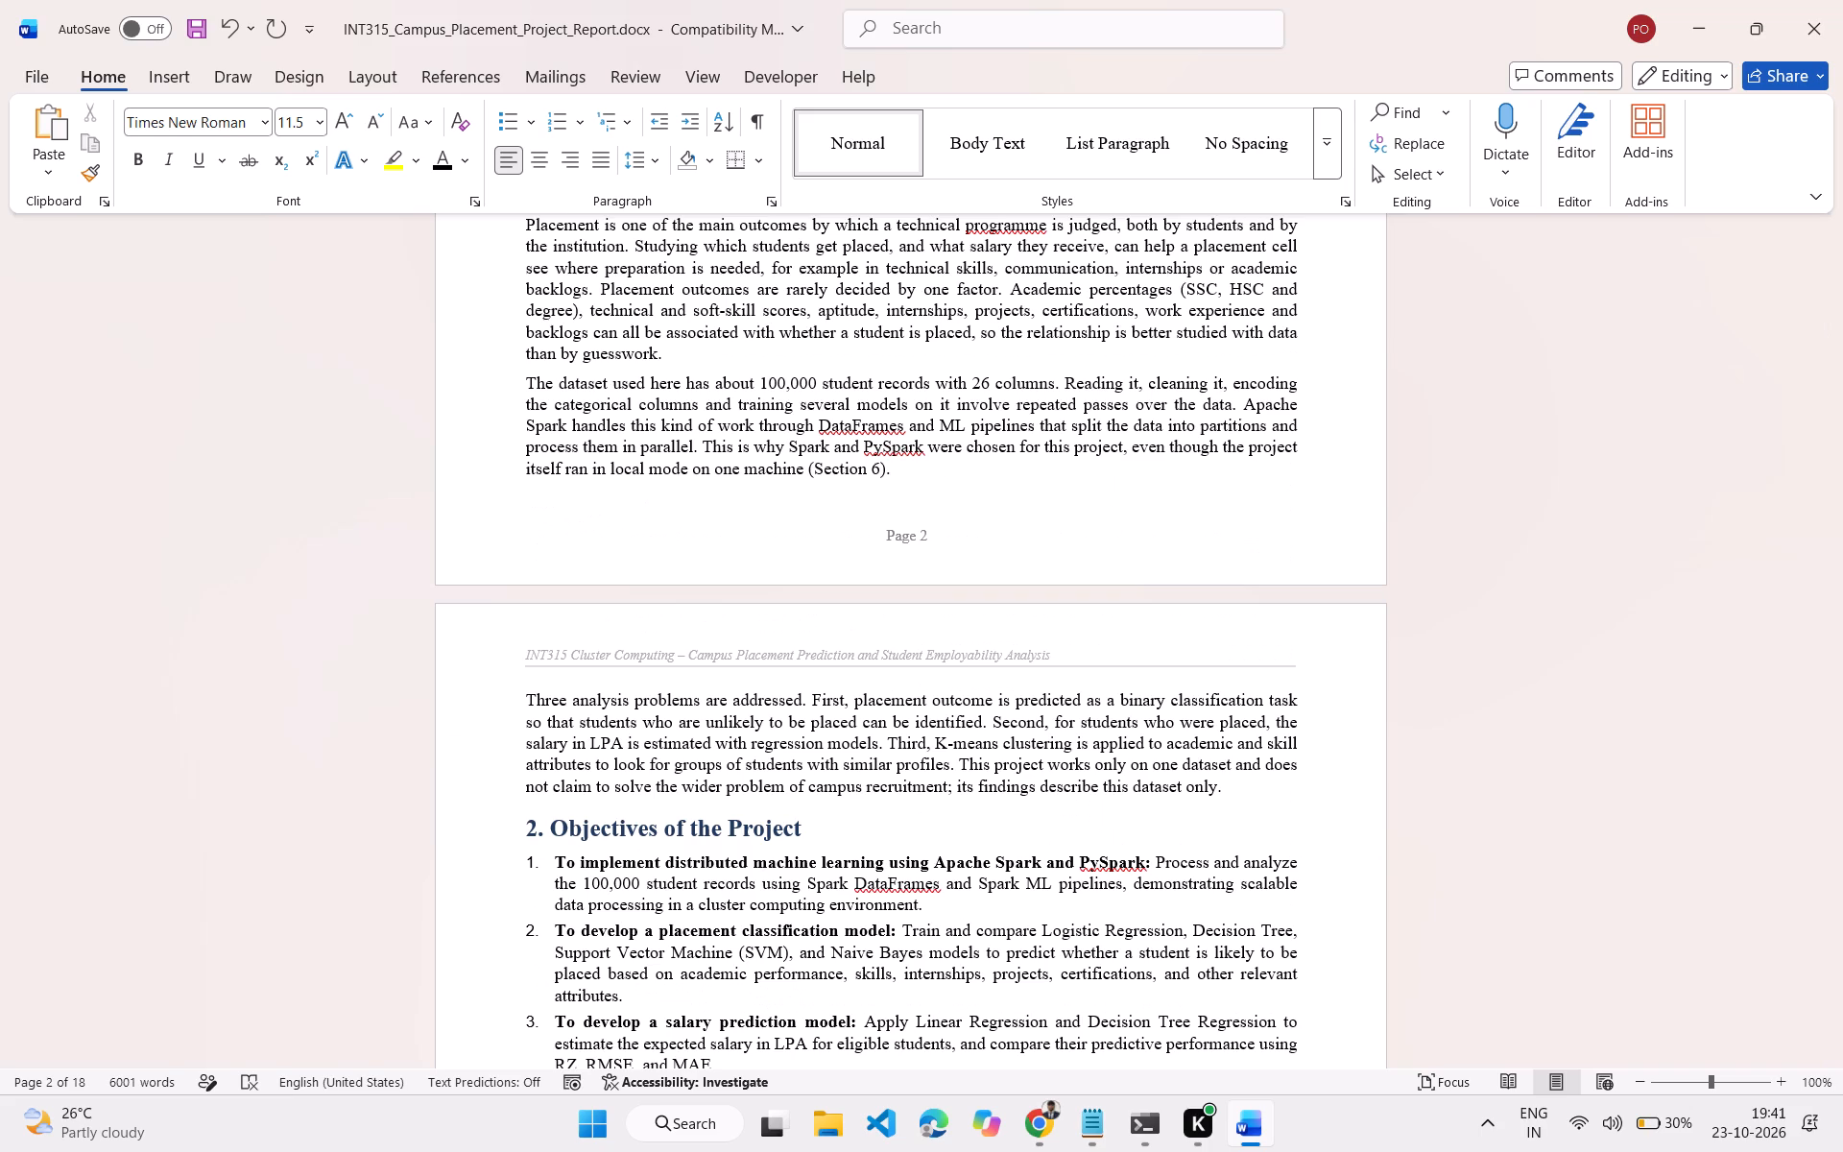
scroll(693, 672, down, 4)
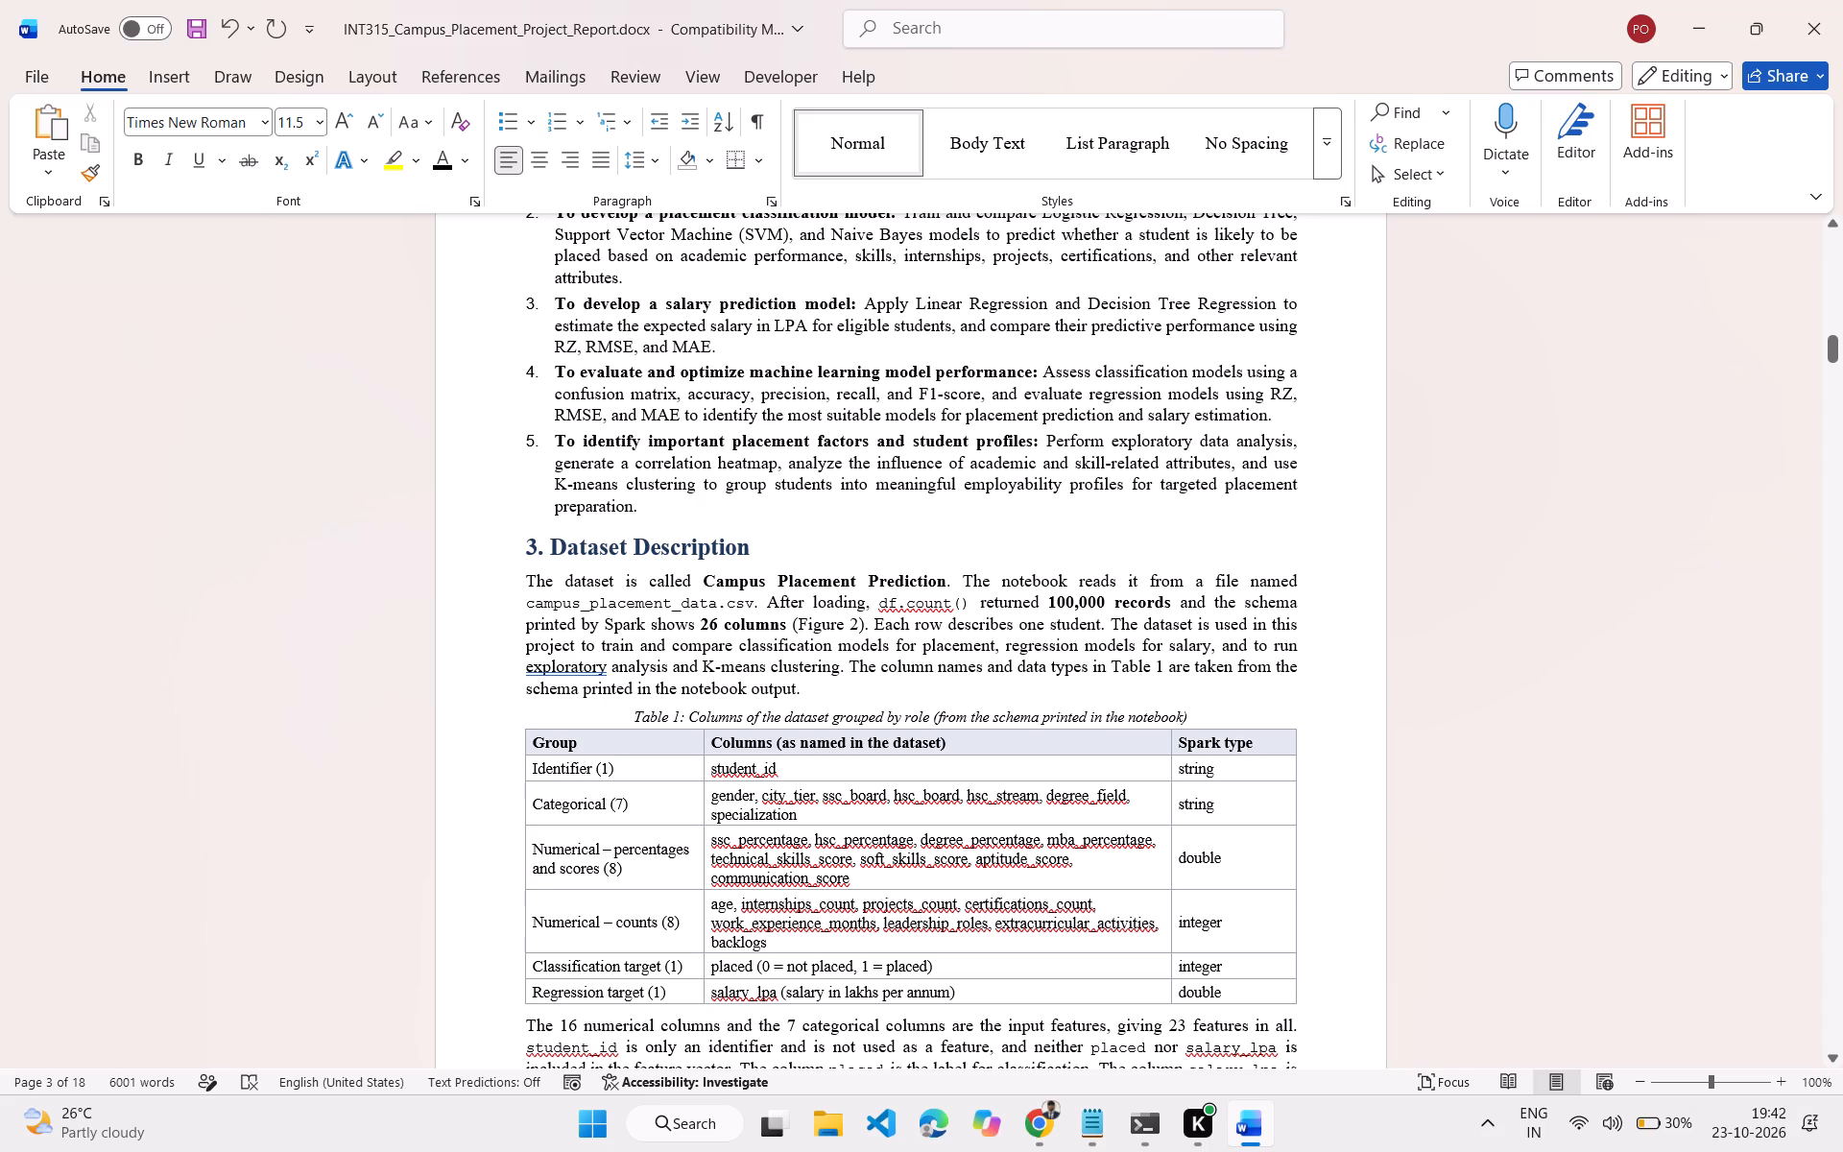
click(581, 662)
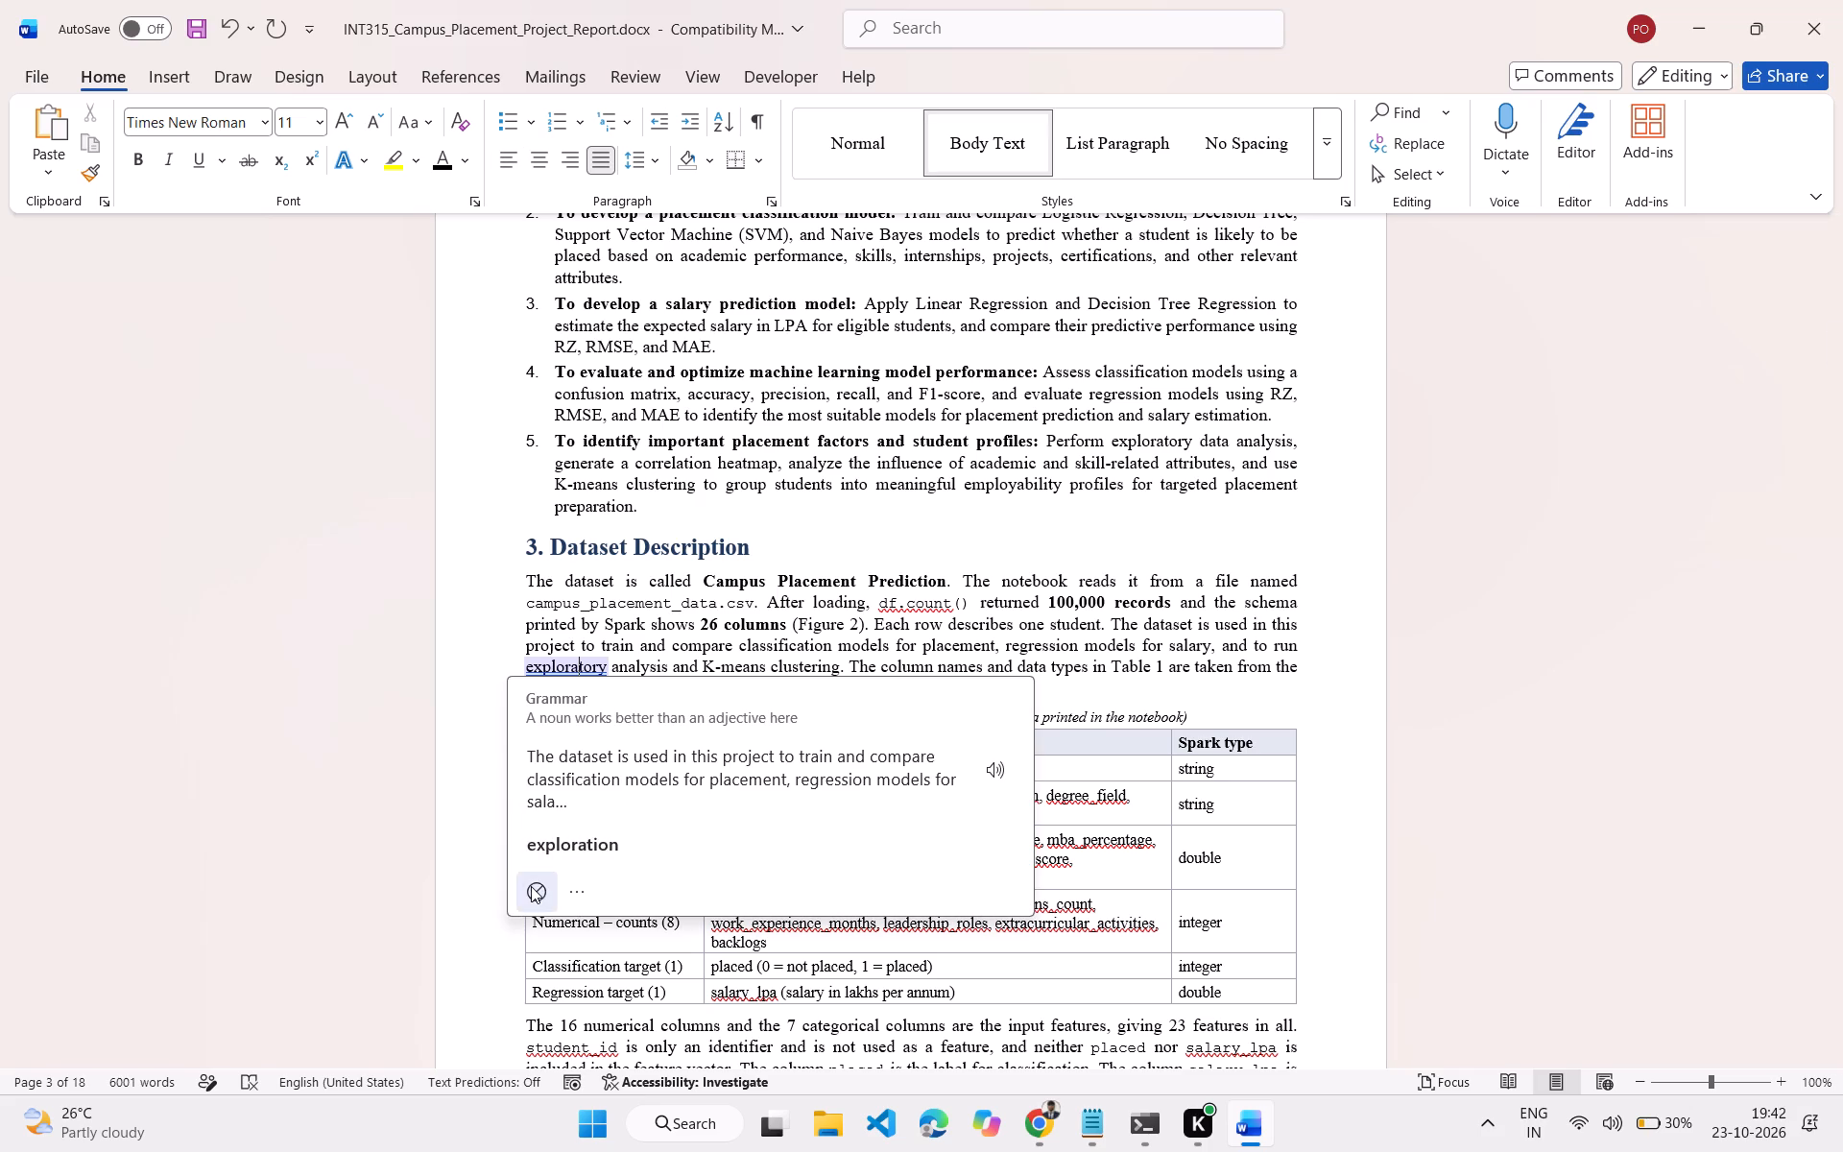
click(531, 886)
Copy the plain Times New Roman formatting of "notebook" onto the Dataset Description paragraph from "The notebook reads" to its end with Format Painter.
drag(816, 691, 674, 631)
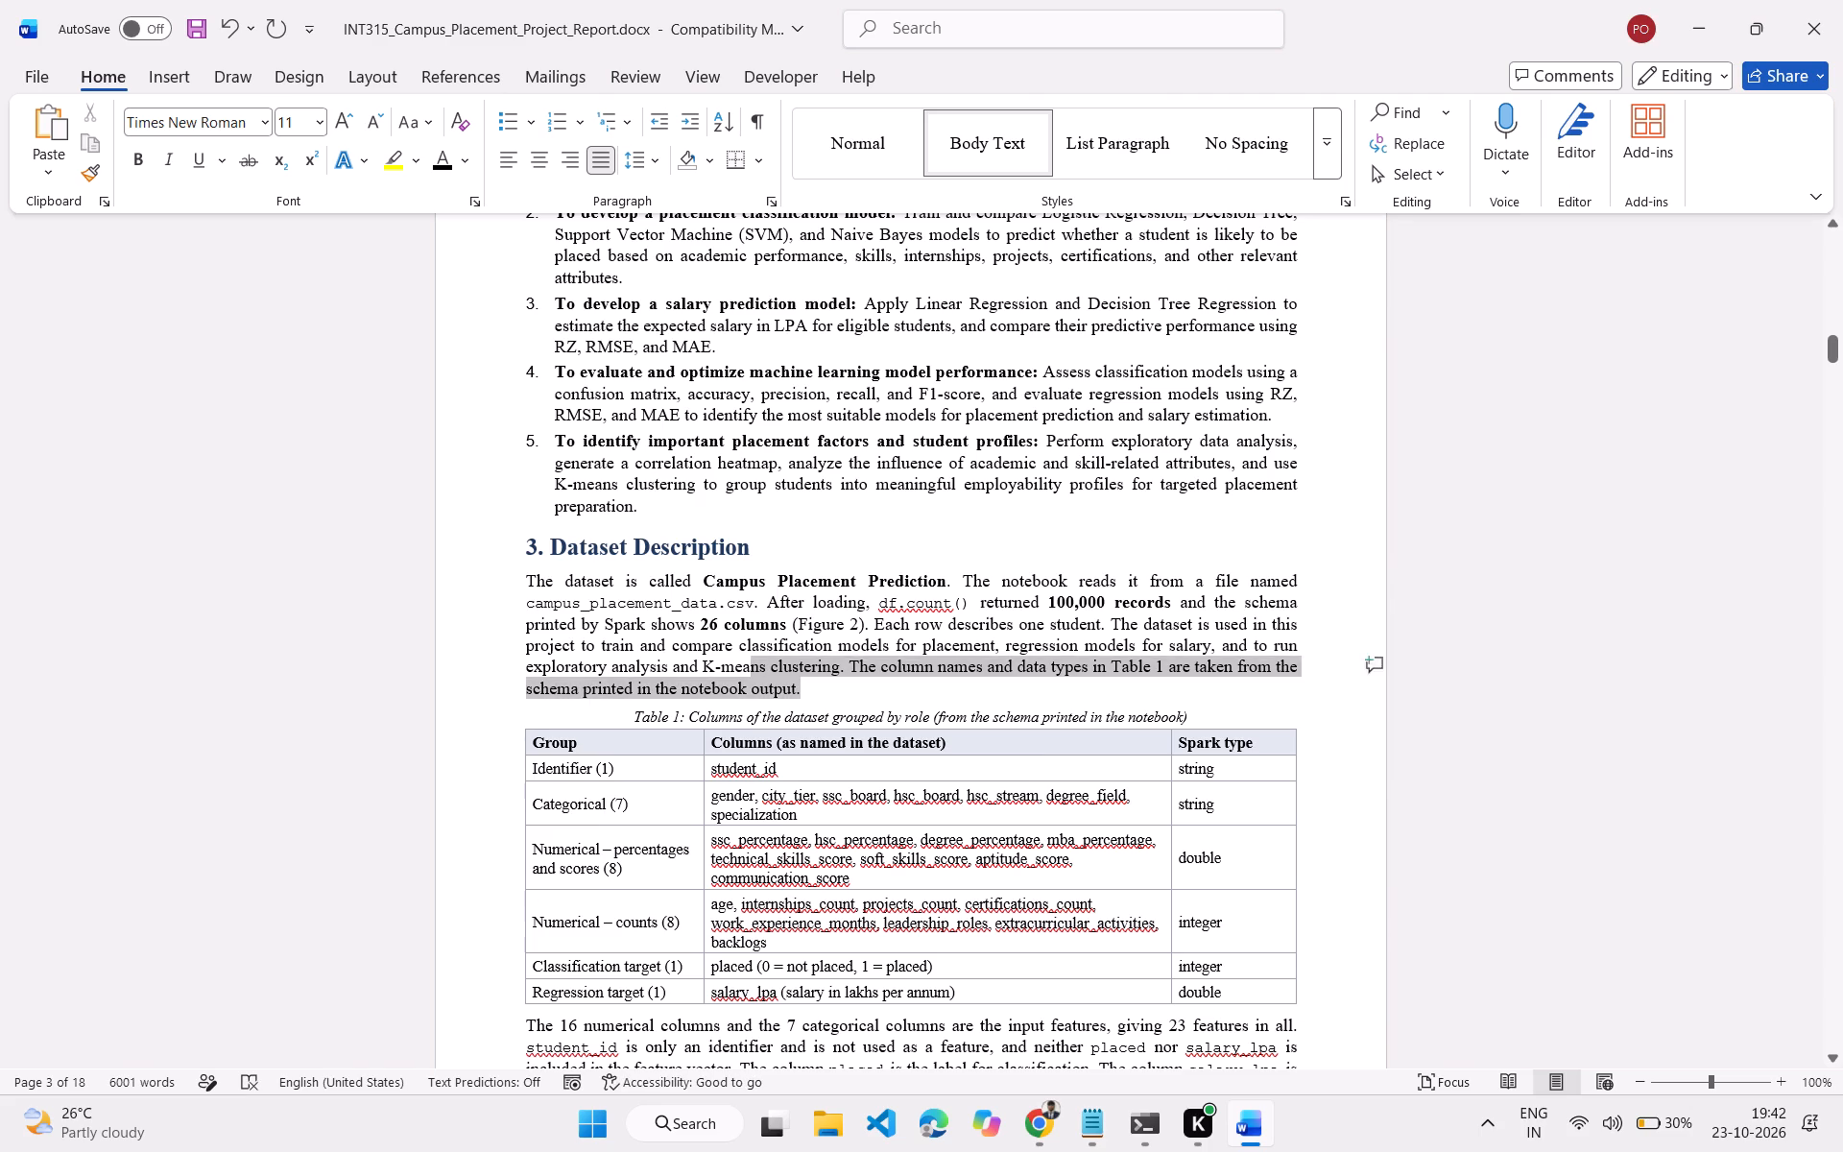
drag(674, 631, 537, 583)
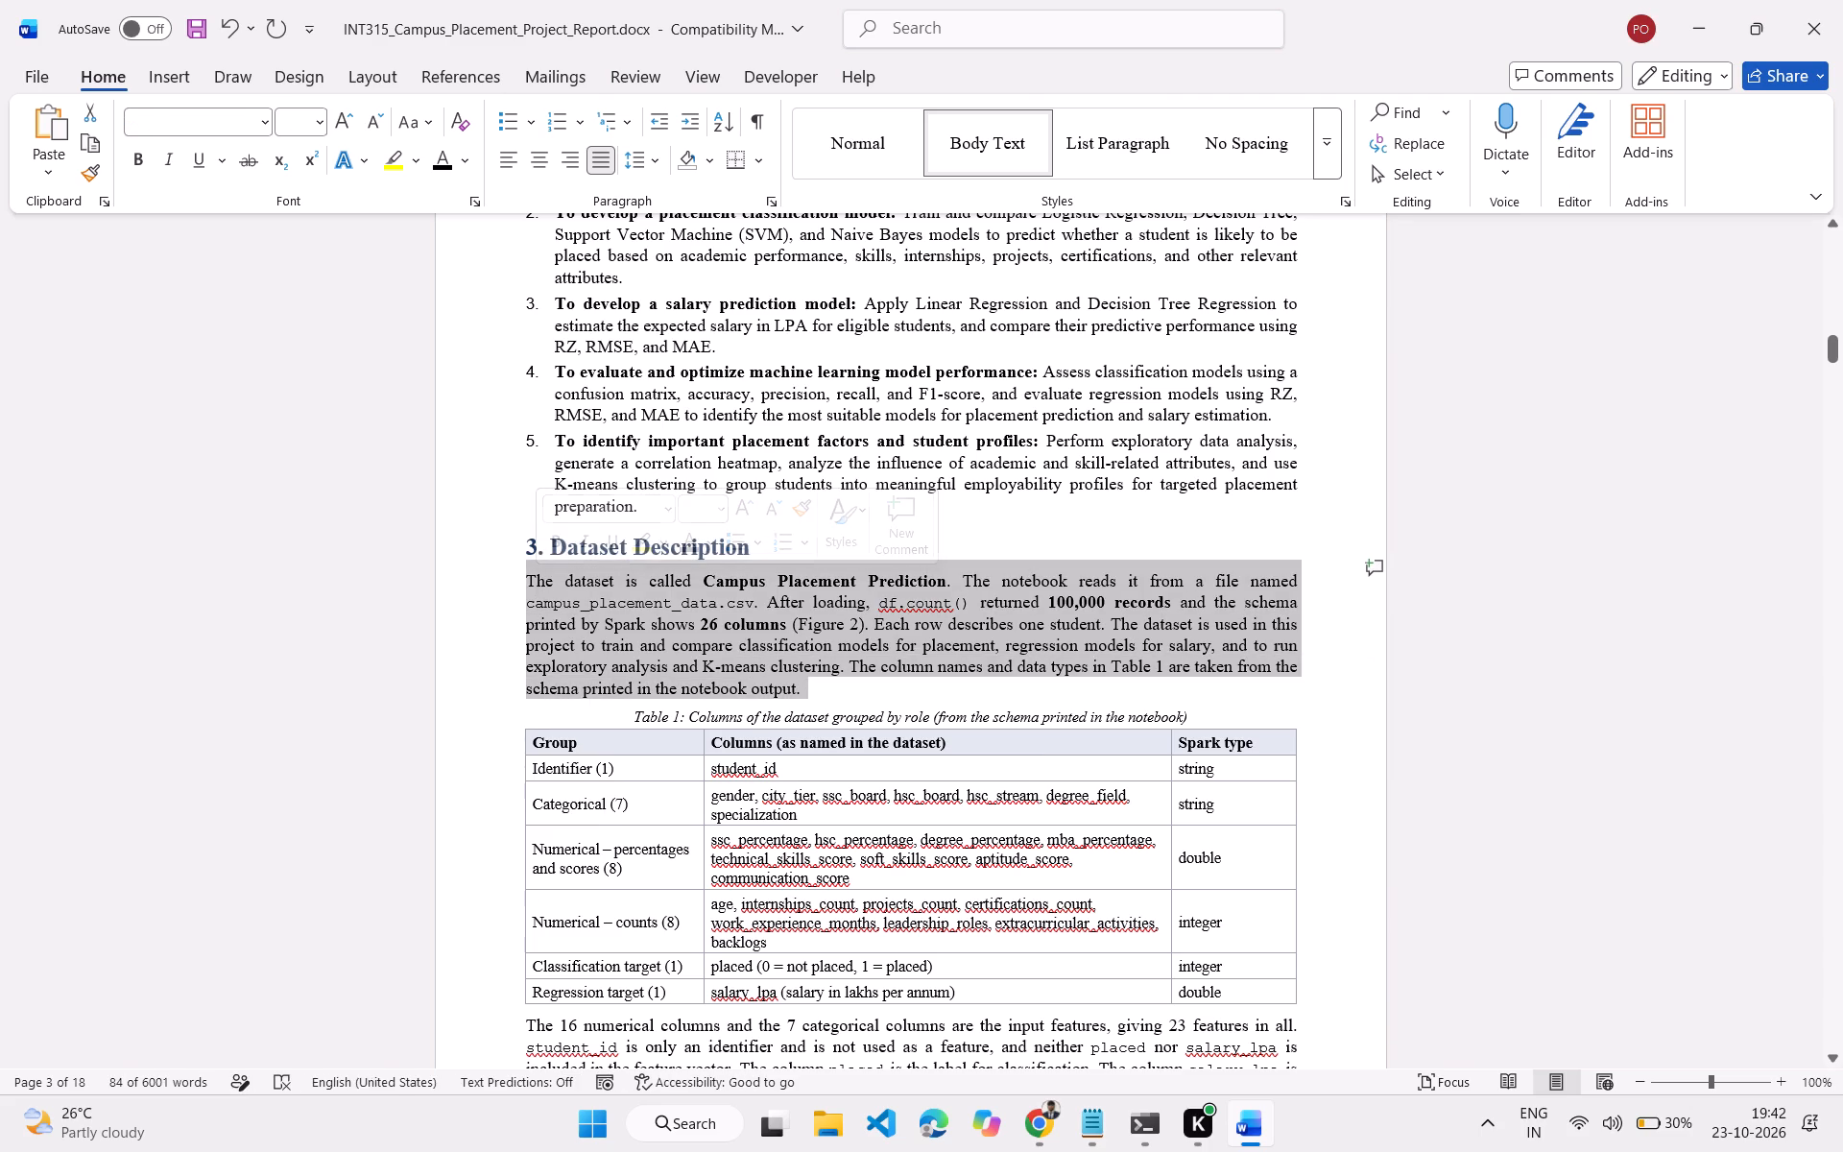
click(923, 406)
scroll(923, 406, up, 2)
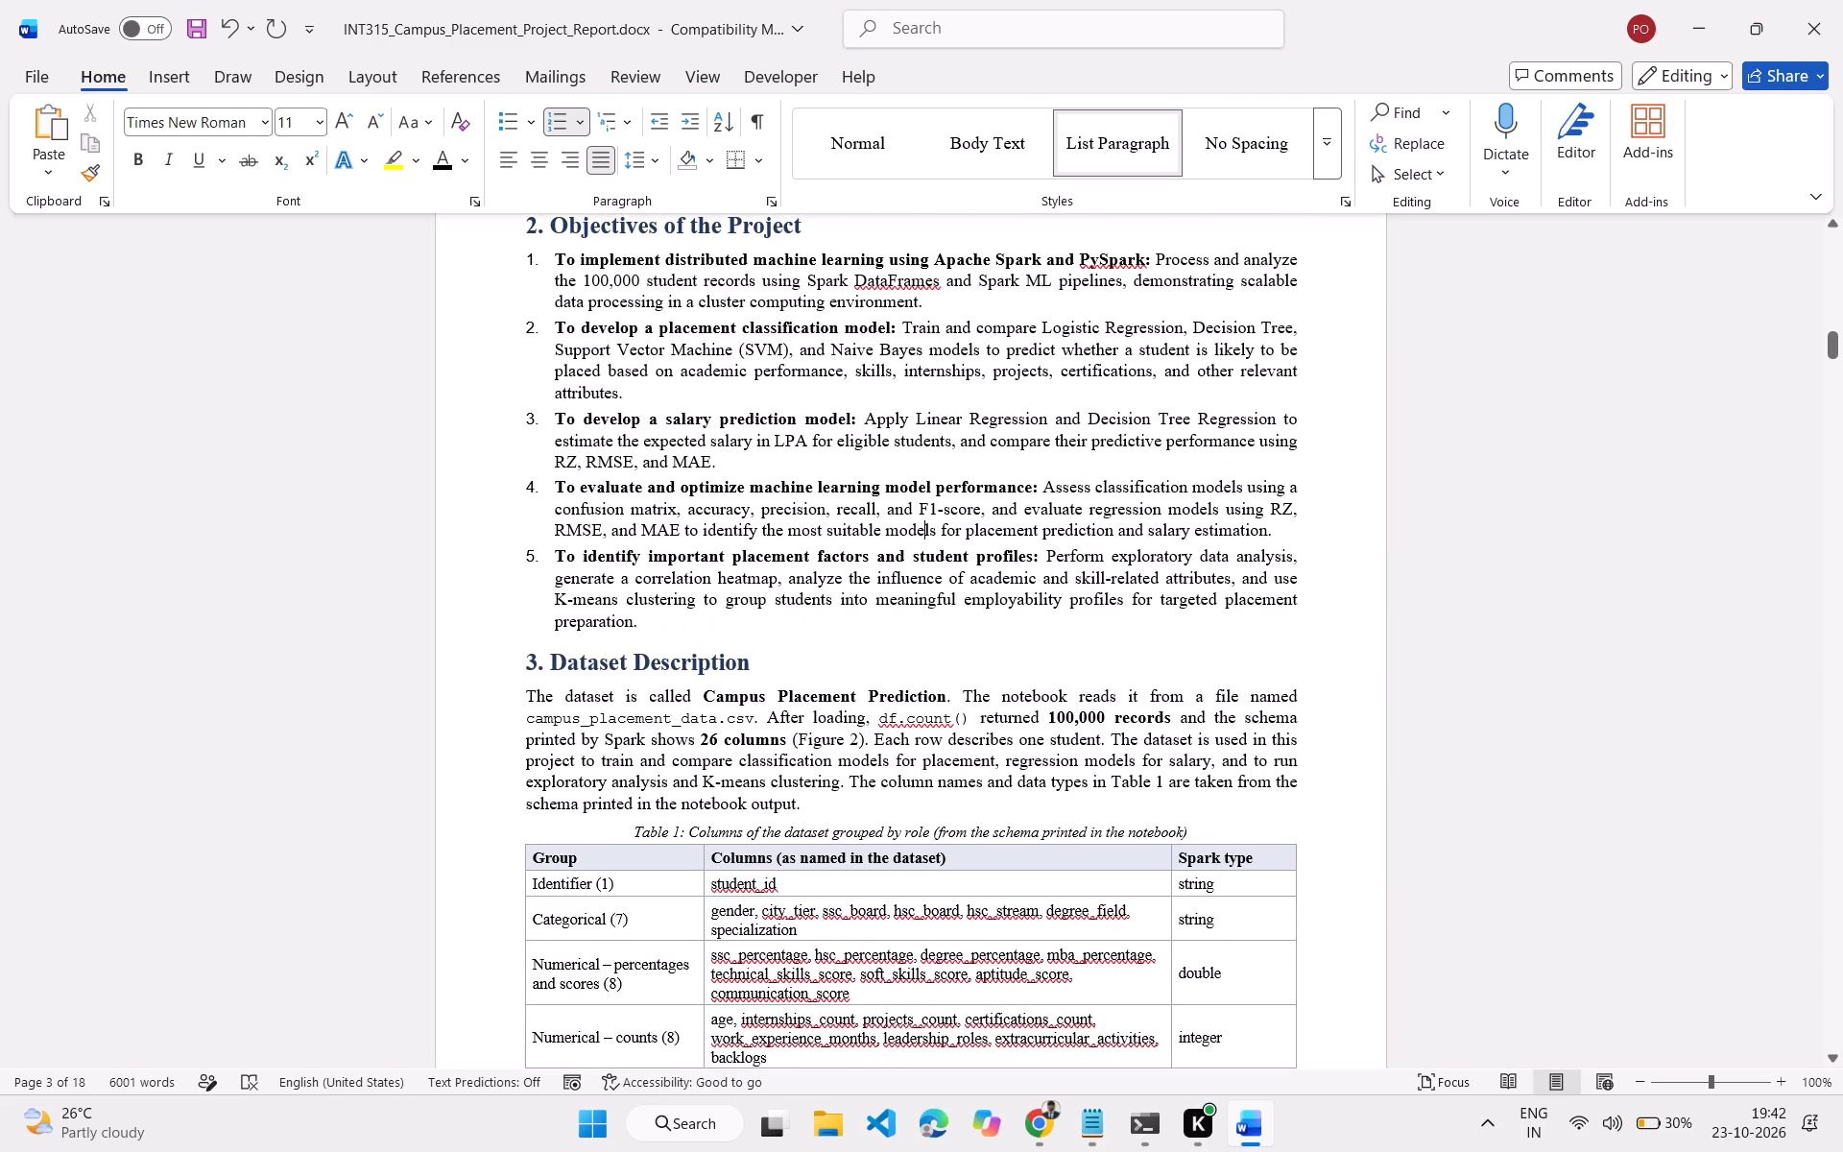
drag(1006, 691, 1030, 693)
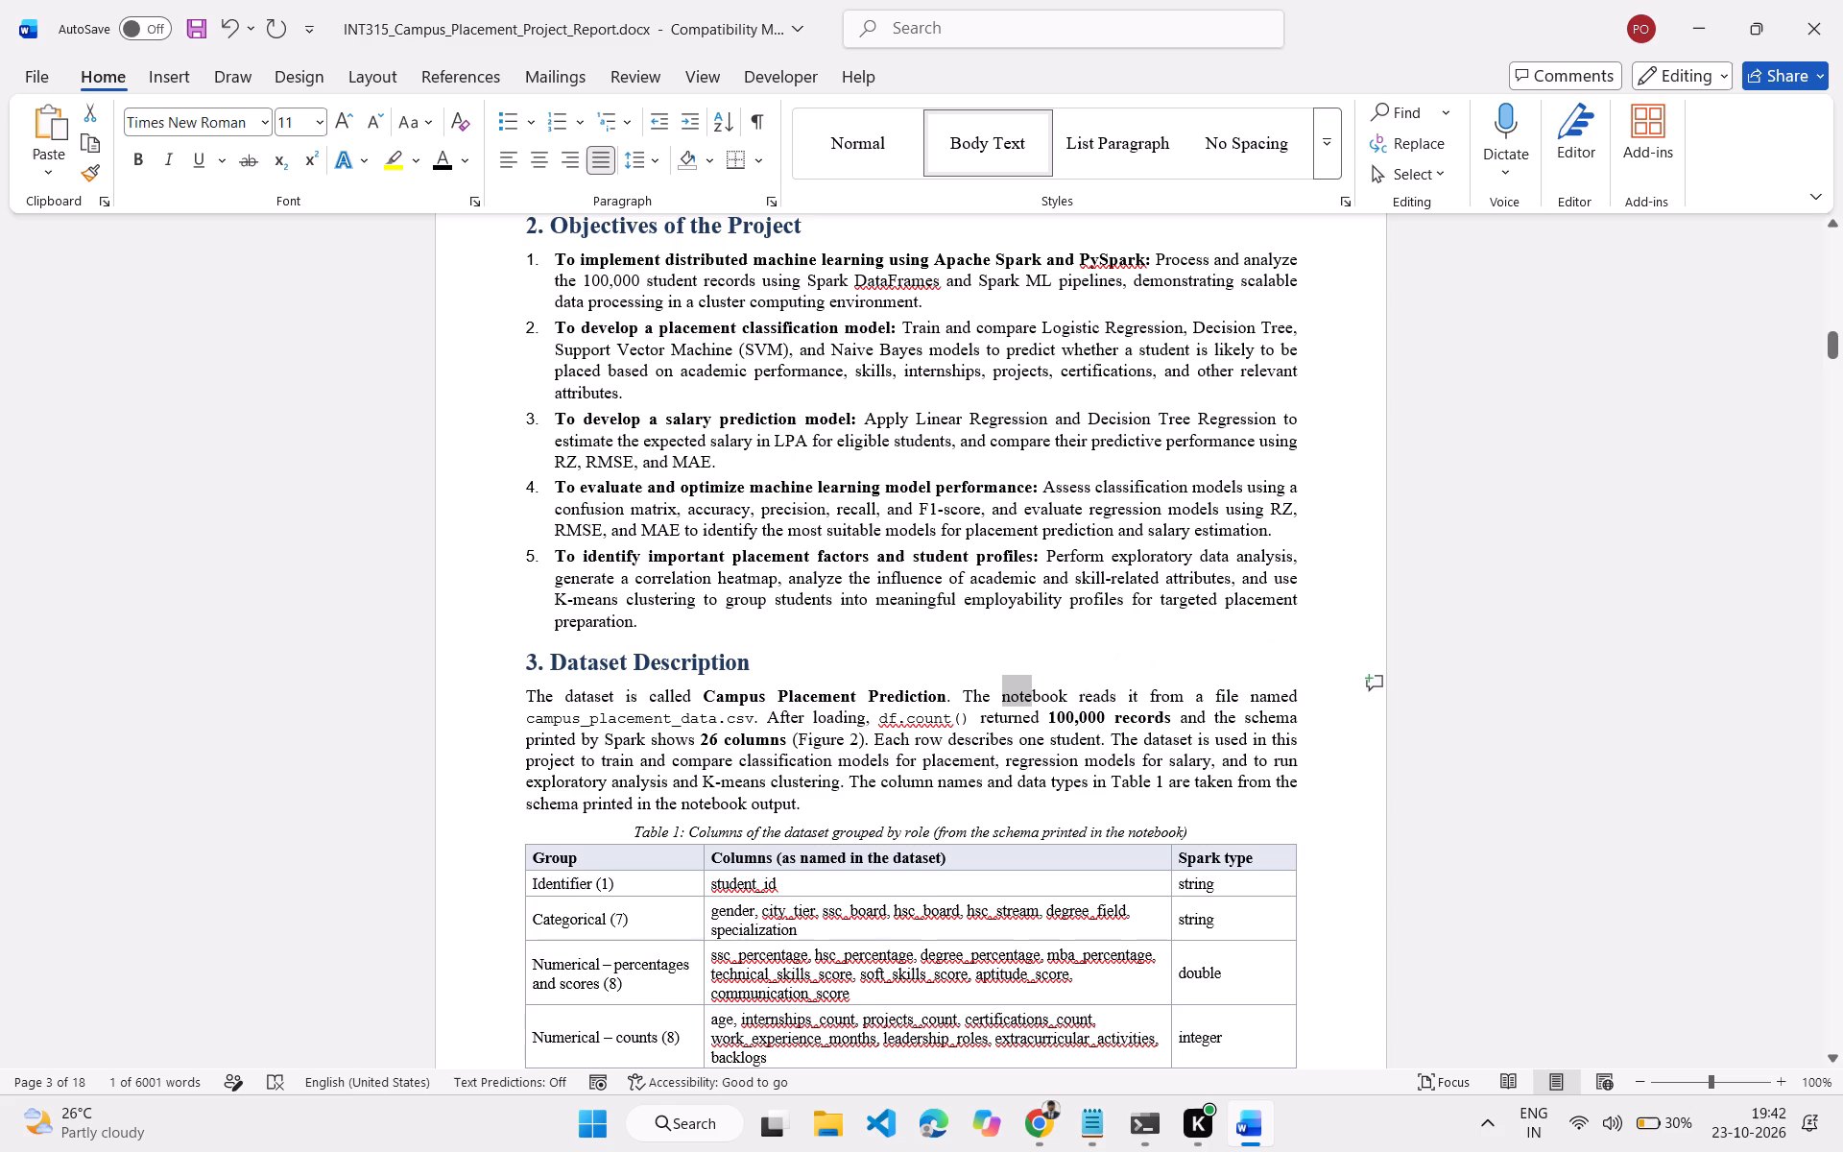
click(84, 179)
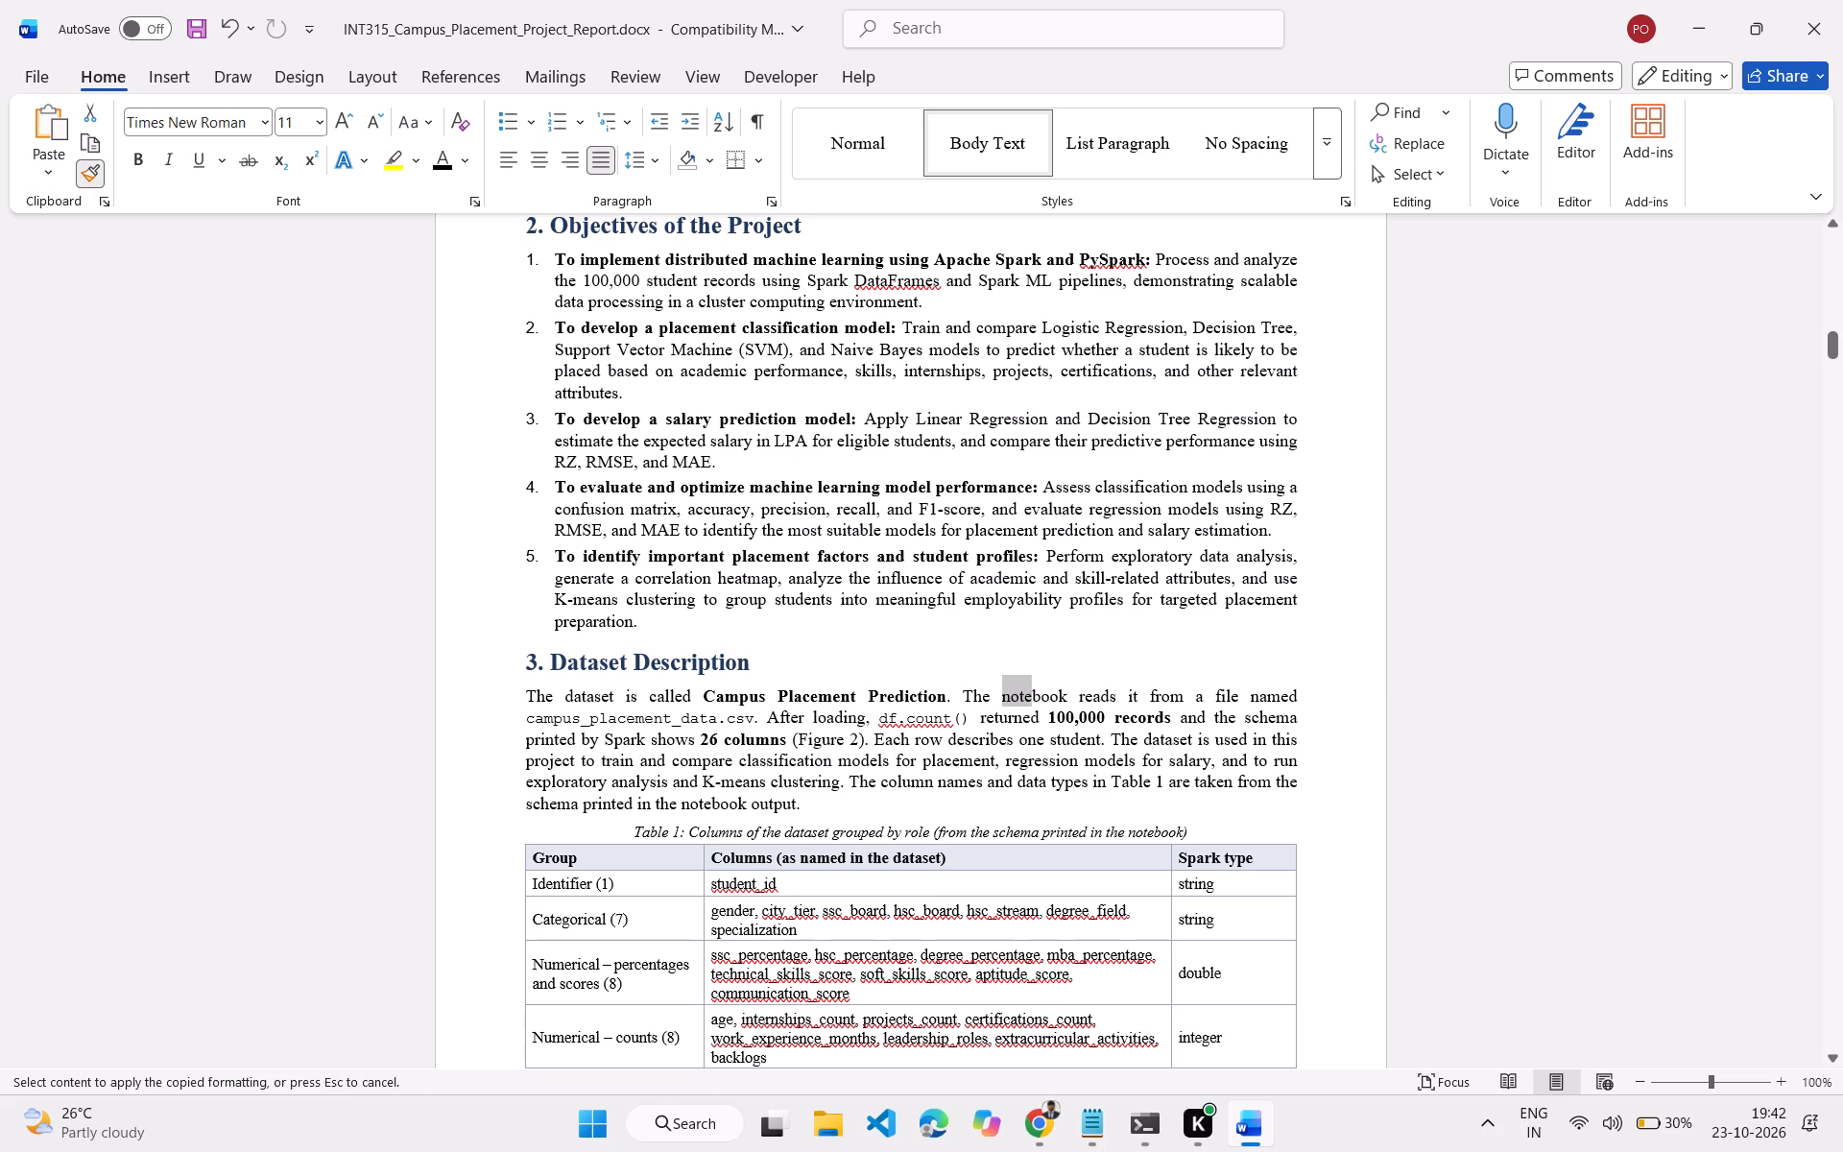
drag(825, 804, 952, 730)
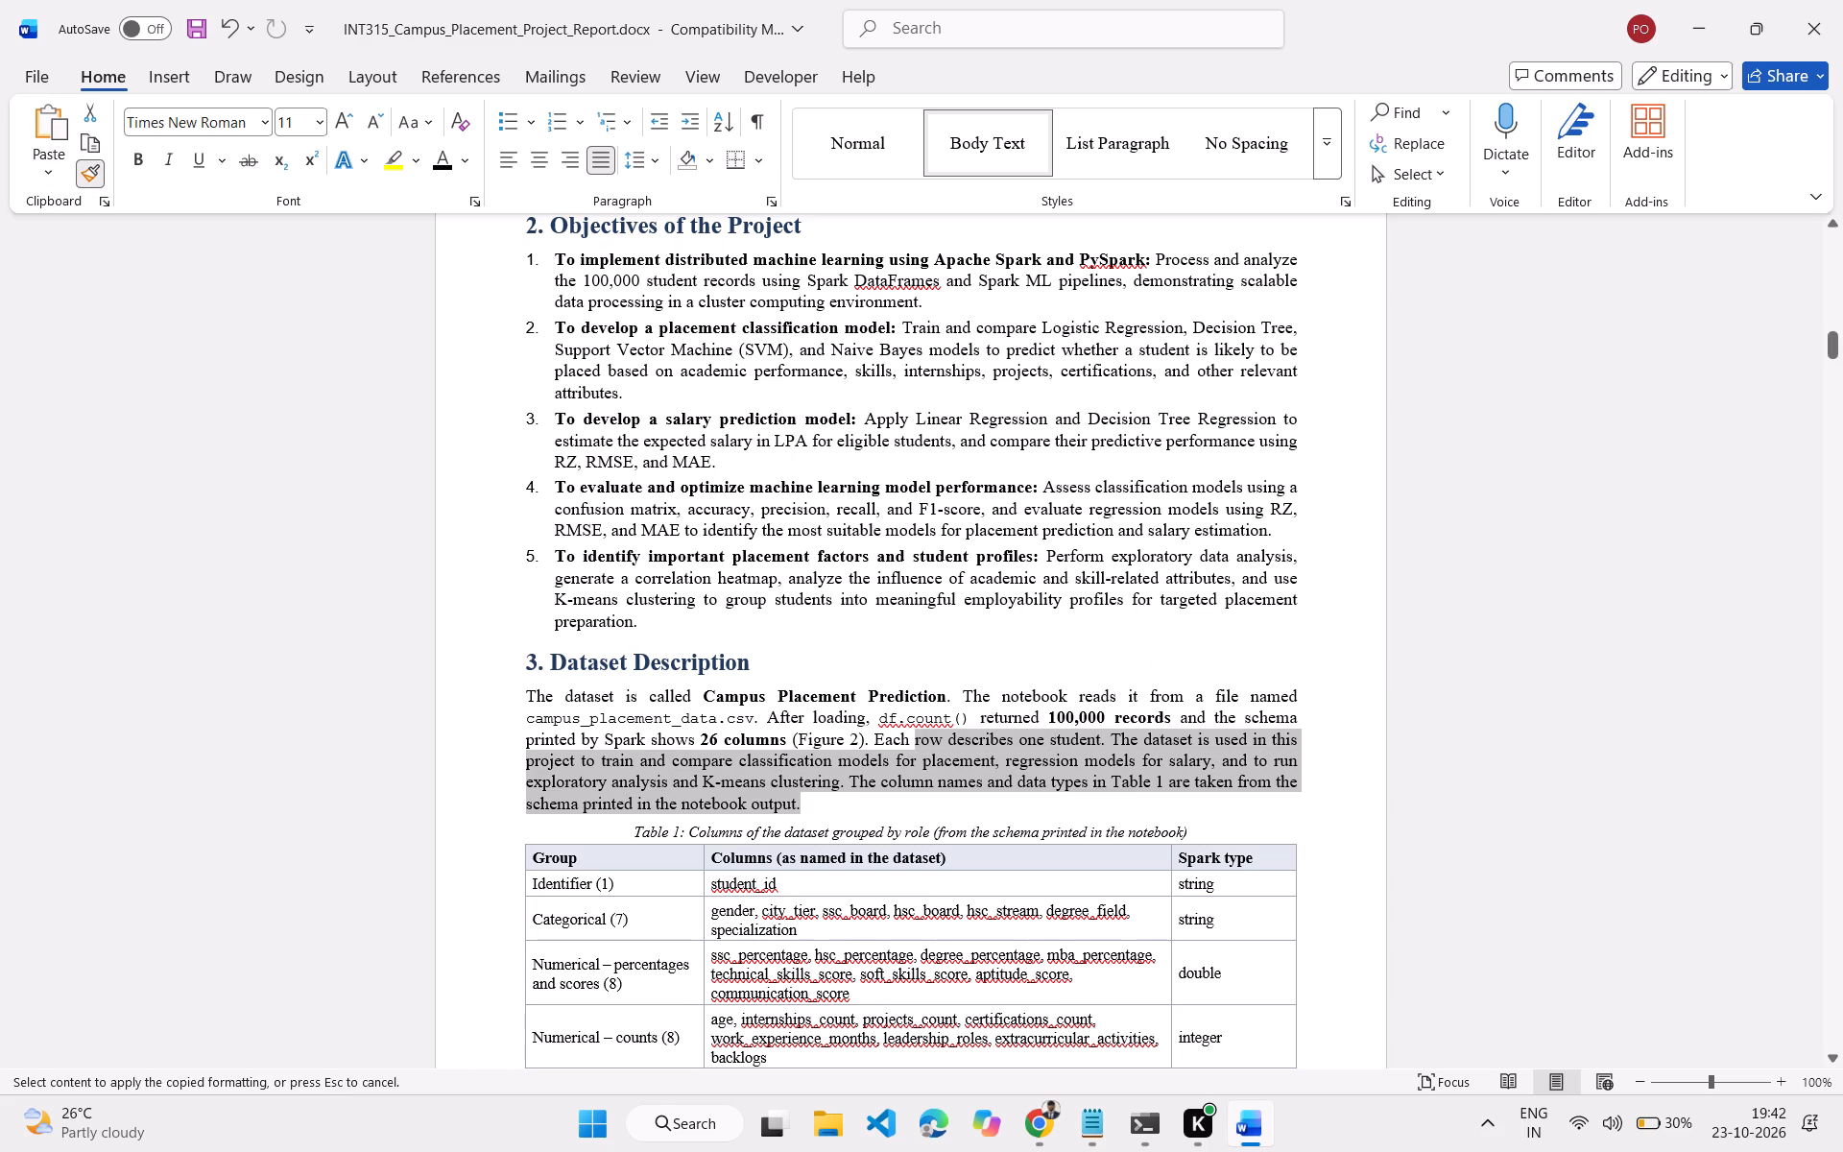
drag(952, 730, 969, 703)
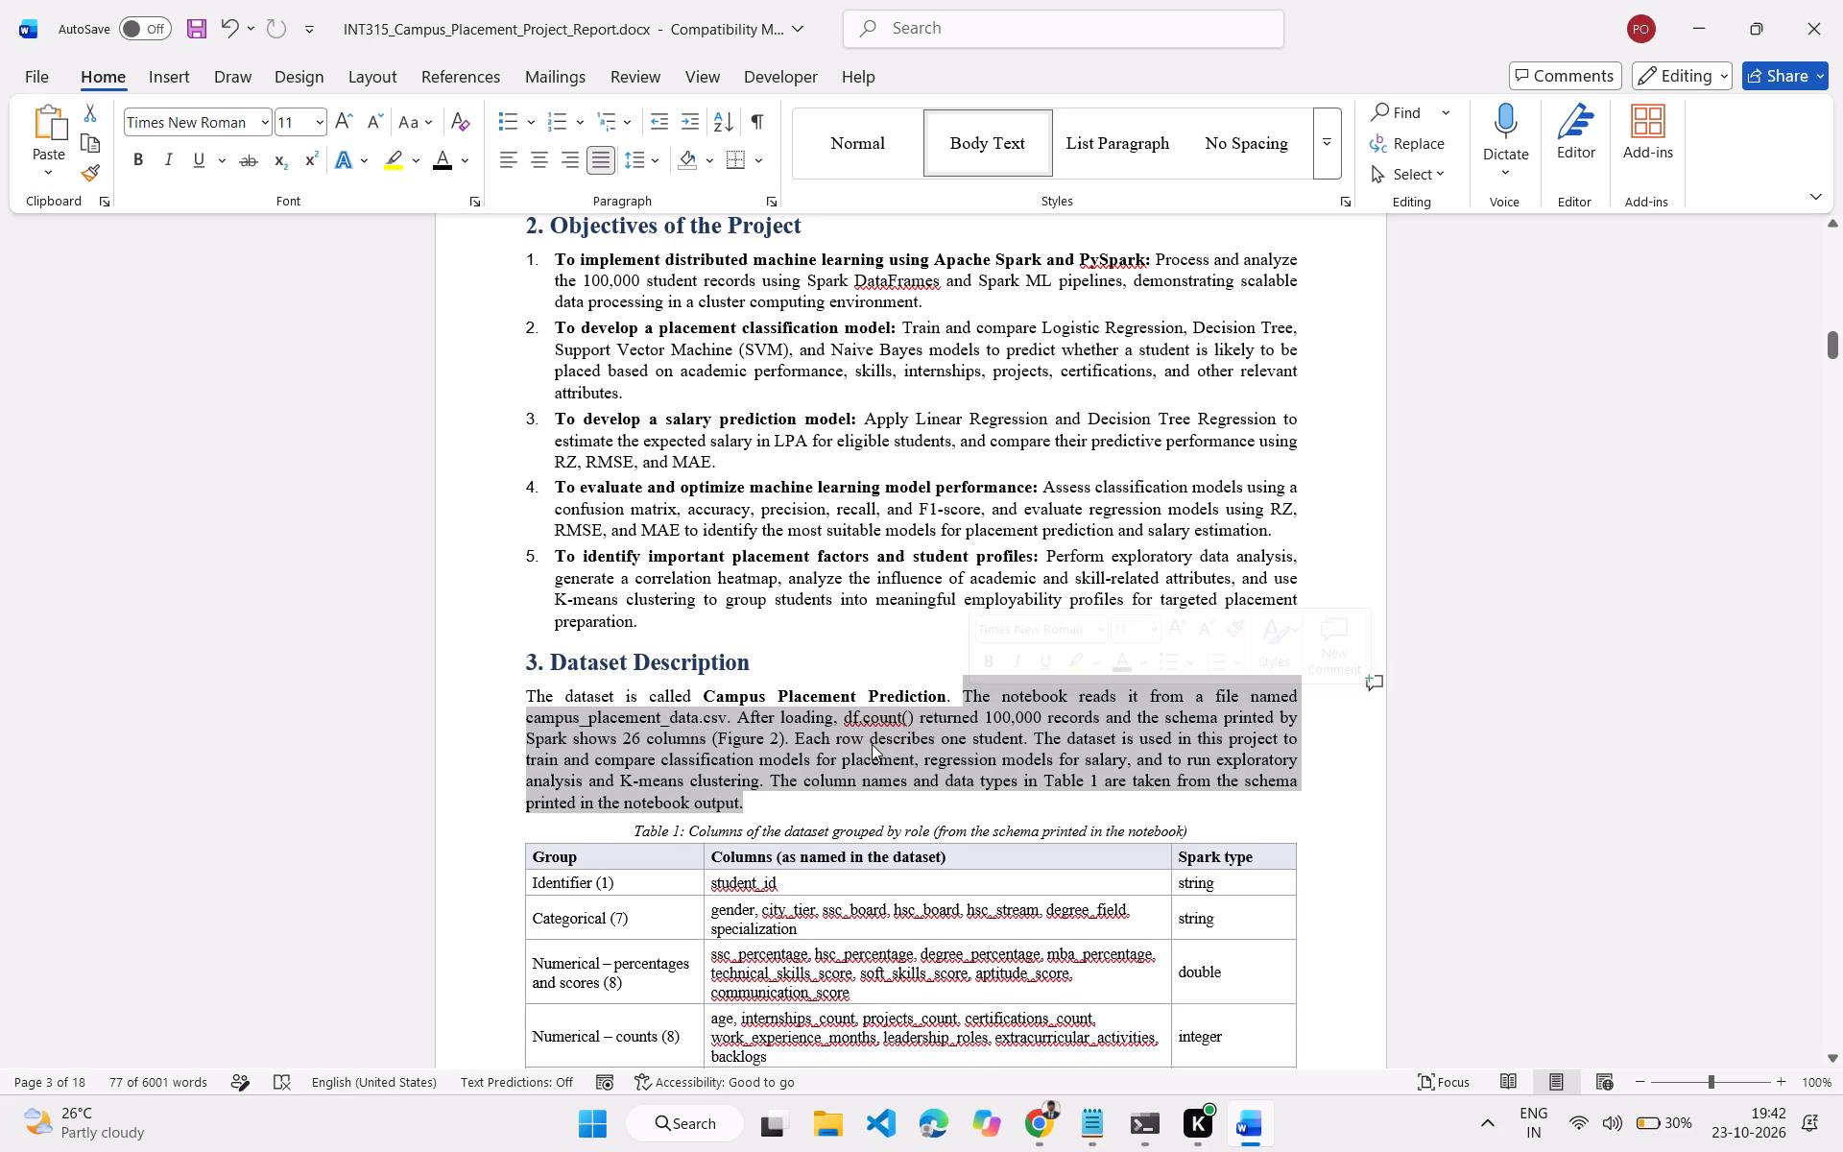
click(872, 744)
Copy the plain body formatting of the first Dataset Description paragraph onto the paragraph below Table 1, through "the full dataset.", with Format Painter.
scroll(1148, 873, down, 1)
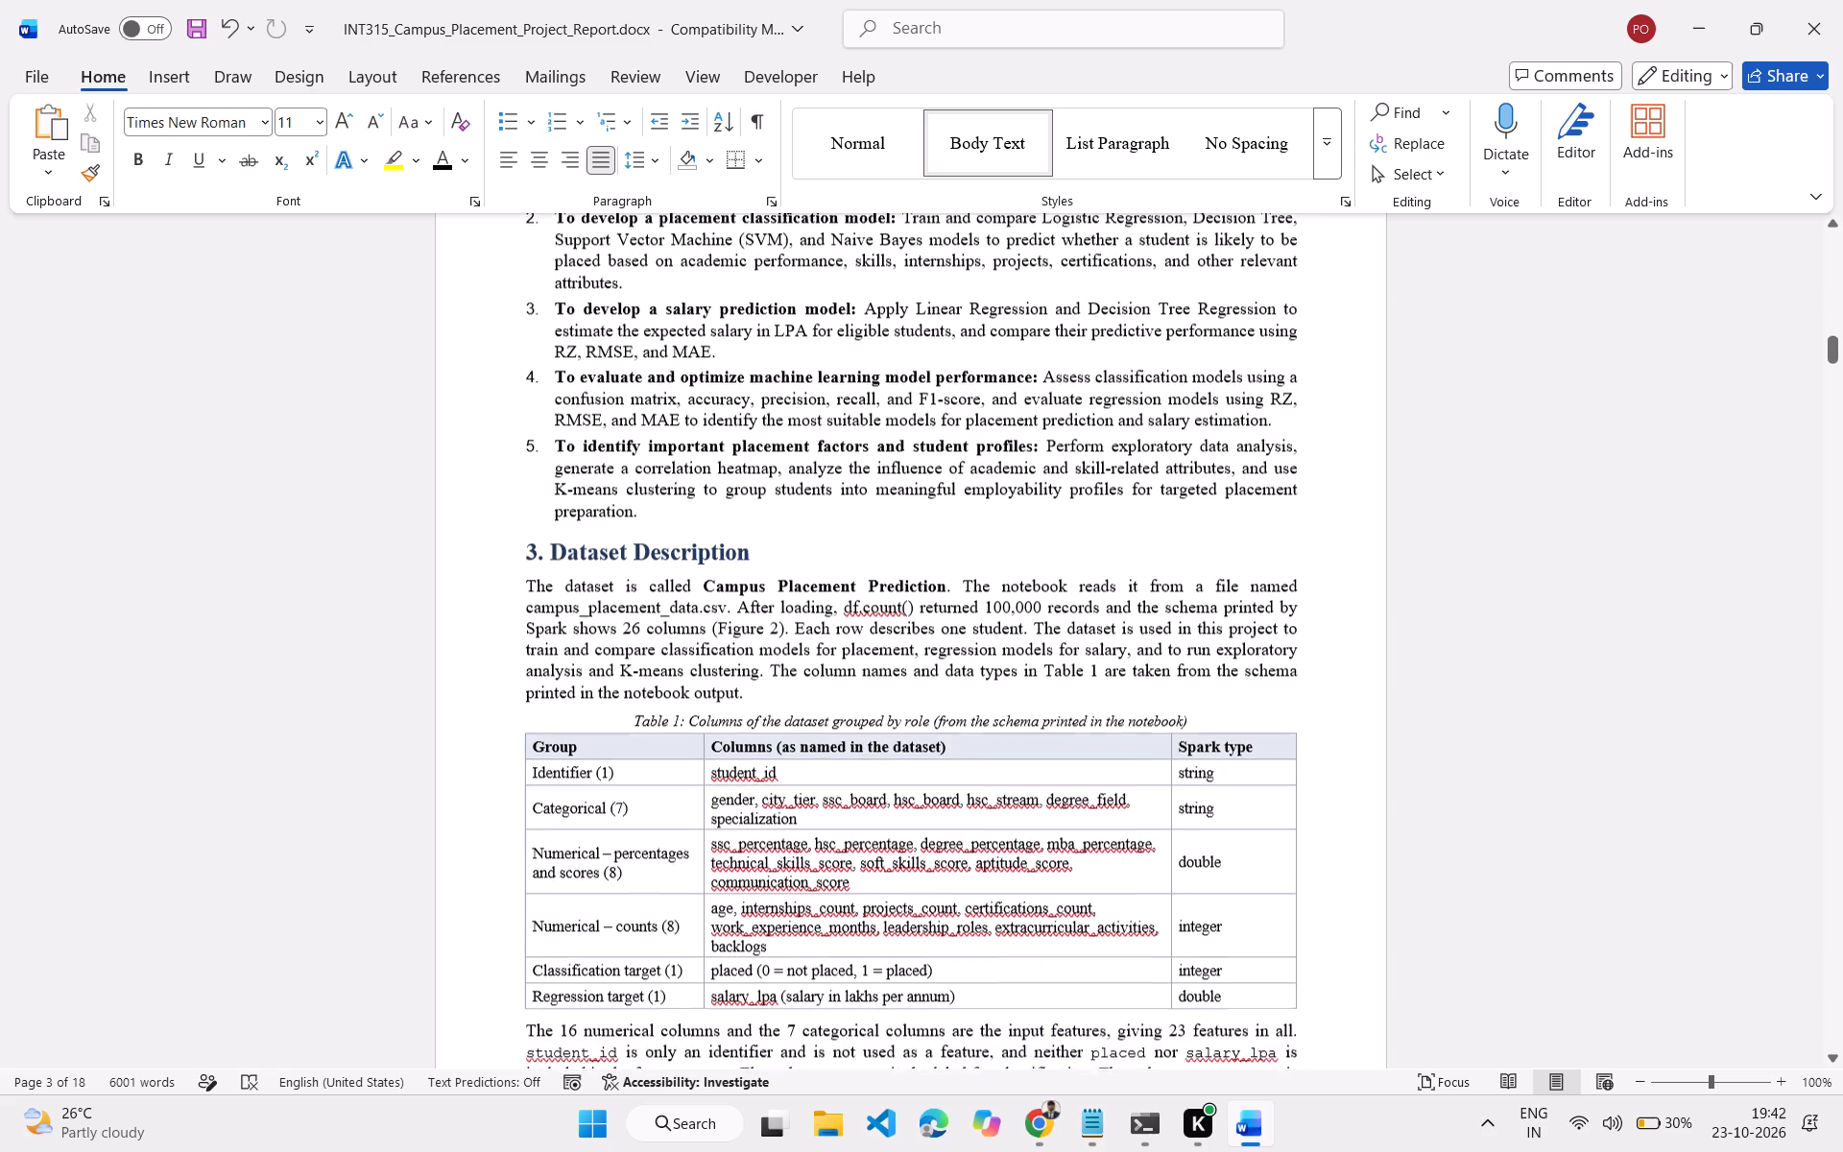
scroll(1148, 873, down, 1)
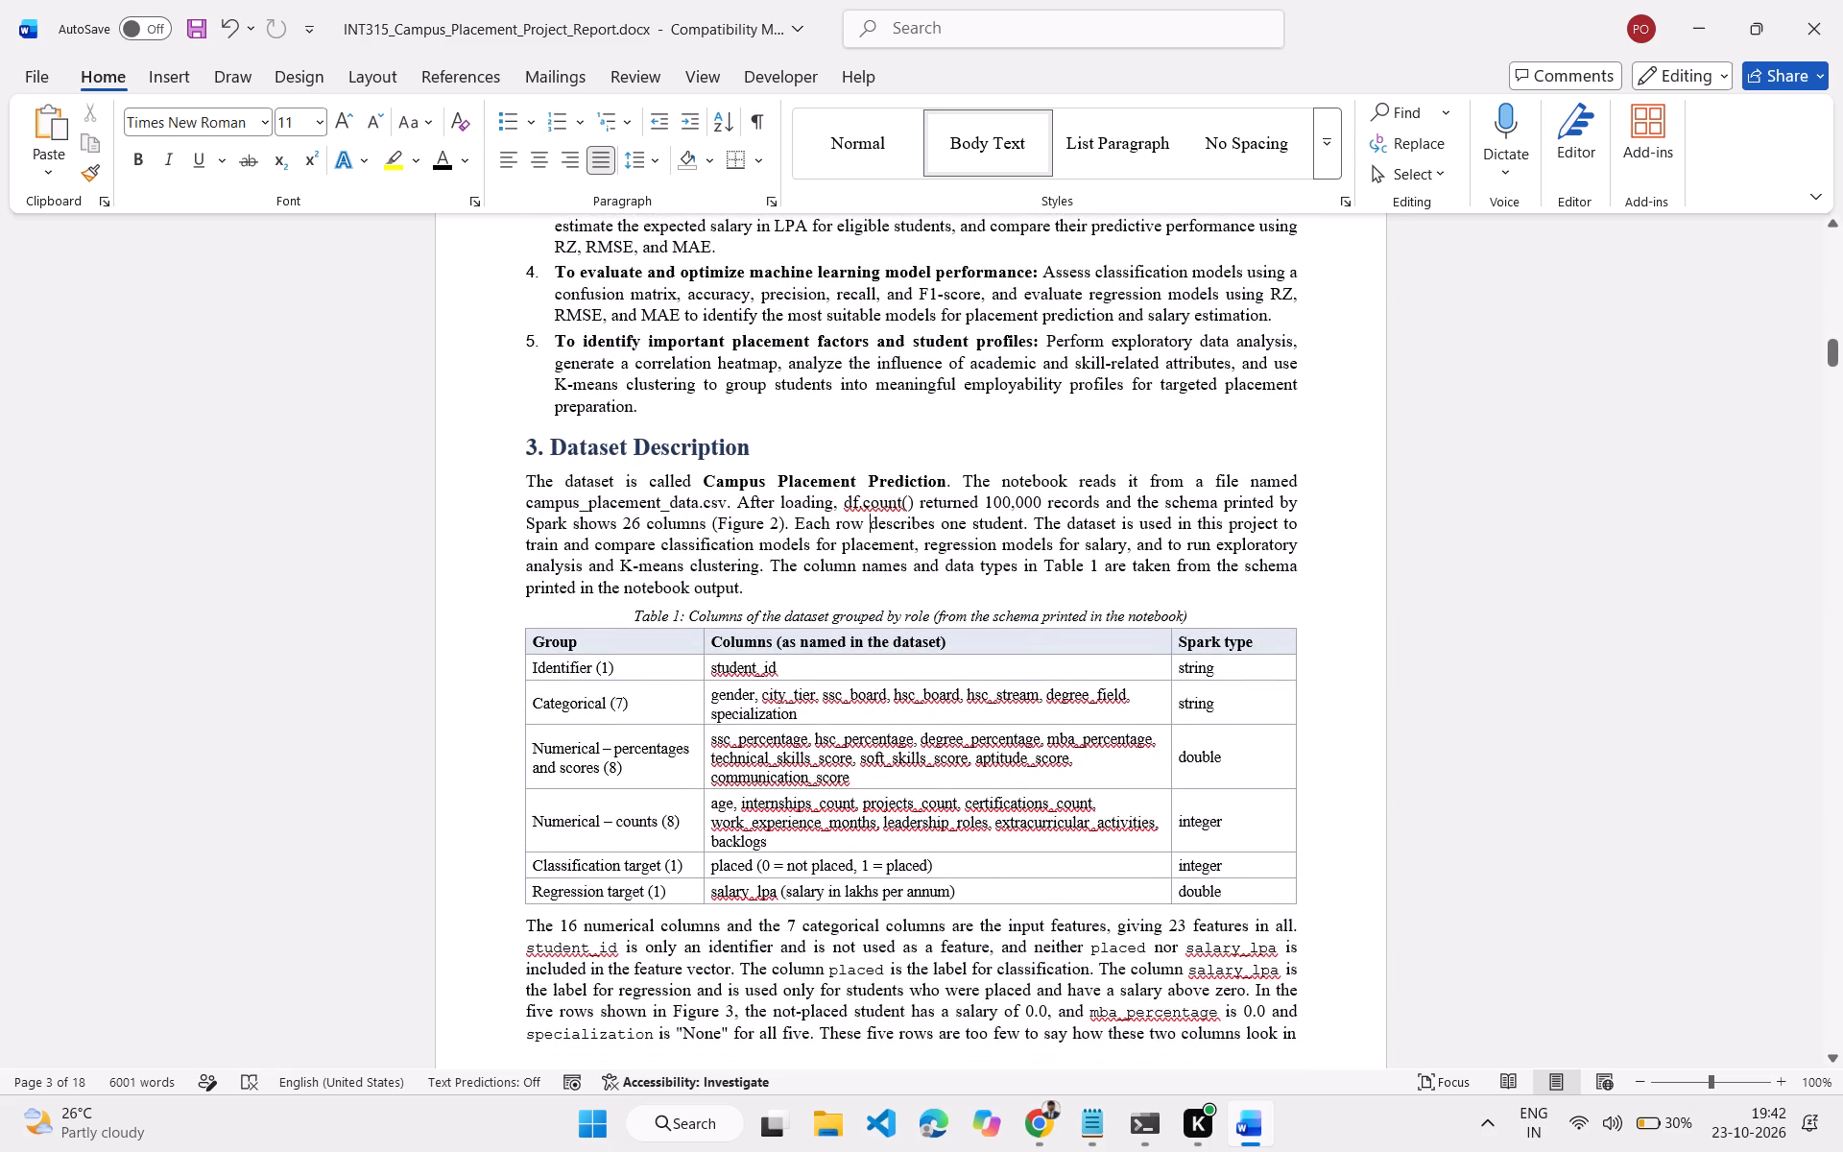
scroll(1148, 873, down, 1)
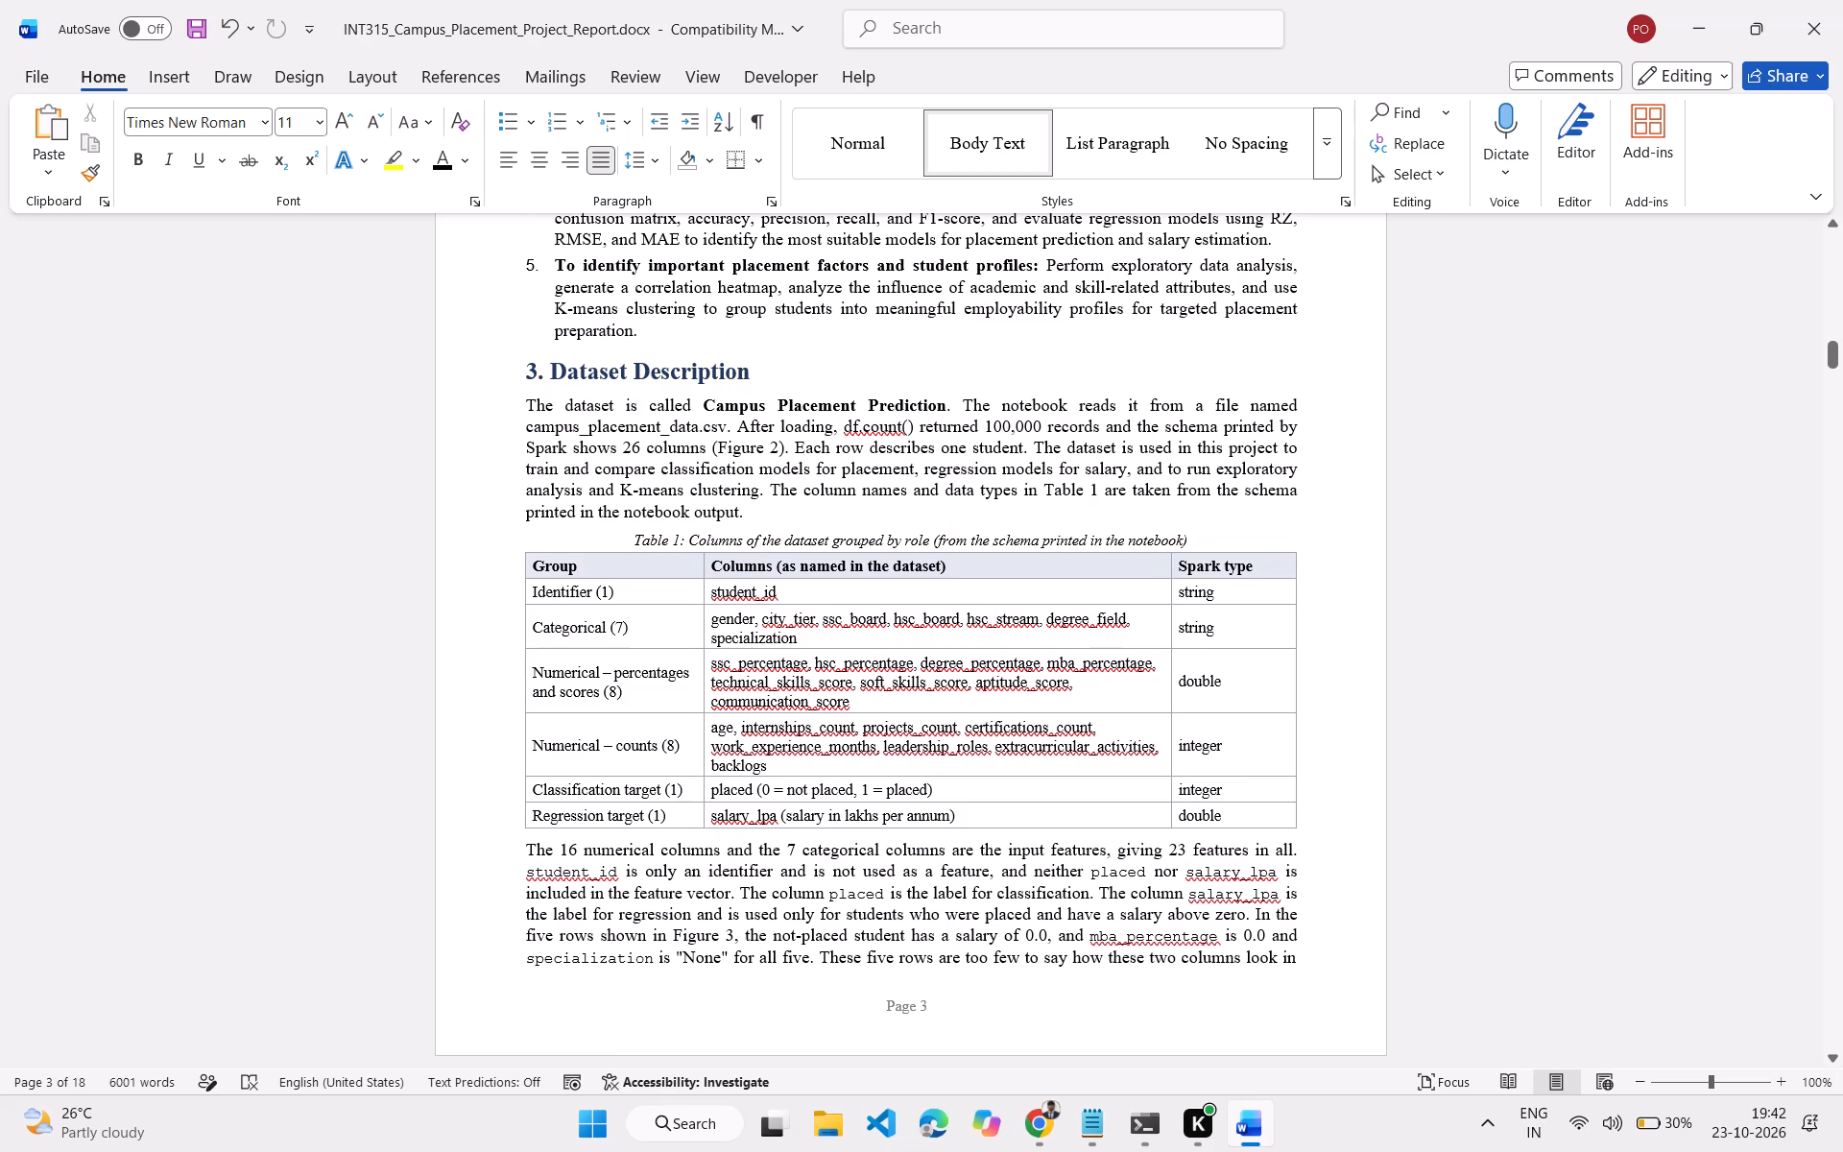
scroll(1148, 873, down, 1)
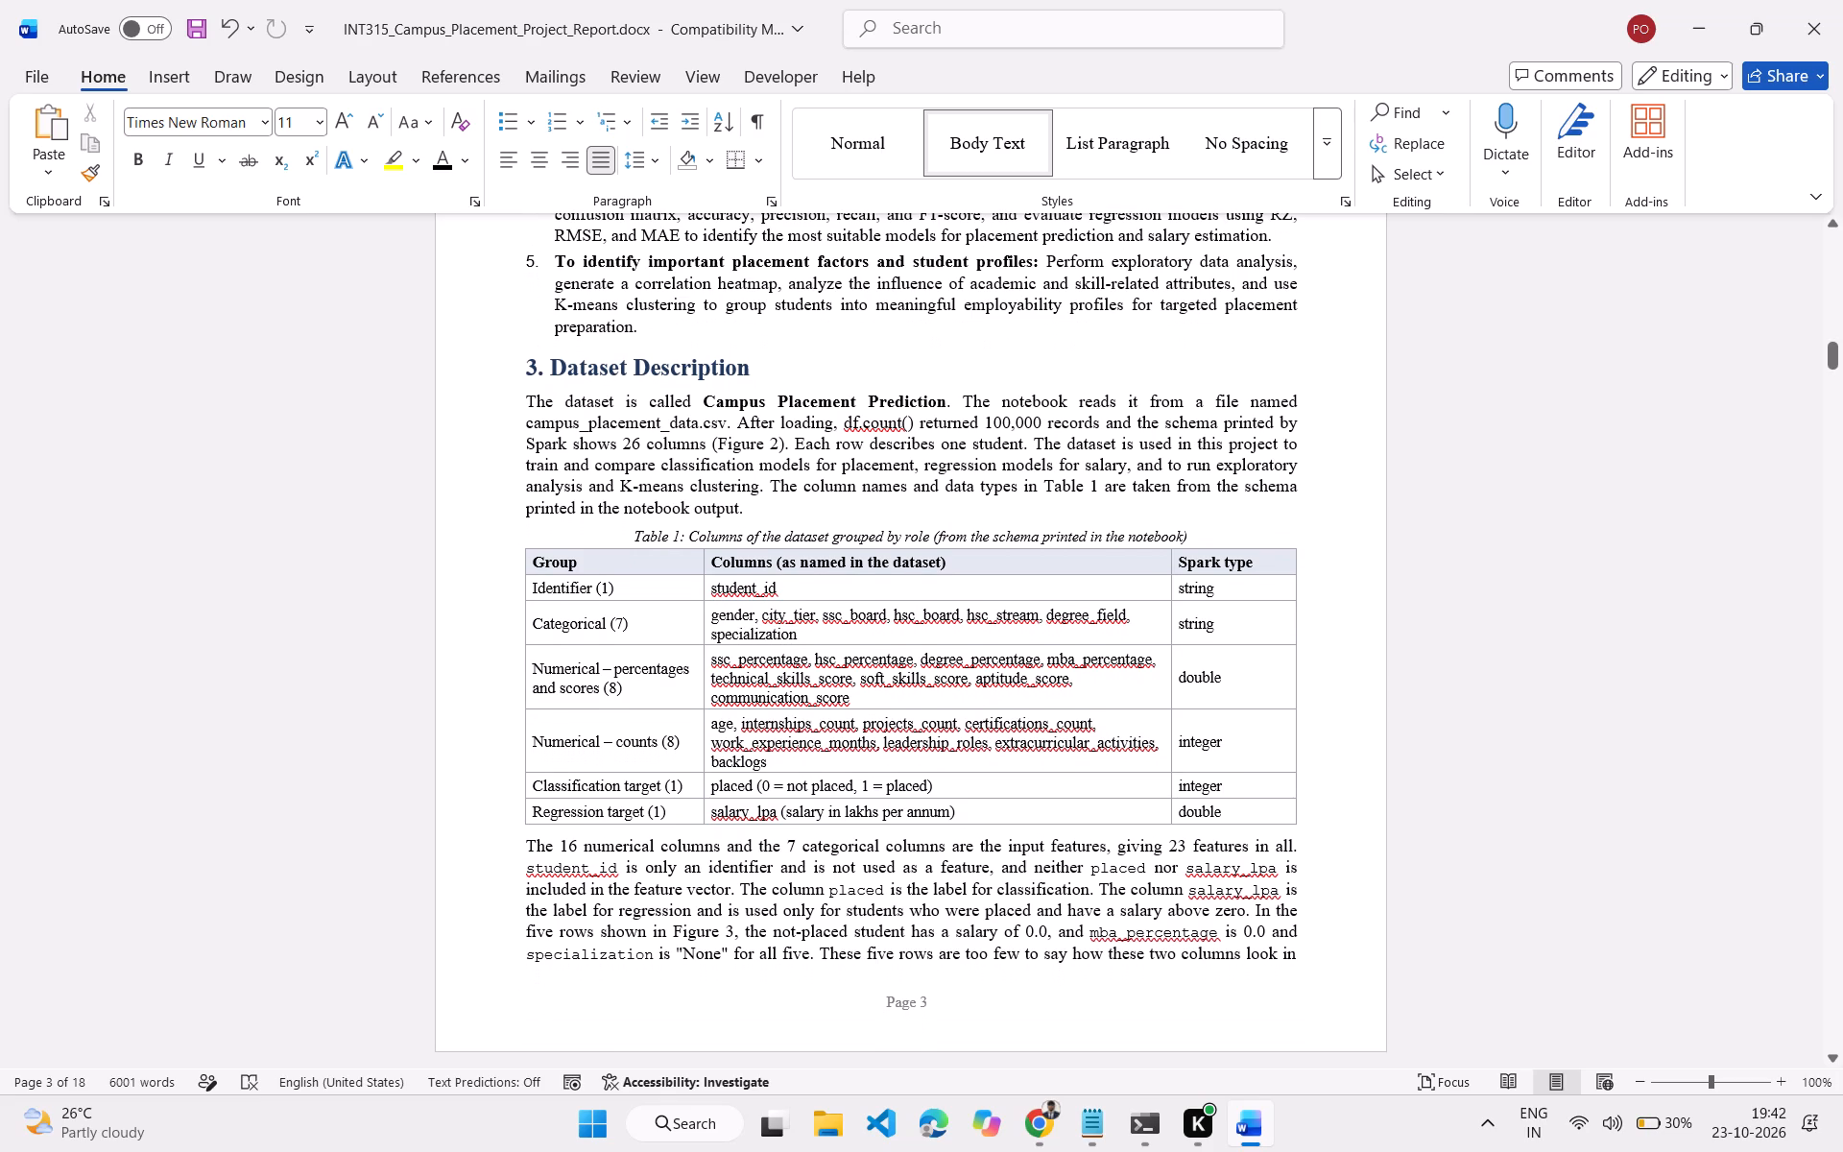
scroll(1148, 873, down, 1)
click(1025, 412)
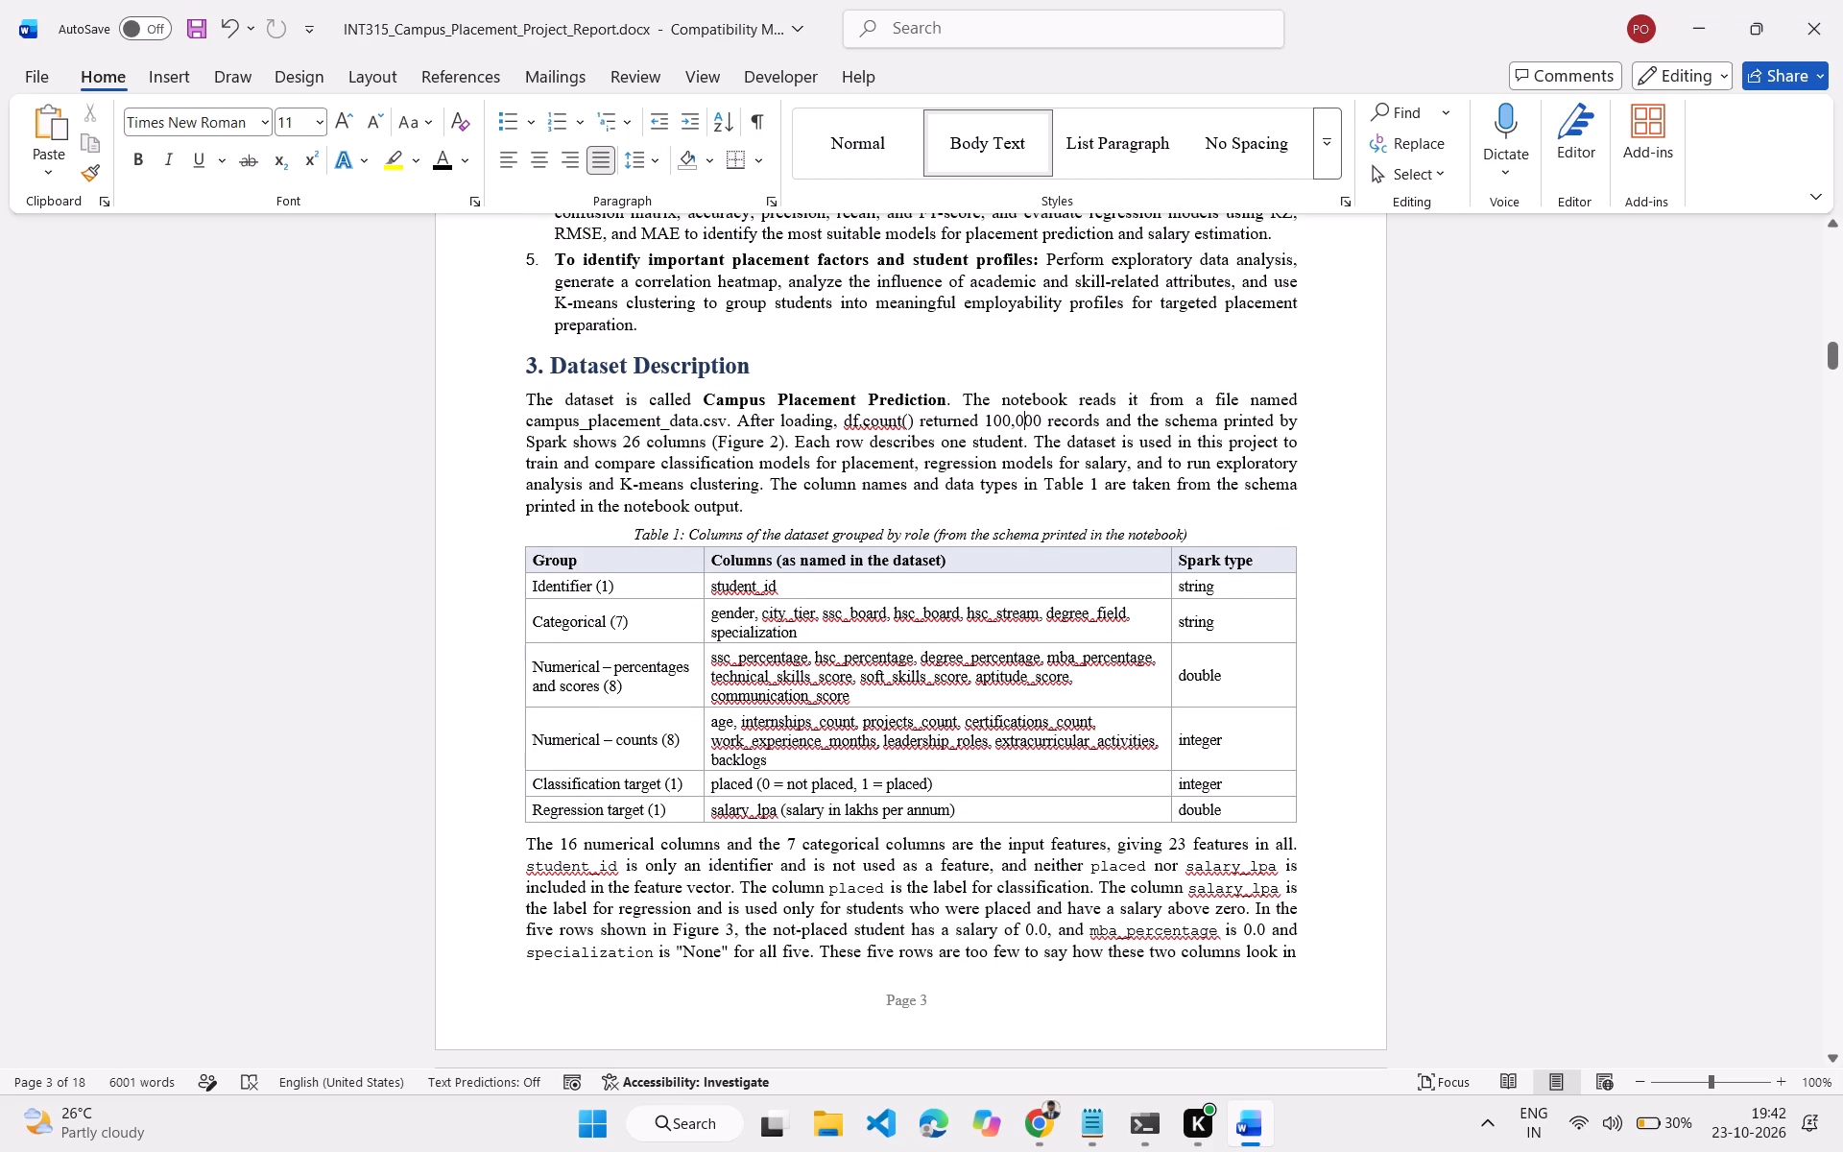
click(88, 183)
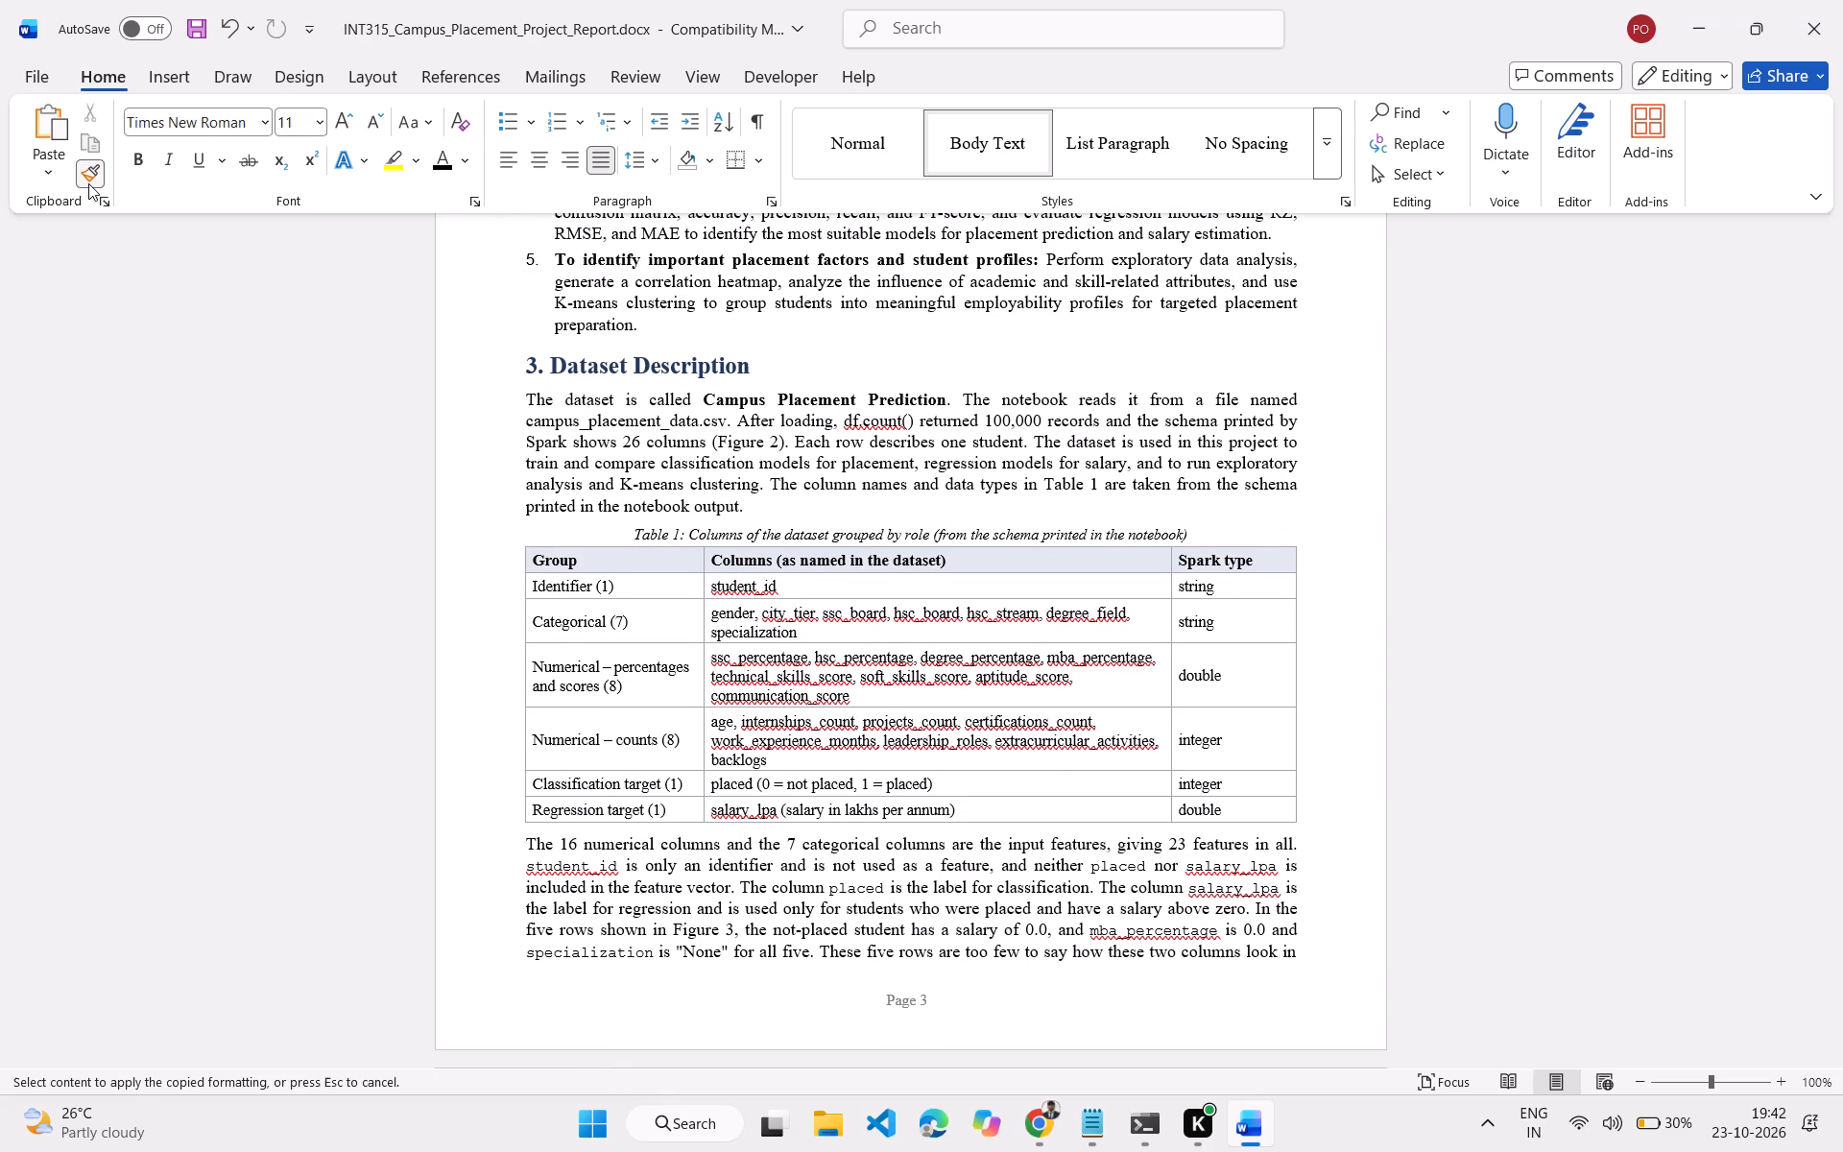
scroll(371, 468, down, 3)
scroll(371, 468, up, 1)
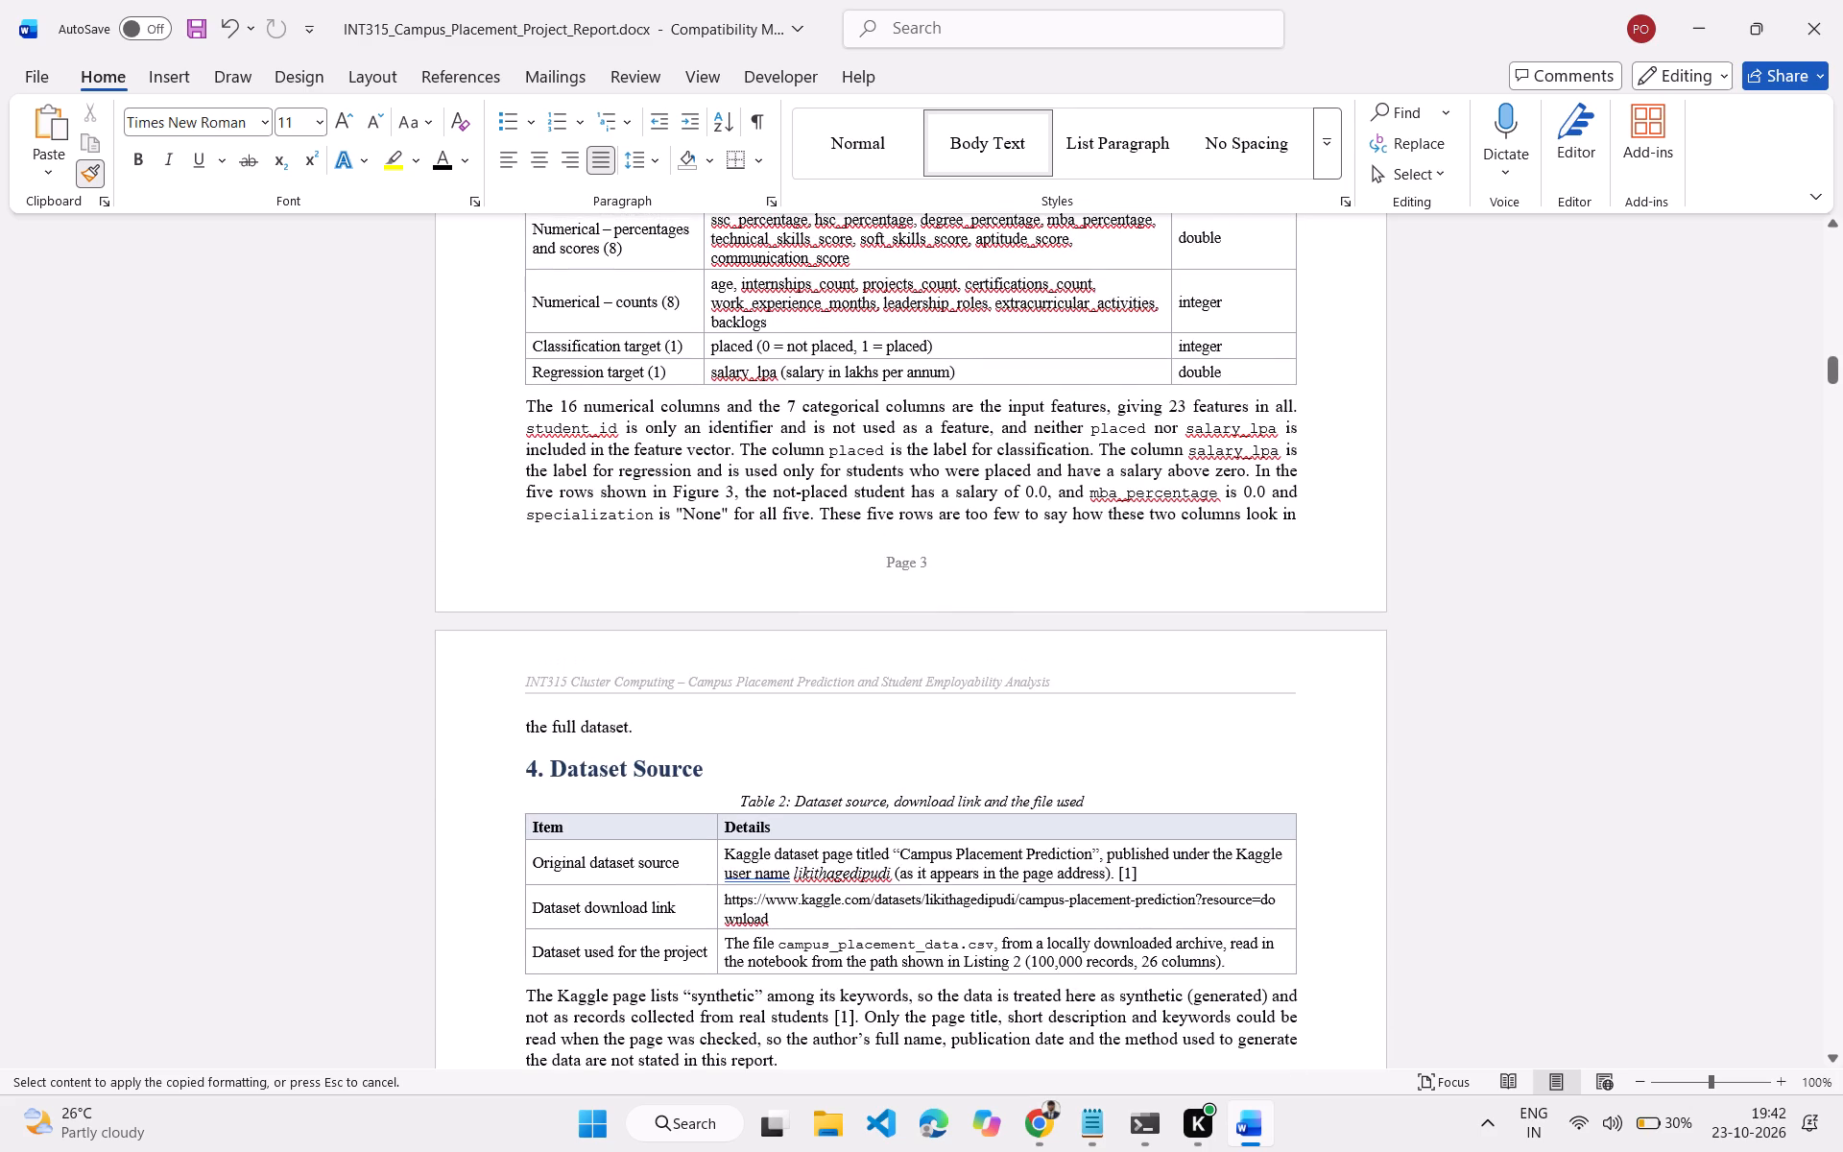
drag(525, 403, 665, 712)
click(533, 561)
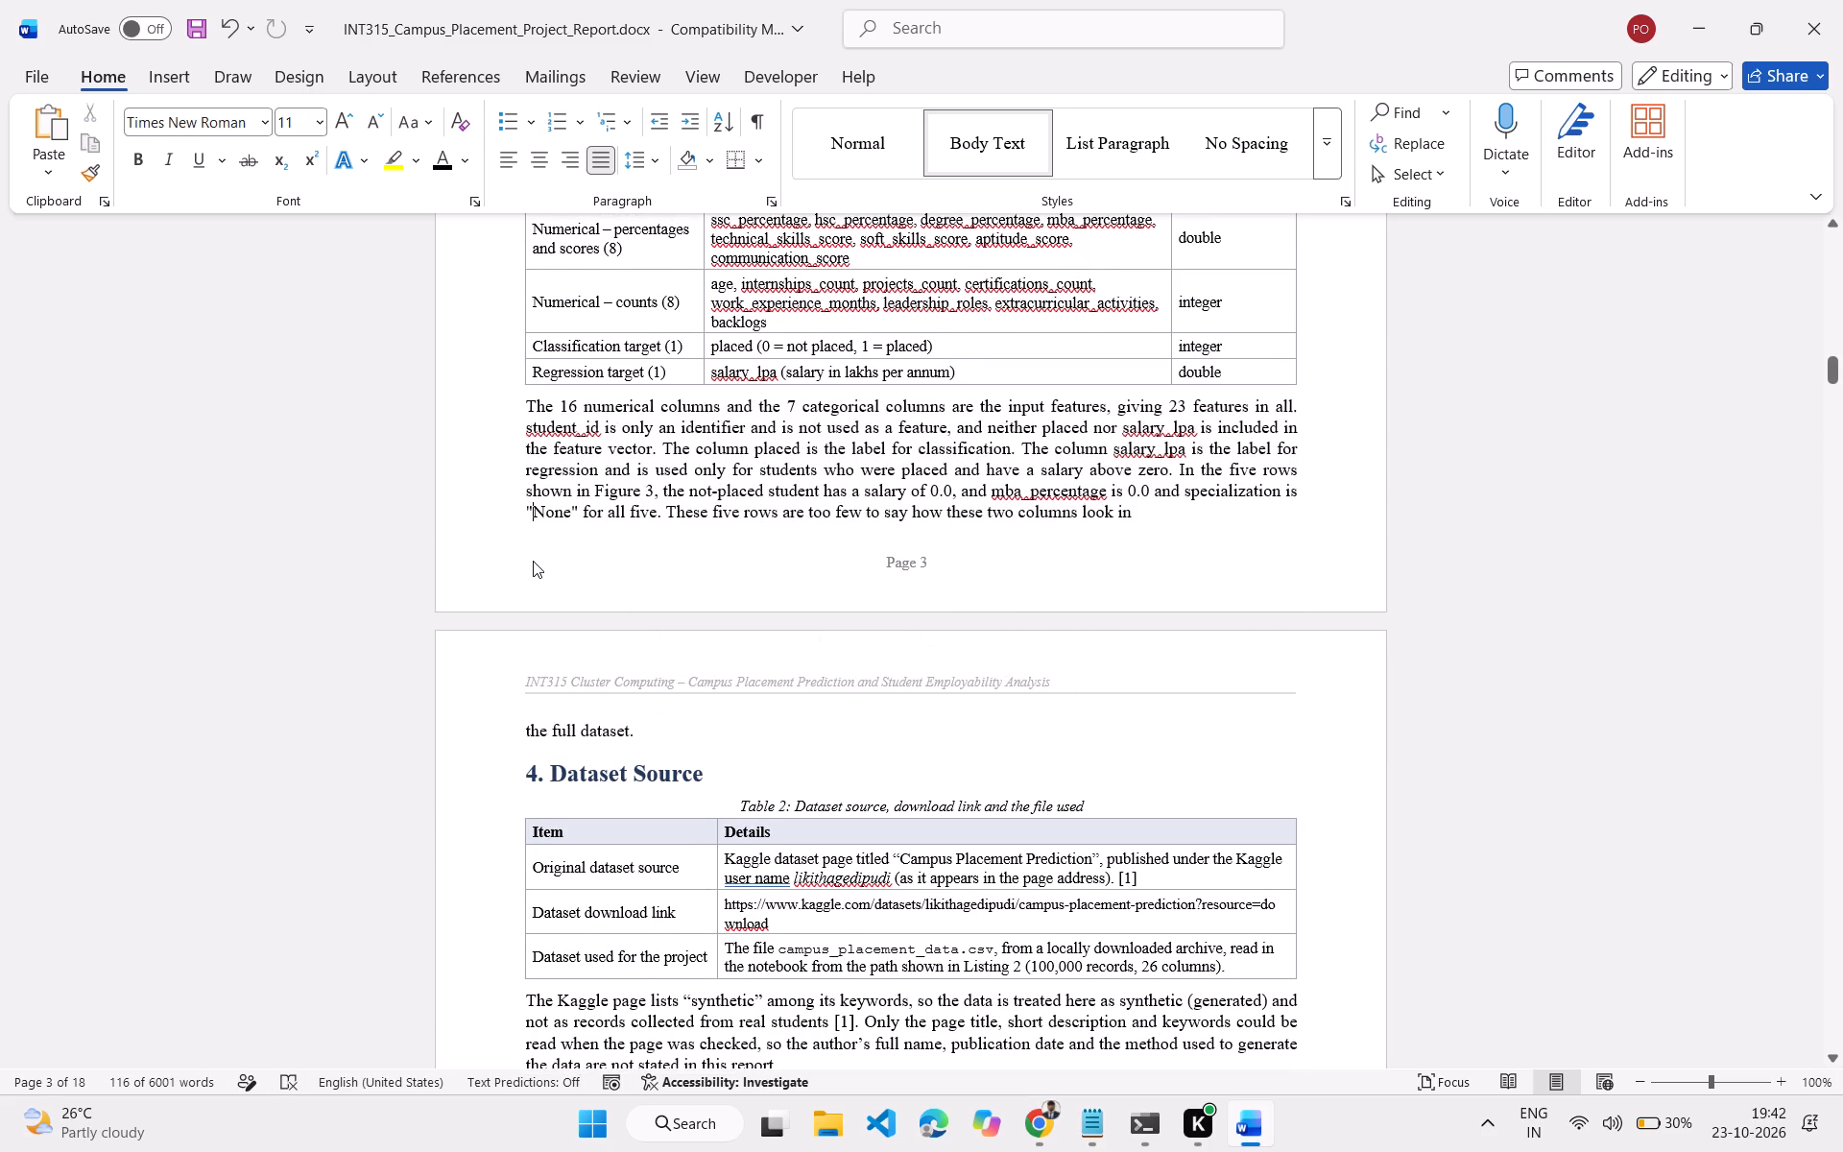
Review the Dataset Description section and the table of contents for remaining formatting or numbering problems.
scroll(533, 561, up, 3)
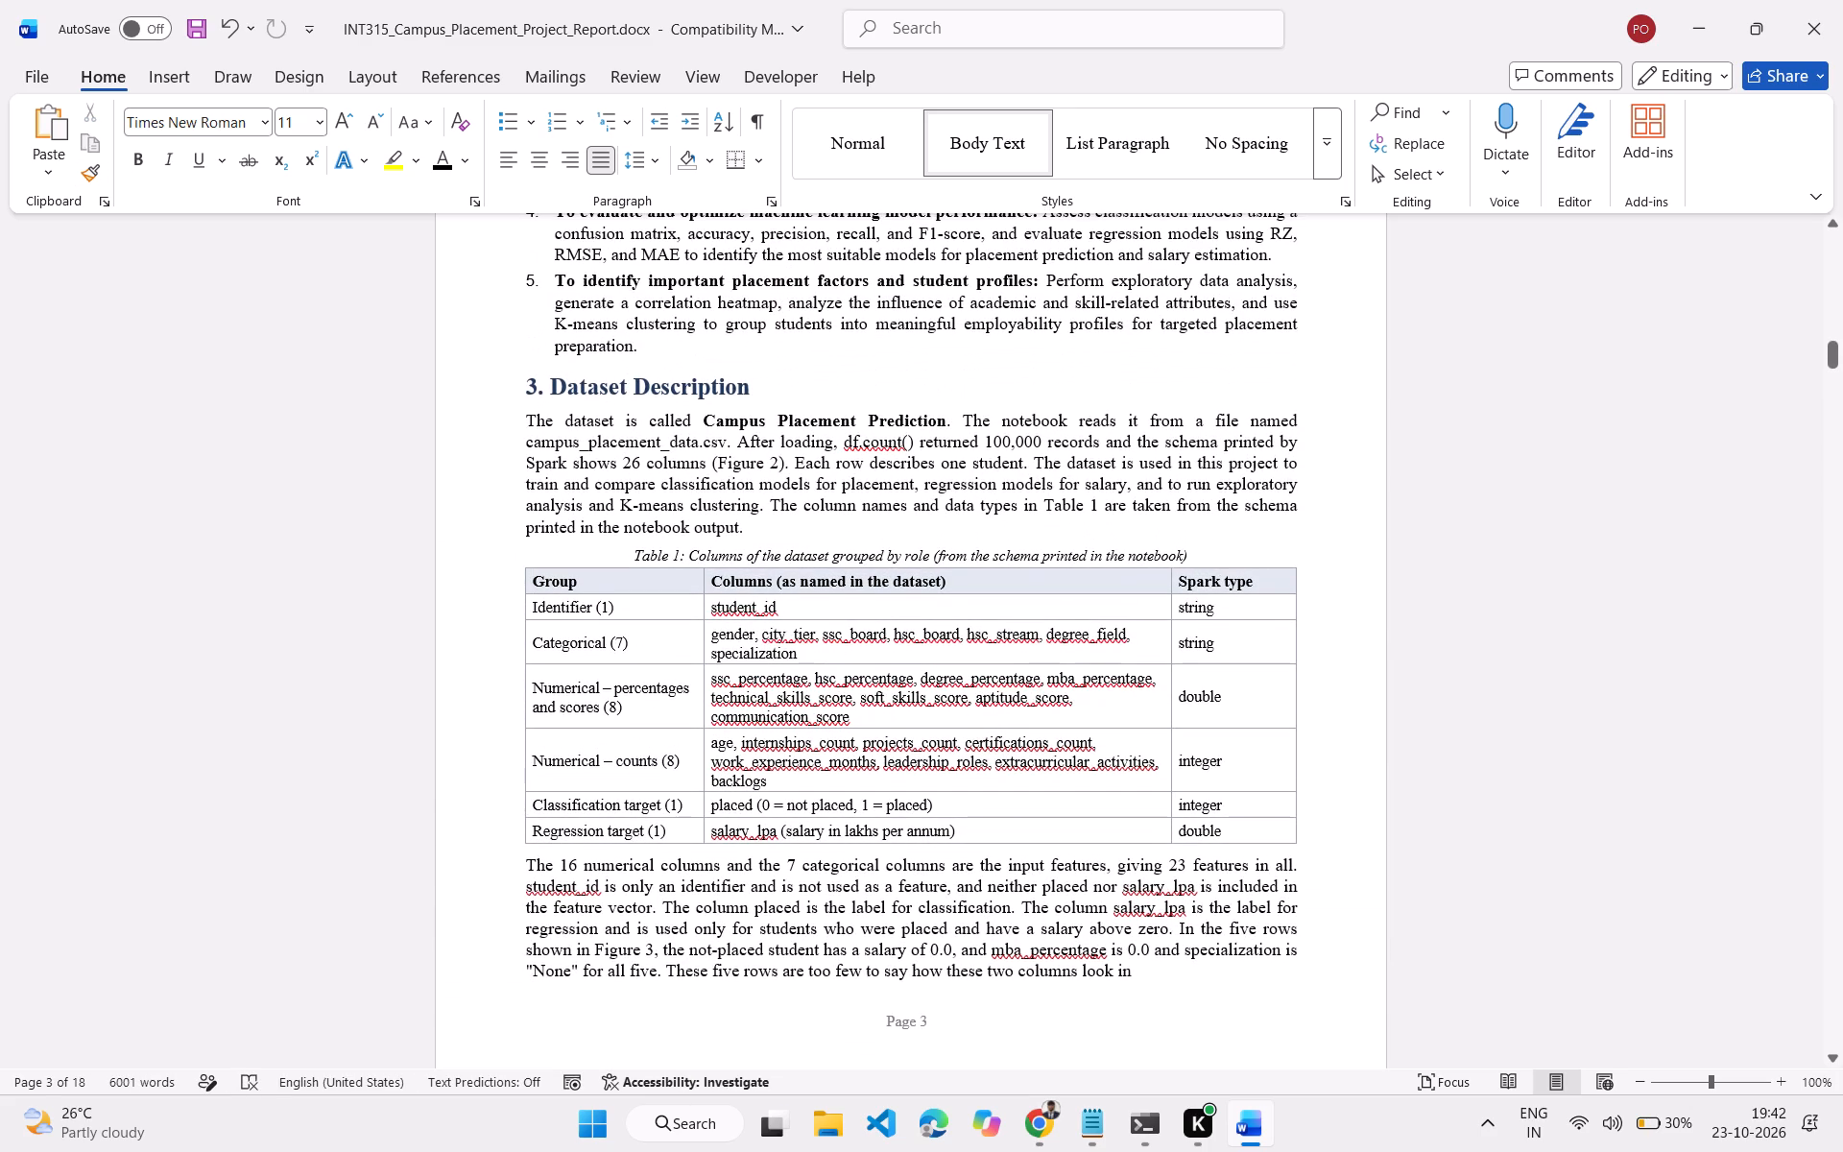
drag(1203, 554, 1193, 554)
scroll(1193, 554, up, 7)
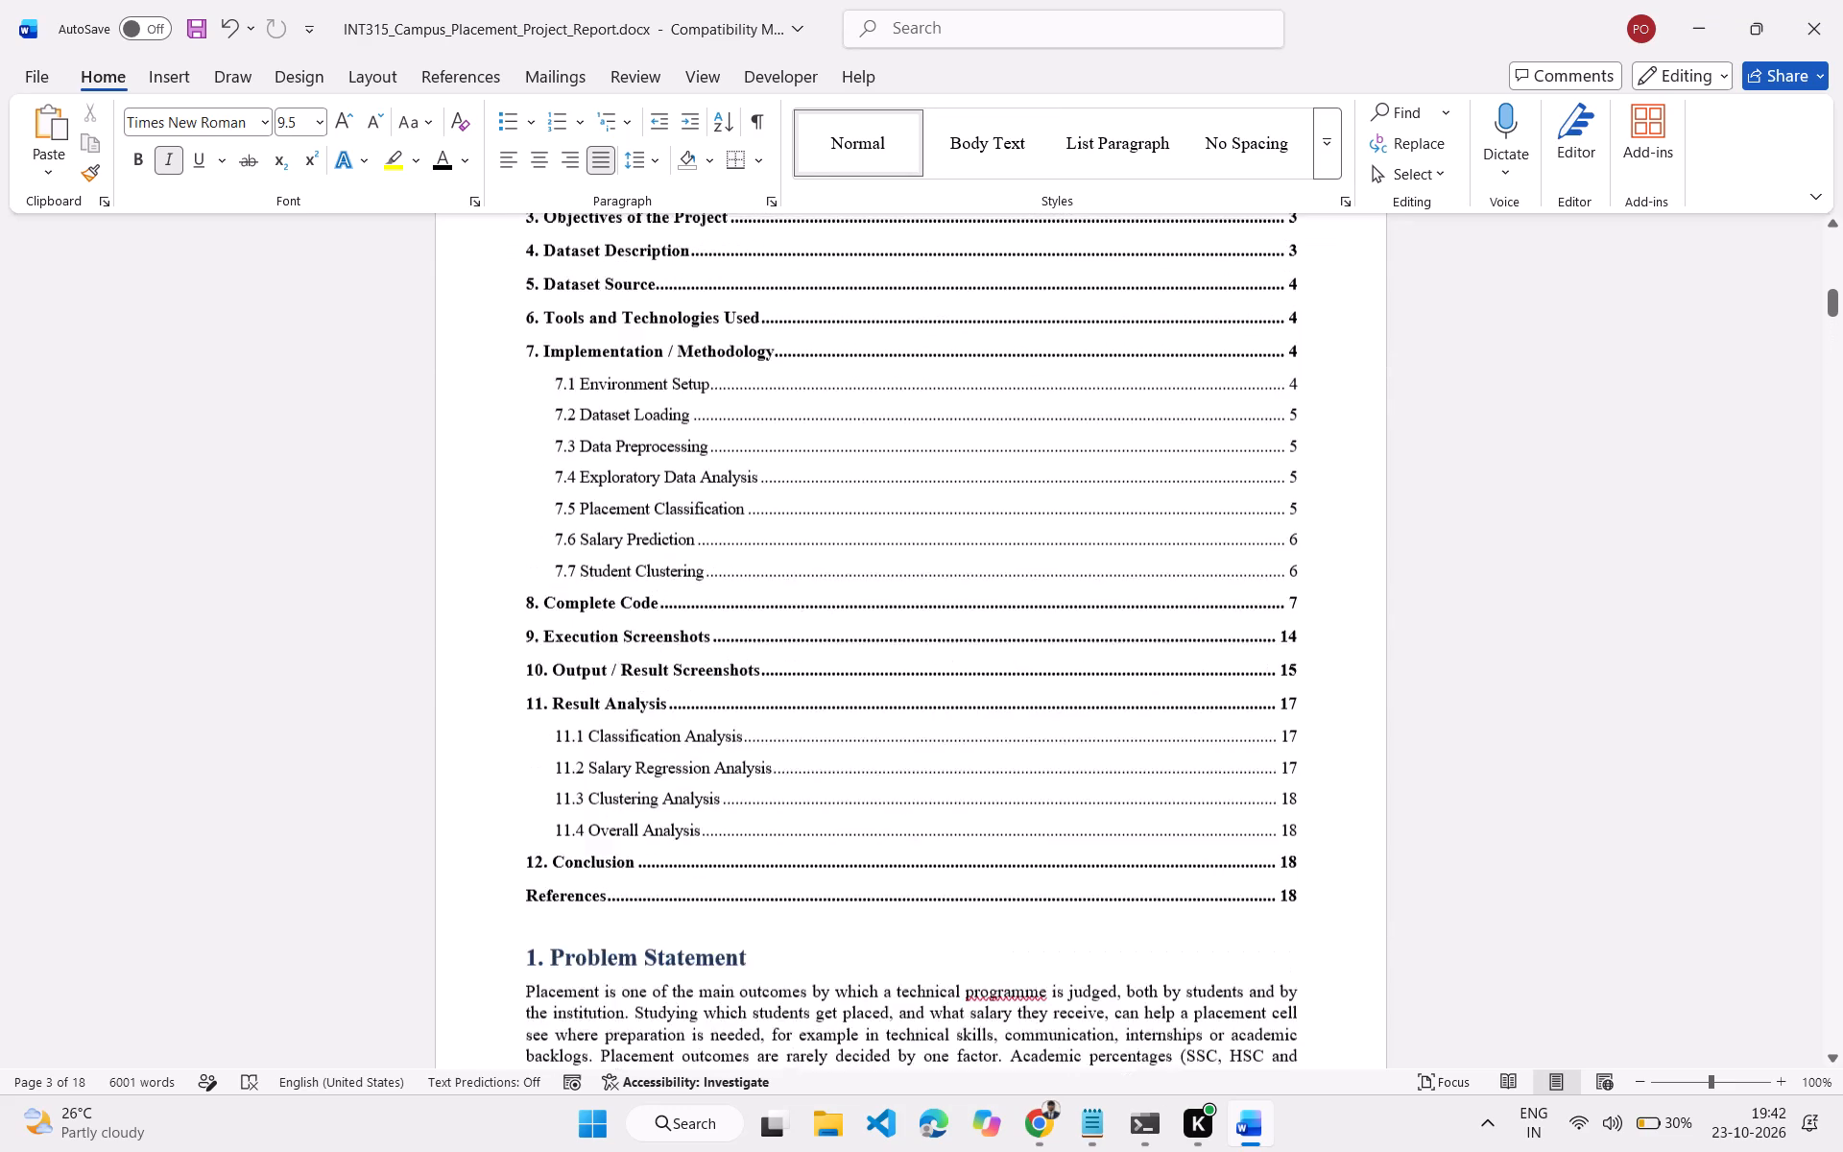
scroll(1193, 554, down, 1)
scroll(1193, 554, up, 3)
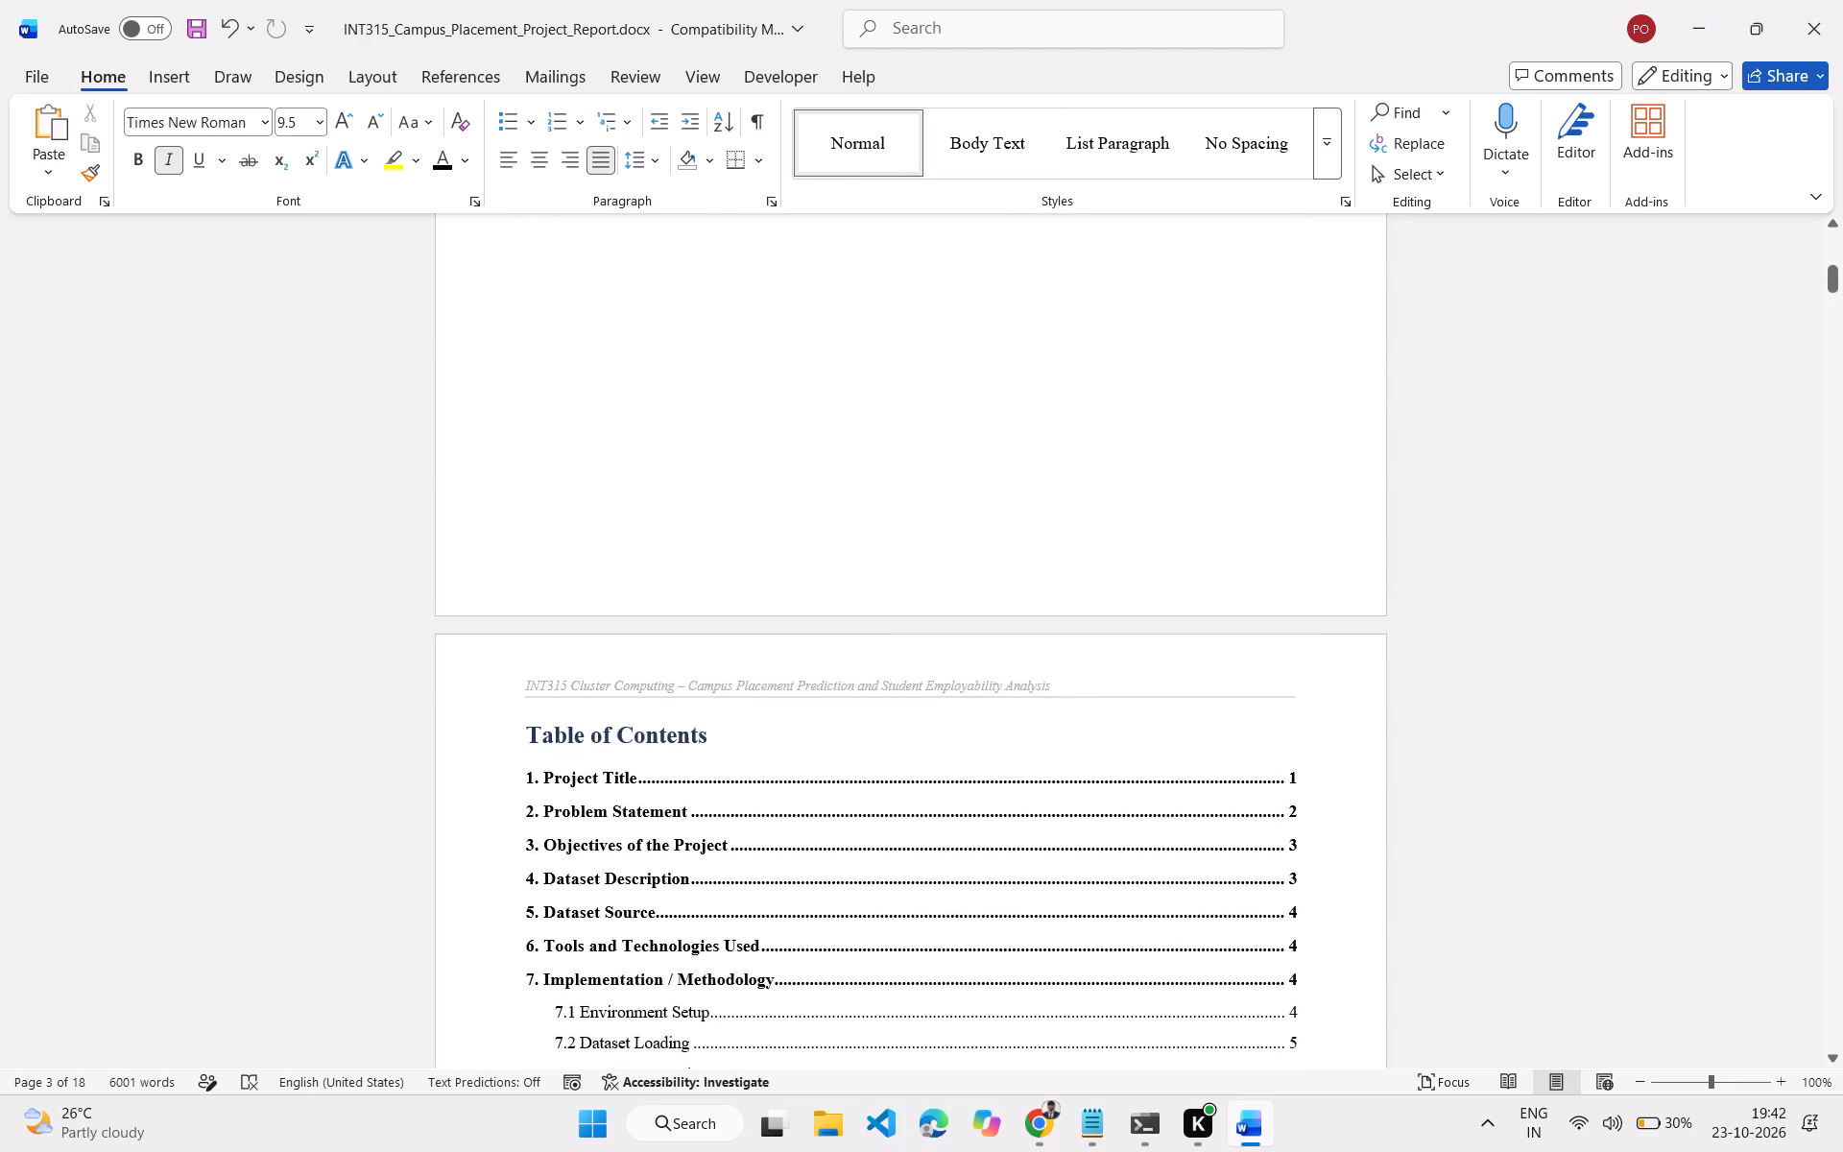
scroll(1193, 554, up, 1)
scroll(1193, 554, down, 4)
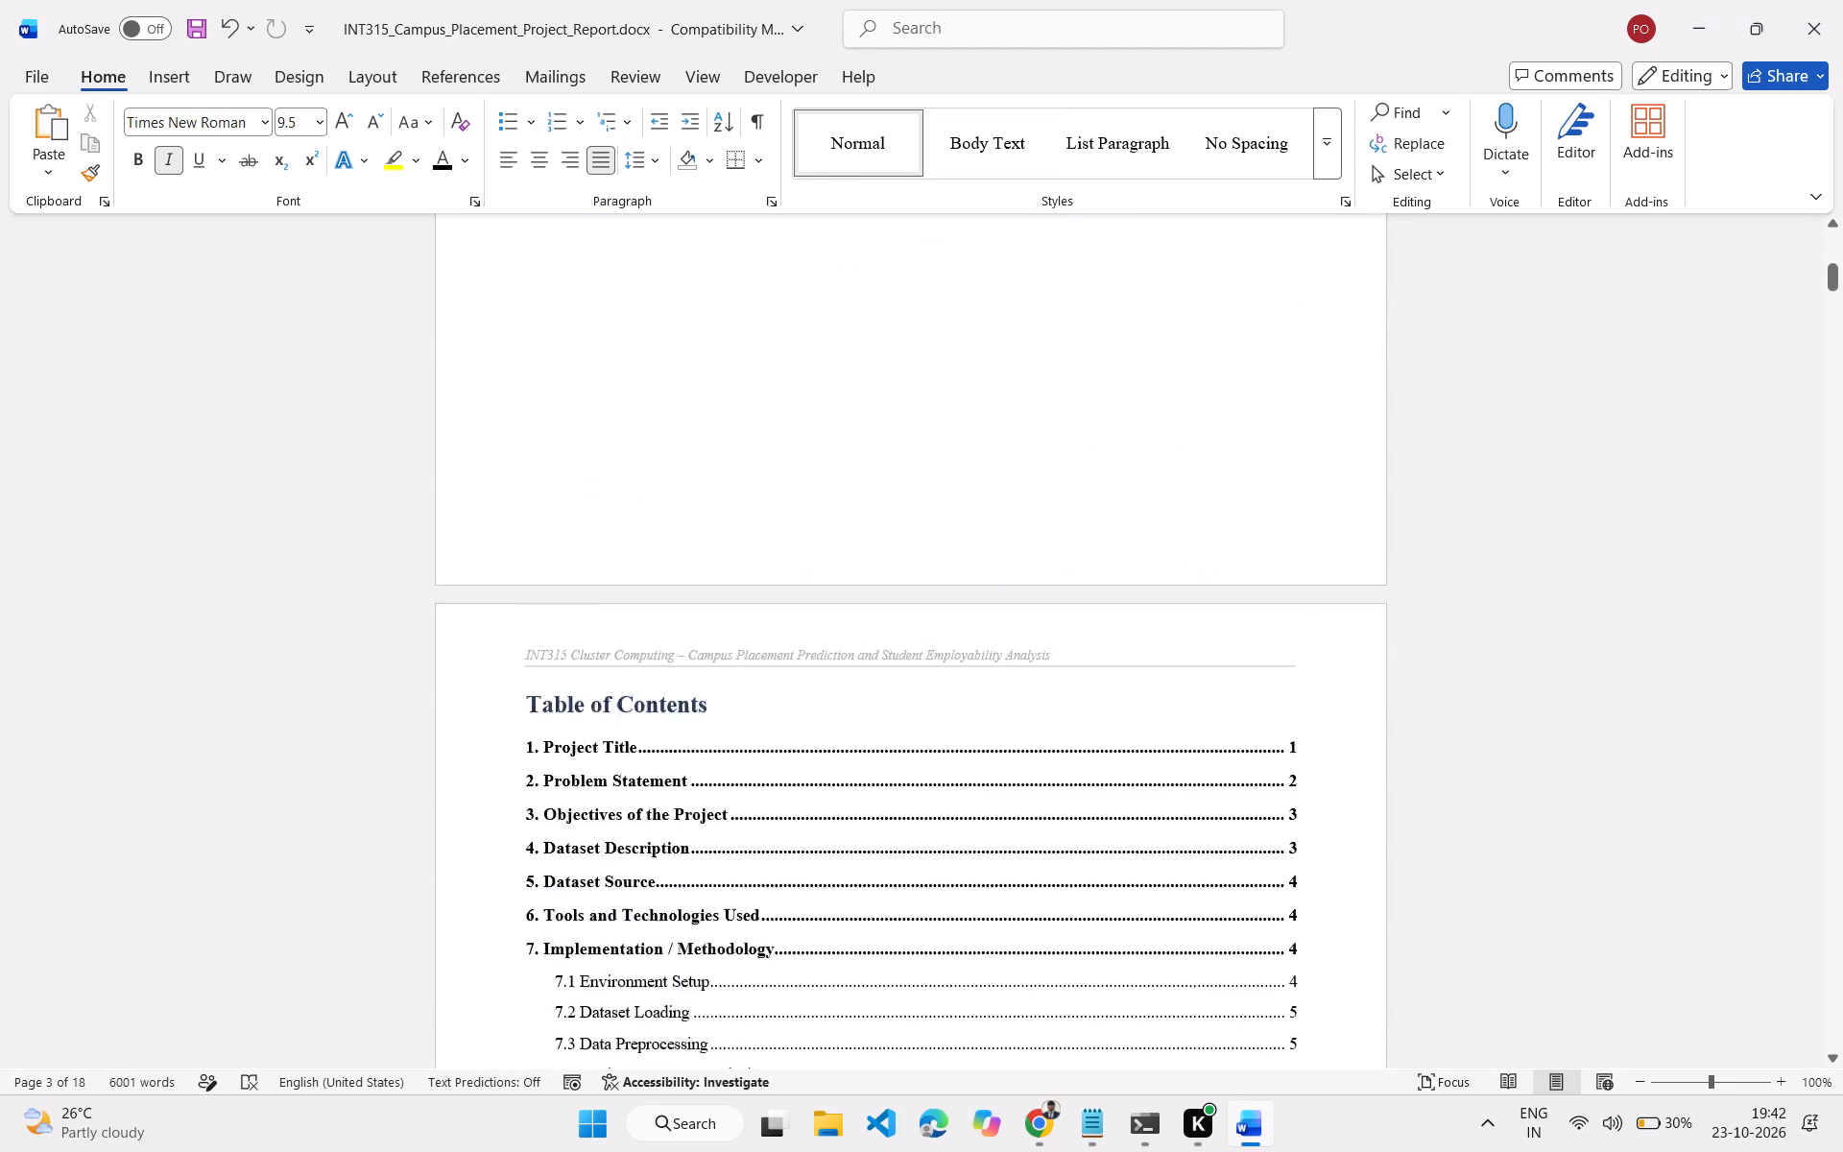
scroll(1193, 554, down, 3)
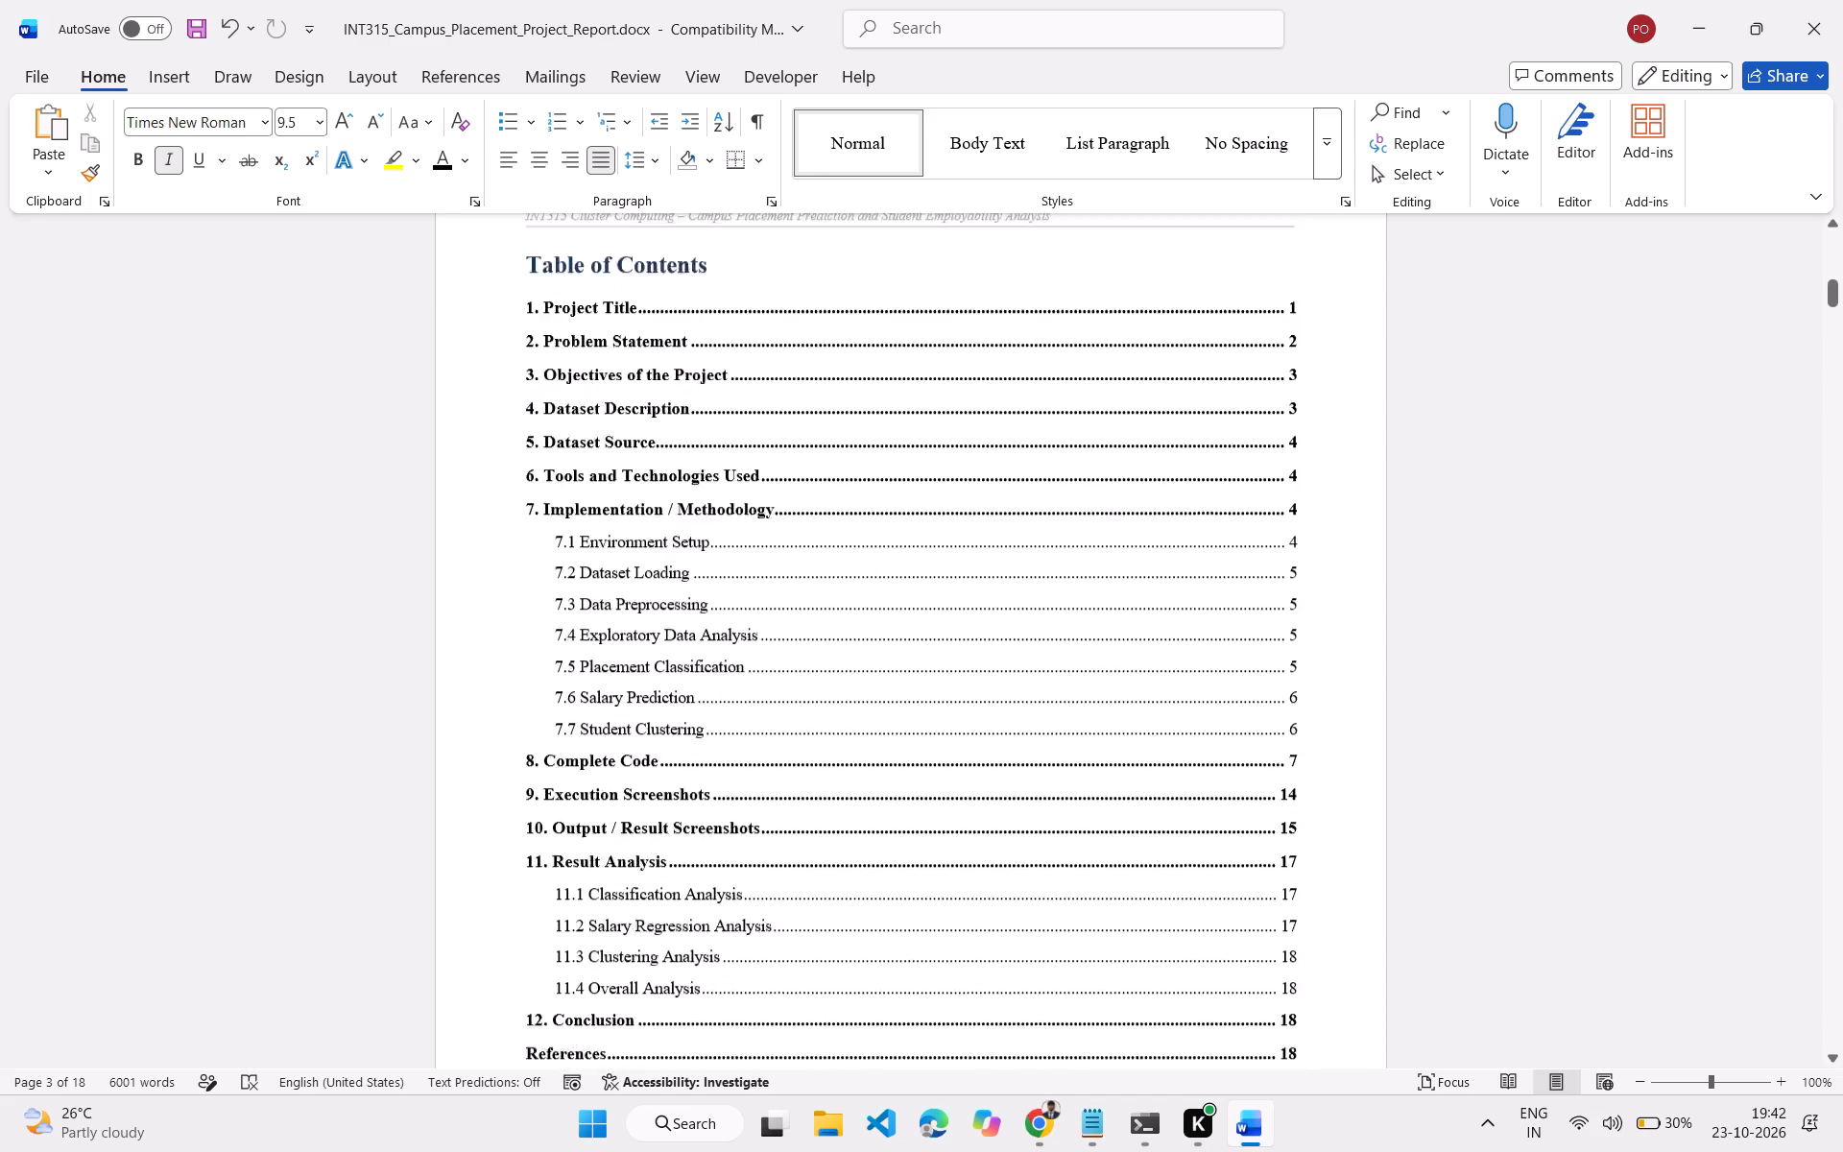
Delete the second line of the Original dataset source details in Table 2, from "user name" through the [1] citation.
scroll(1193, 554, down, 2)
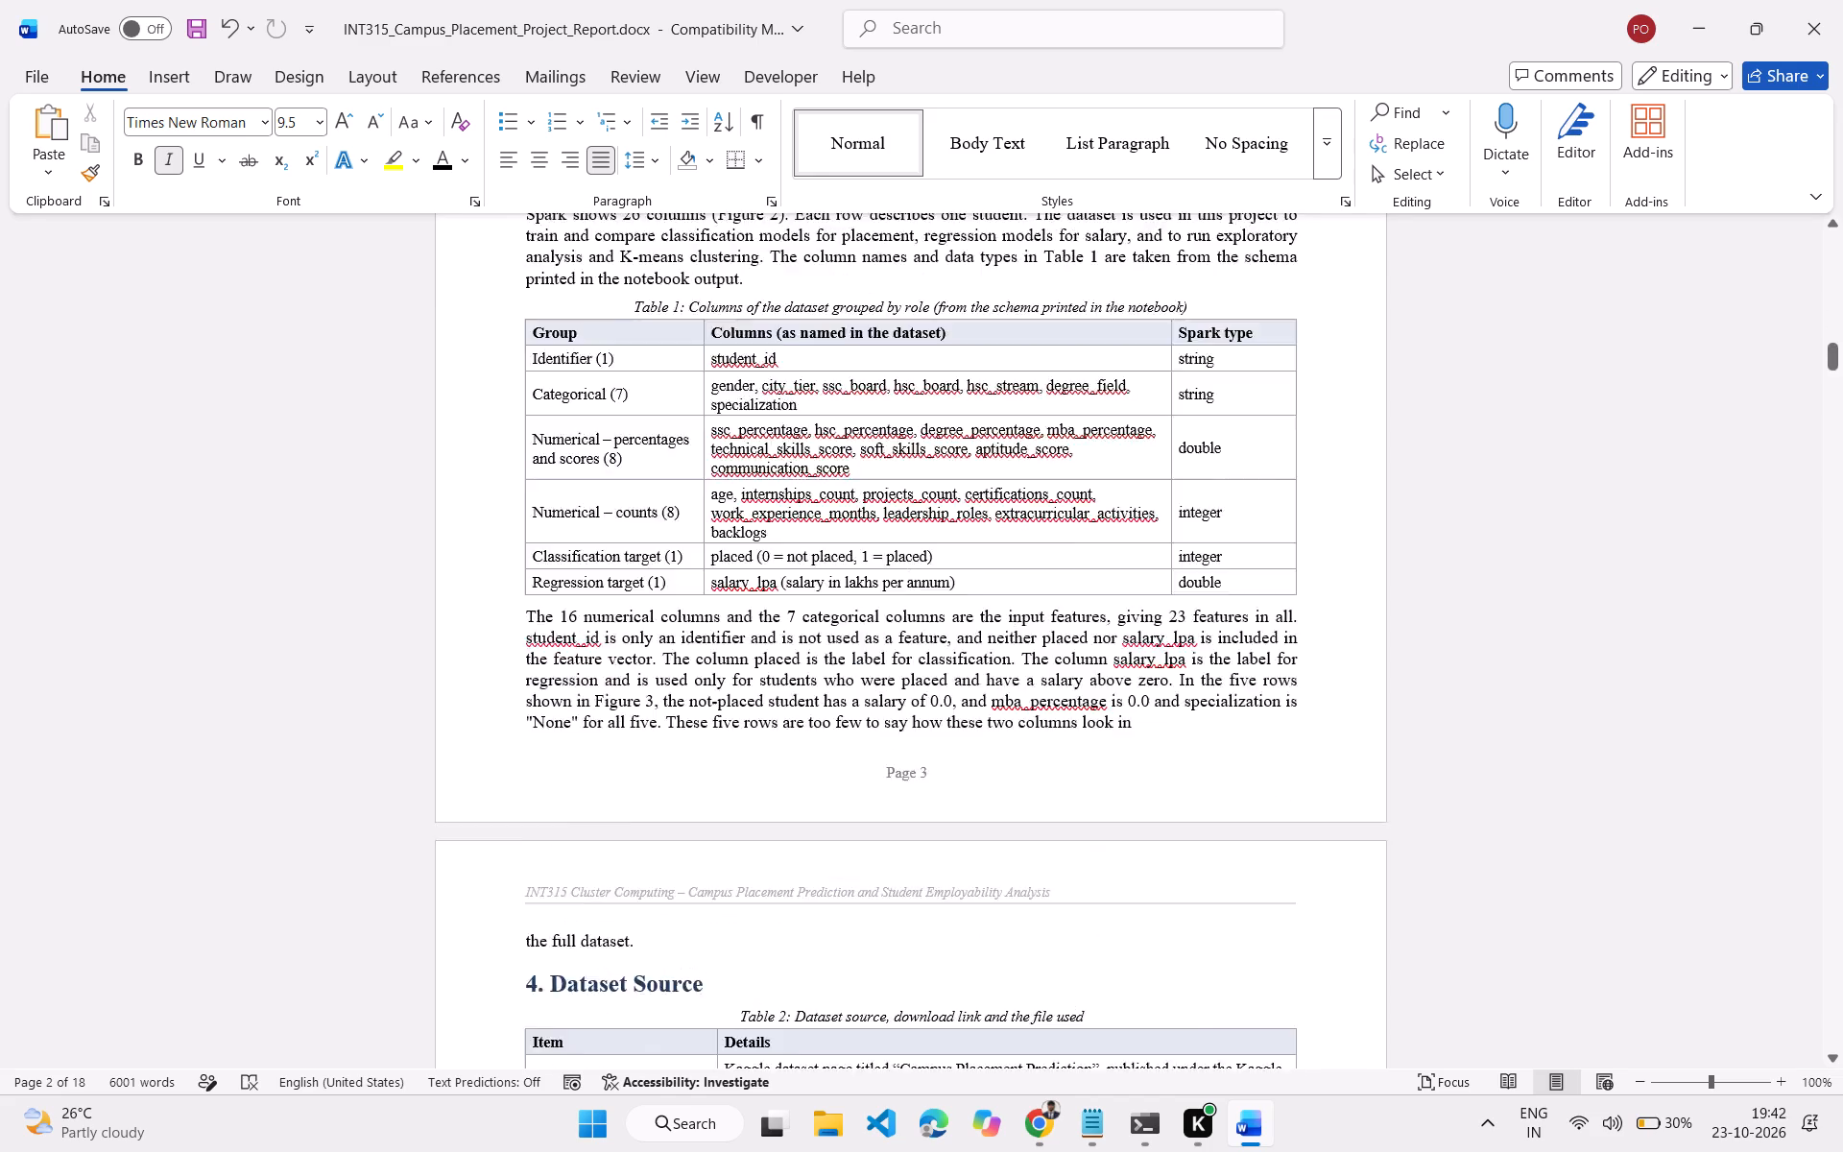
scroll(1193, 554, down, 2)
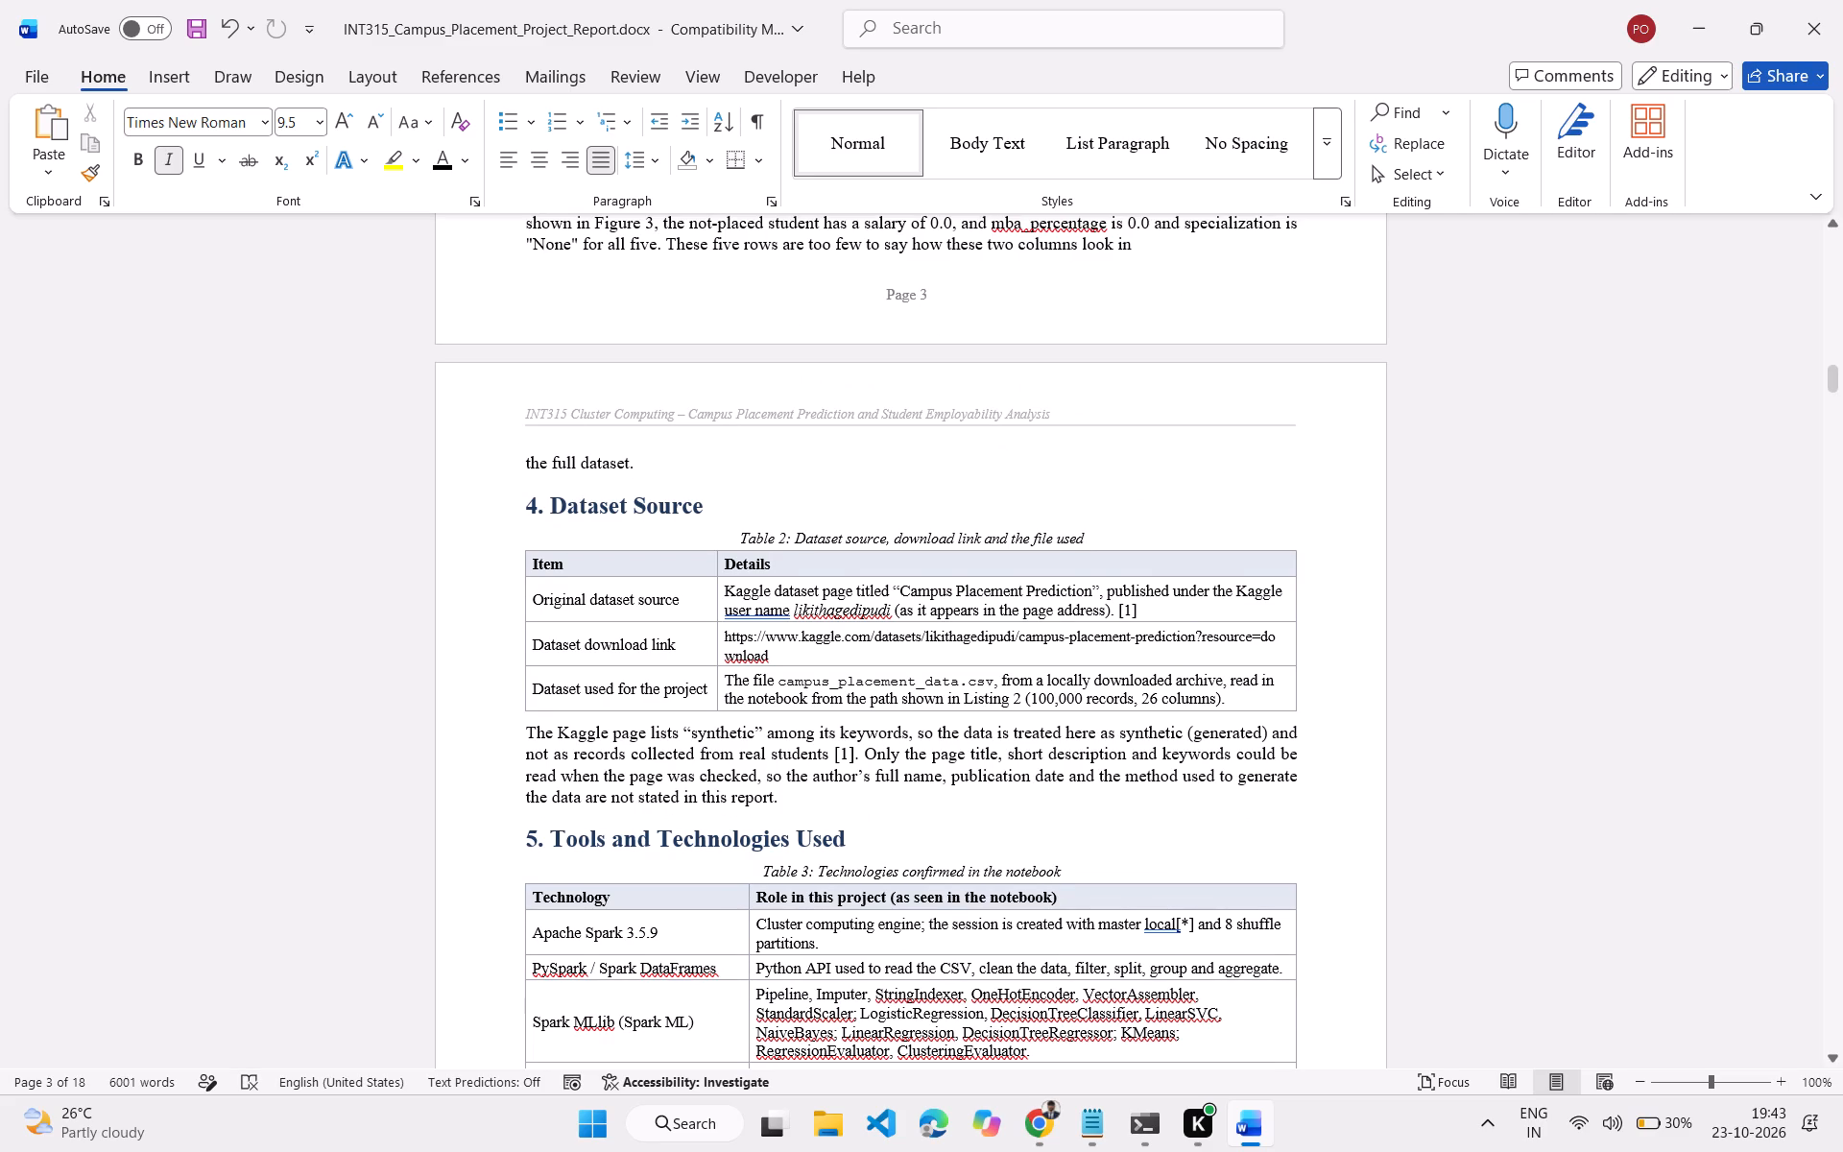
drag(1106, 600, 1140, 616)
click(1140, 616)
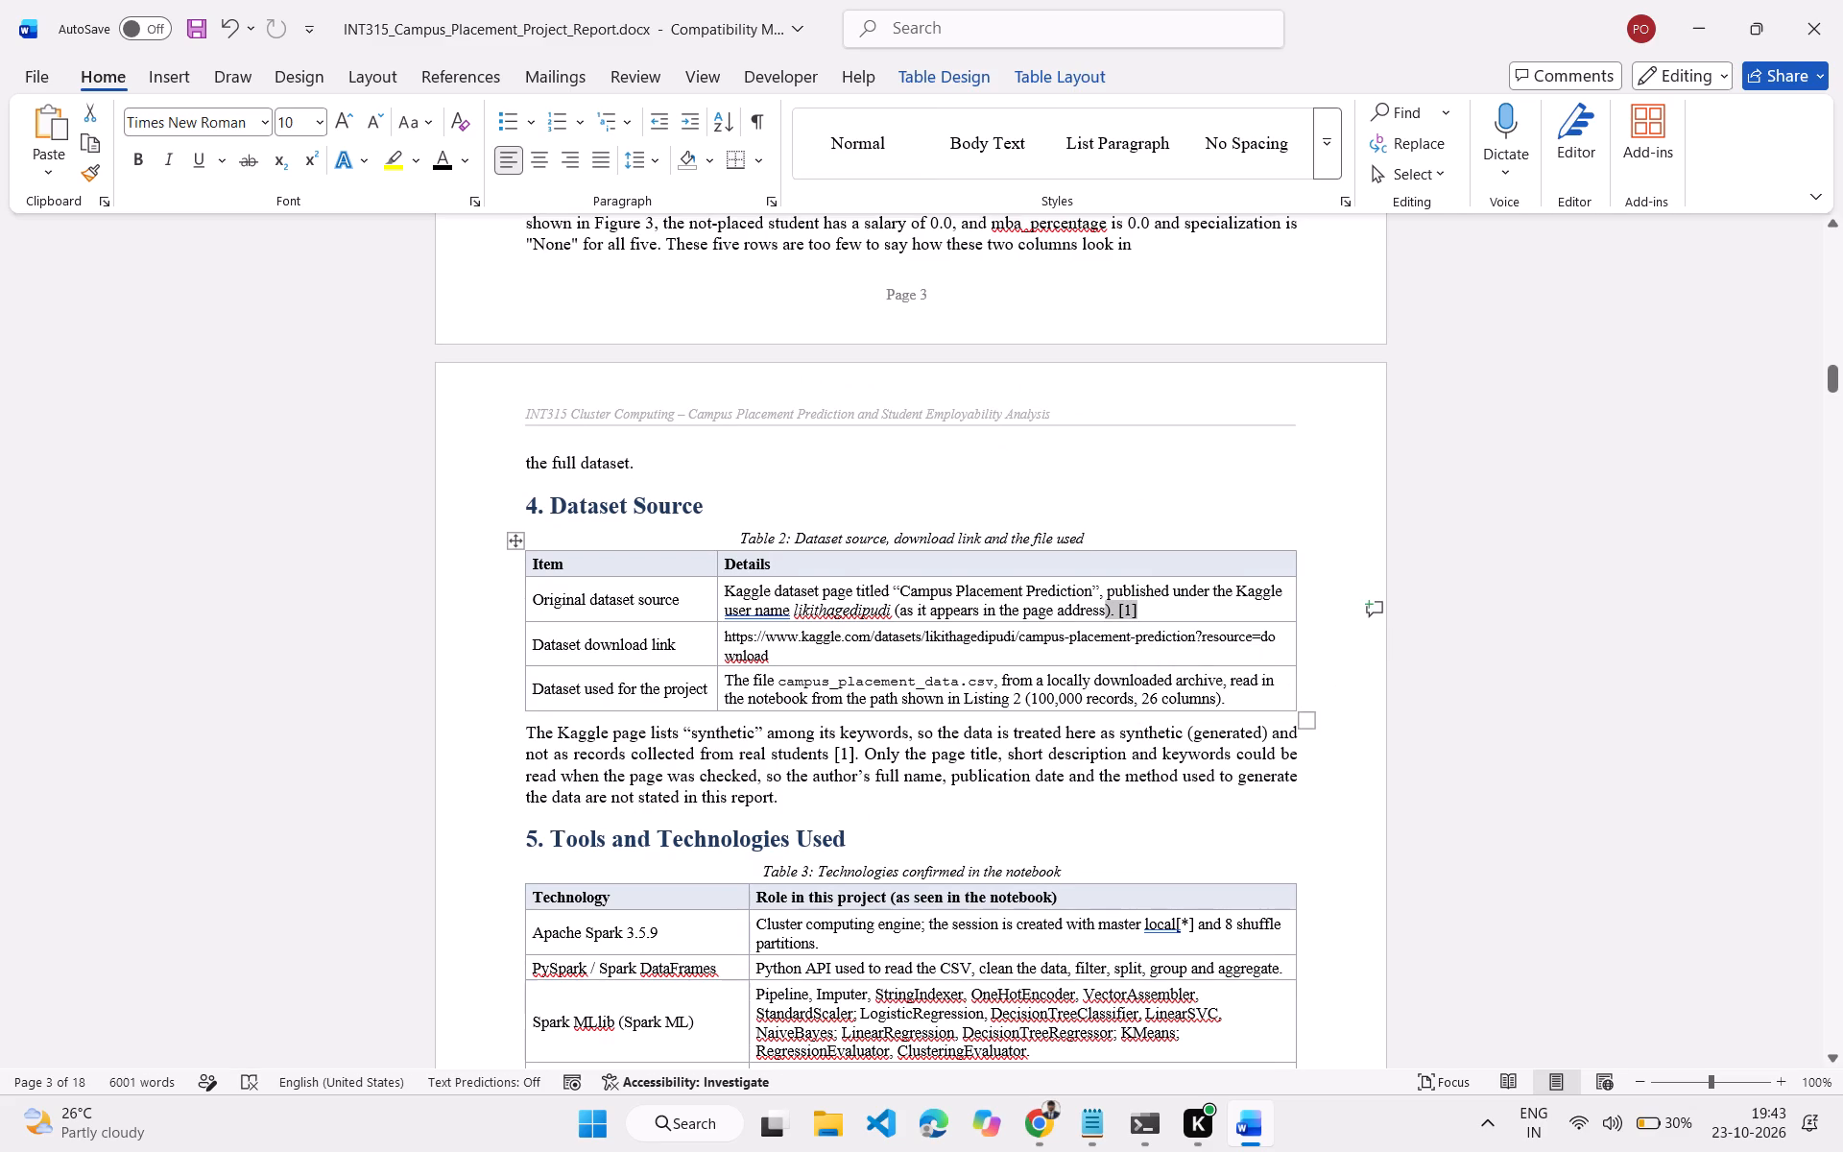
drag(1140, 616, 1107, 597)
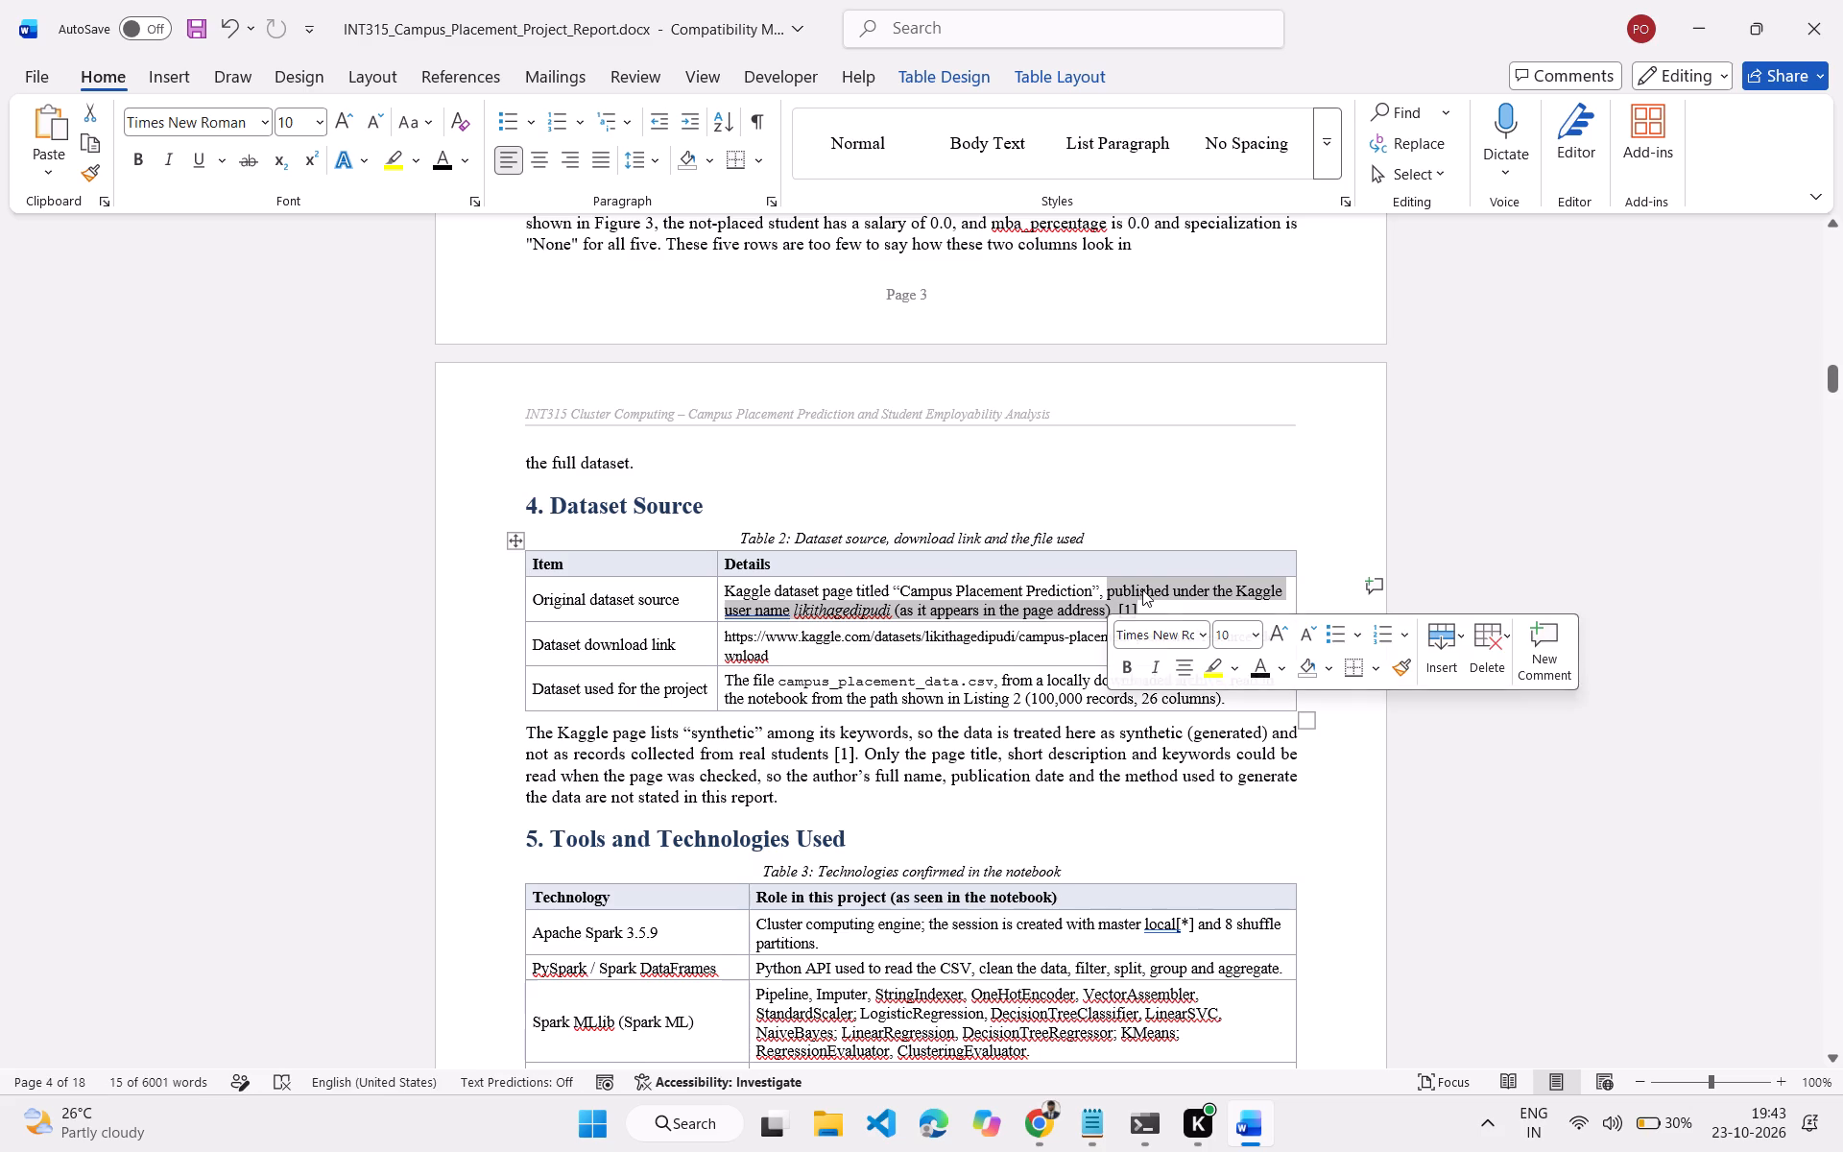
click(1142, 589)
drag(1153, 610, 1040, 619)
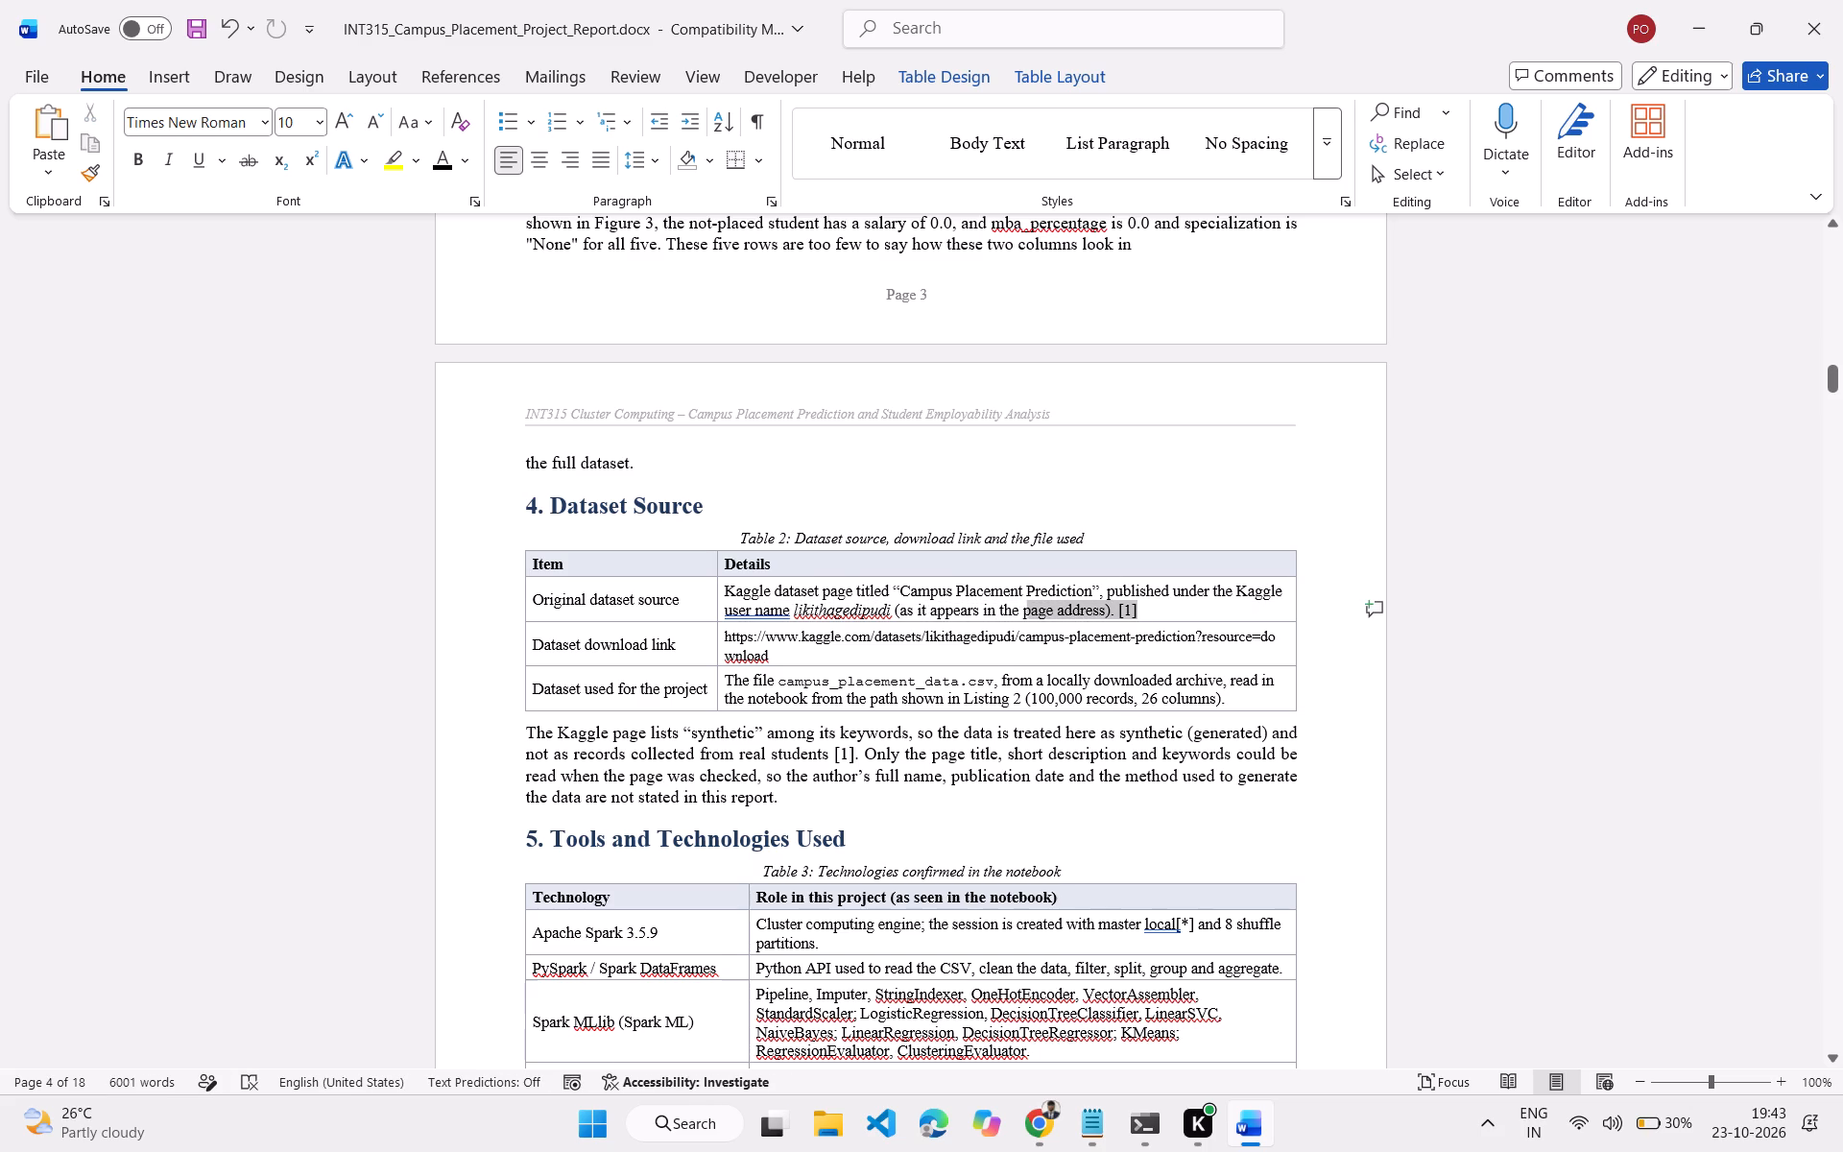
drag(1040, 619, 734, 620)
key(BackSpace)
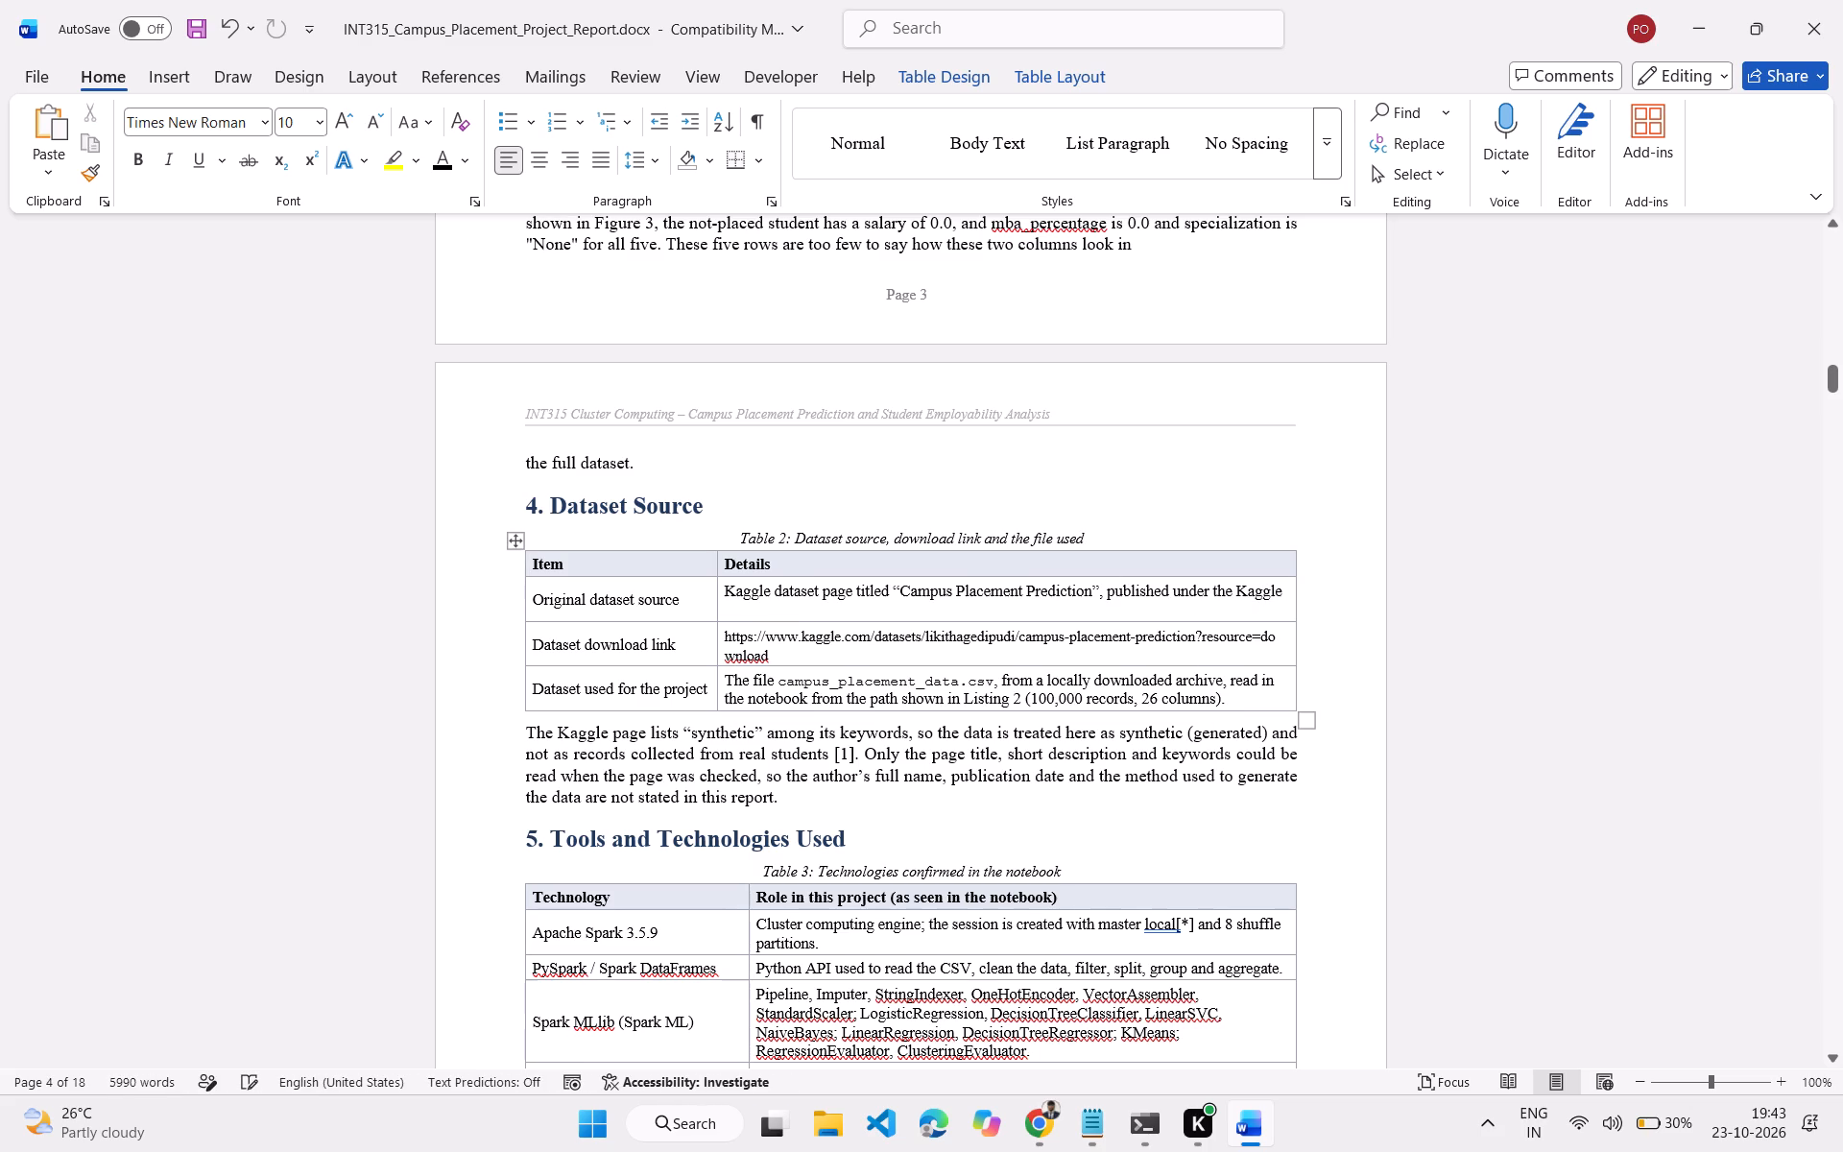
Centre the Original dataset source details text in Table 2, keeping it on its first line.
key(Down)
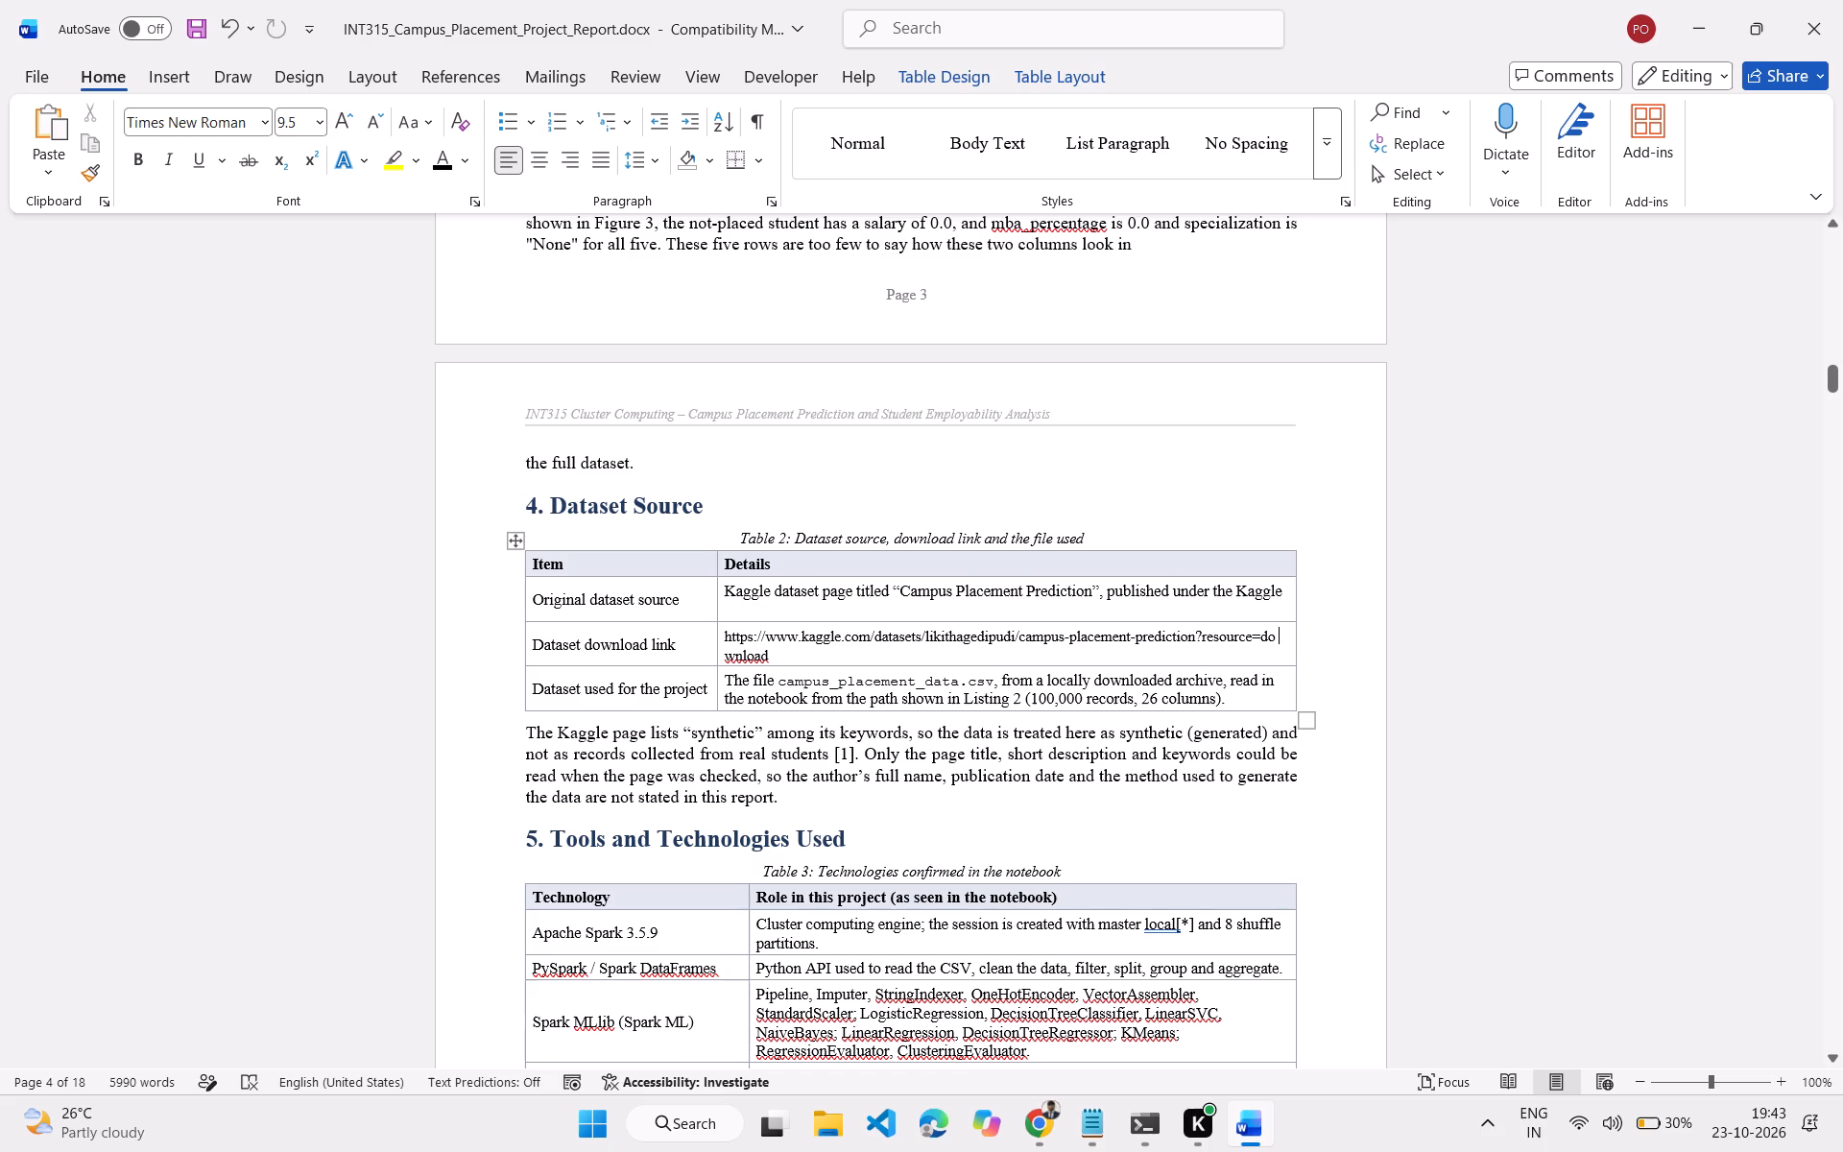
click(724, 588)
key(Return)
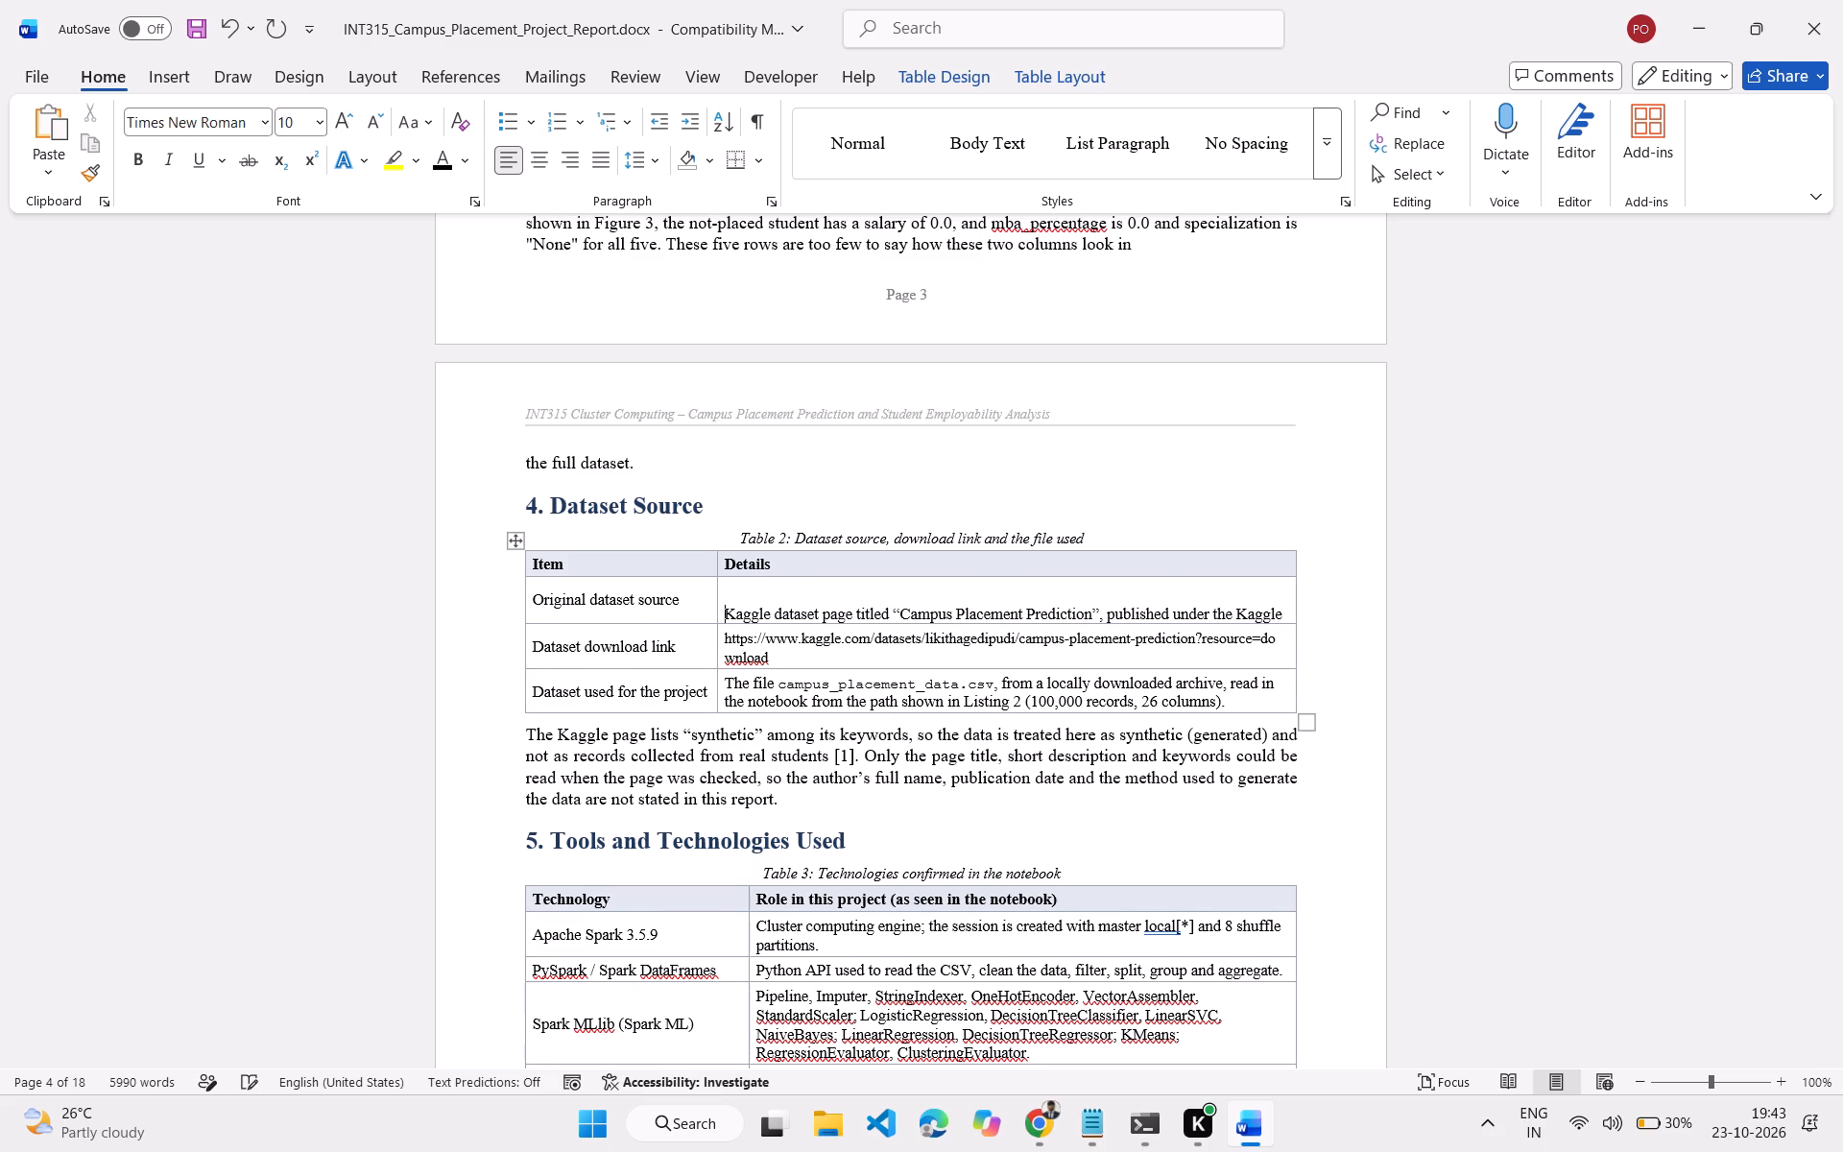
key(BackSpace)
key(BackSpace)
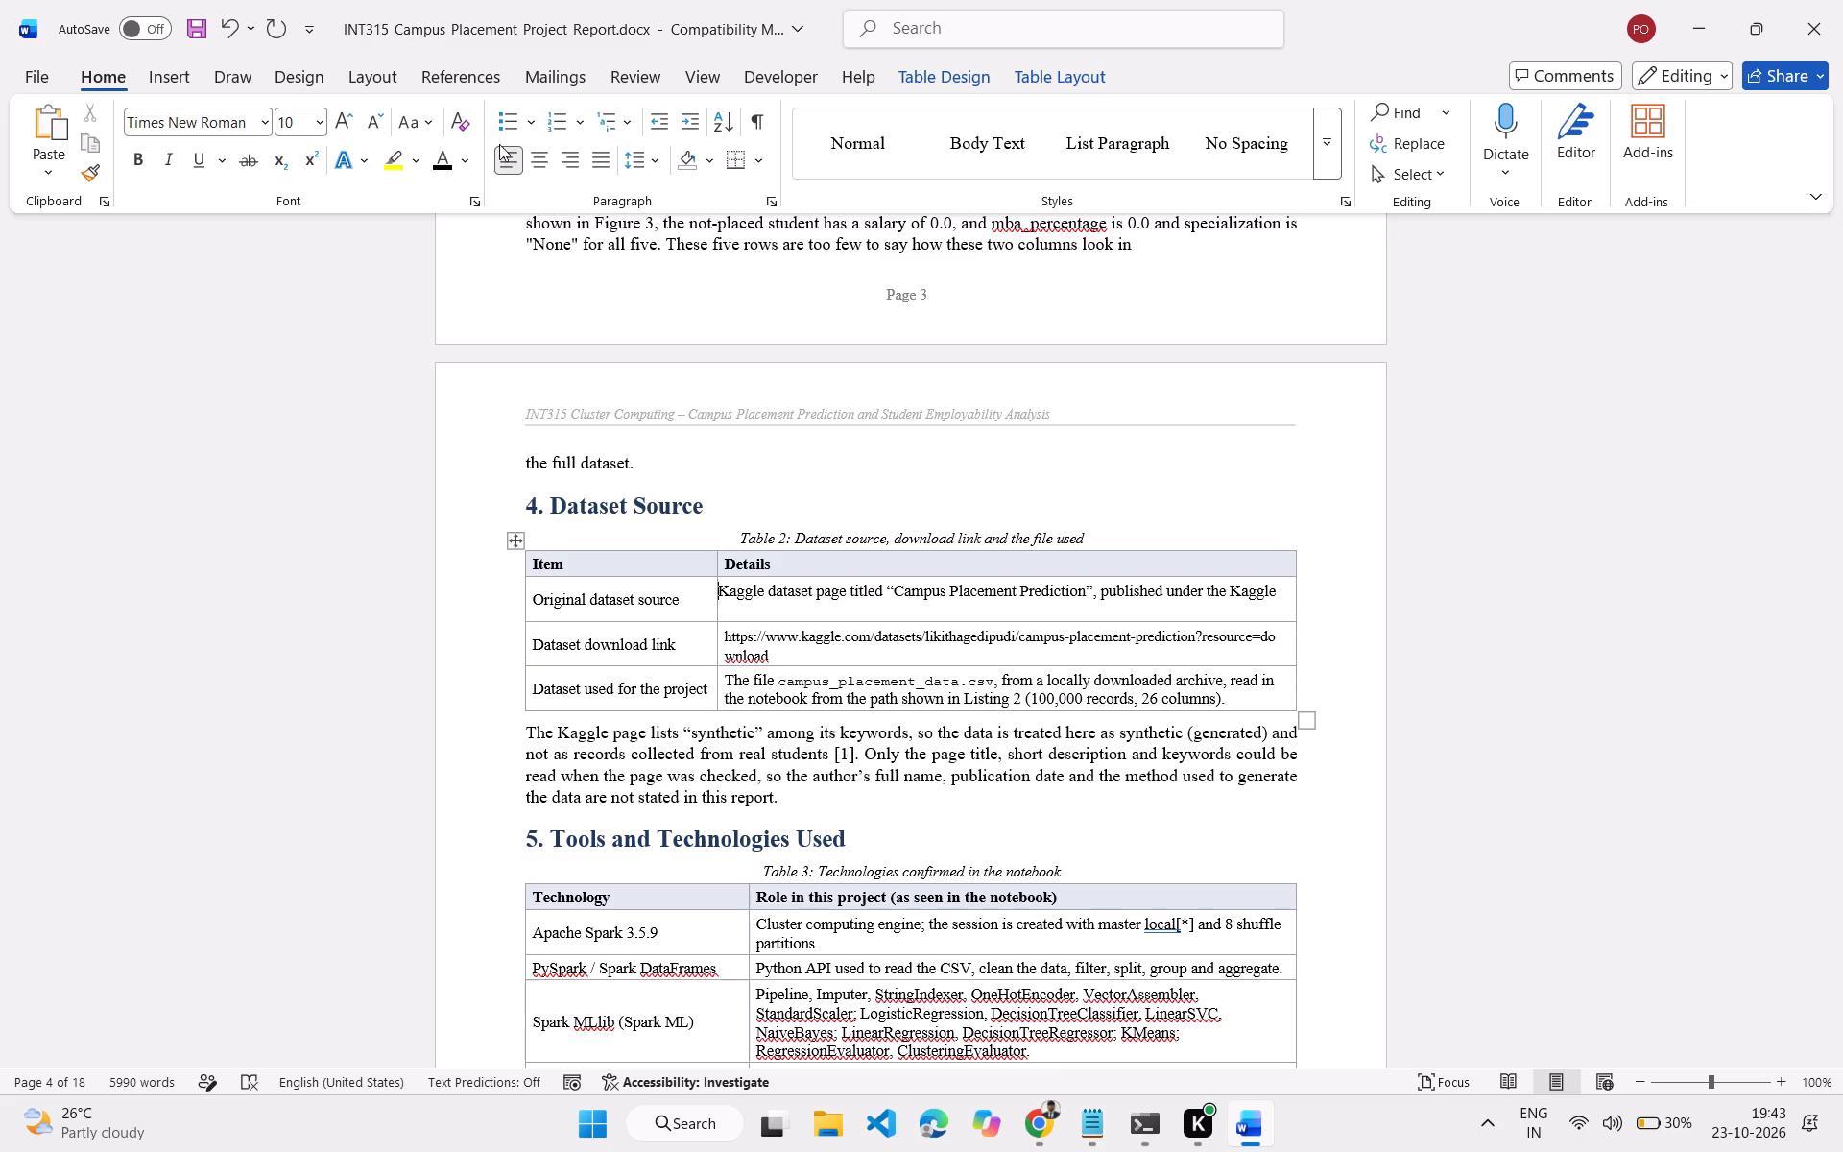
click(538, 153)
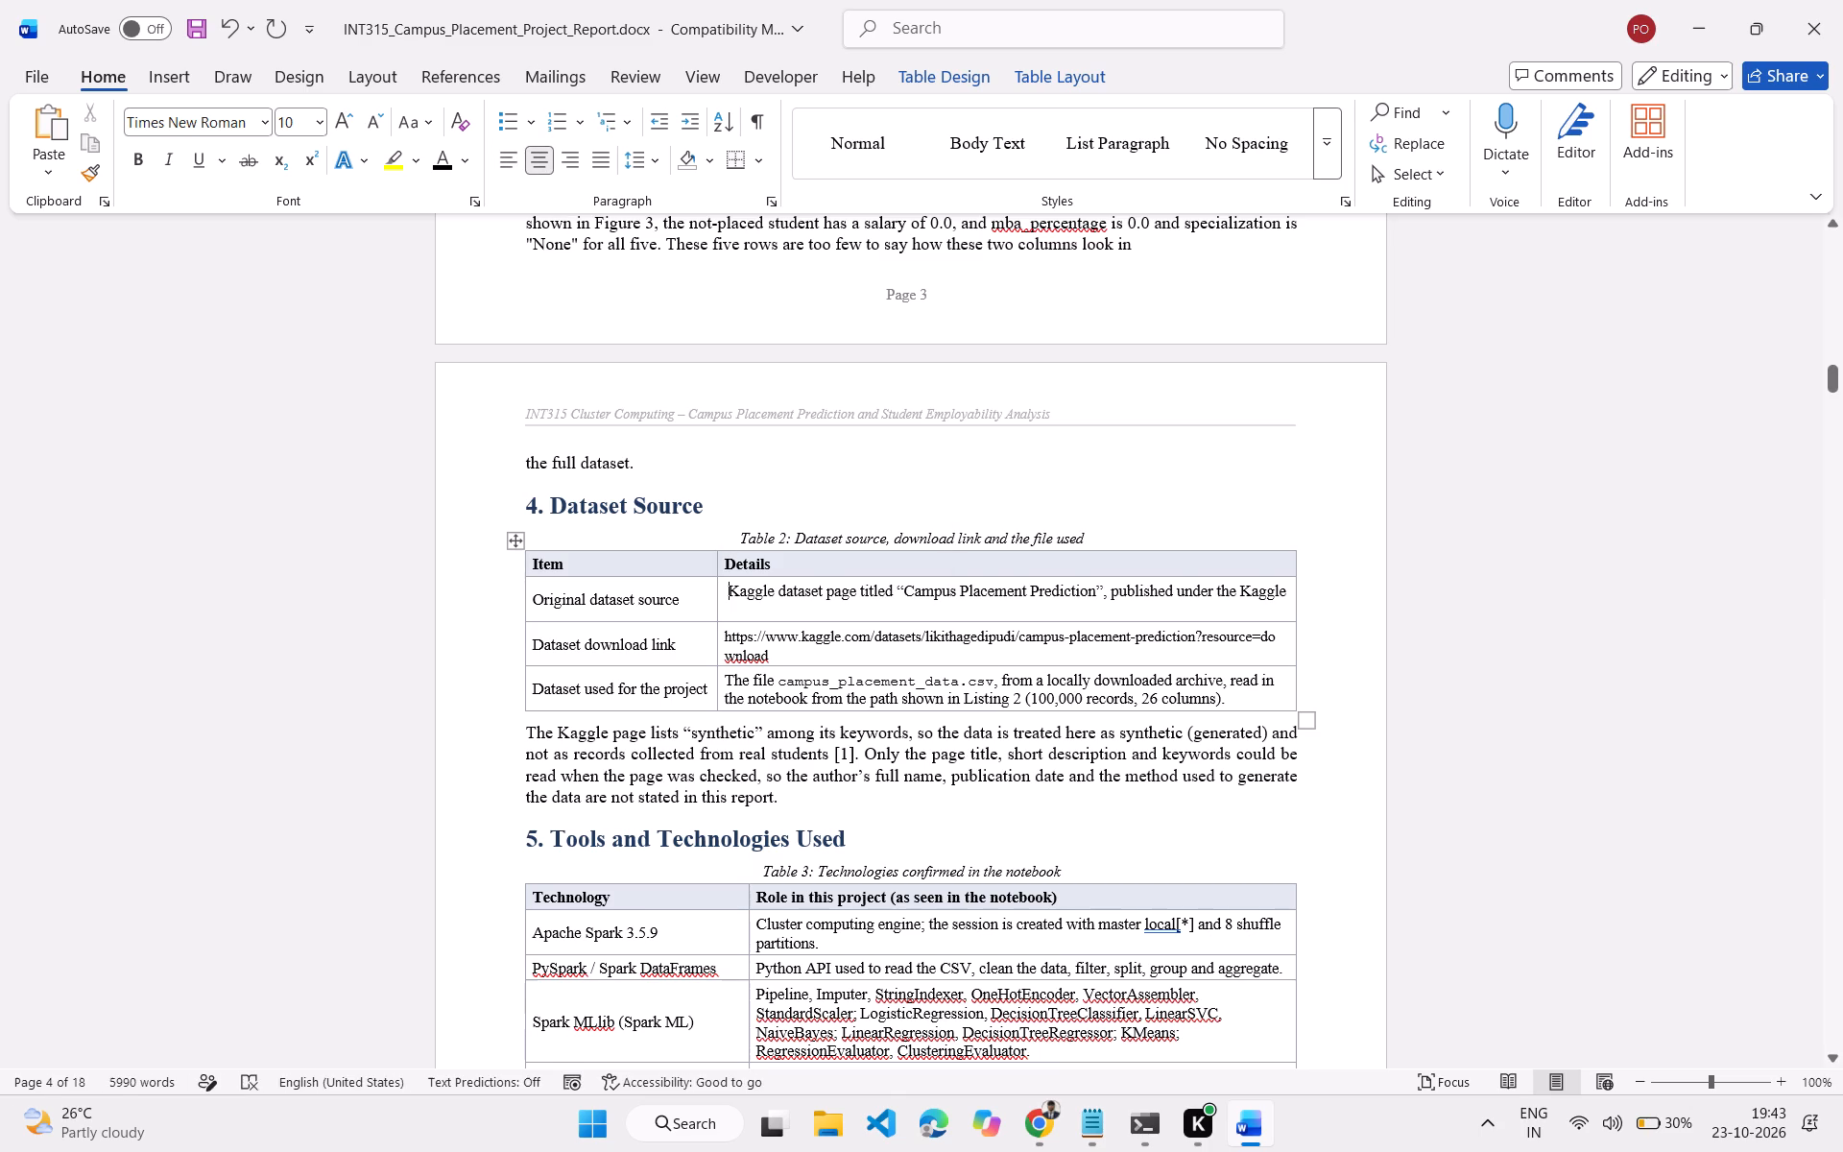
Open the dataset download link from Table 2 in Chrome, and return to the Word report.
drag(791, 656, 733, 639)
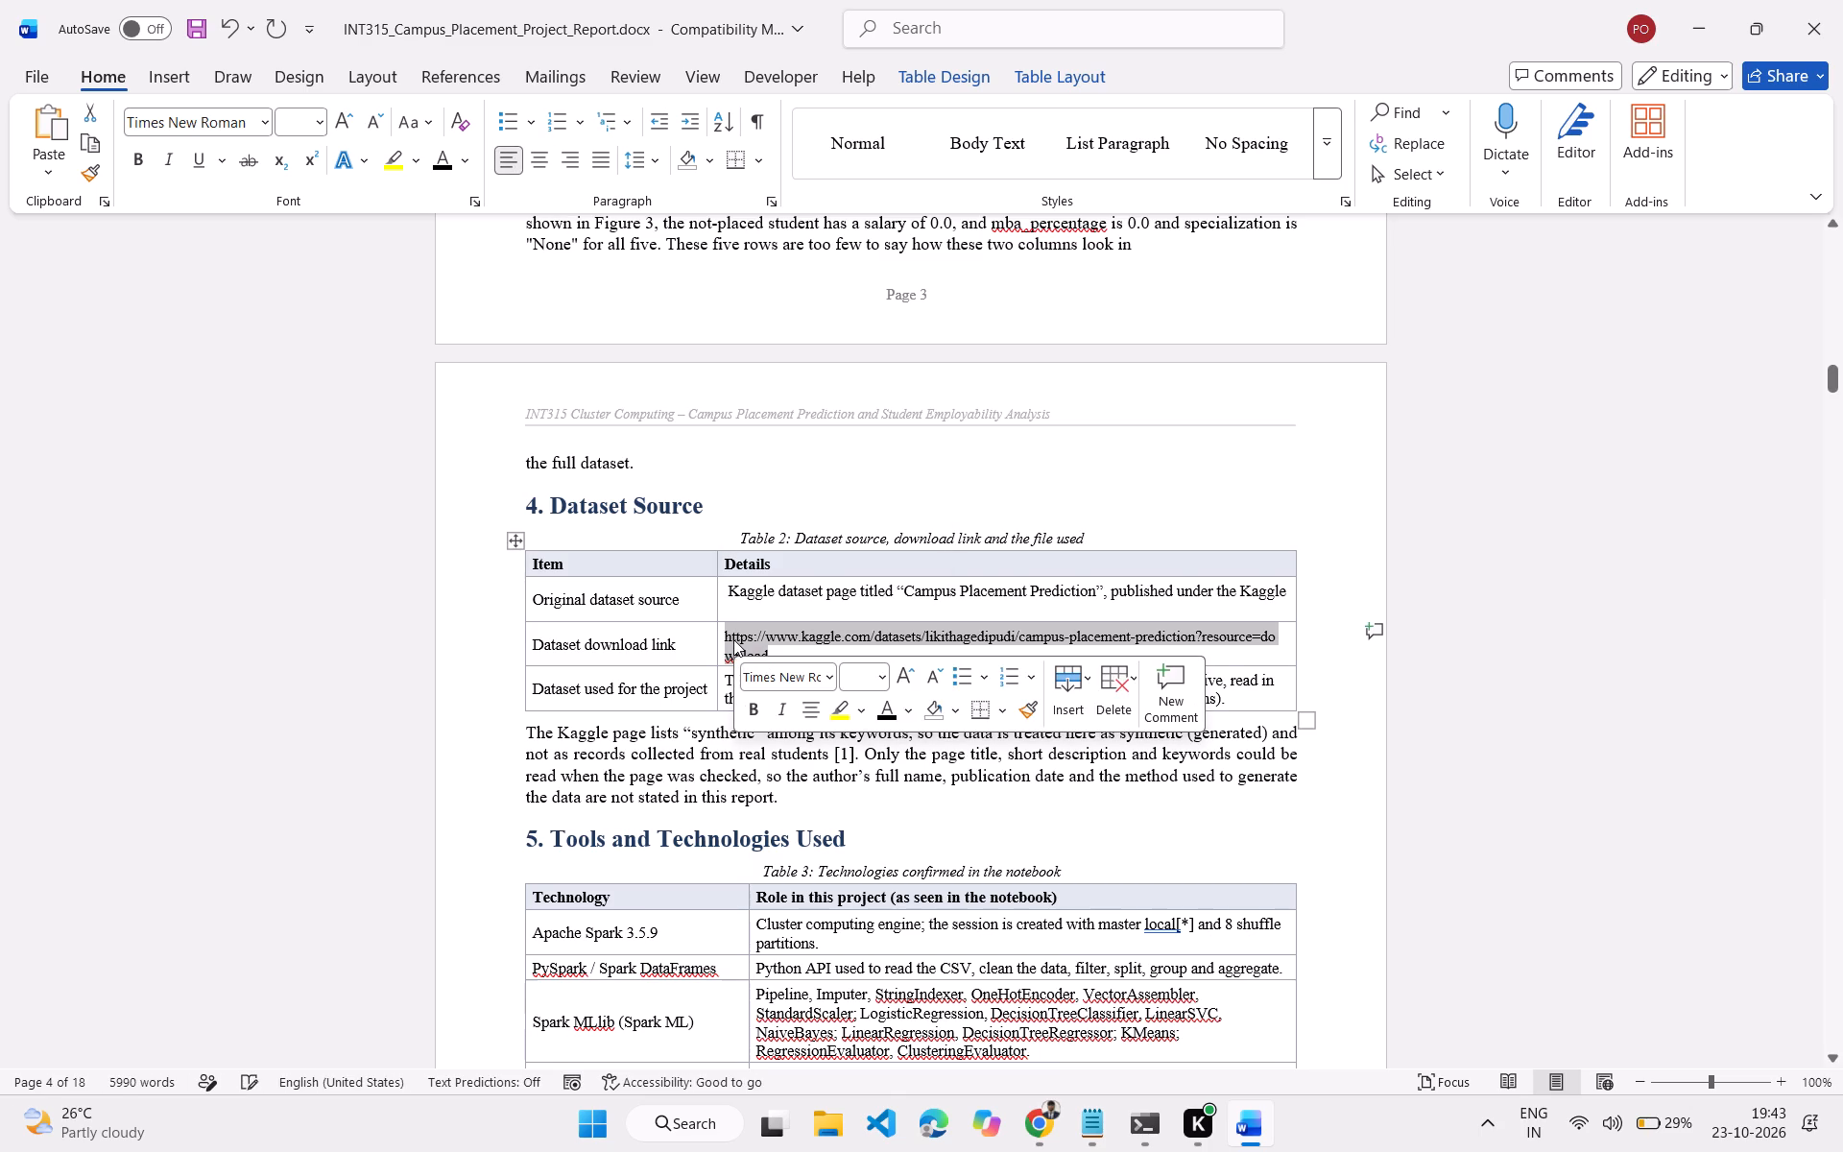
click(733, 639)
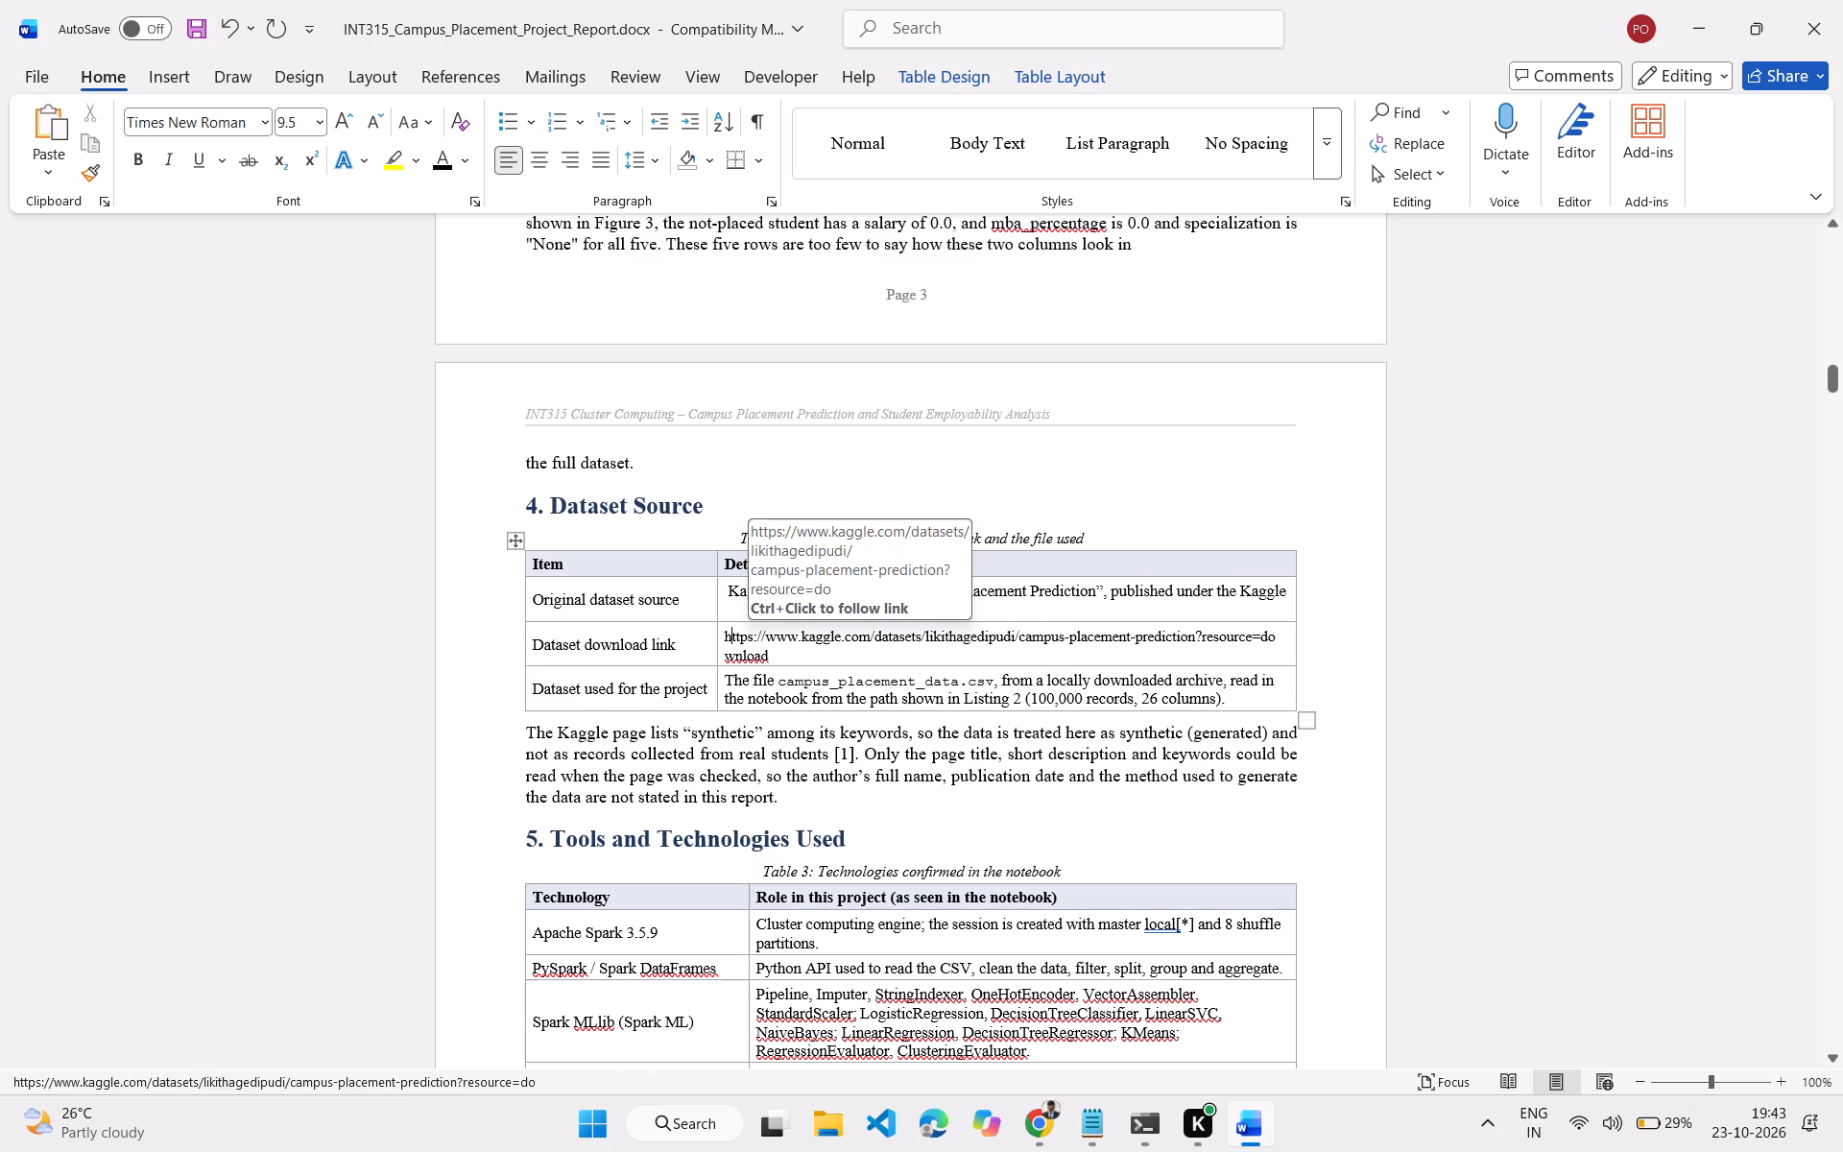
ctrl+click(787, 639)
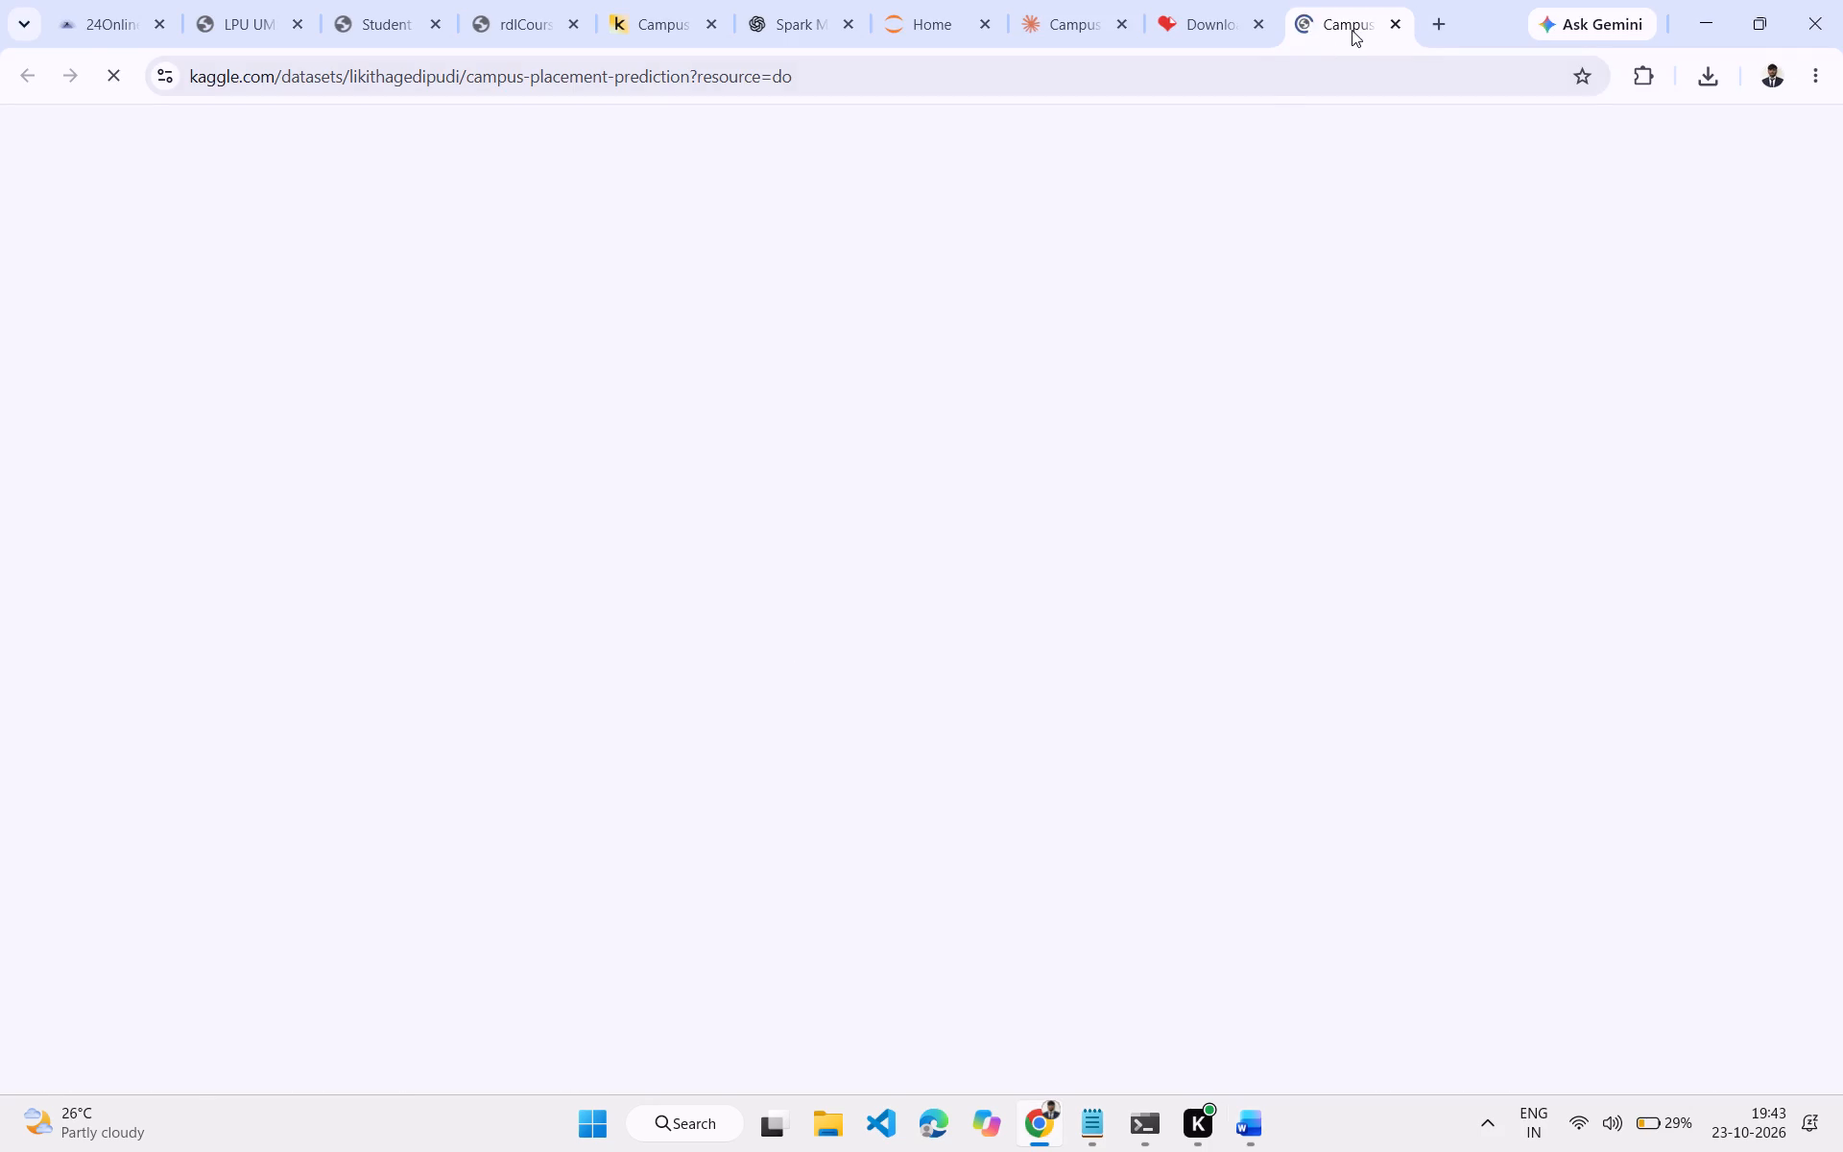
click(1250, 1124)
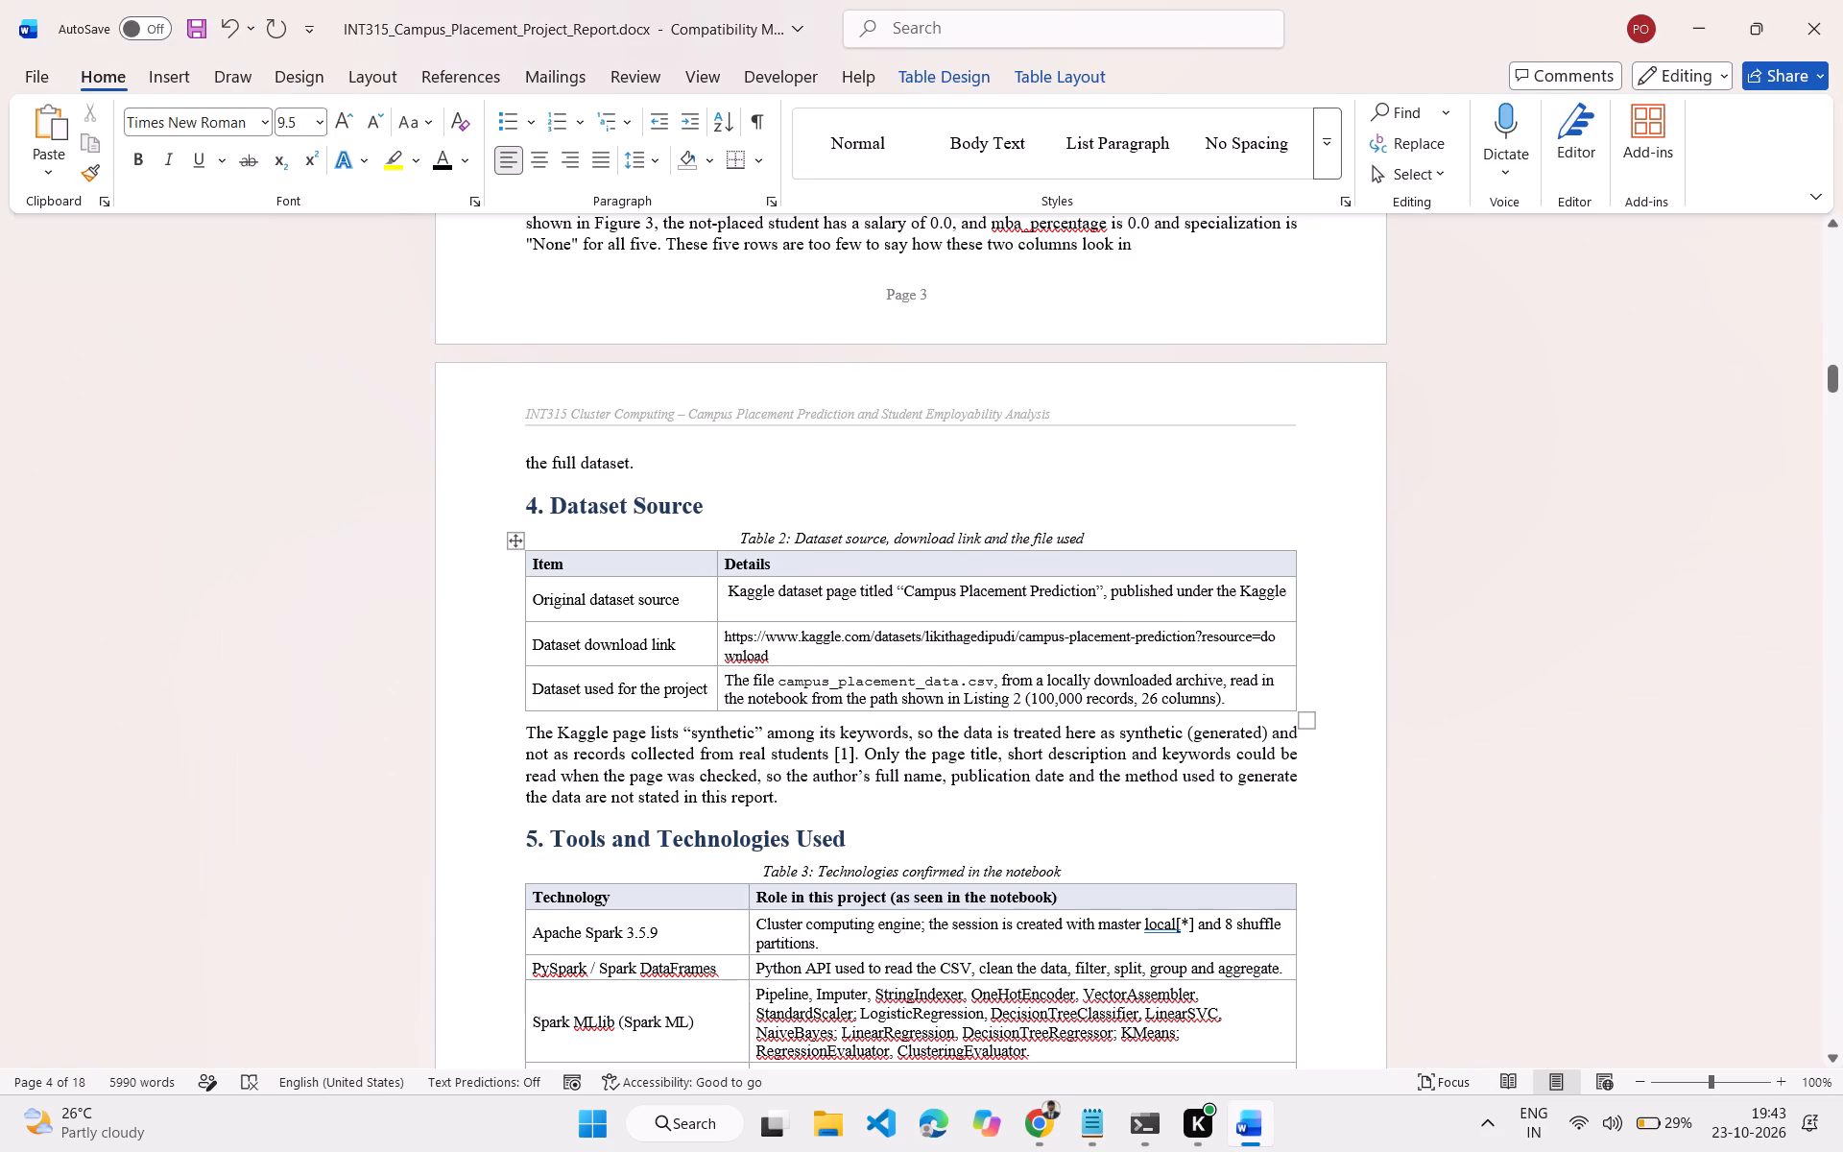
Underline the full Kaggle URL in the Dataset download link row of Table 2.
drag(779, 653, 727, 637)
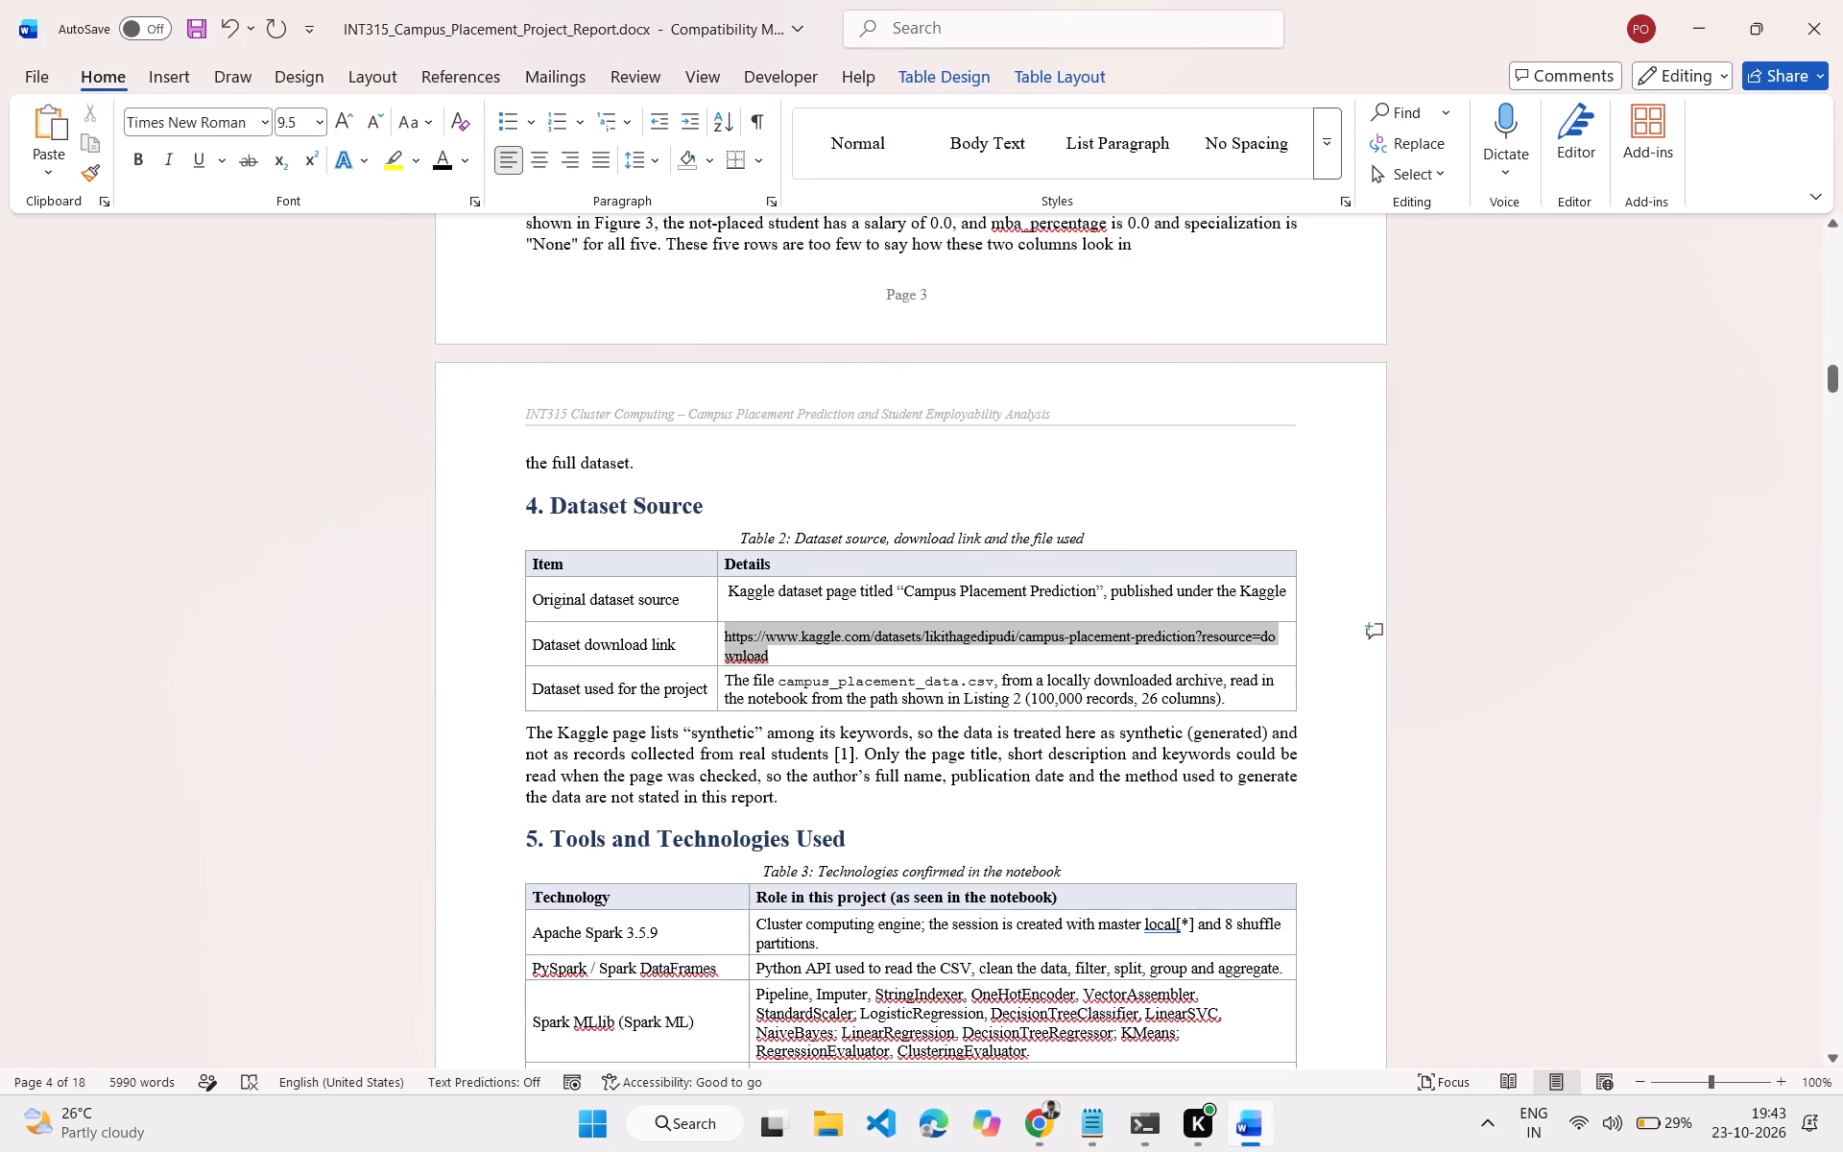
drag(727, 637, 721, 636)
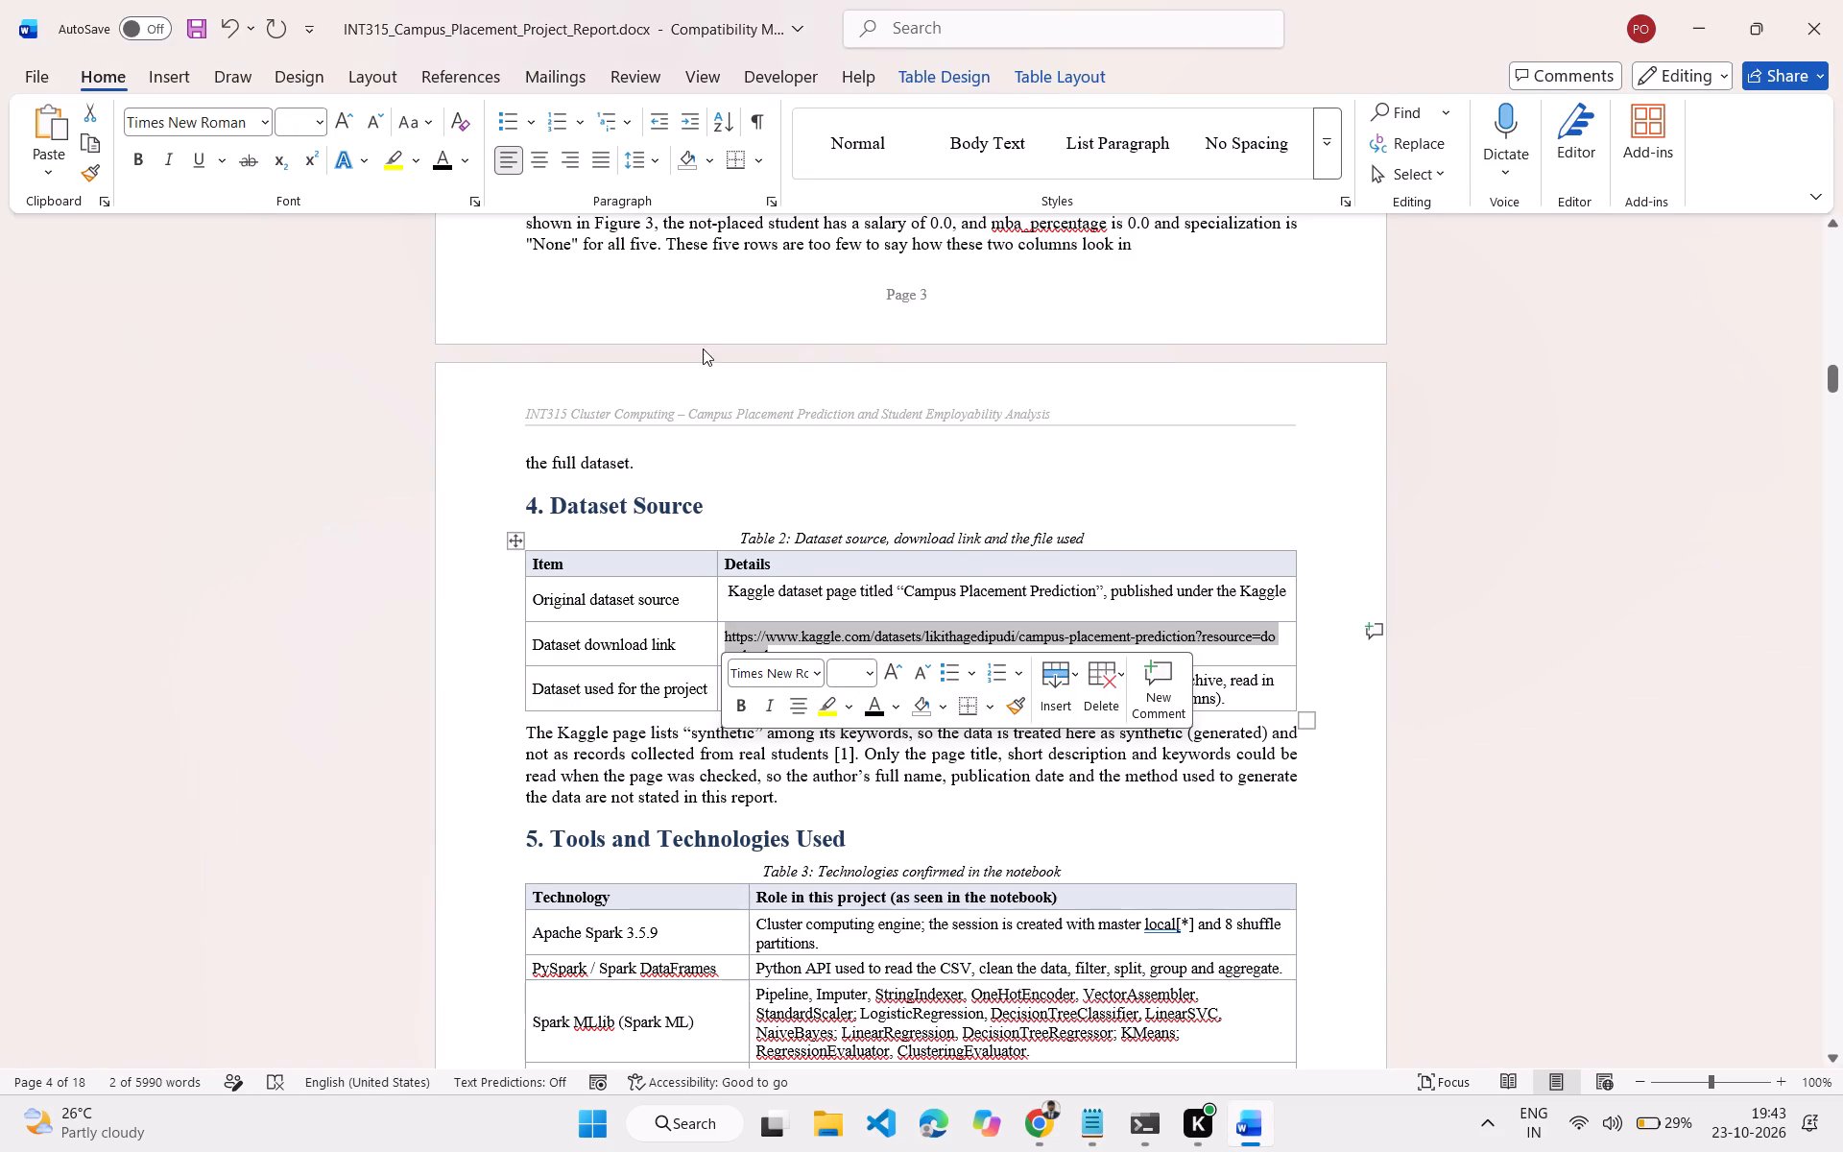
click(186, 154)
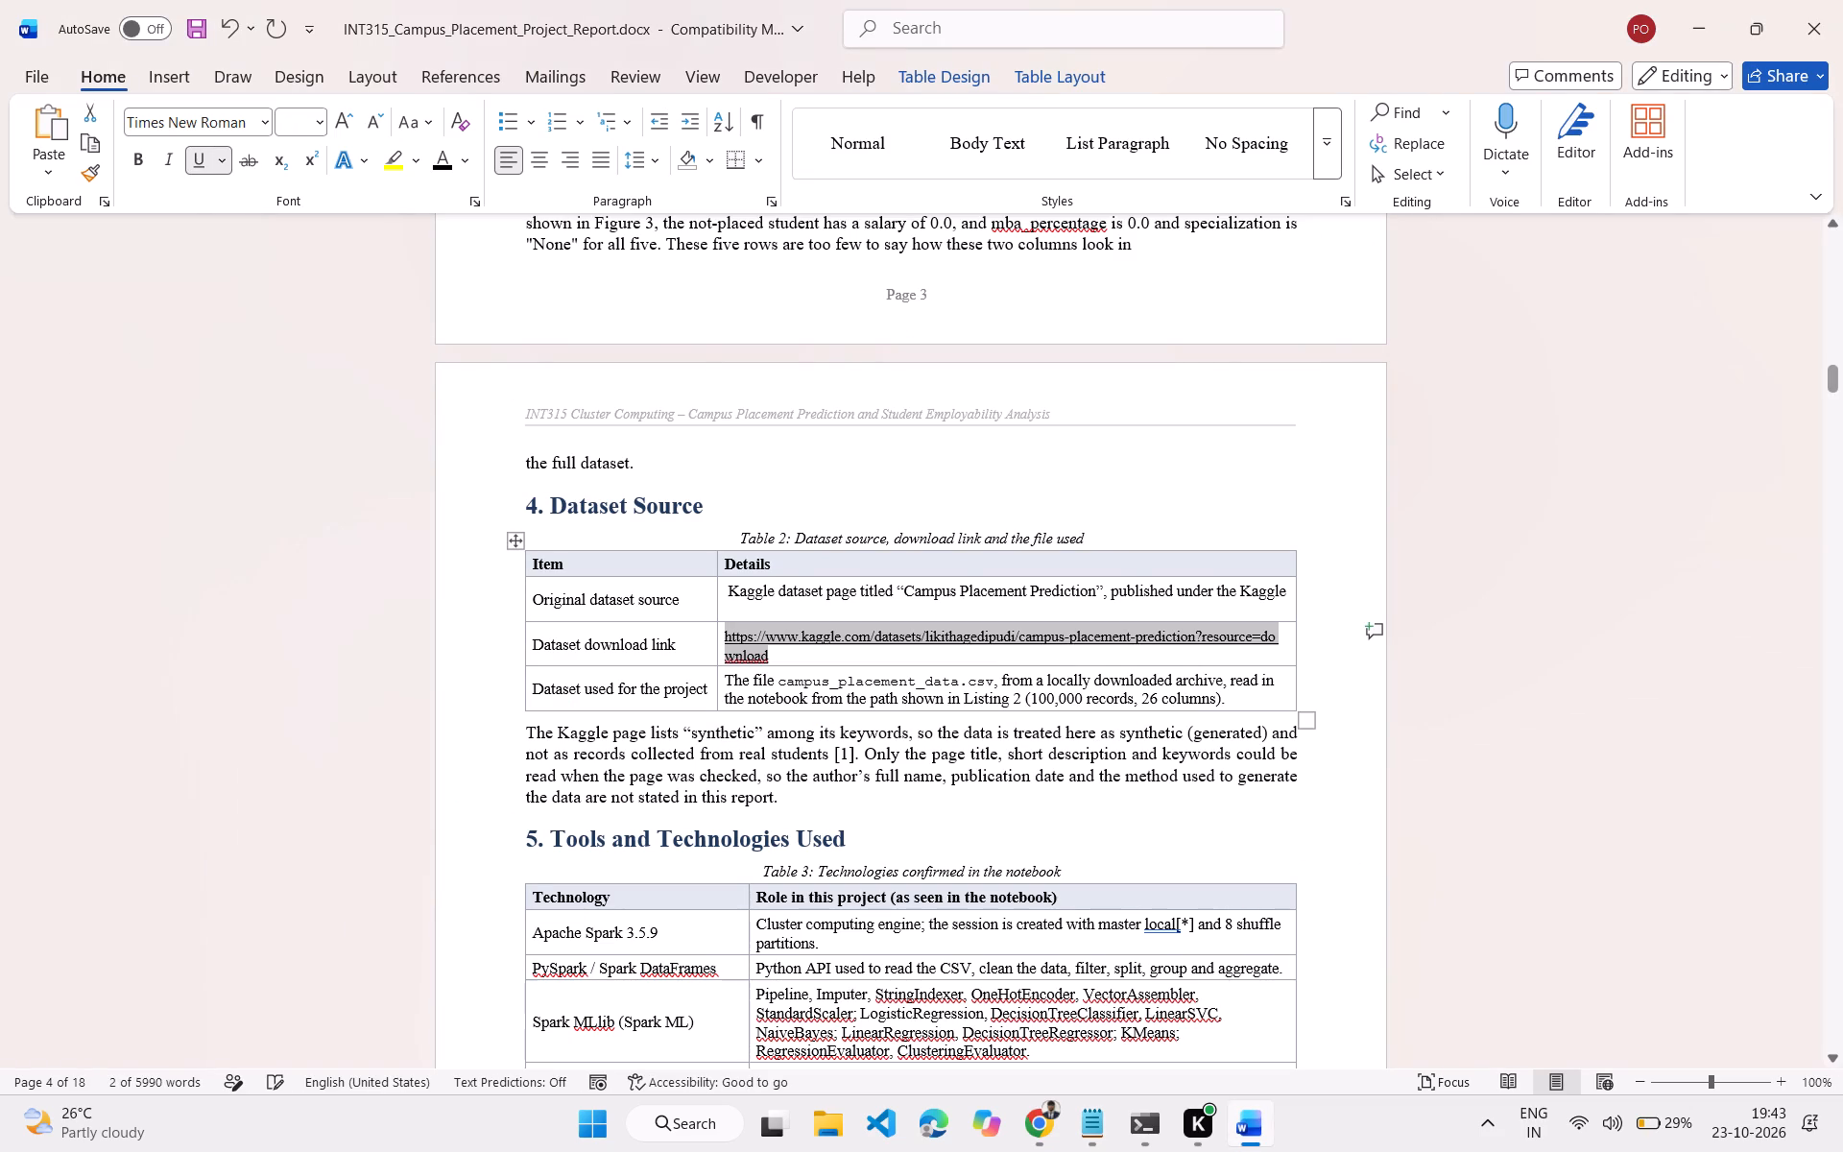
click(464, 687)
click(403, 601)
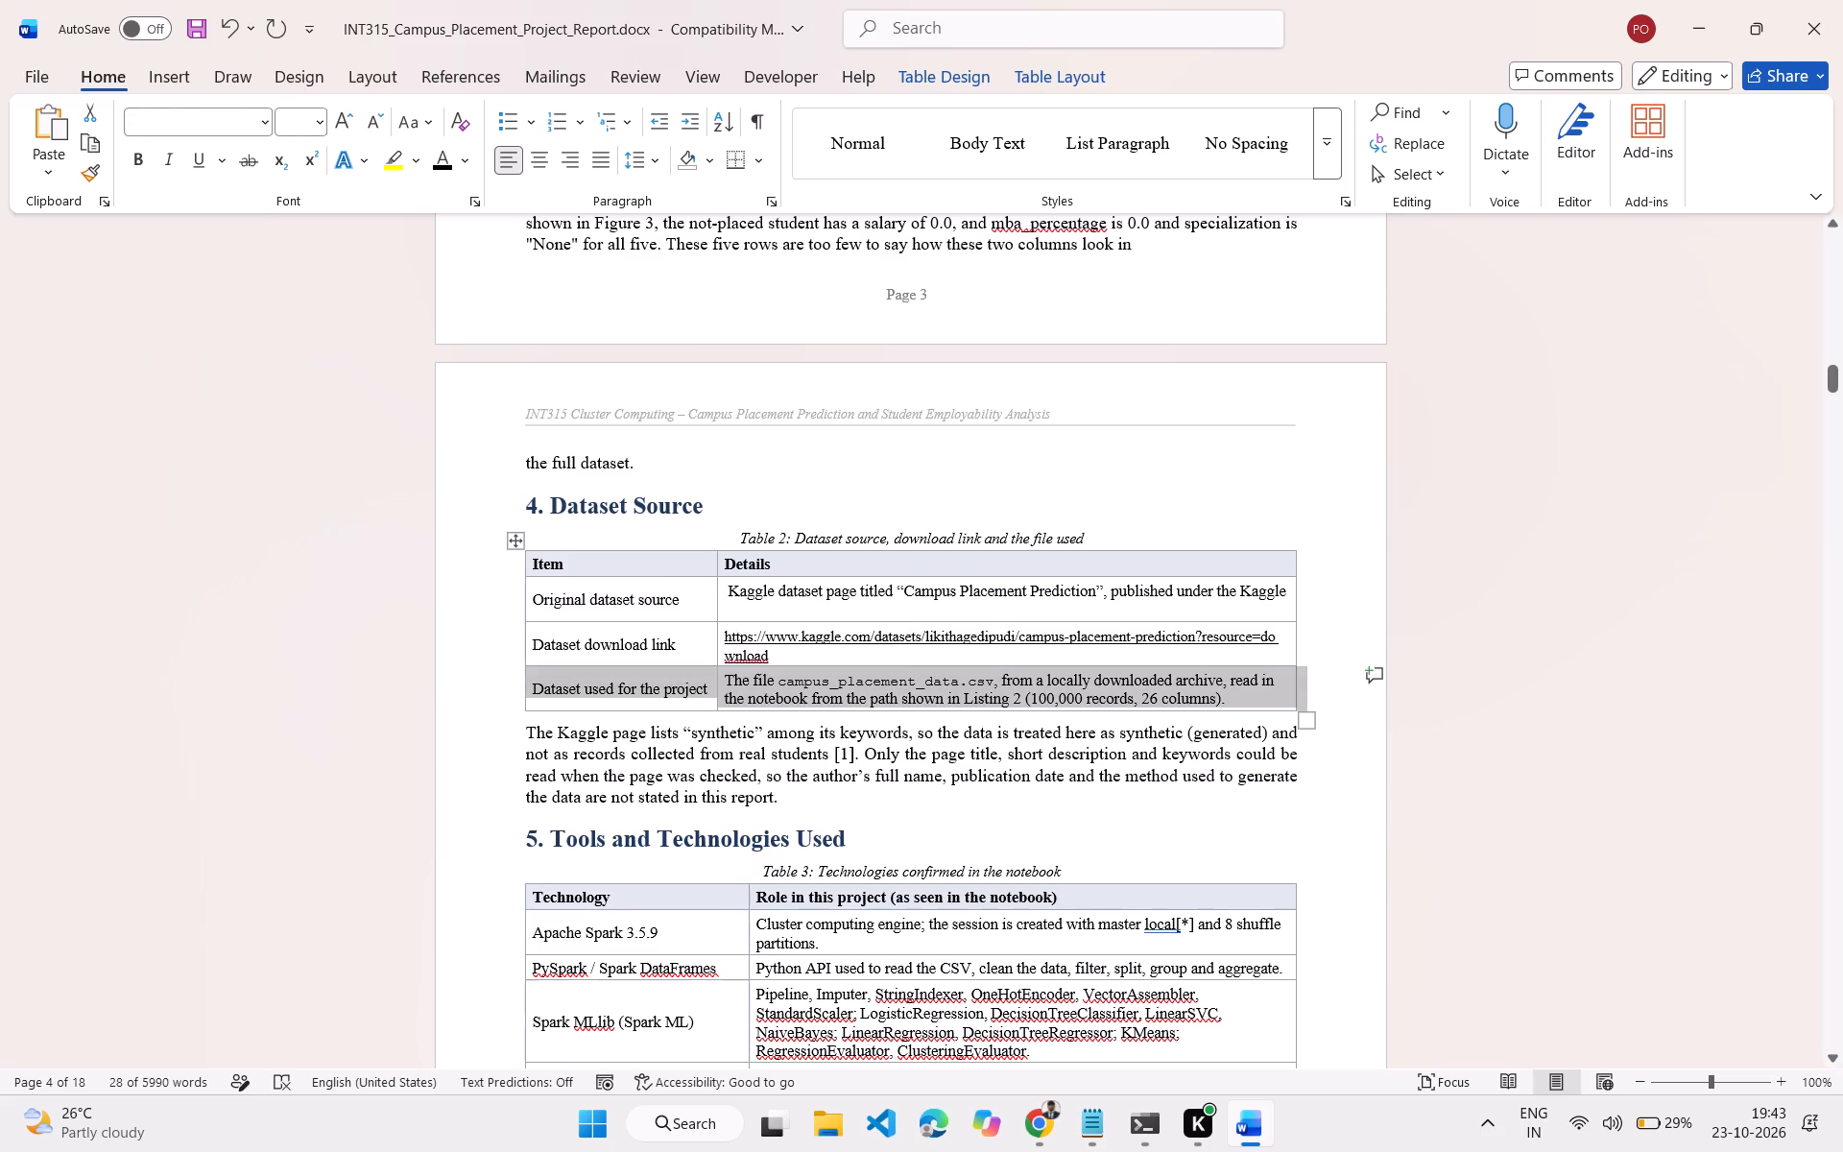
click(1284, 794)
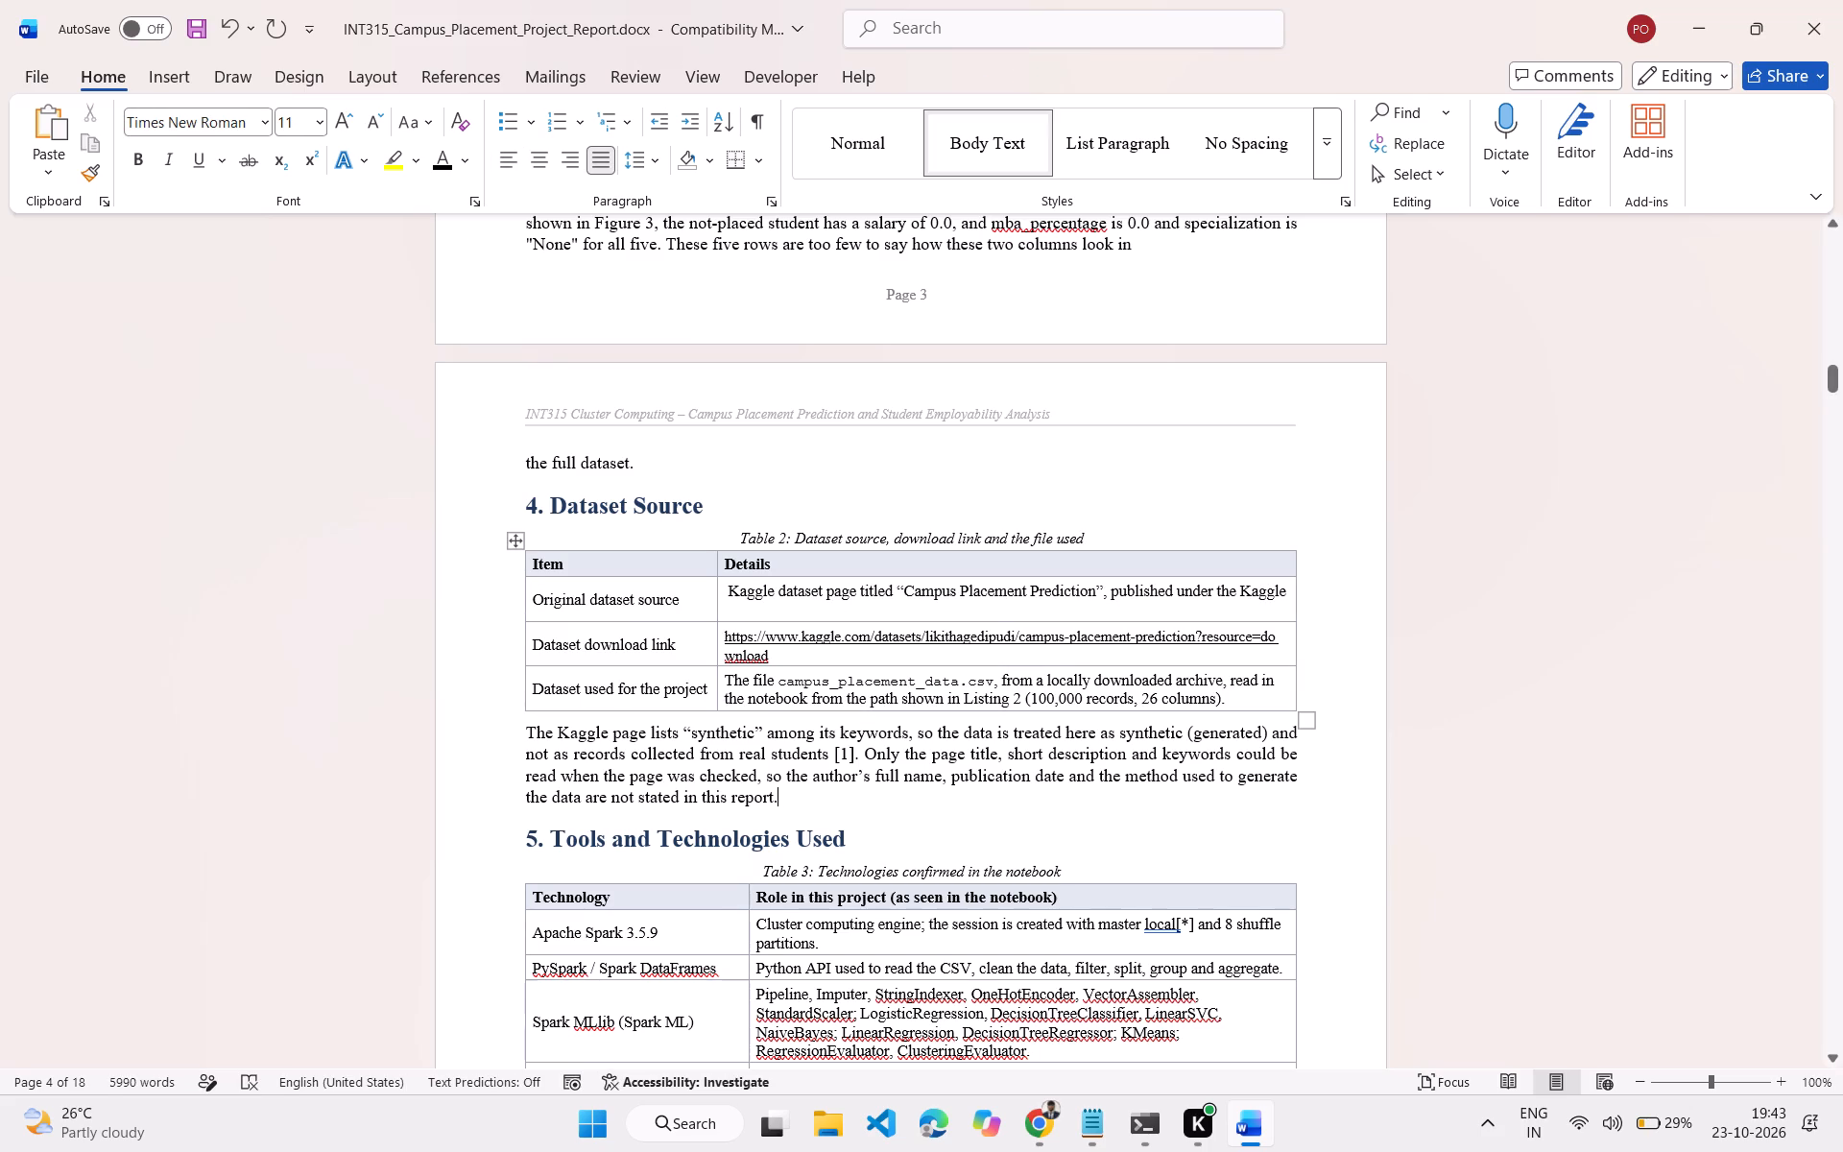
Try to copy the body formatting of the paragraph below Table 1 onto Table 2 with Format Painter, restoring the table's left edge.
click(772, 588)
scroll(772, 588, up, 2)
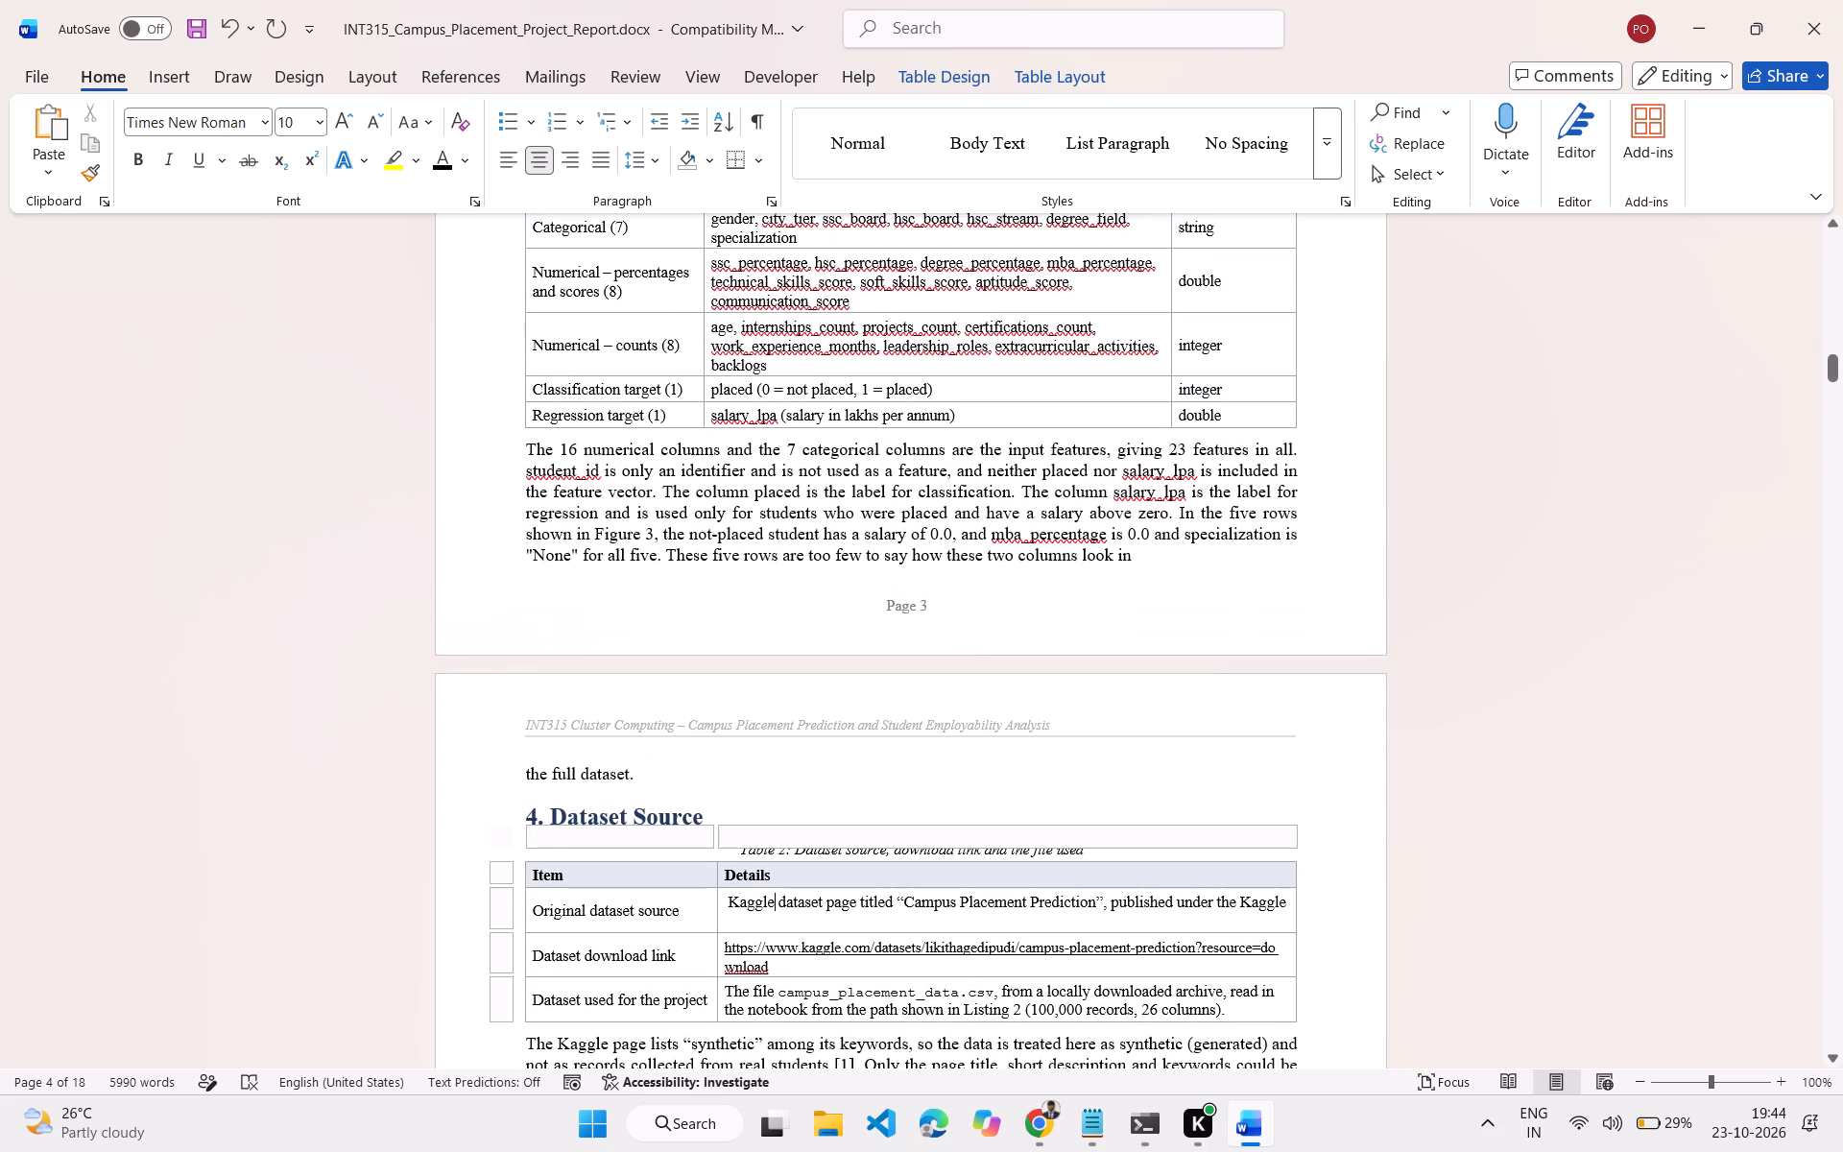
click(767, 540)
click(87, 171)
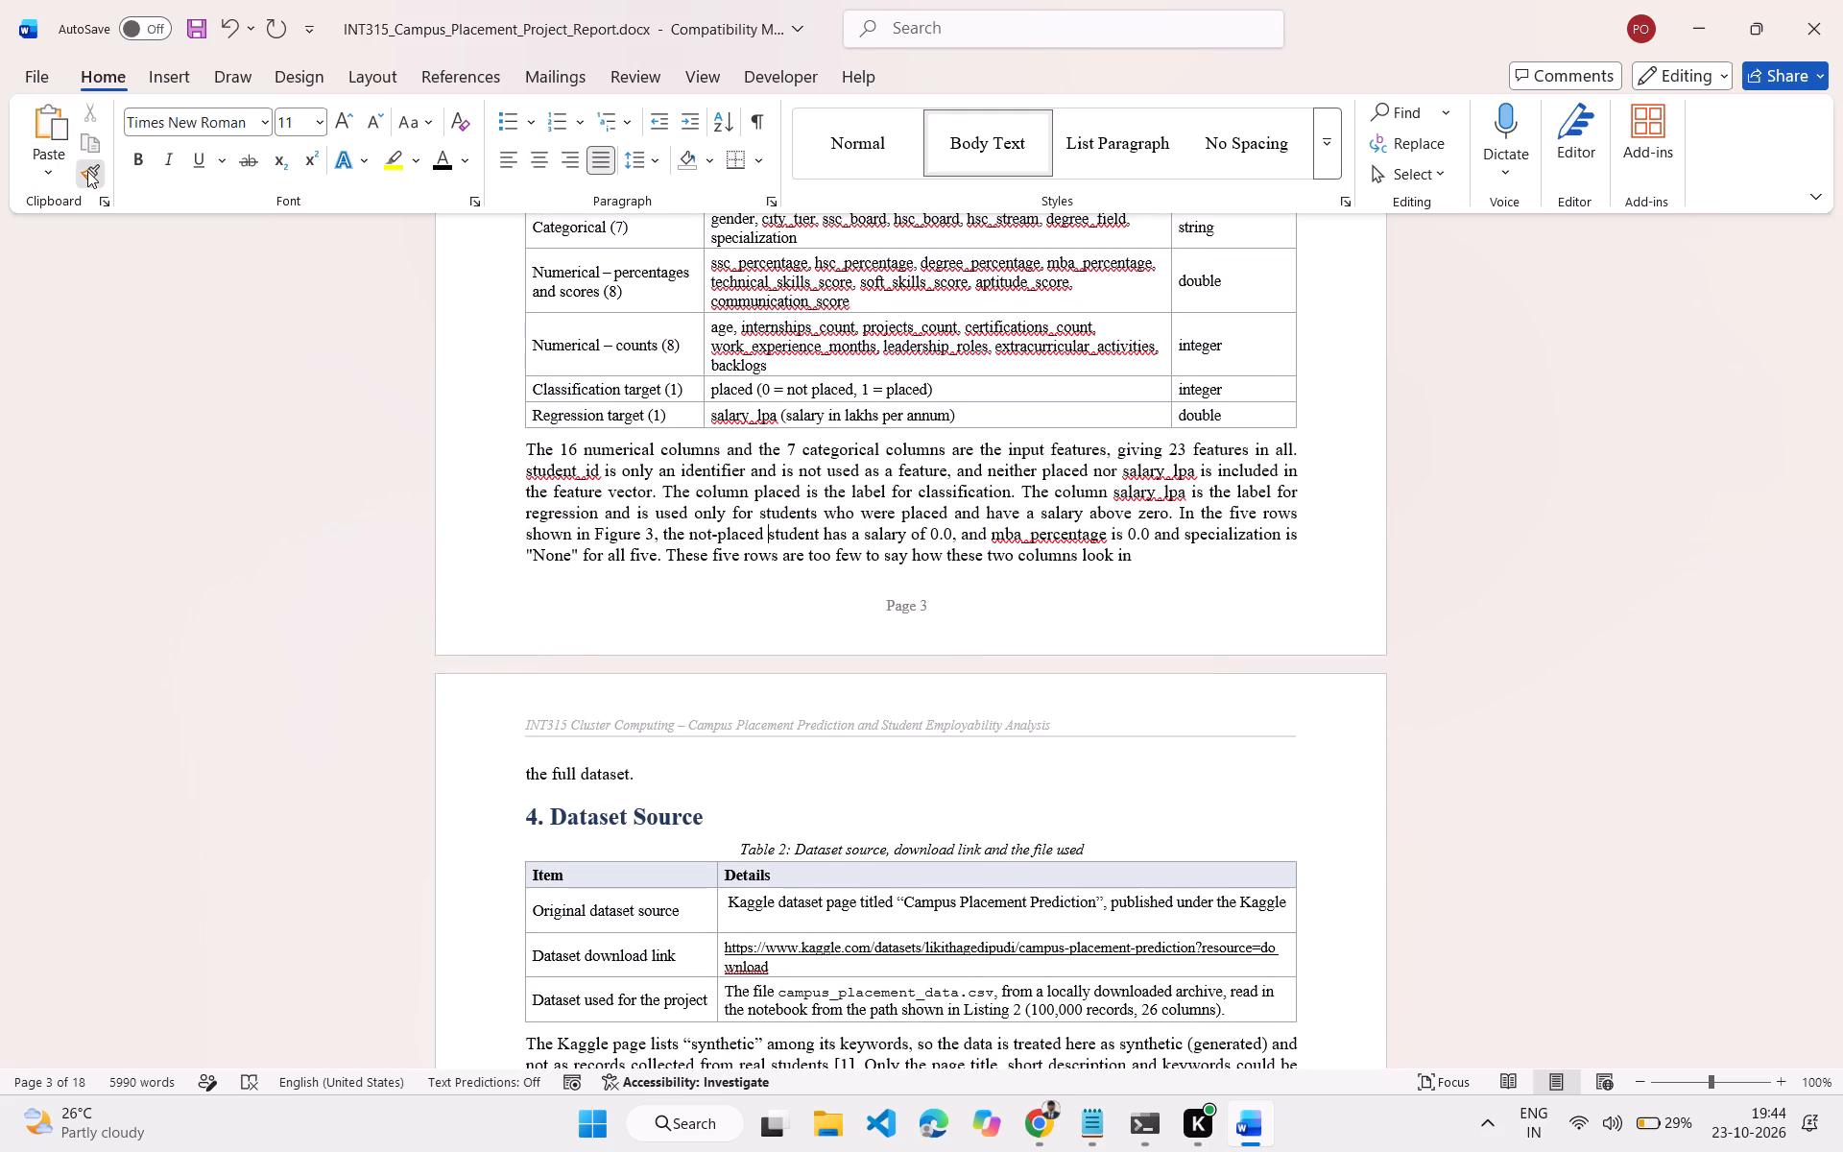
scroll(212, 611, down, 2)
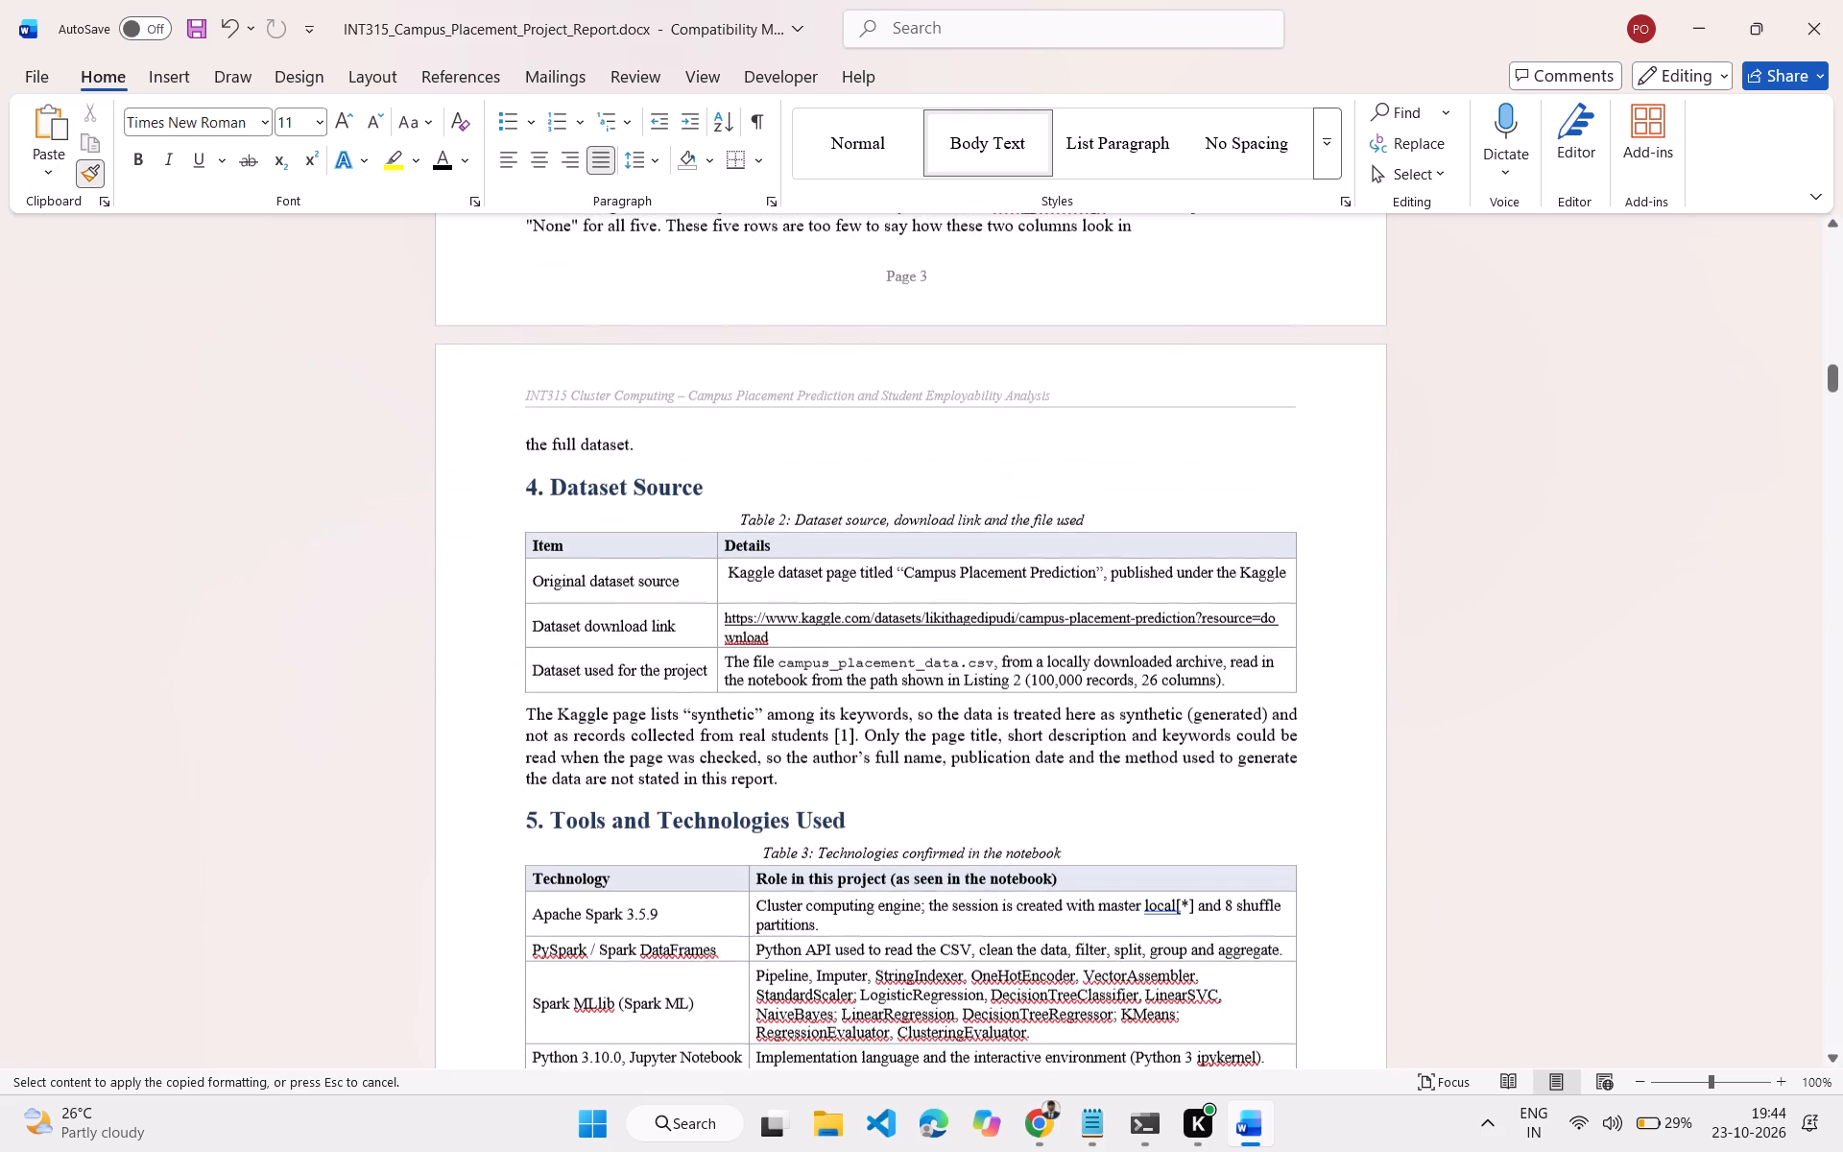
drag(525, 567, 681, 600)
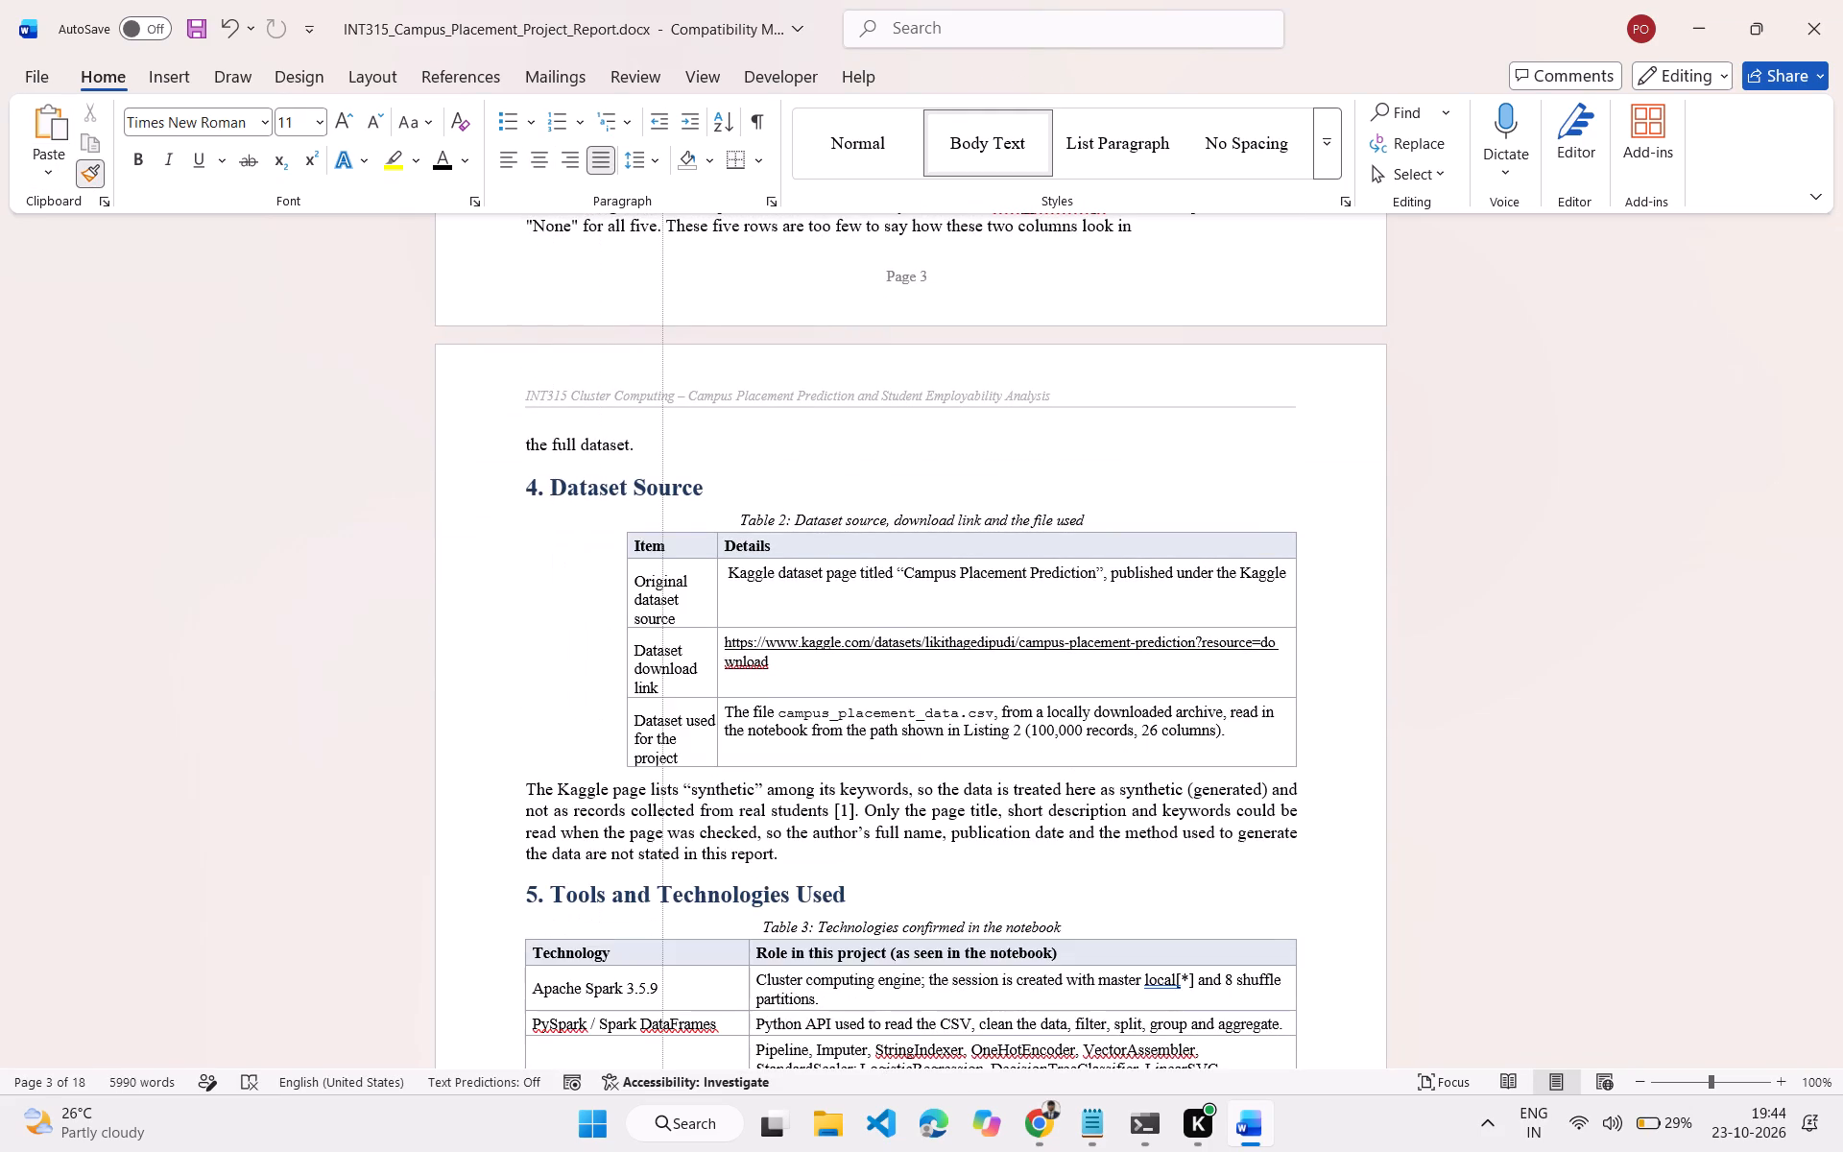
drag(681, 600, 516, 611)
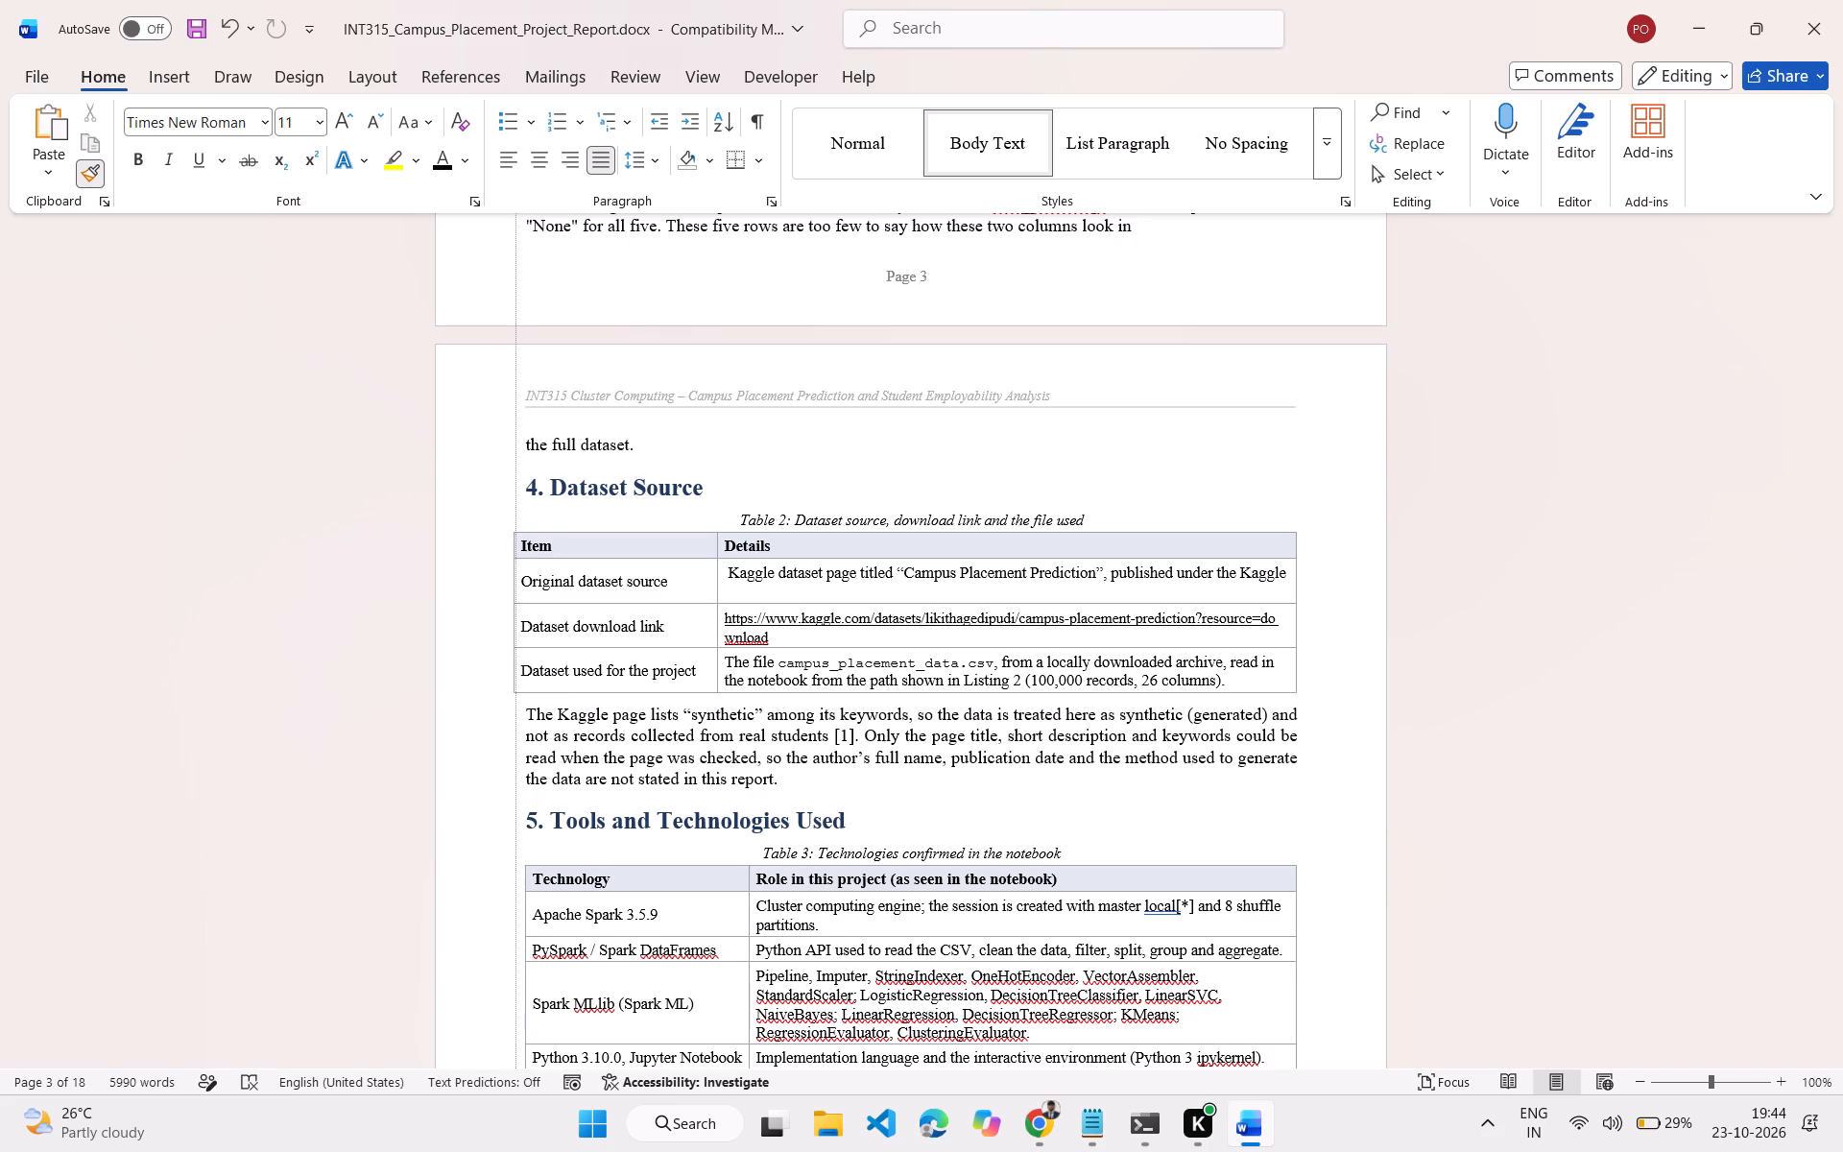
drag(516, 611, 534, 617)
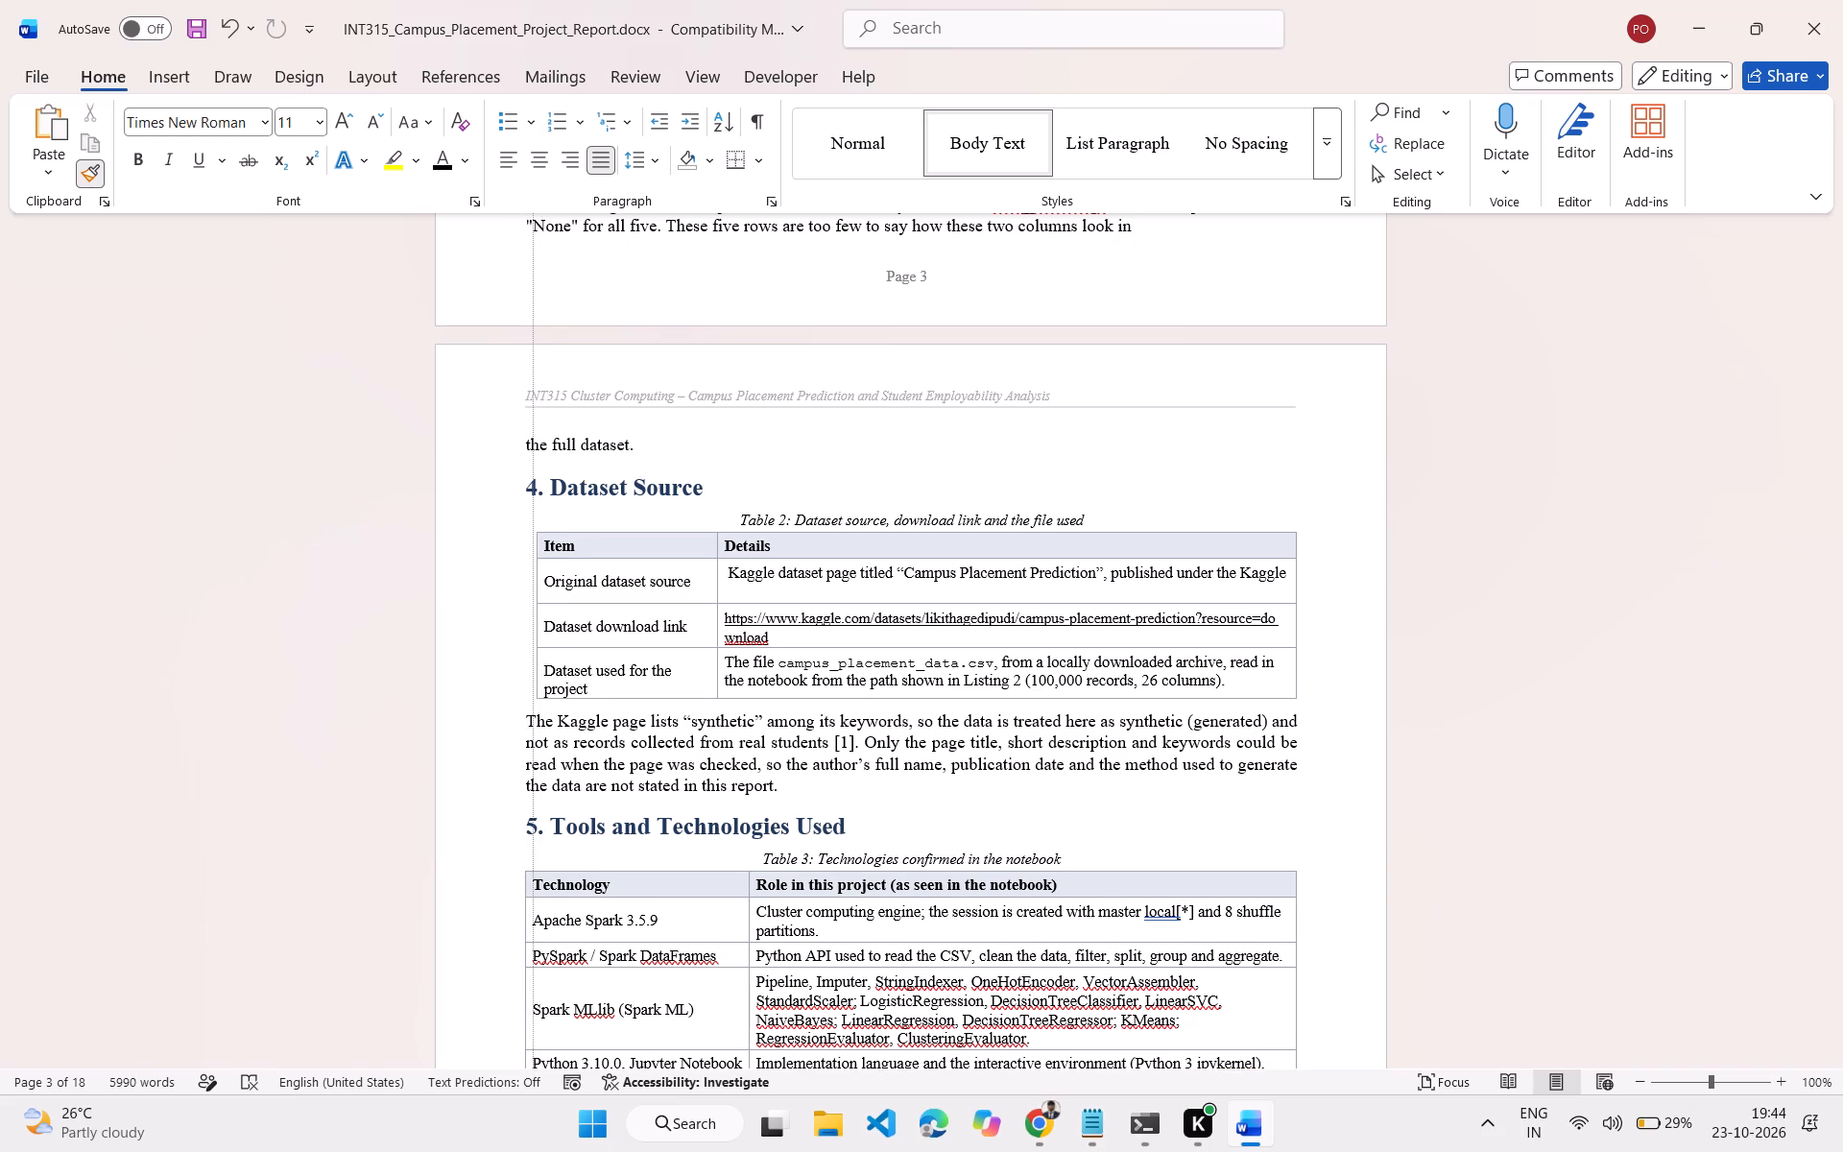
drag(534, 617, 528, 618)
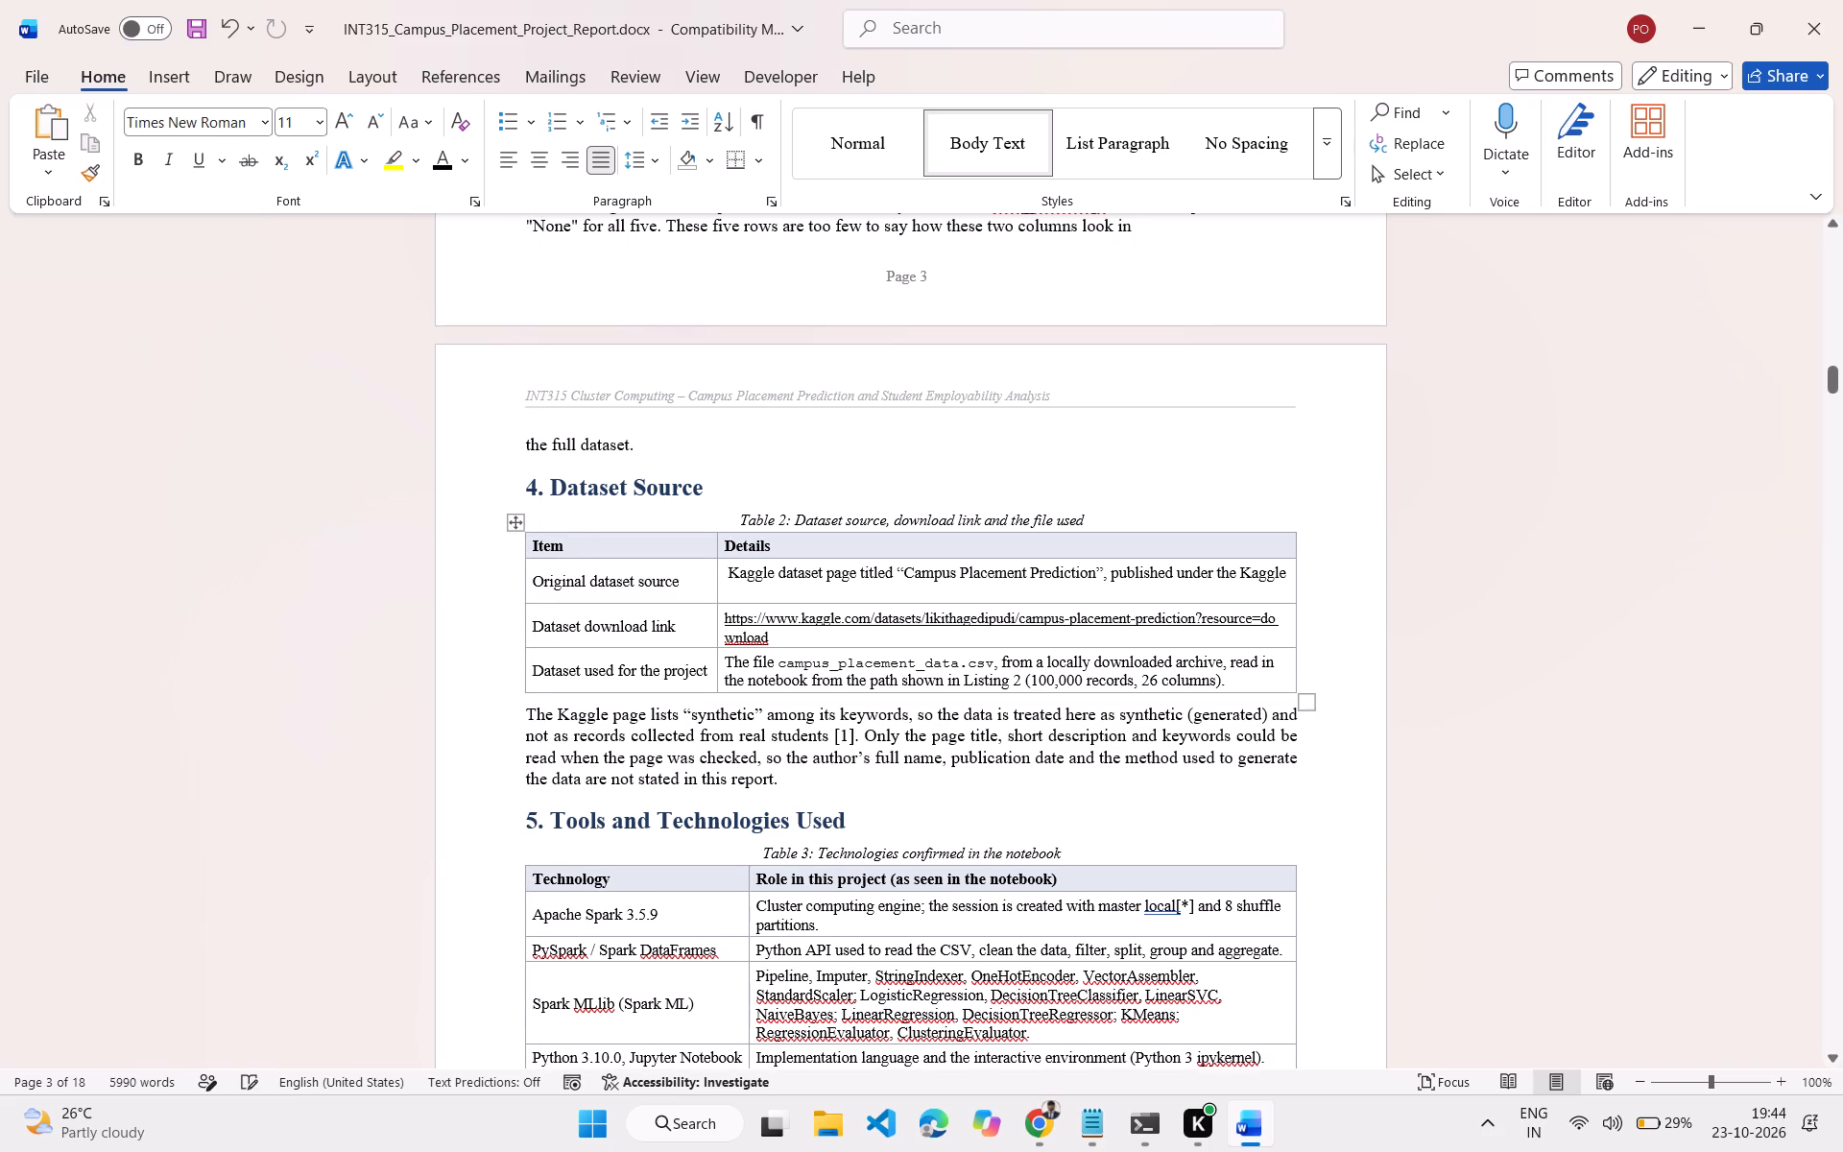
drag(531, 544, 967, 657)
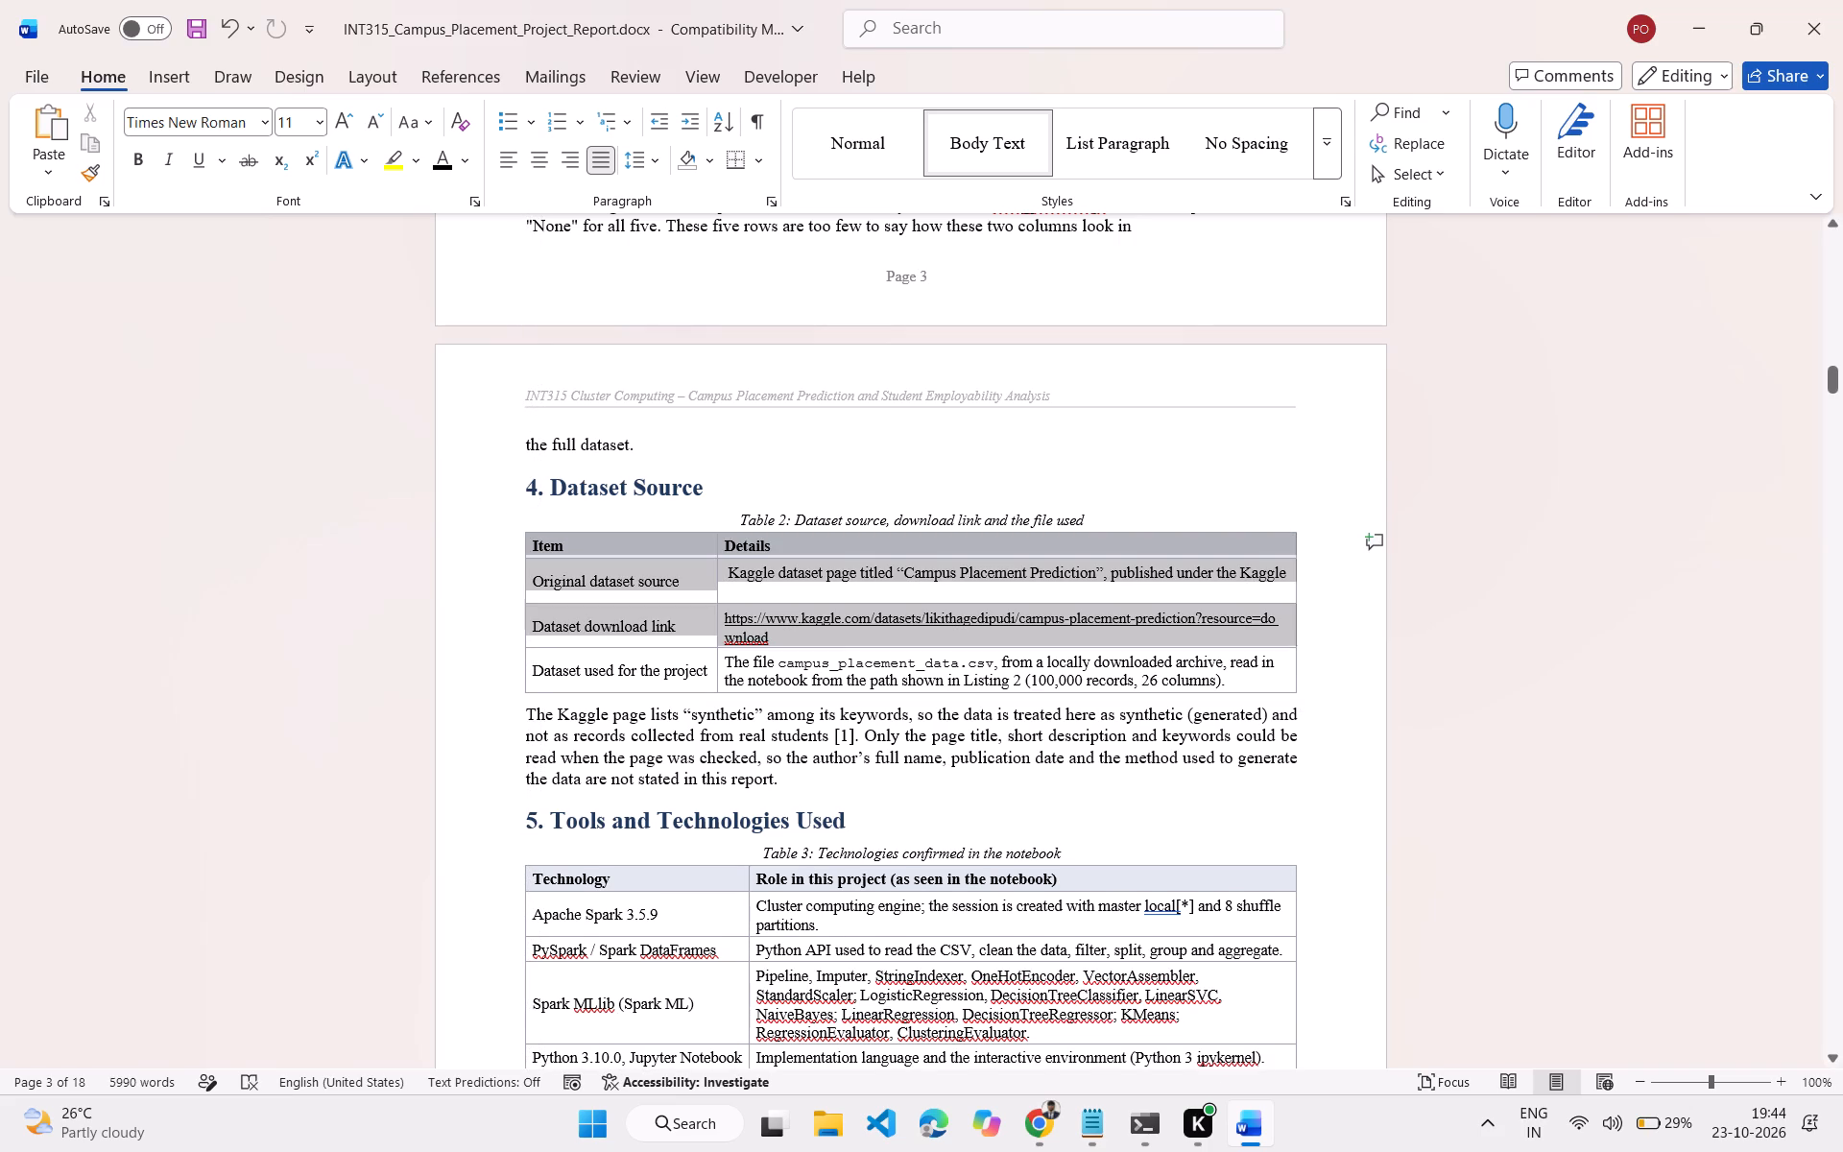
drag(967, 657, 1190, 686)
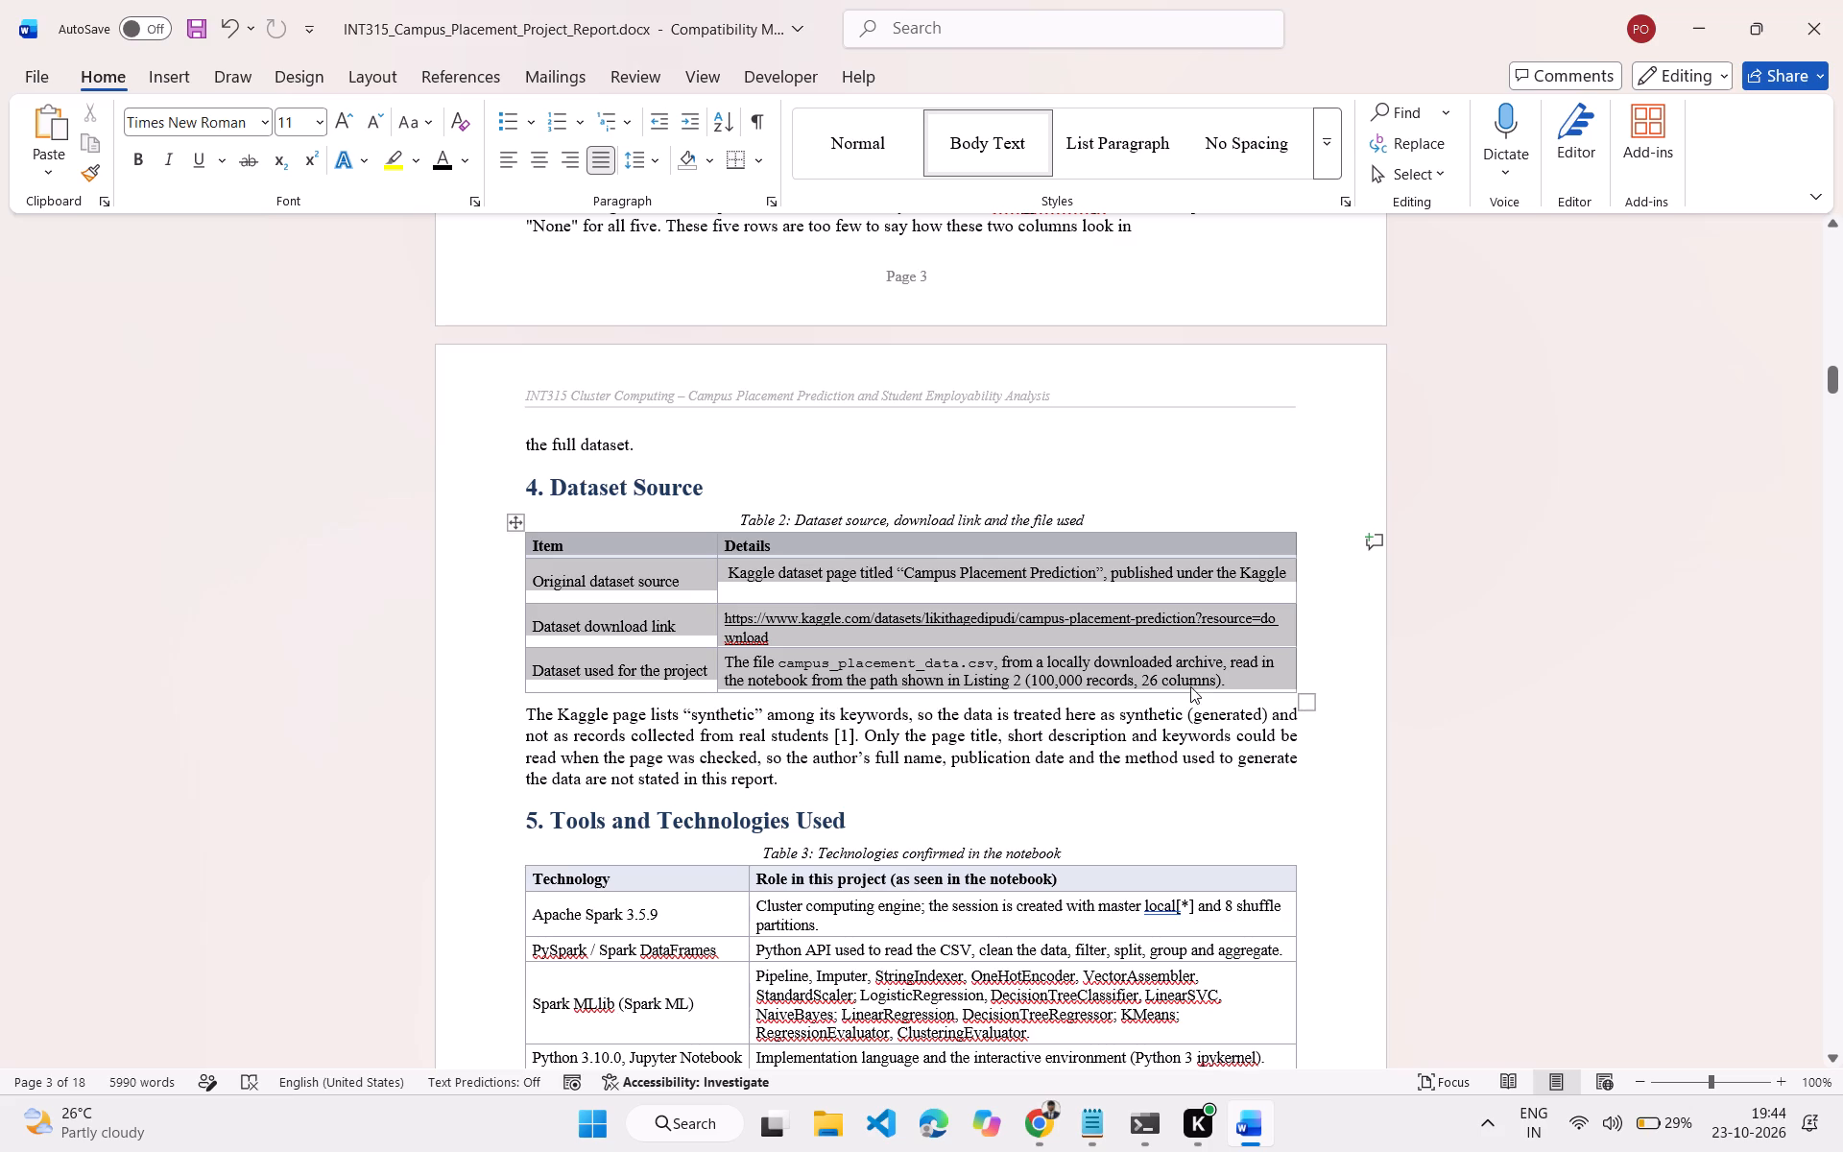
Copy the body formatting of the paragraph below Table 1 onto the three rows under Table 2's header with Format Painter.
click(778, 230)
click(98, 171)
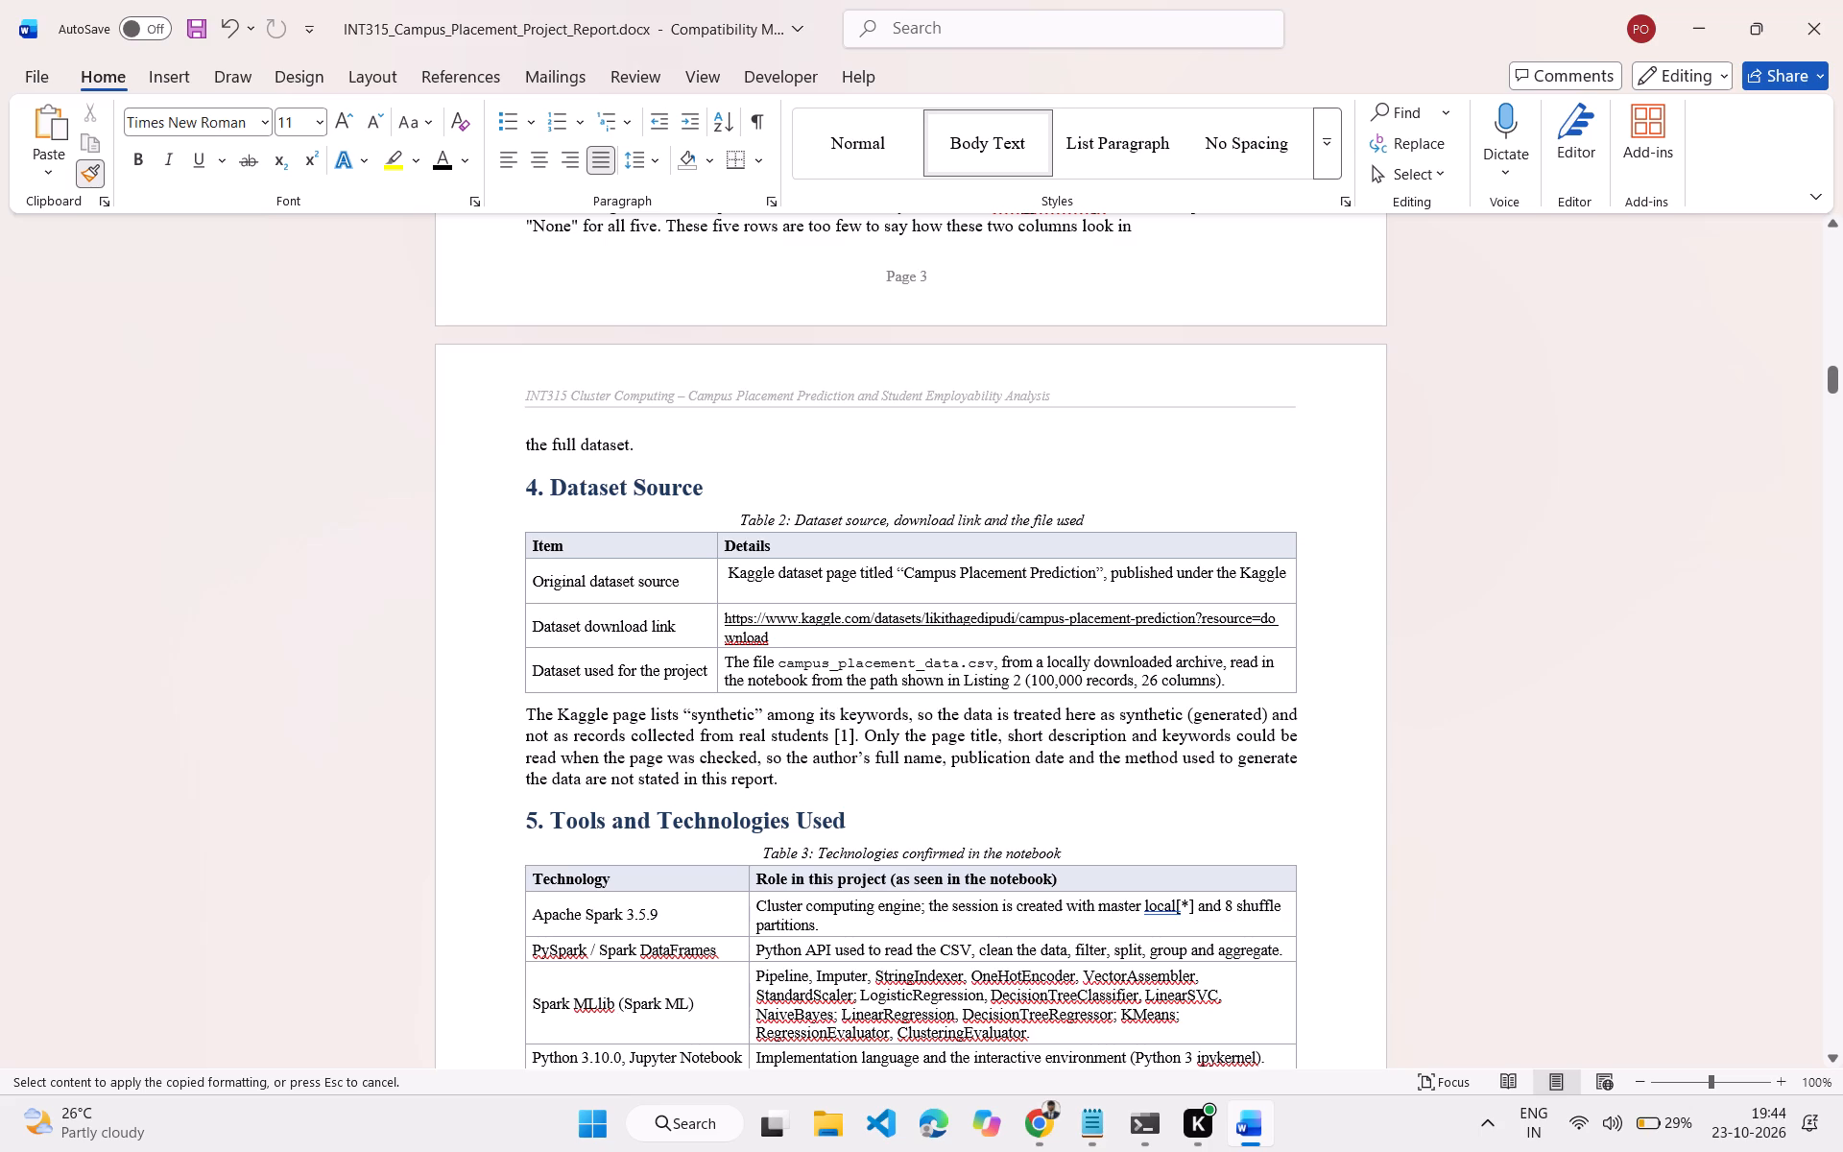
drag(537, 587, 1089, 668)
click(1399, 712)
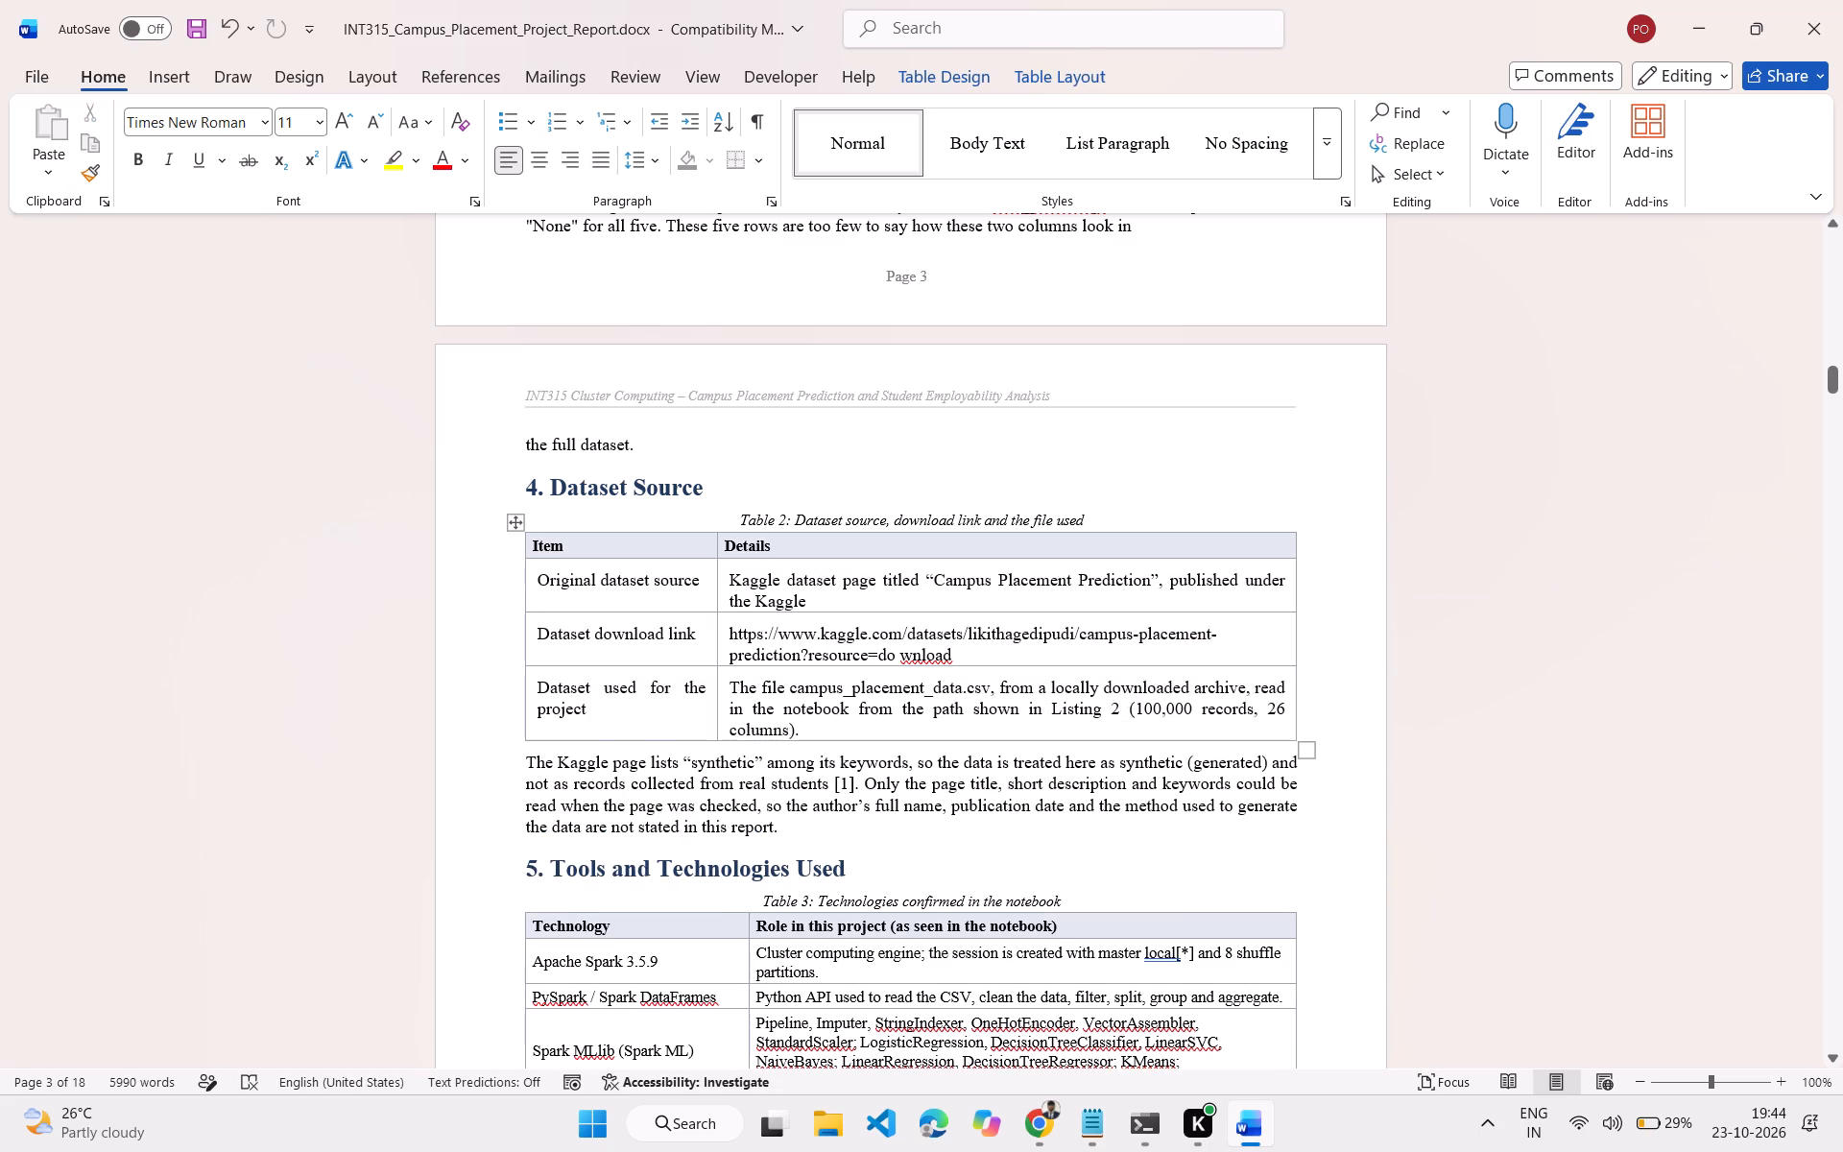
Remove the stray space in the Table 2 download URL so that it ends in "resource=download".
click(902, 653)
key(BackSpace)
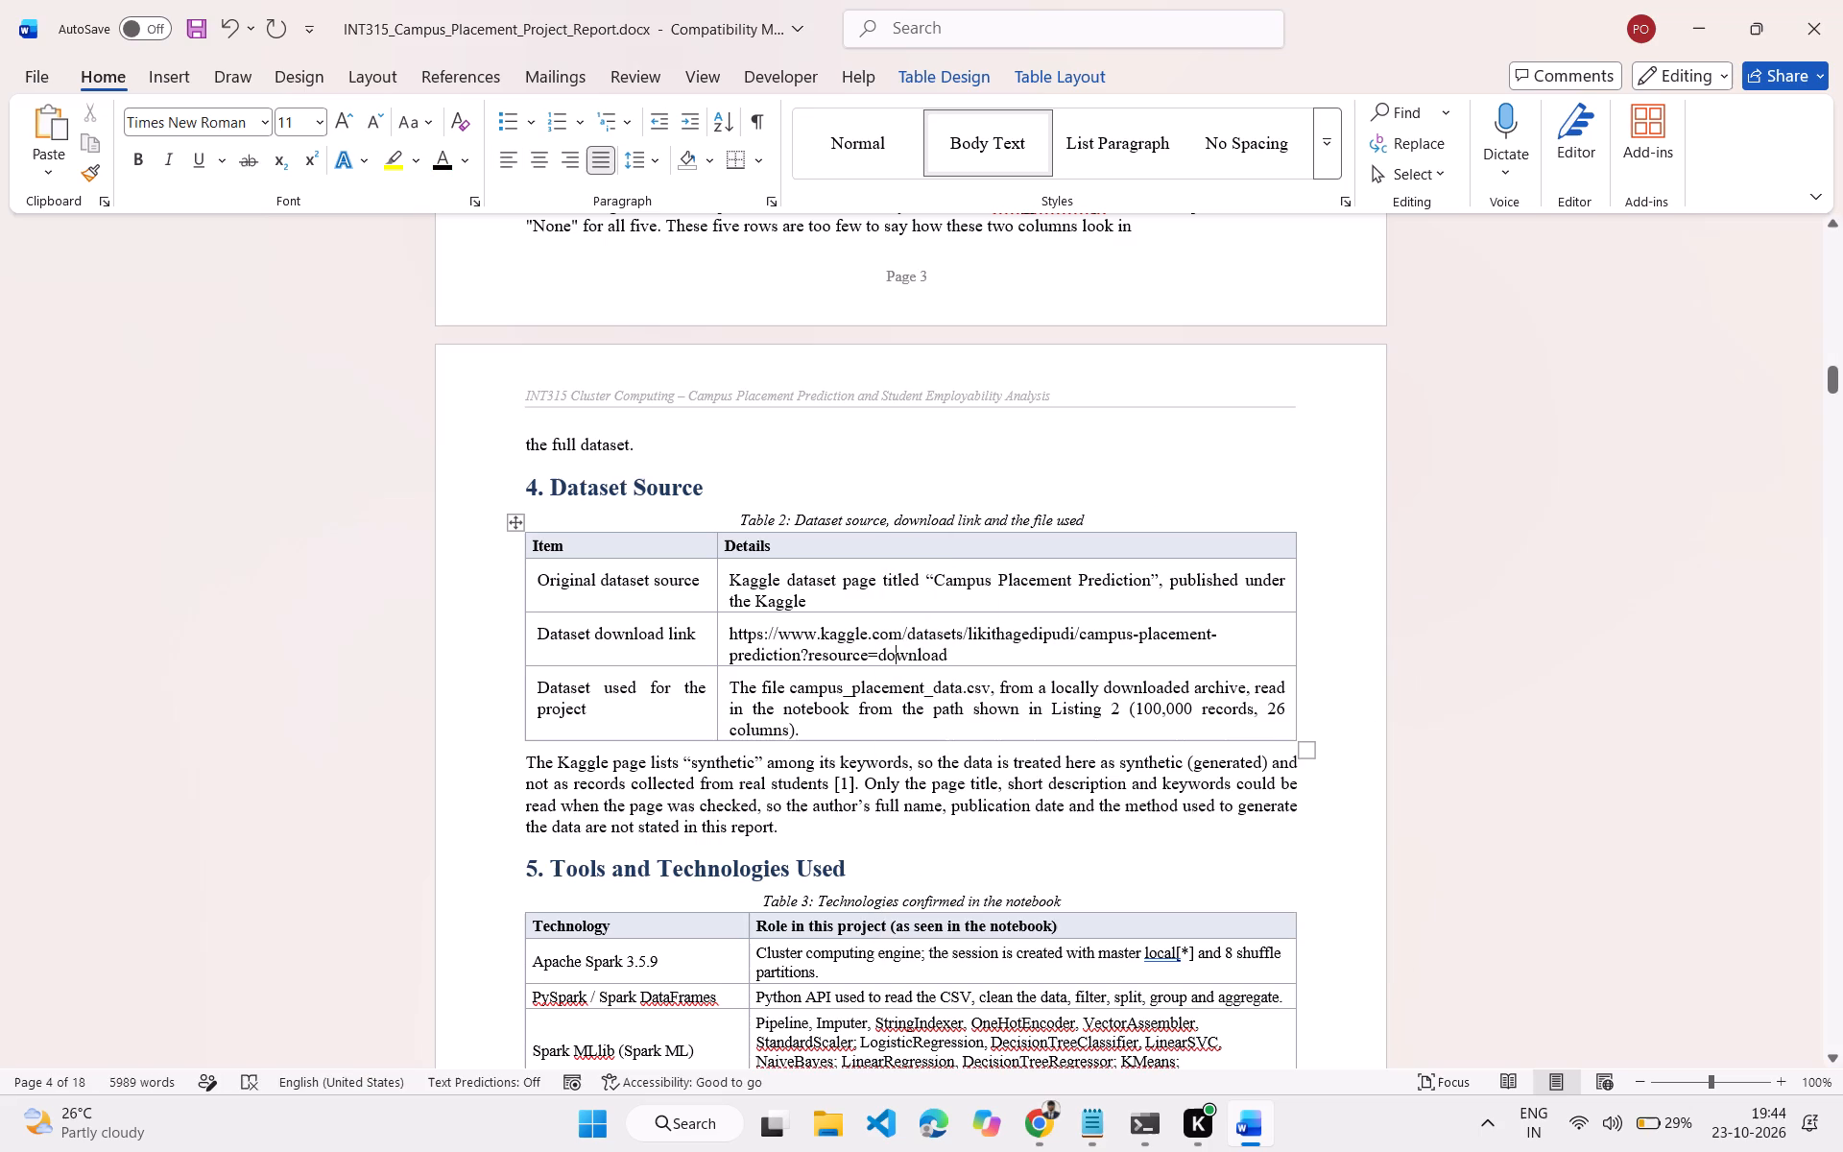
Underline the complete Kaggle dataset URL in the Dataset download link row of Table 2.
scroll(858, 758, down, 1)
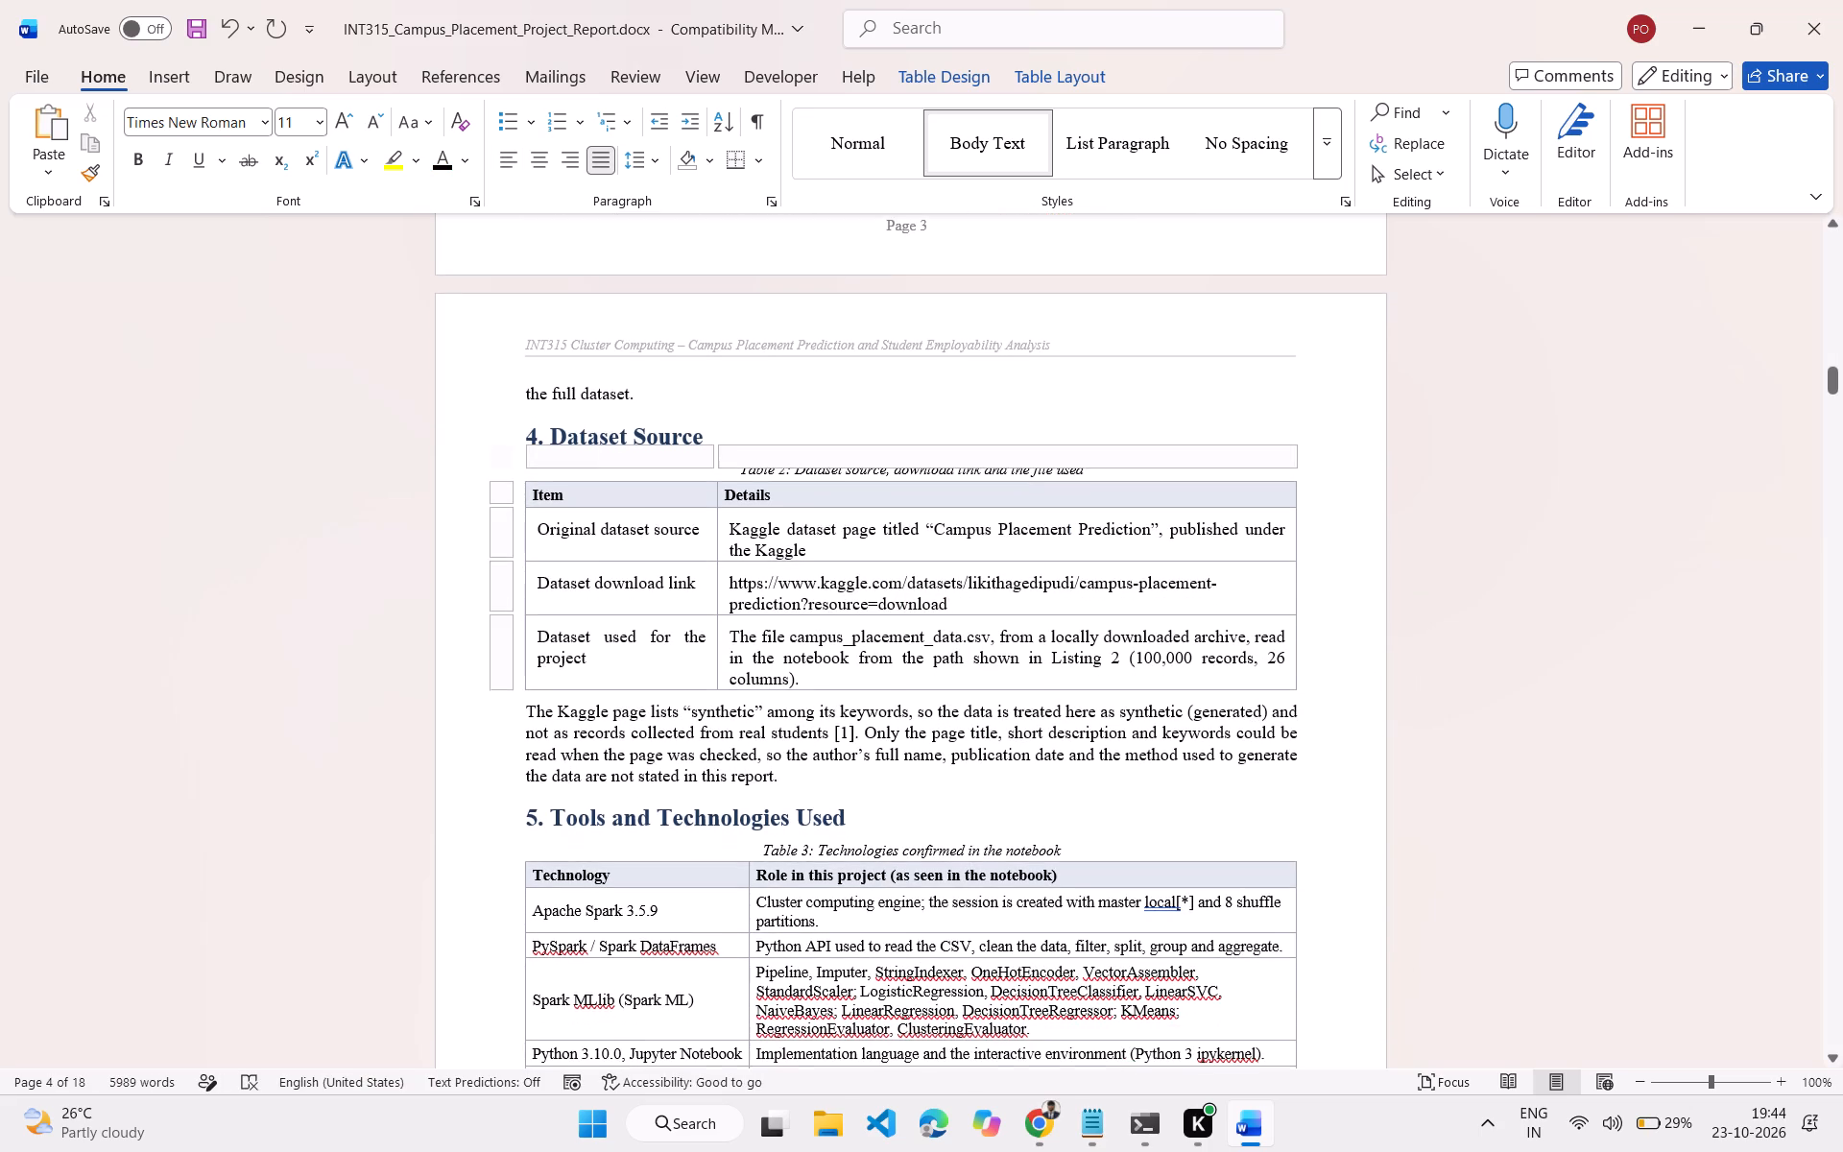
scroll(858, 758, down, 2)
scroll(892, 614, up, 1)
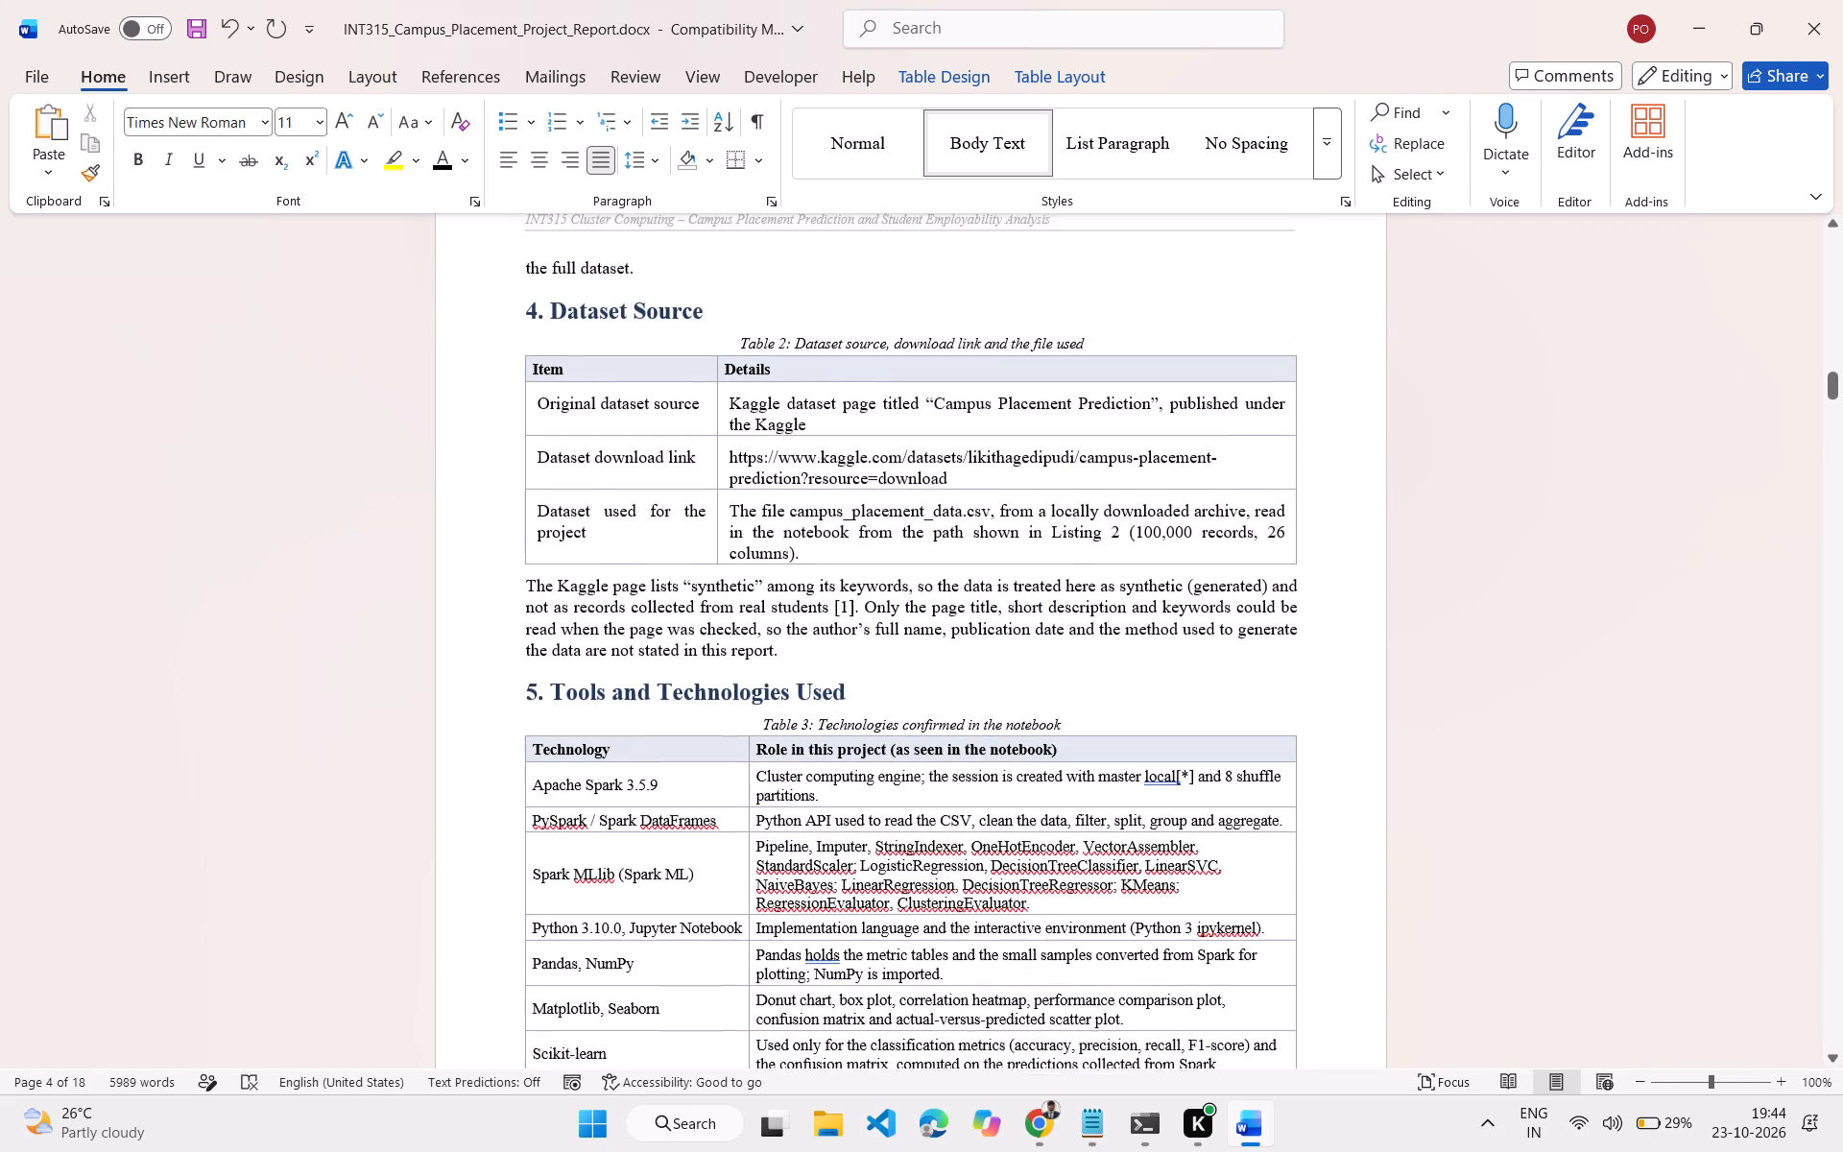
drag(955, 487, 958, 499)
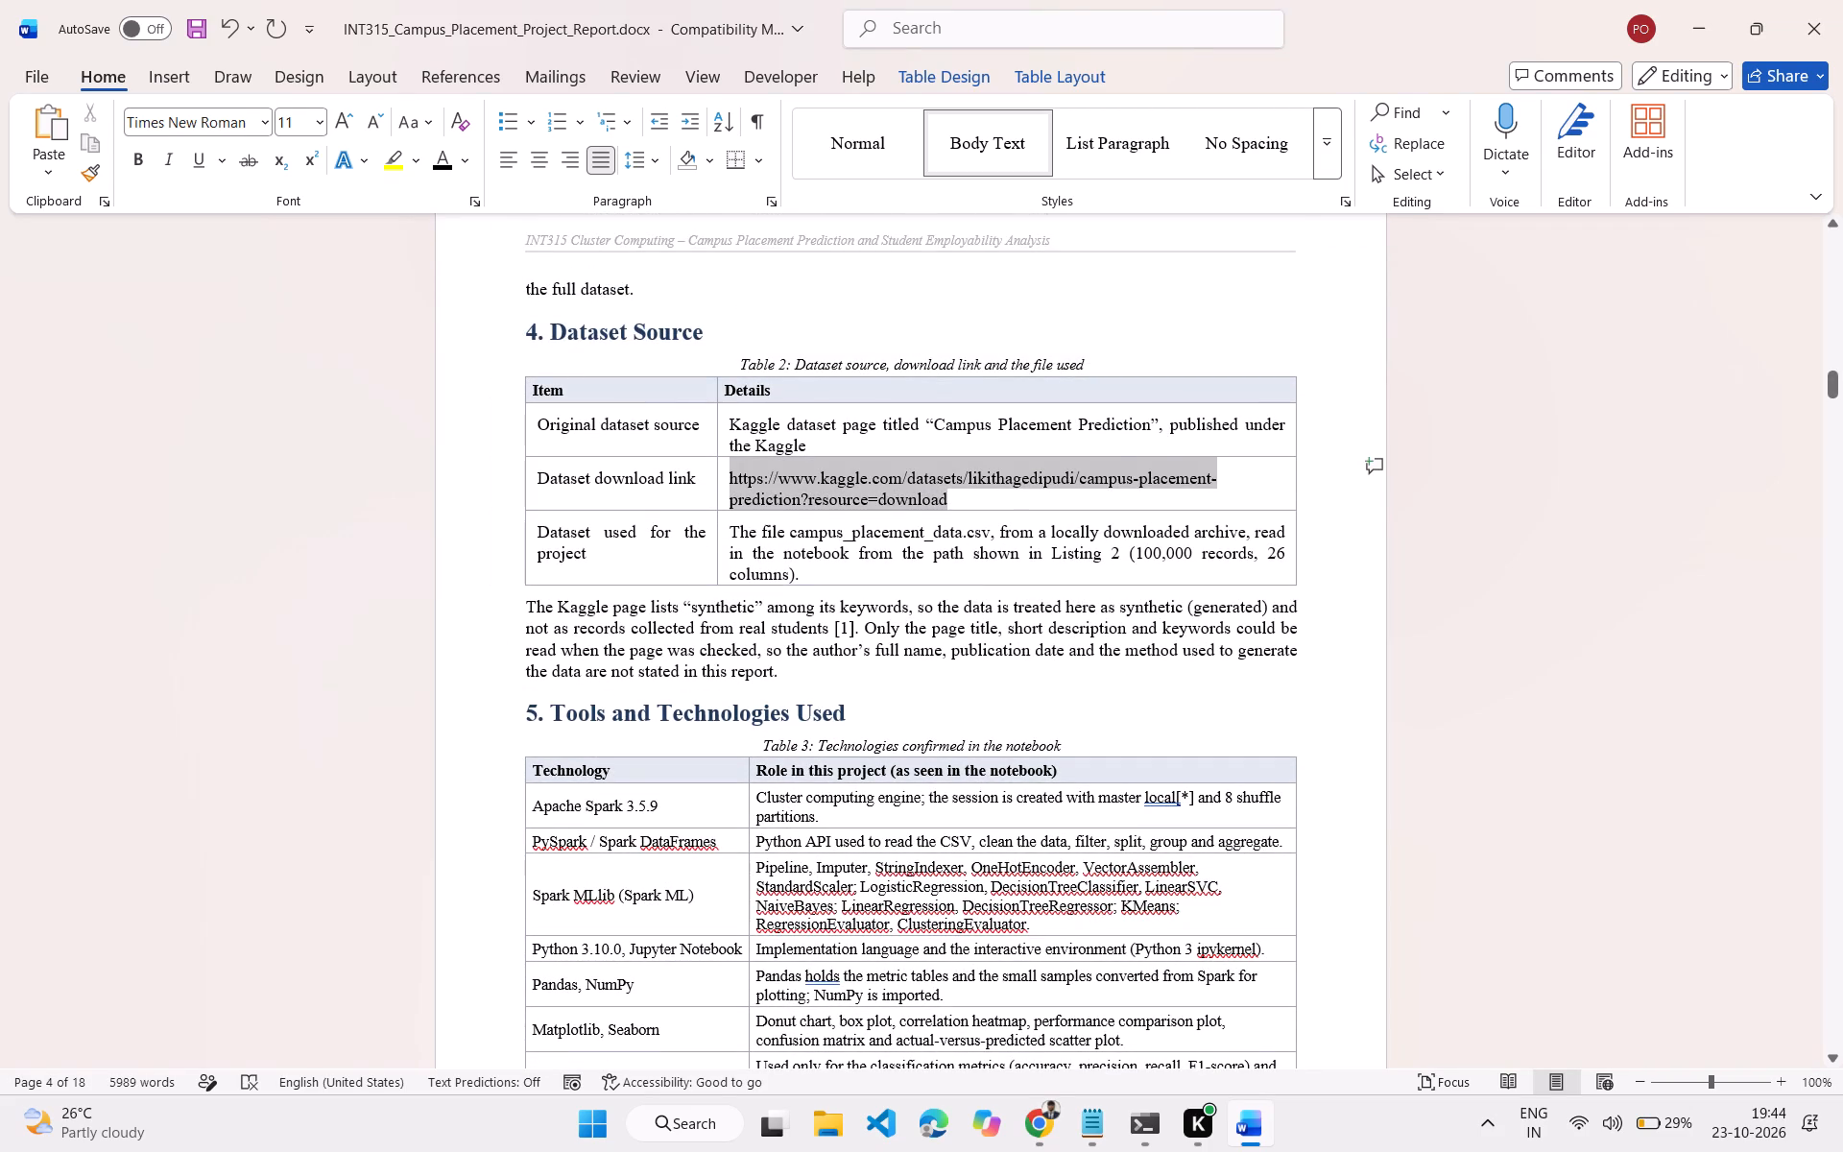
drag(958, 499, 957, 499)
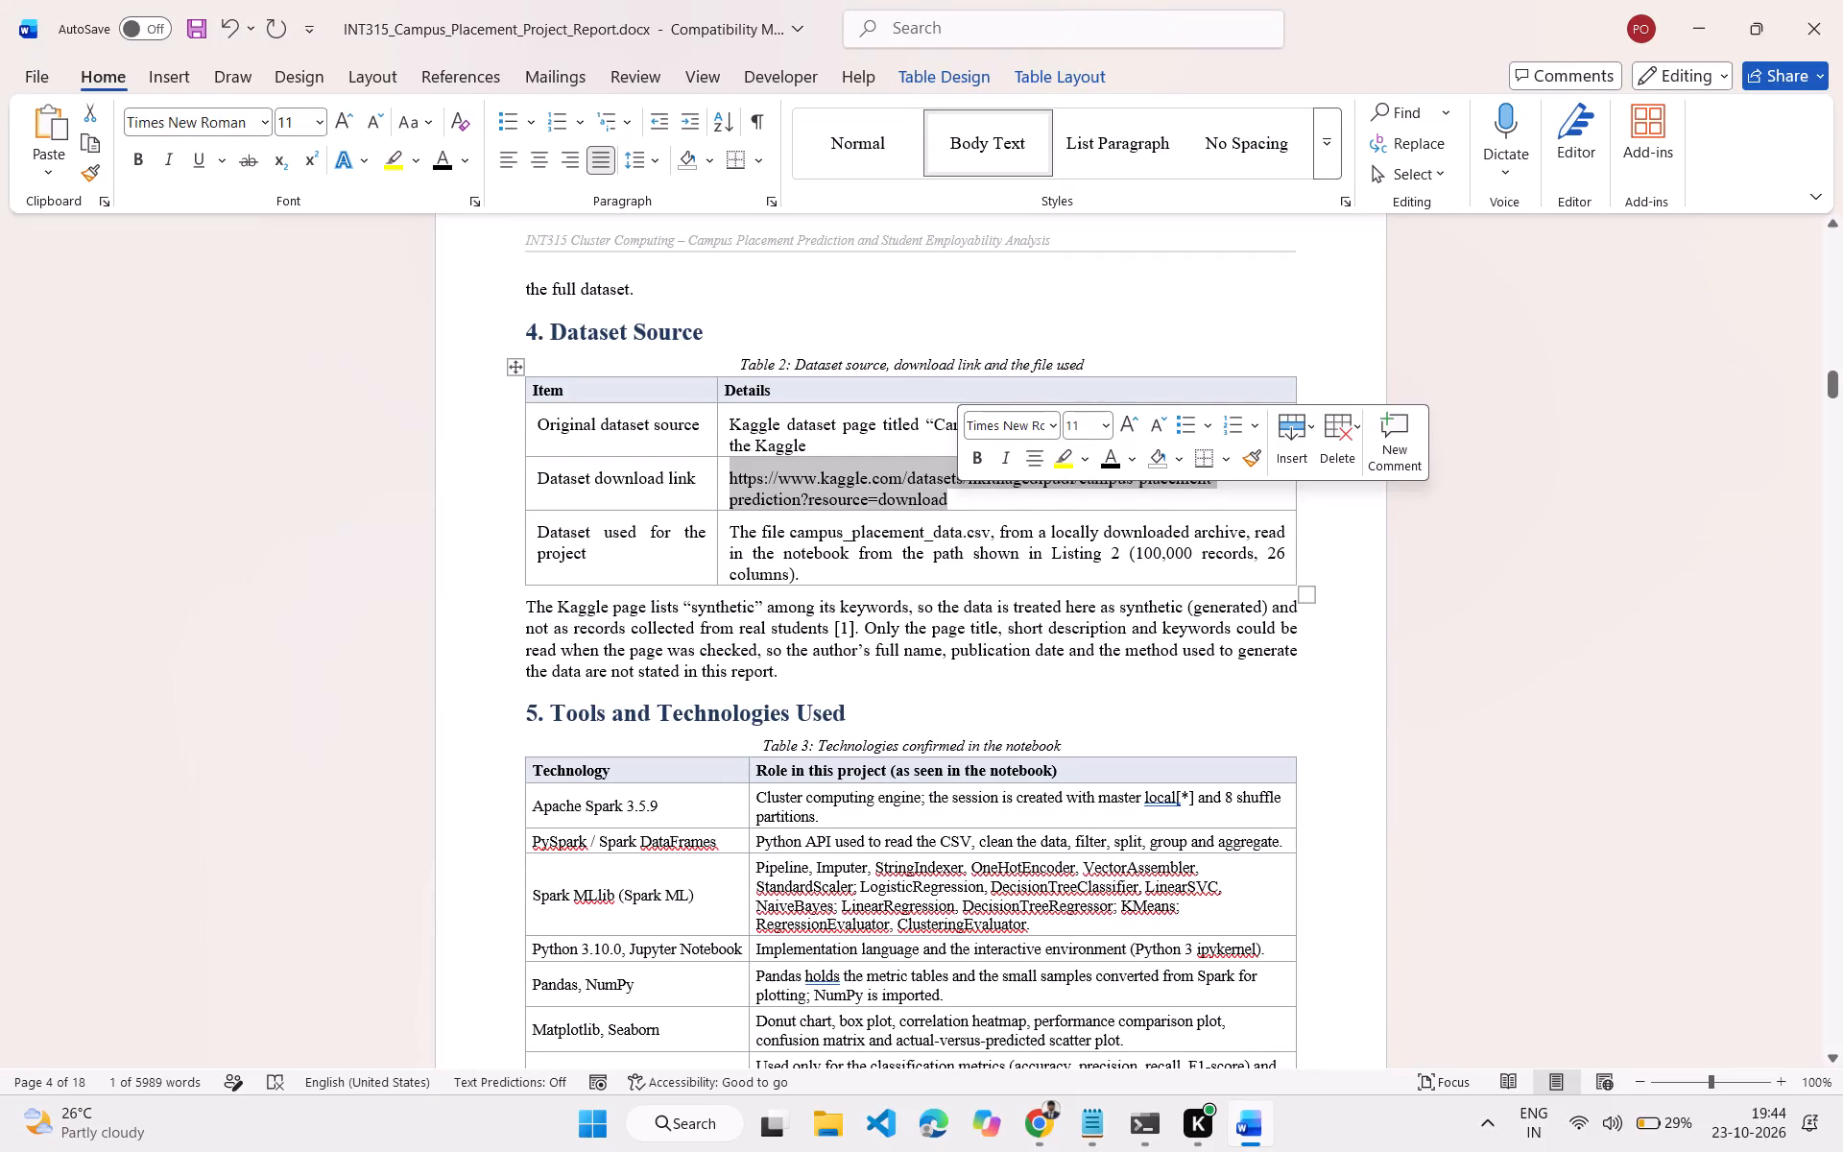
key(ctrl+u)
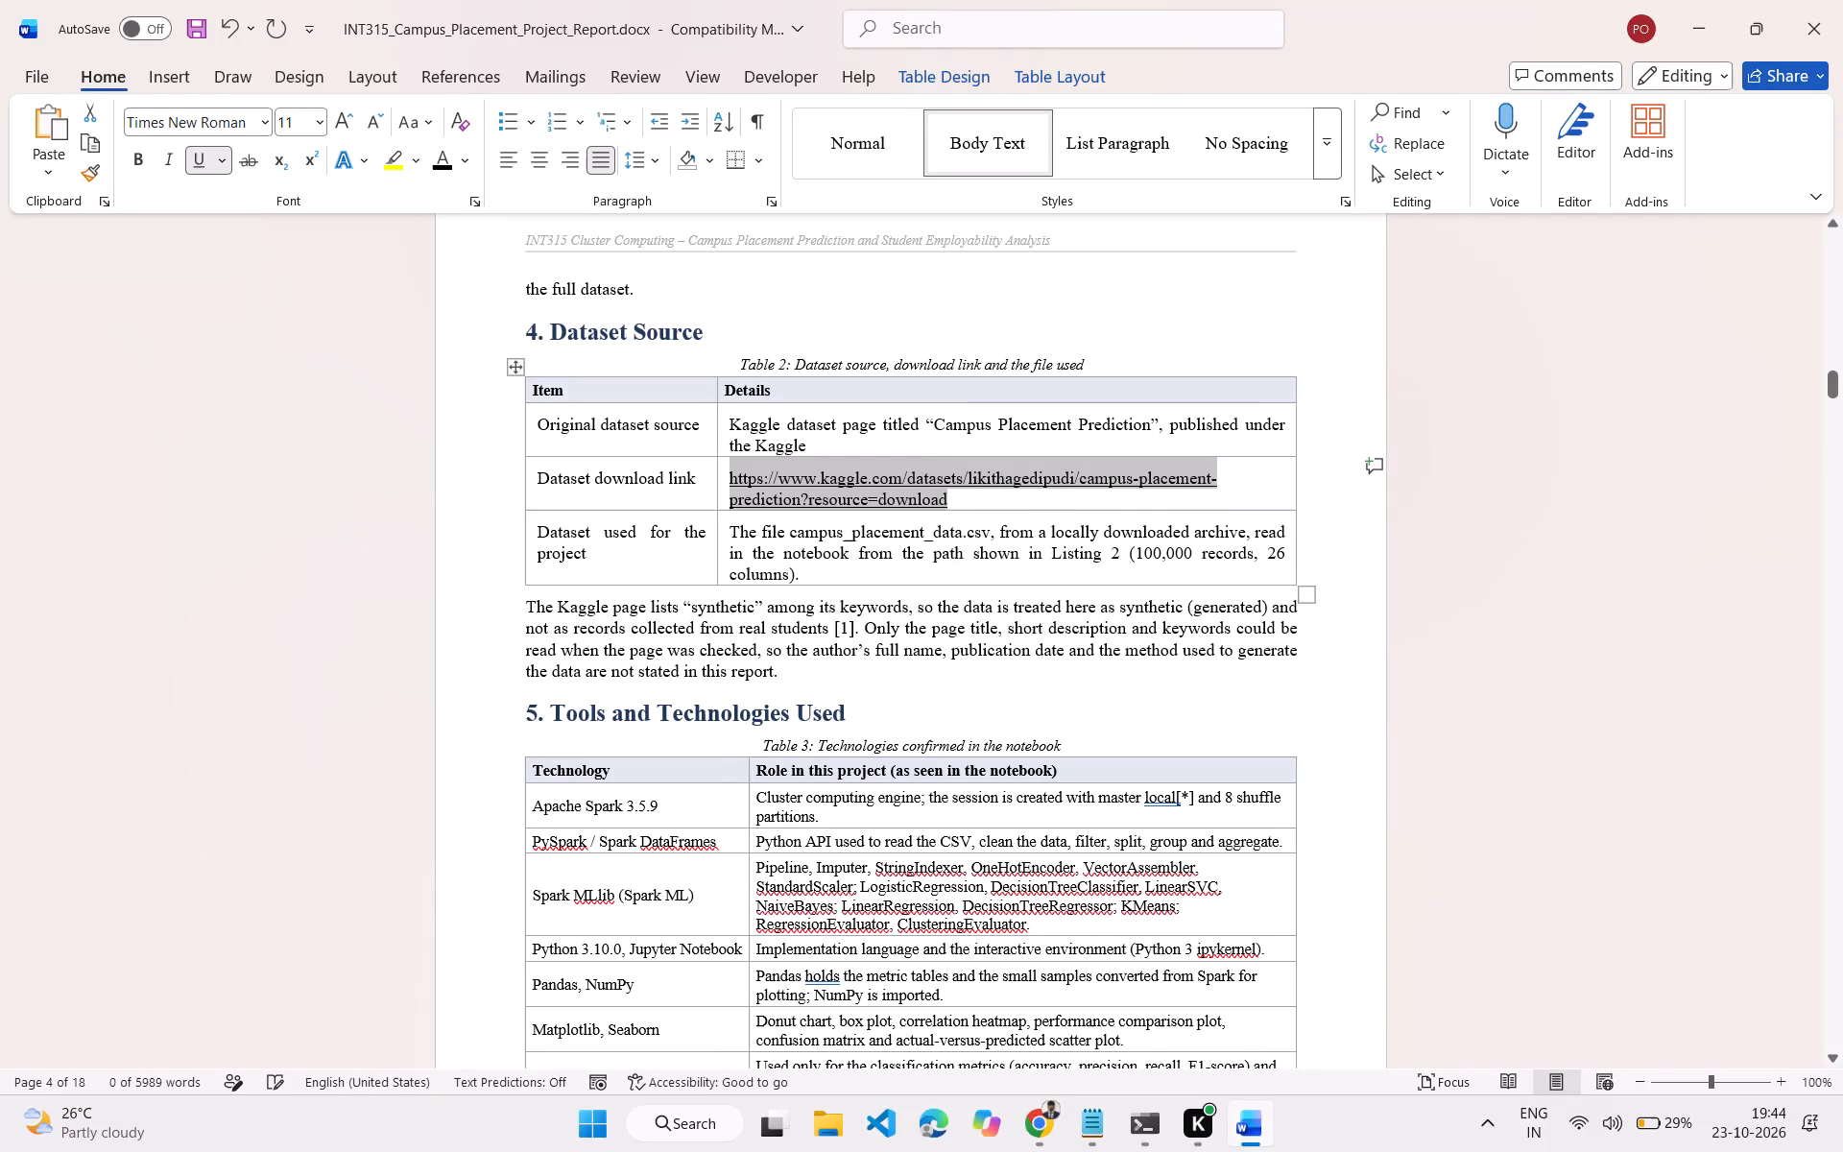
click(1402, 506)
Delete the whole "Execution mode." paragraph below Table 3 in the Tools and Technologies Used section.
scroll(1402, 506, down, 1)
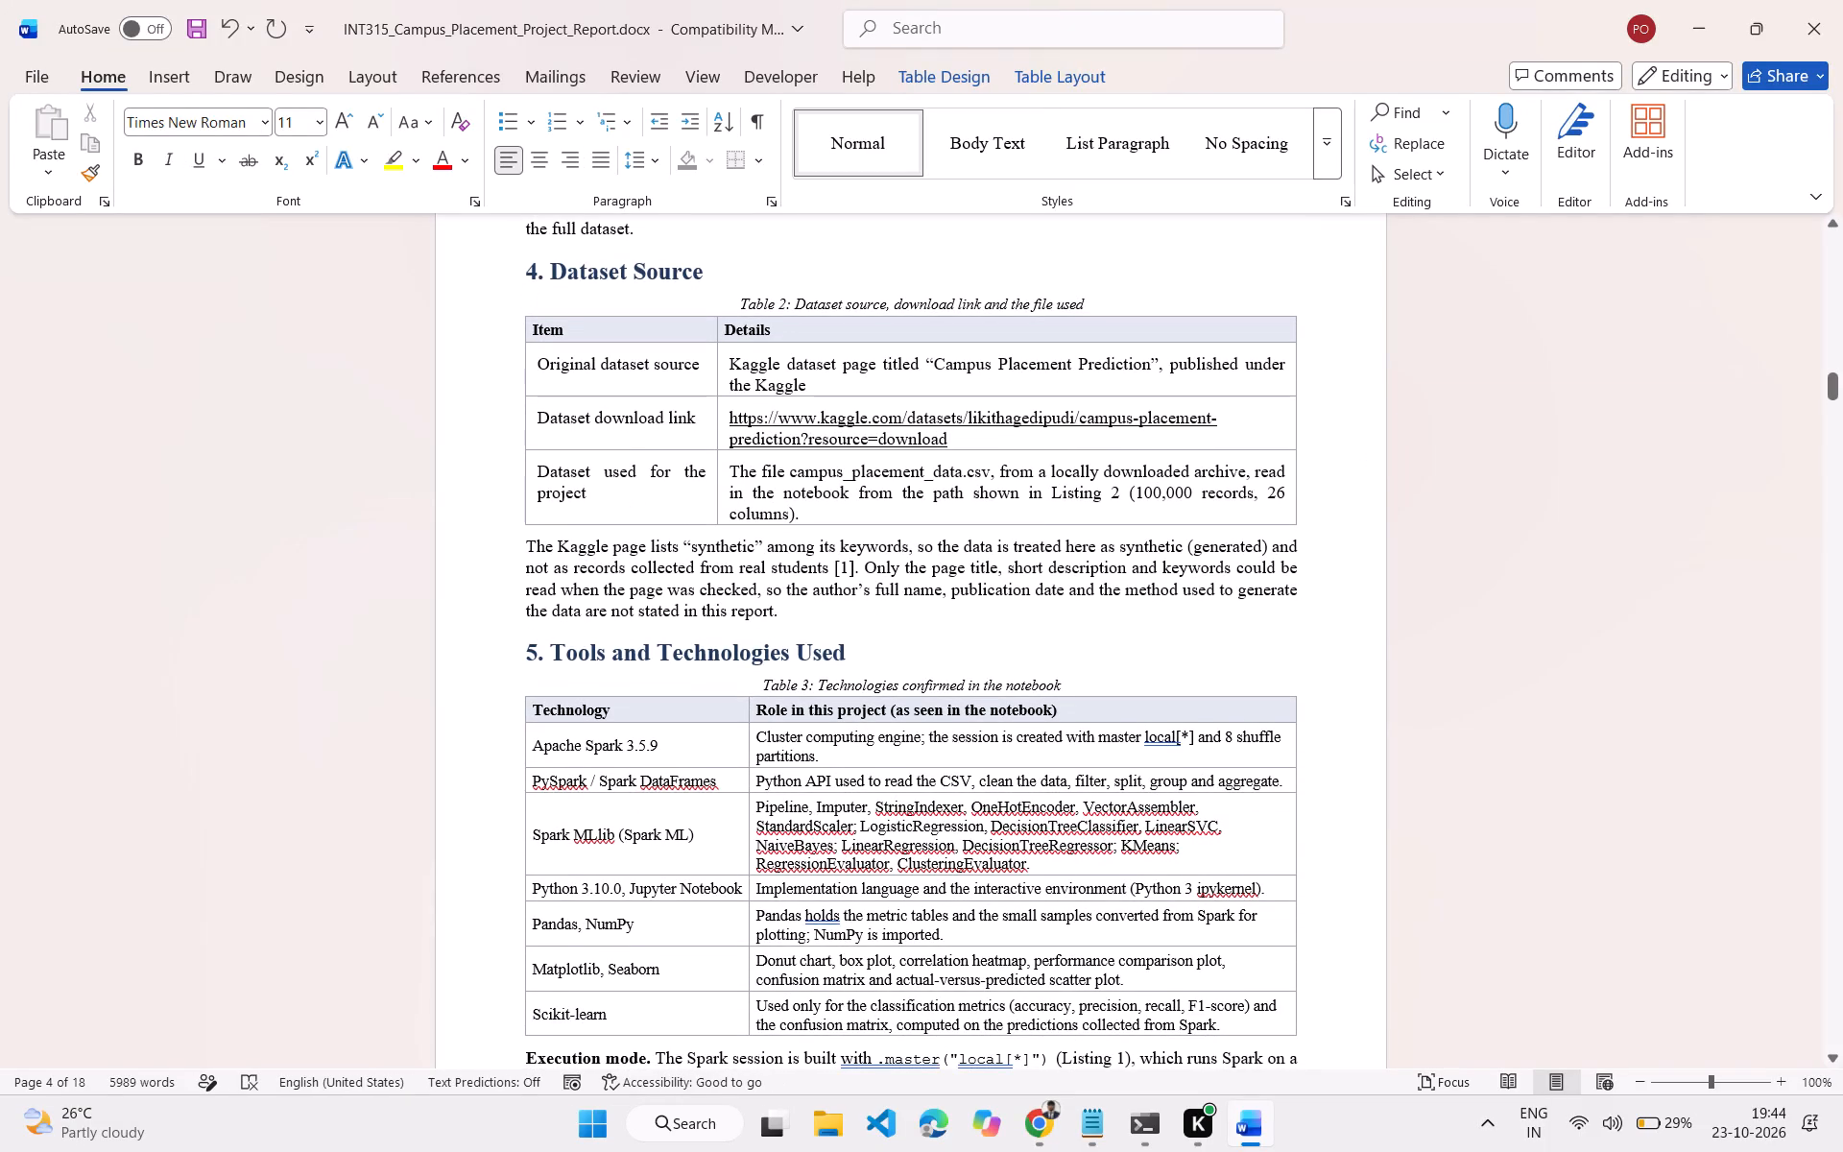
scroll(1101, 578, down, 2)
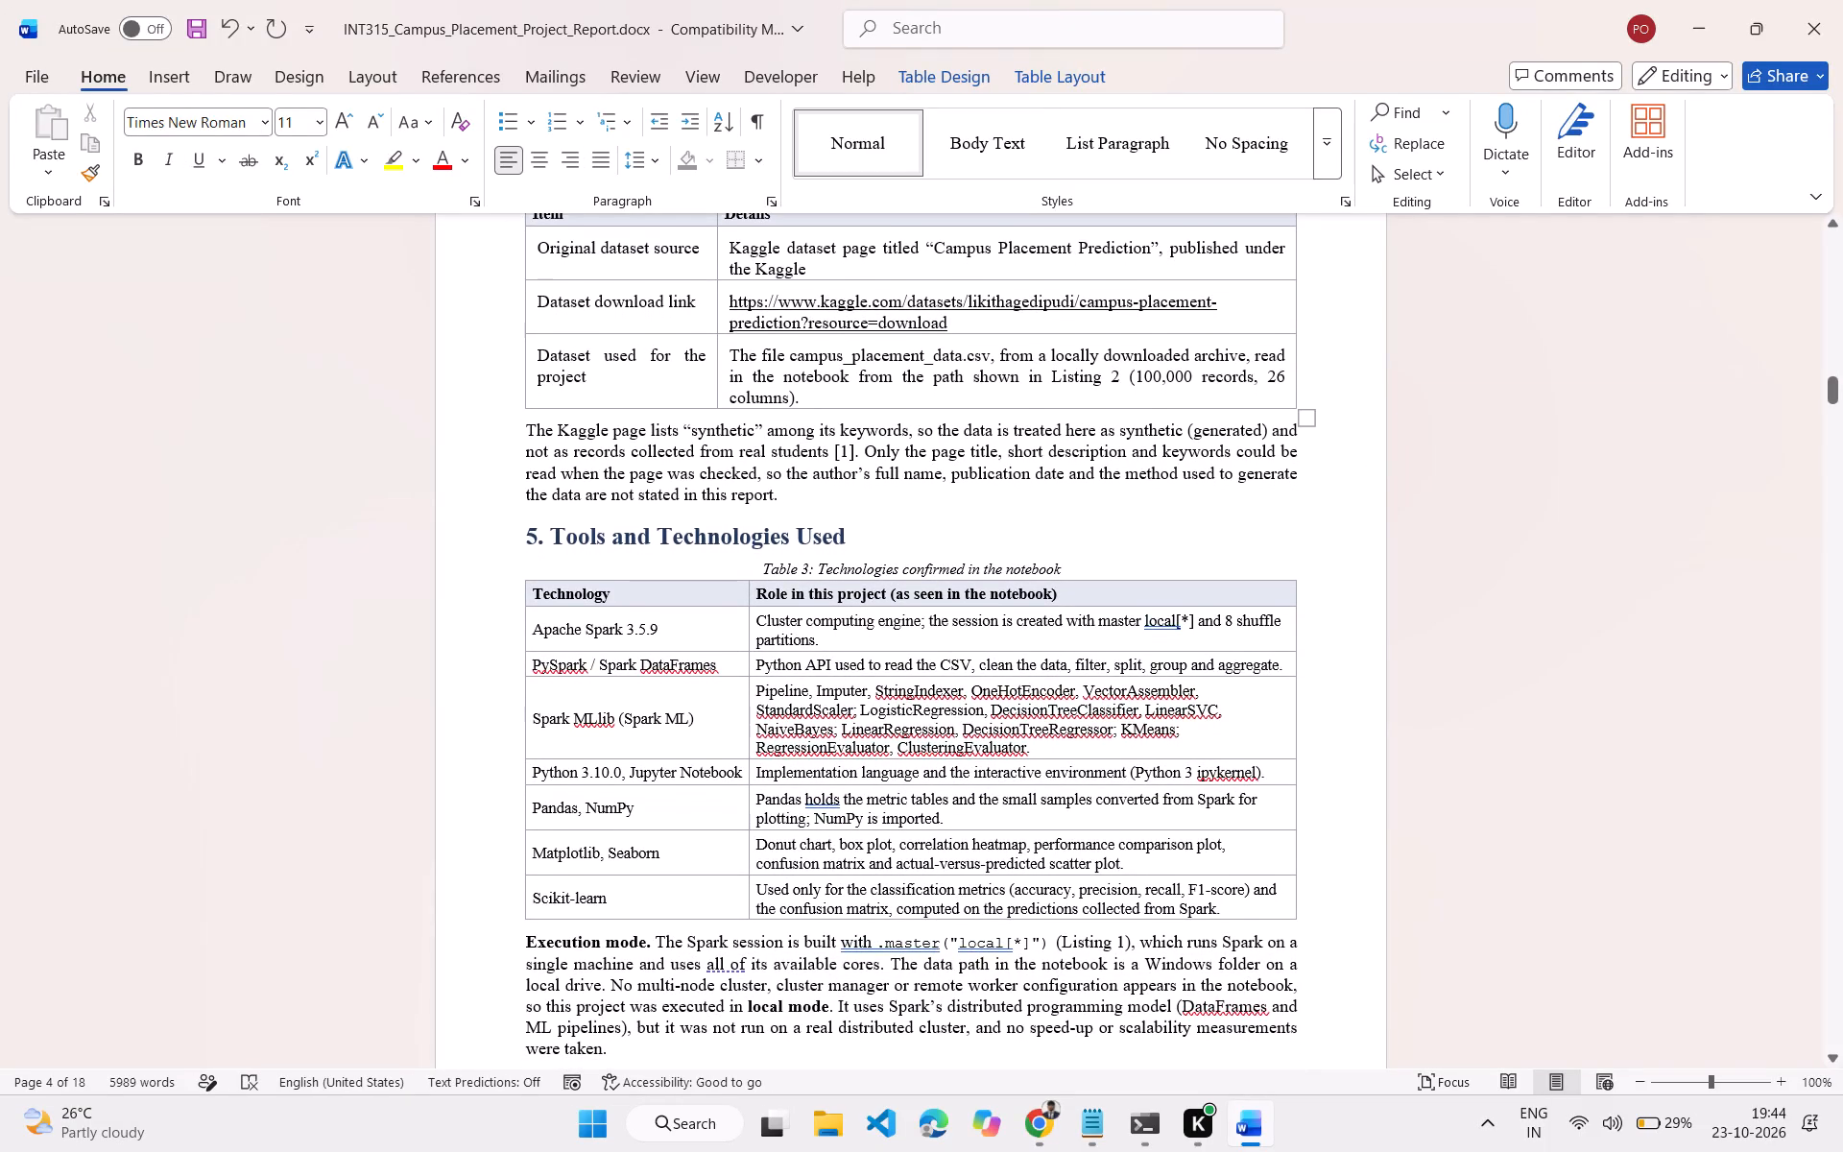
scroll(1101, 578, down, 1)
scroll(1101, 578, up, 3)
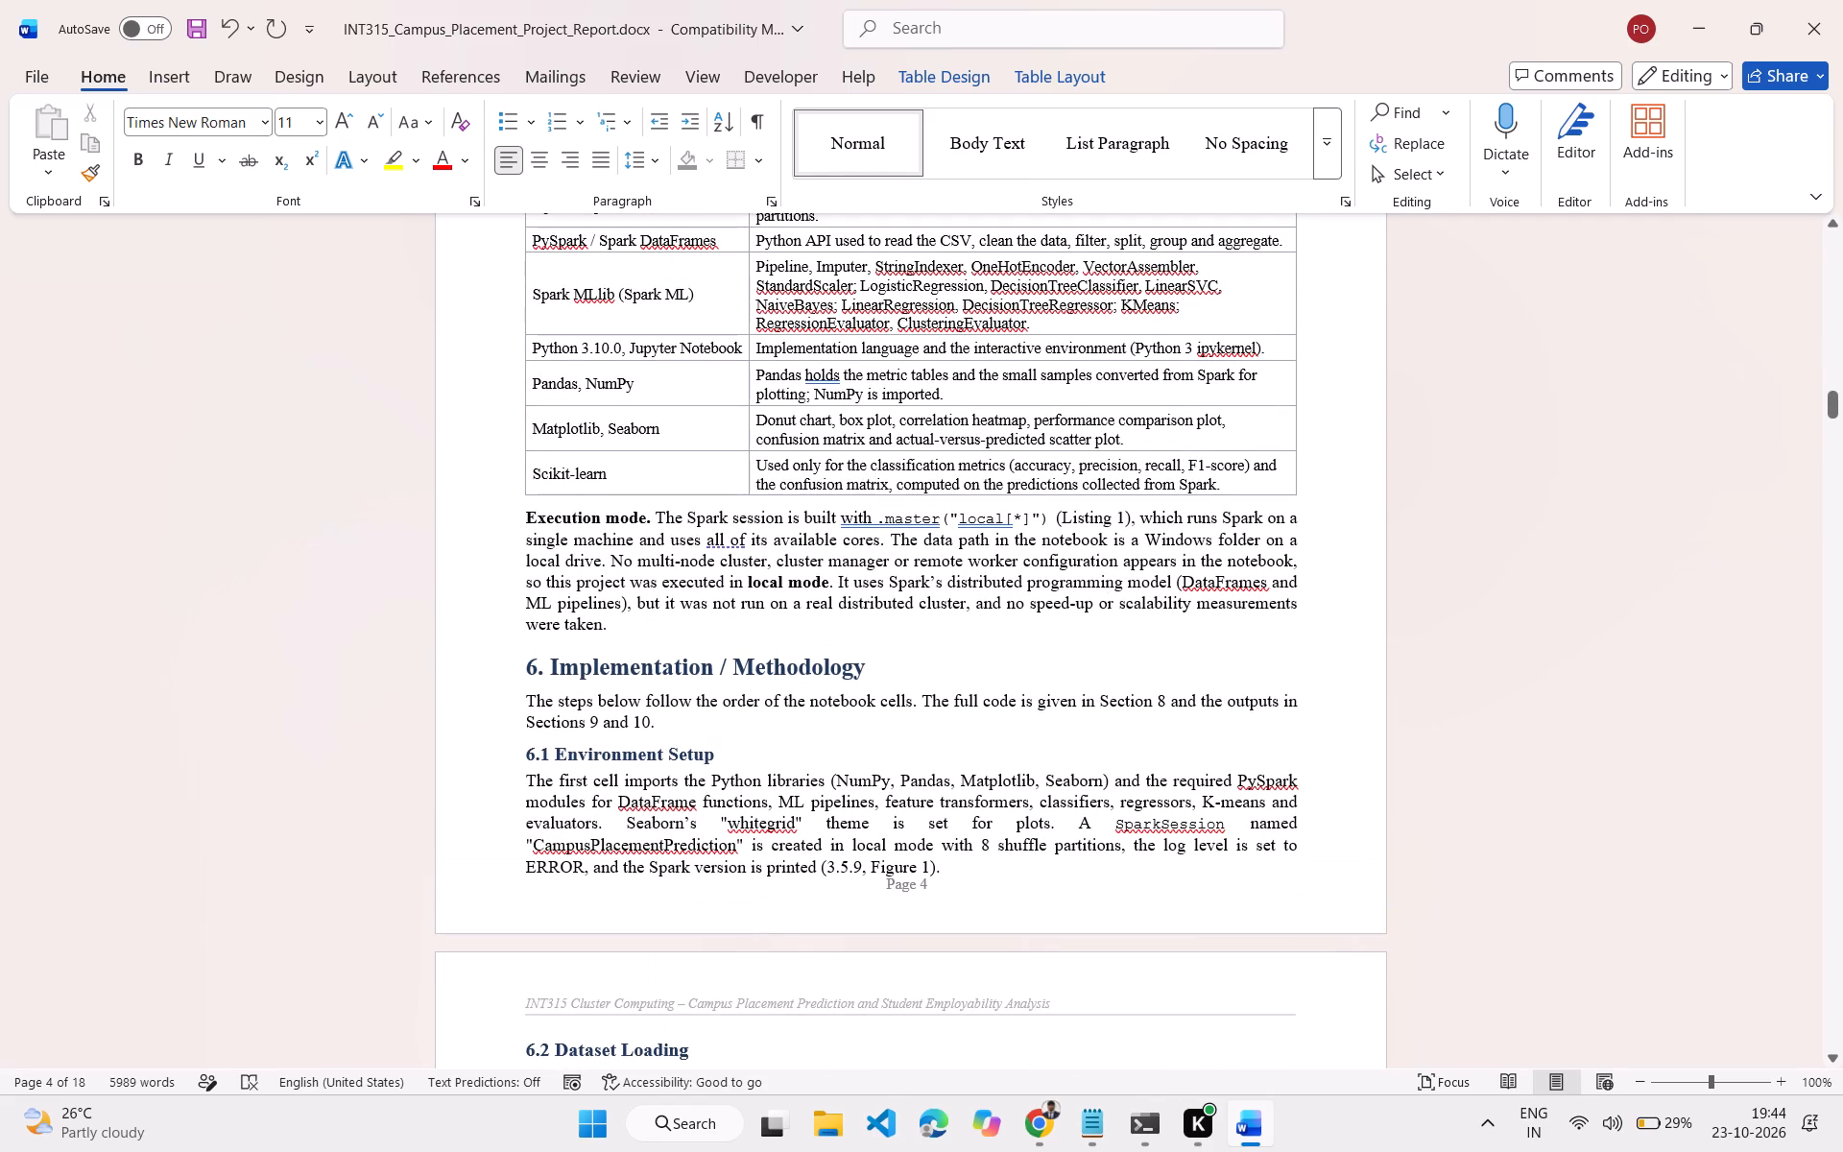
drag(615, 625, 510, 519)
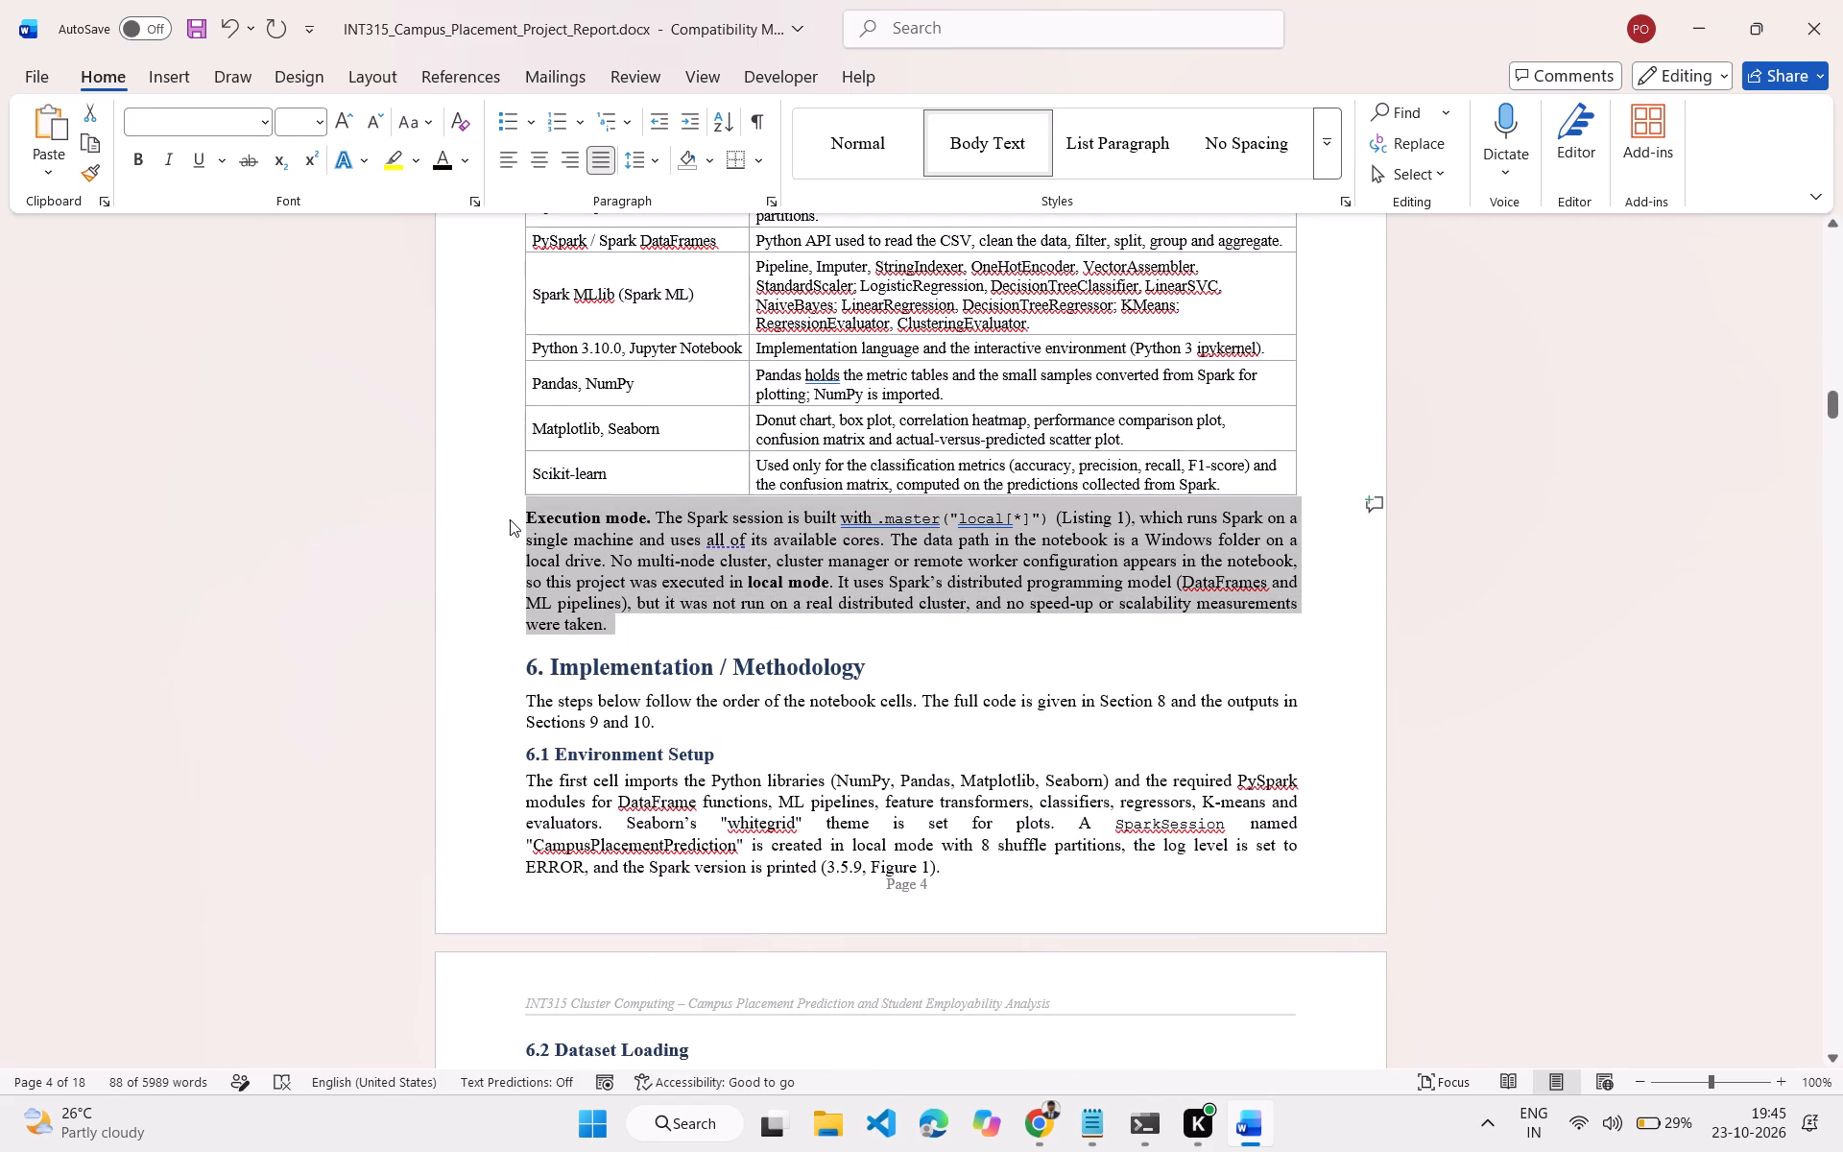
key(BackSpace)
scroll(510, 519, right, 1)
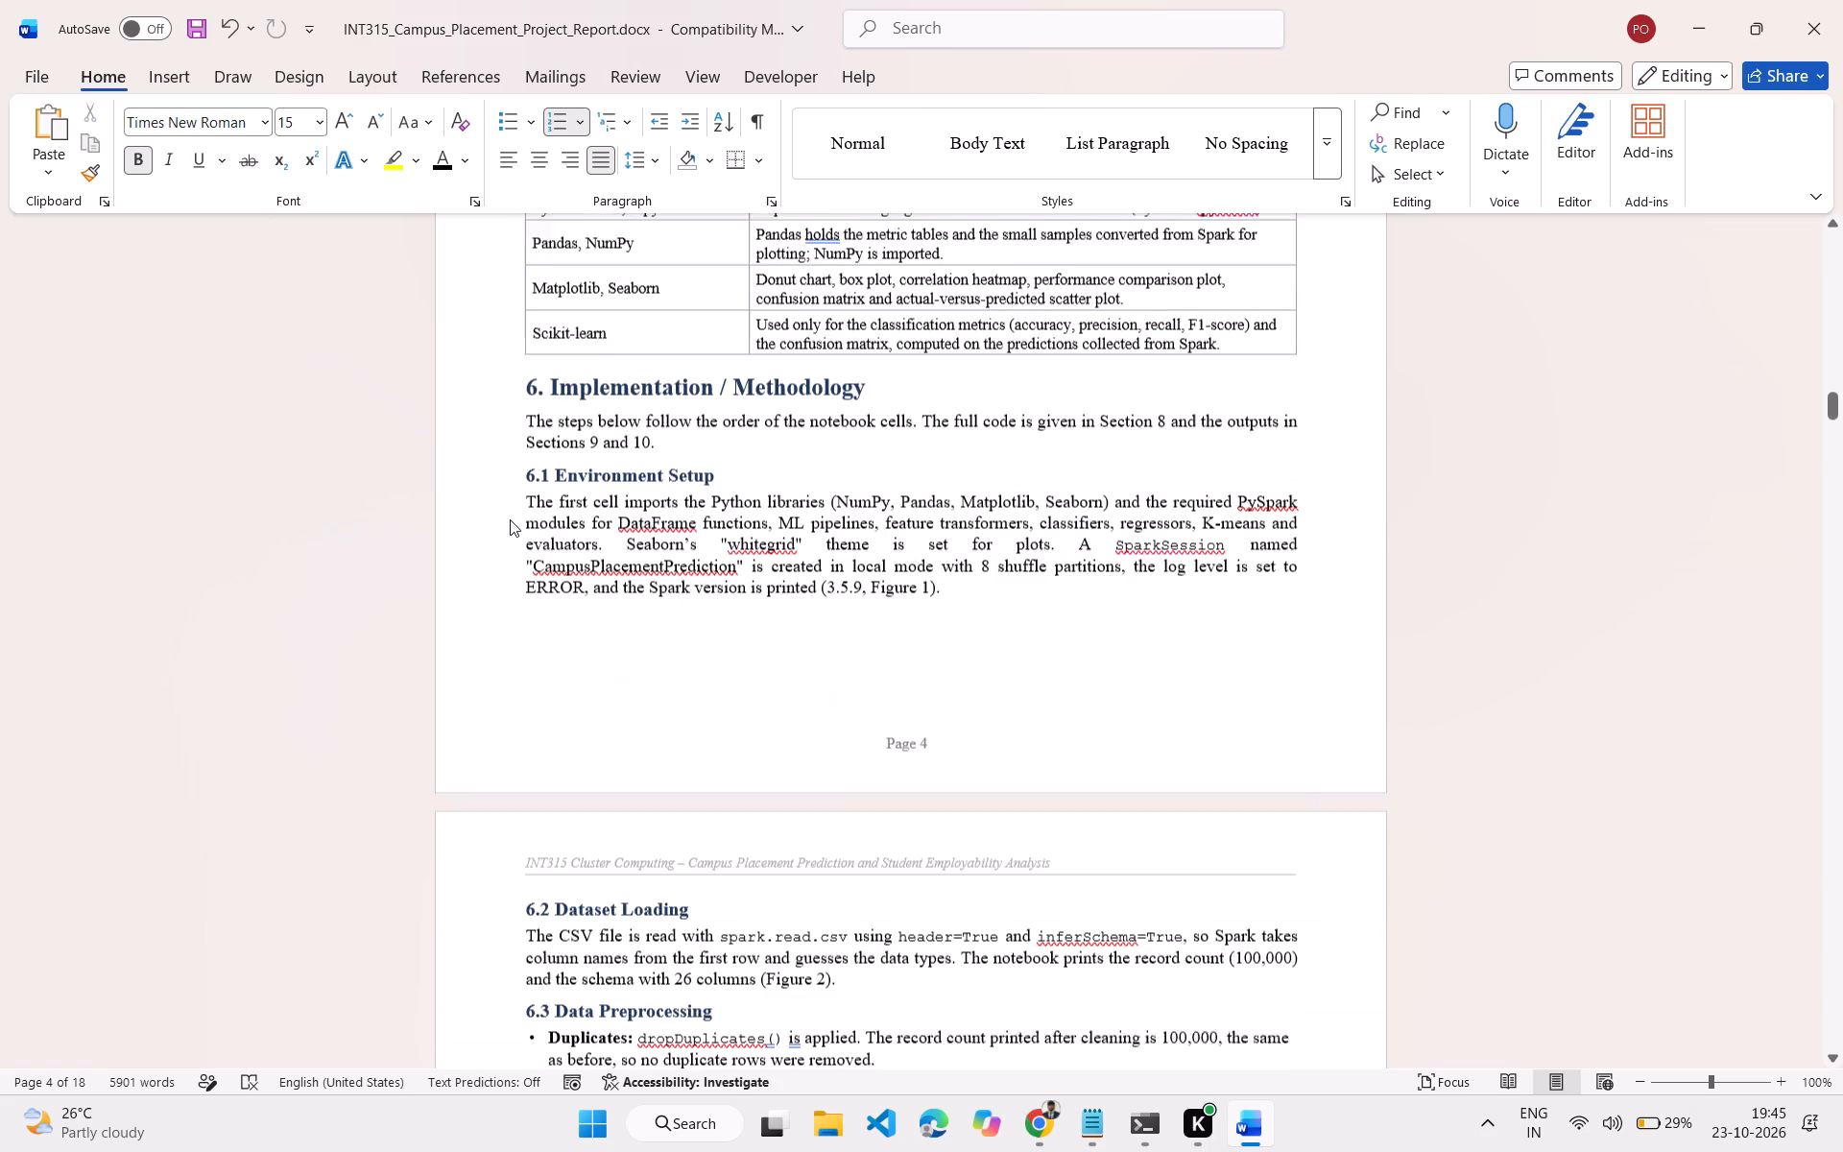
Copy the body formatting of Table 2's Details text onto all rows under Table 3's header with Format Painter.
scroll(510, 519, right, 1)
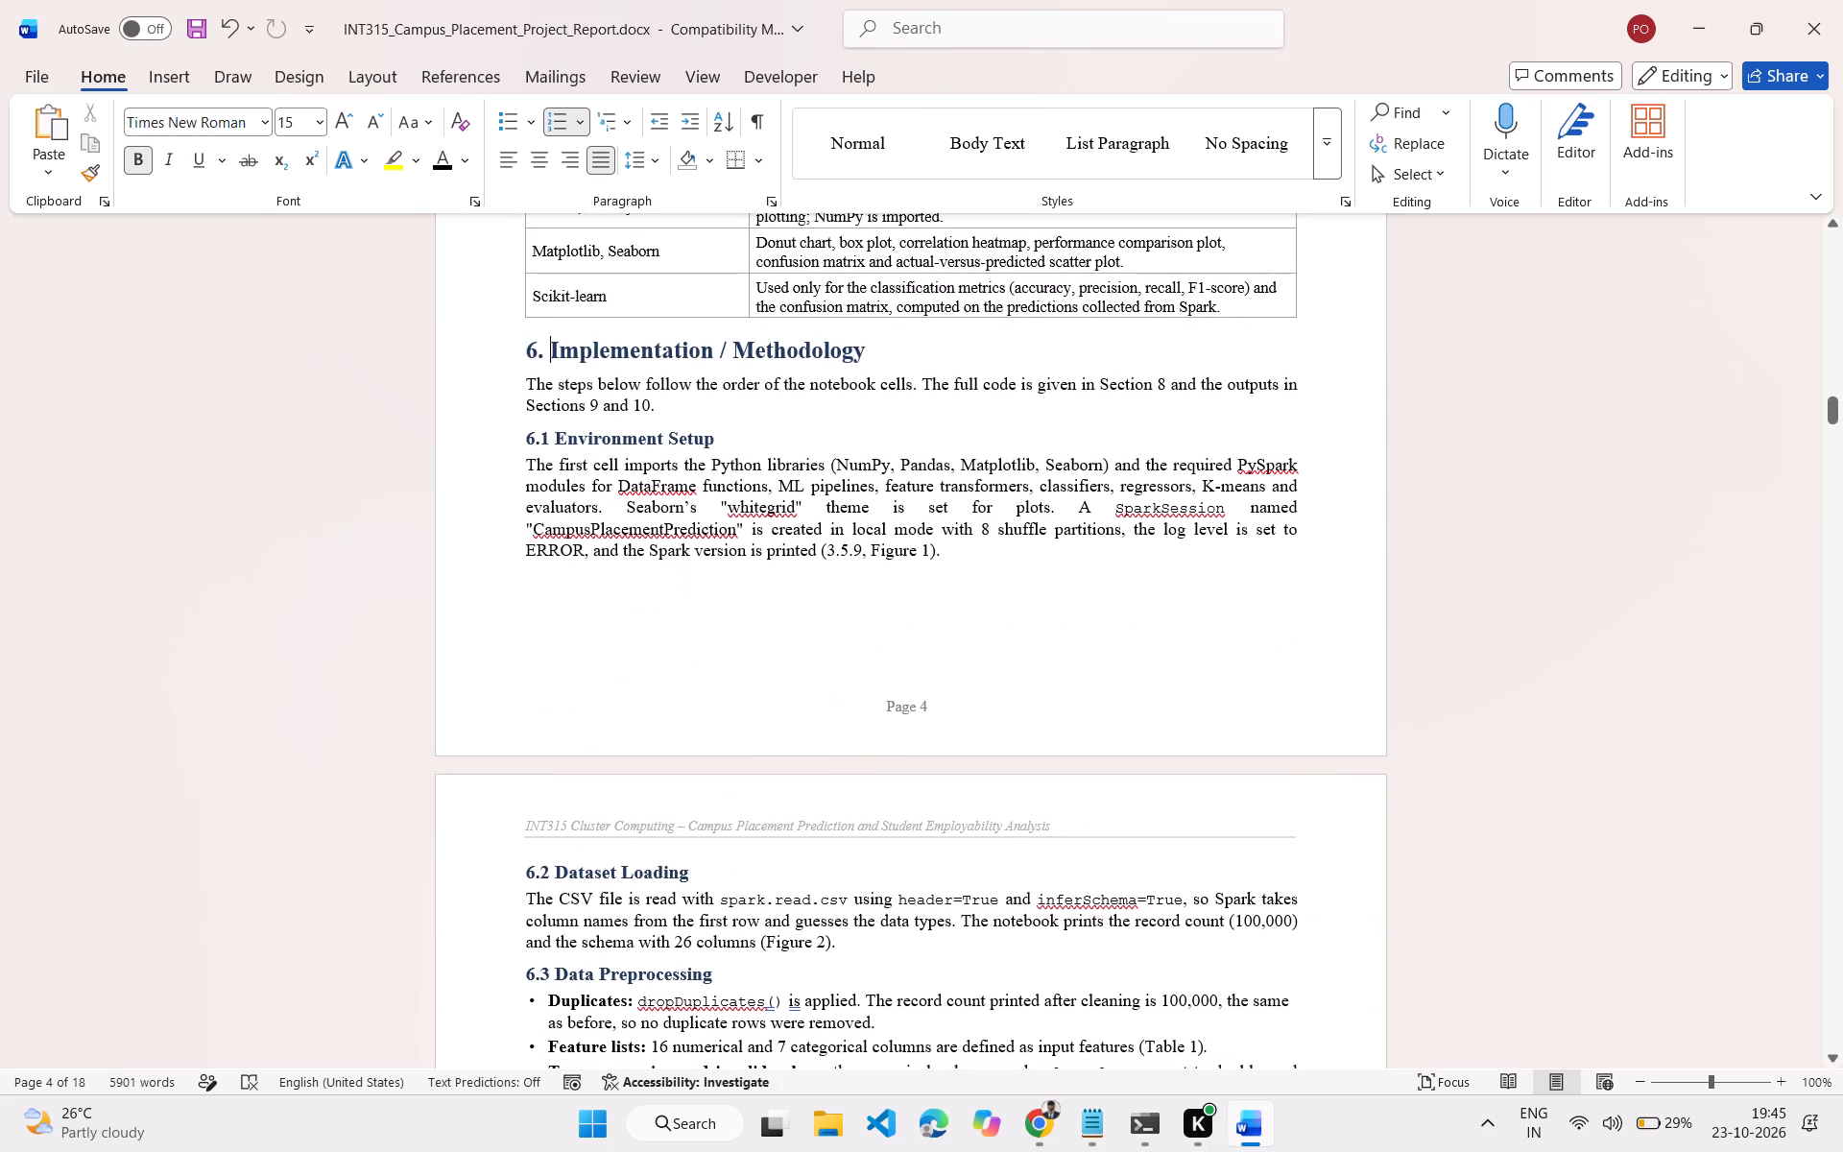
scroll(510, 519, up, 3)
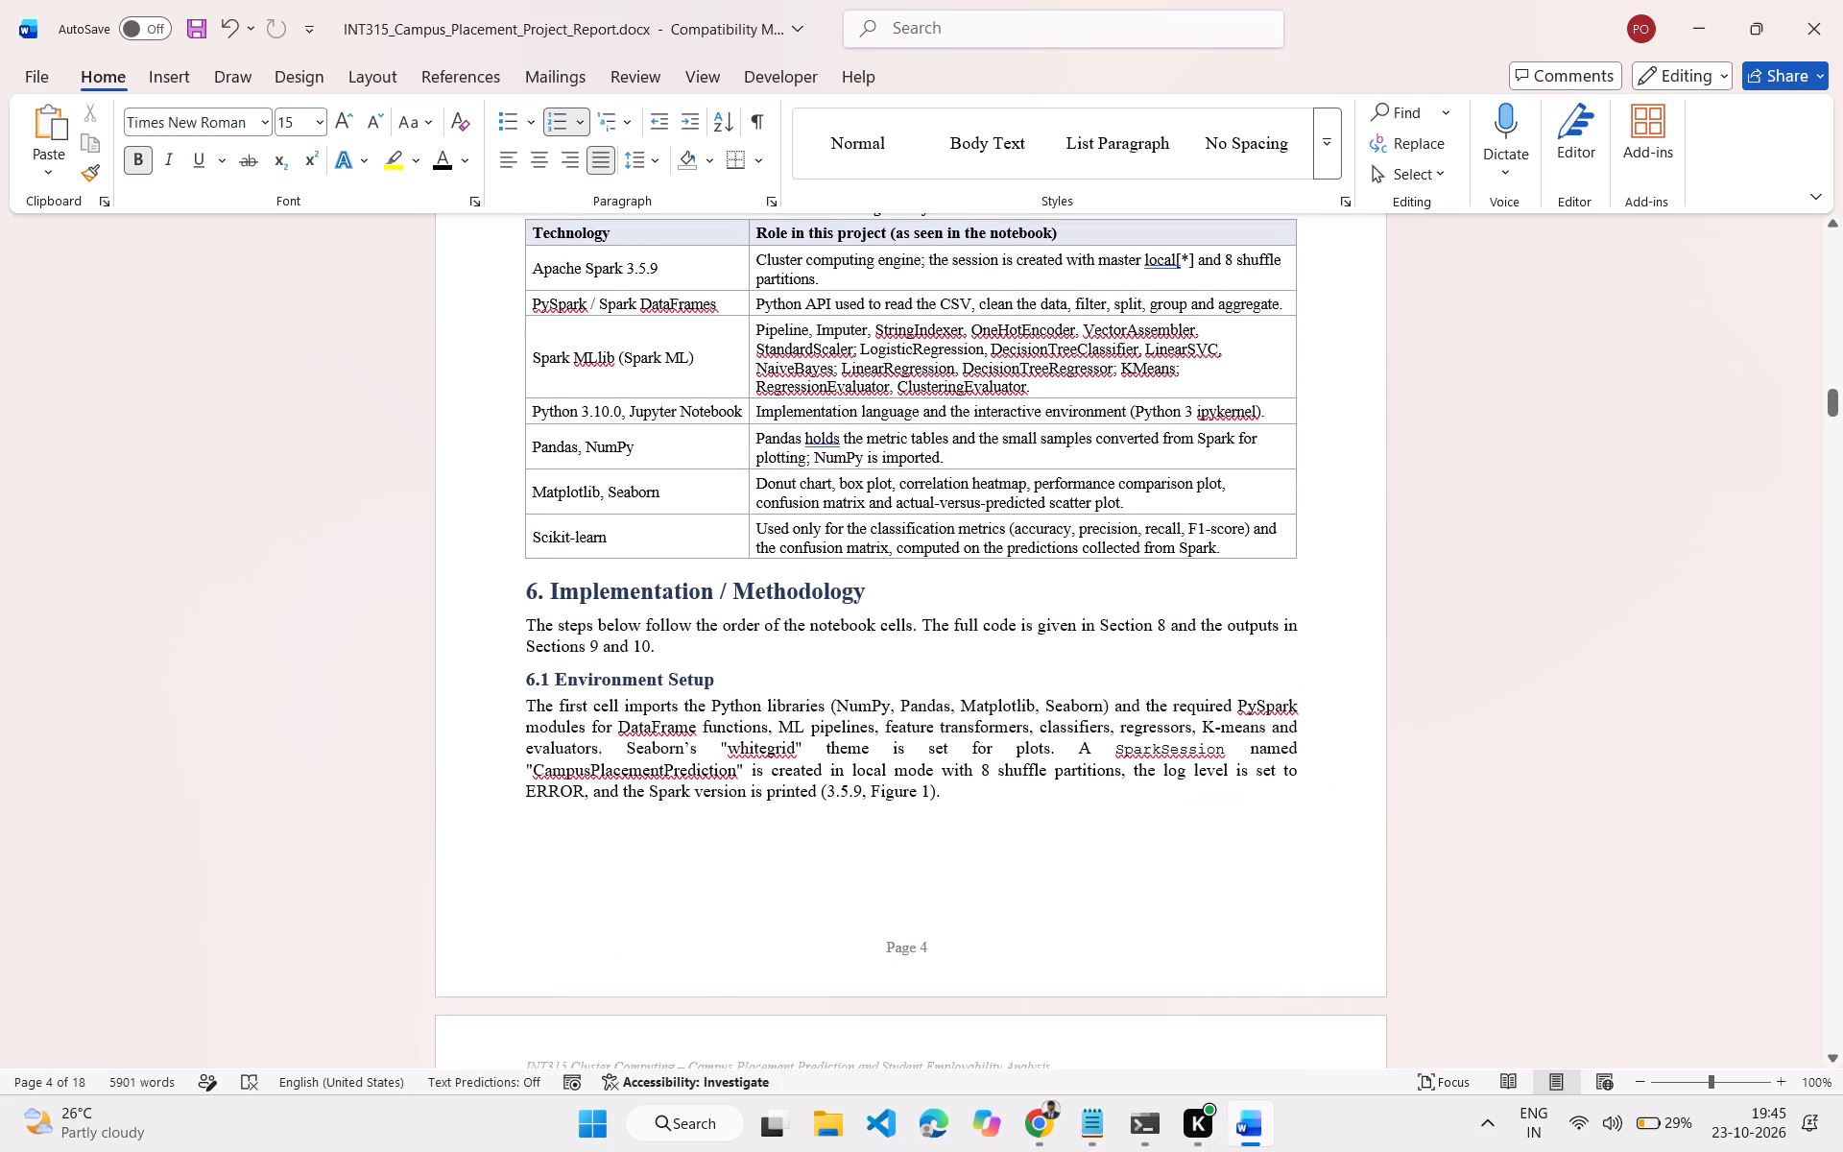
scroll(510, 519, up, 1)
scroll(814, 444, up, 2)
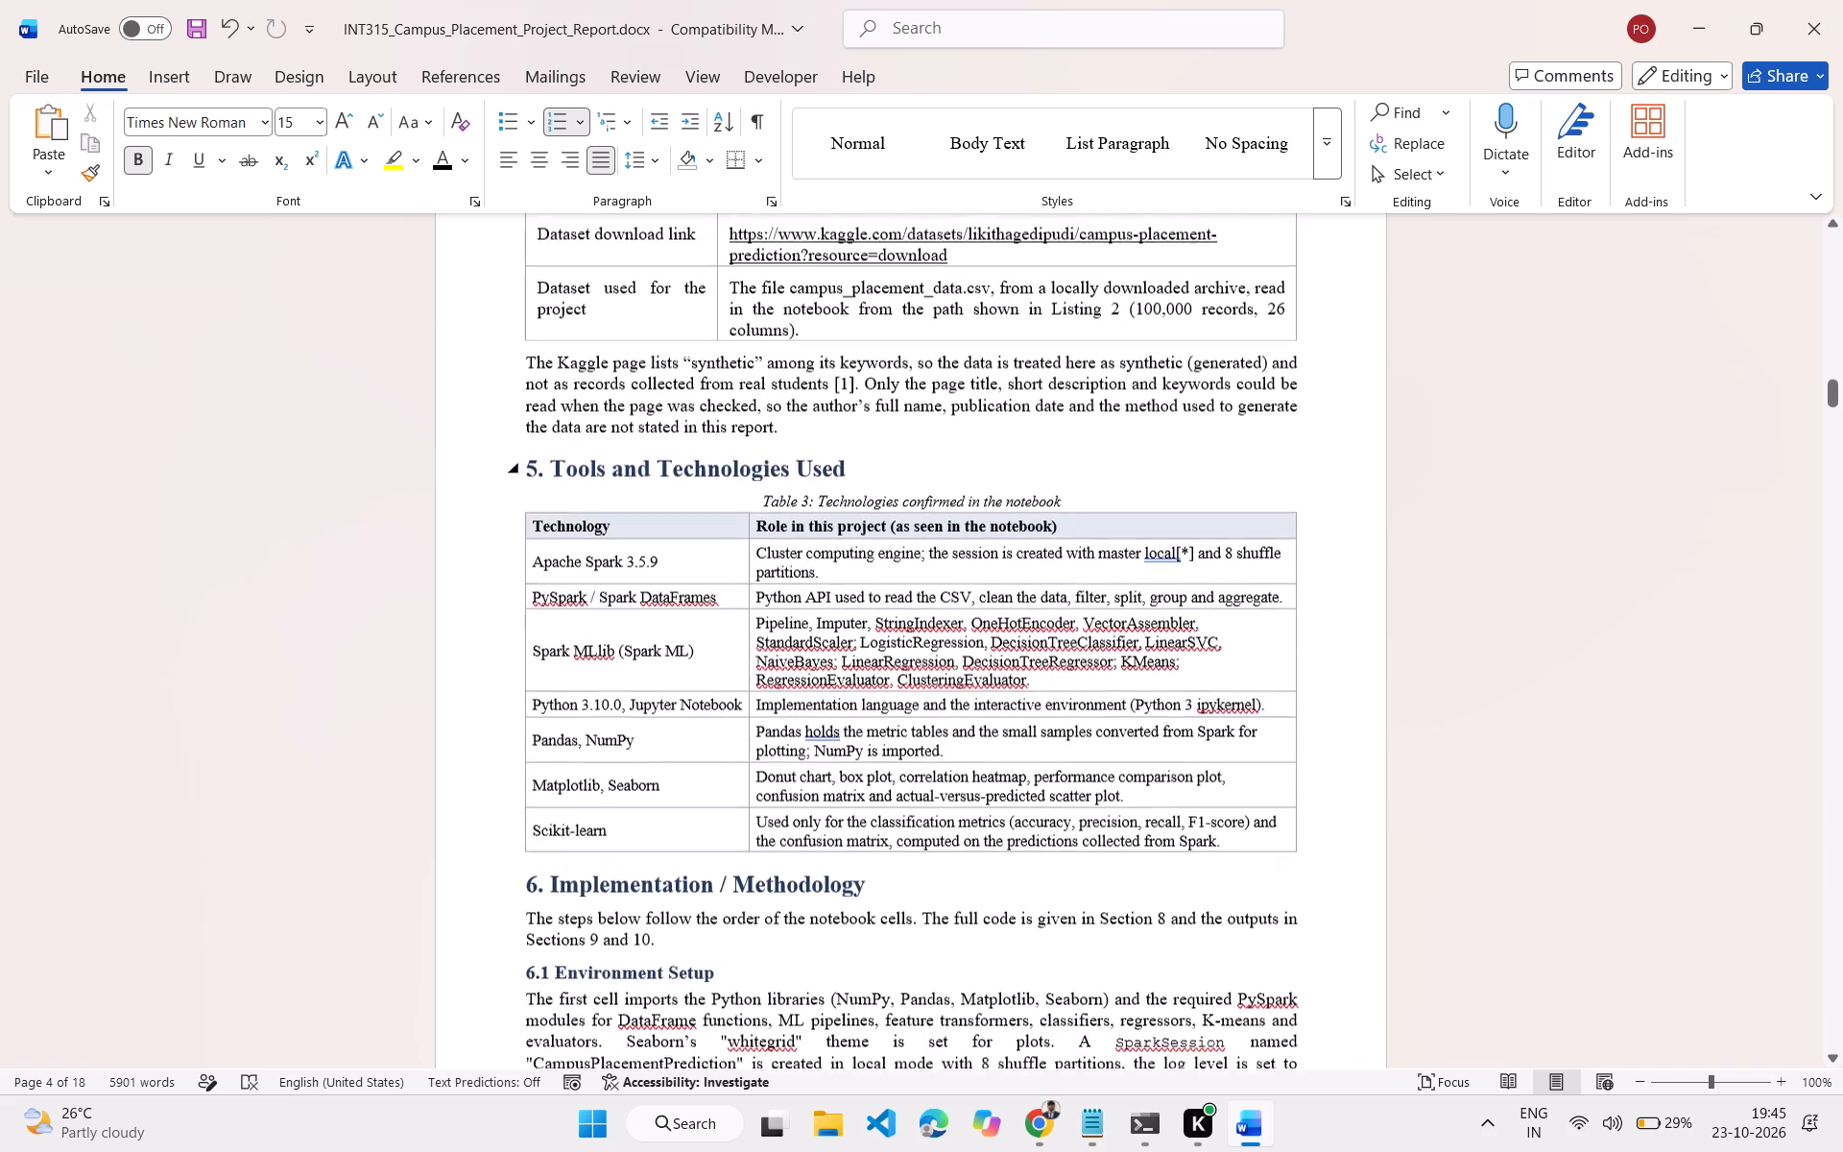
scroll(814, 444, up, 1)
click(780, 375)
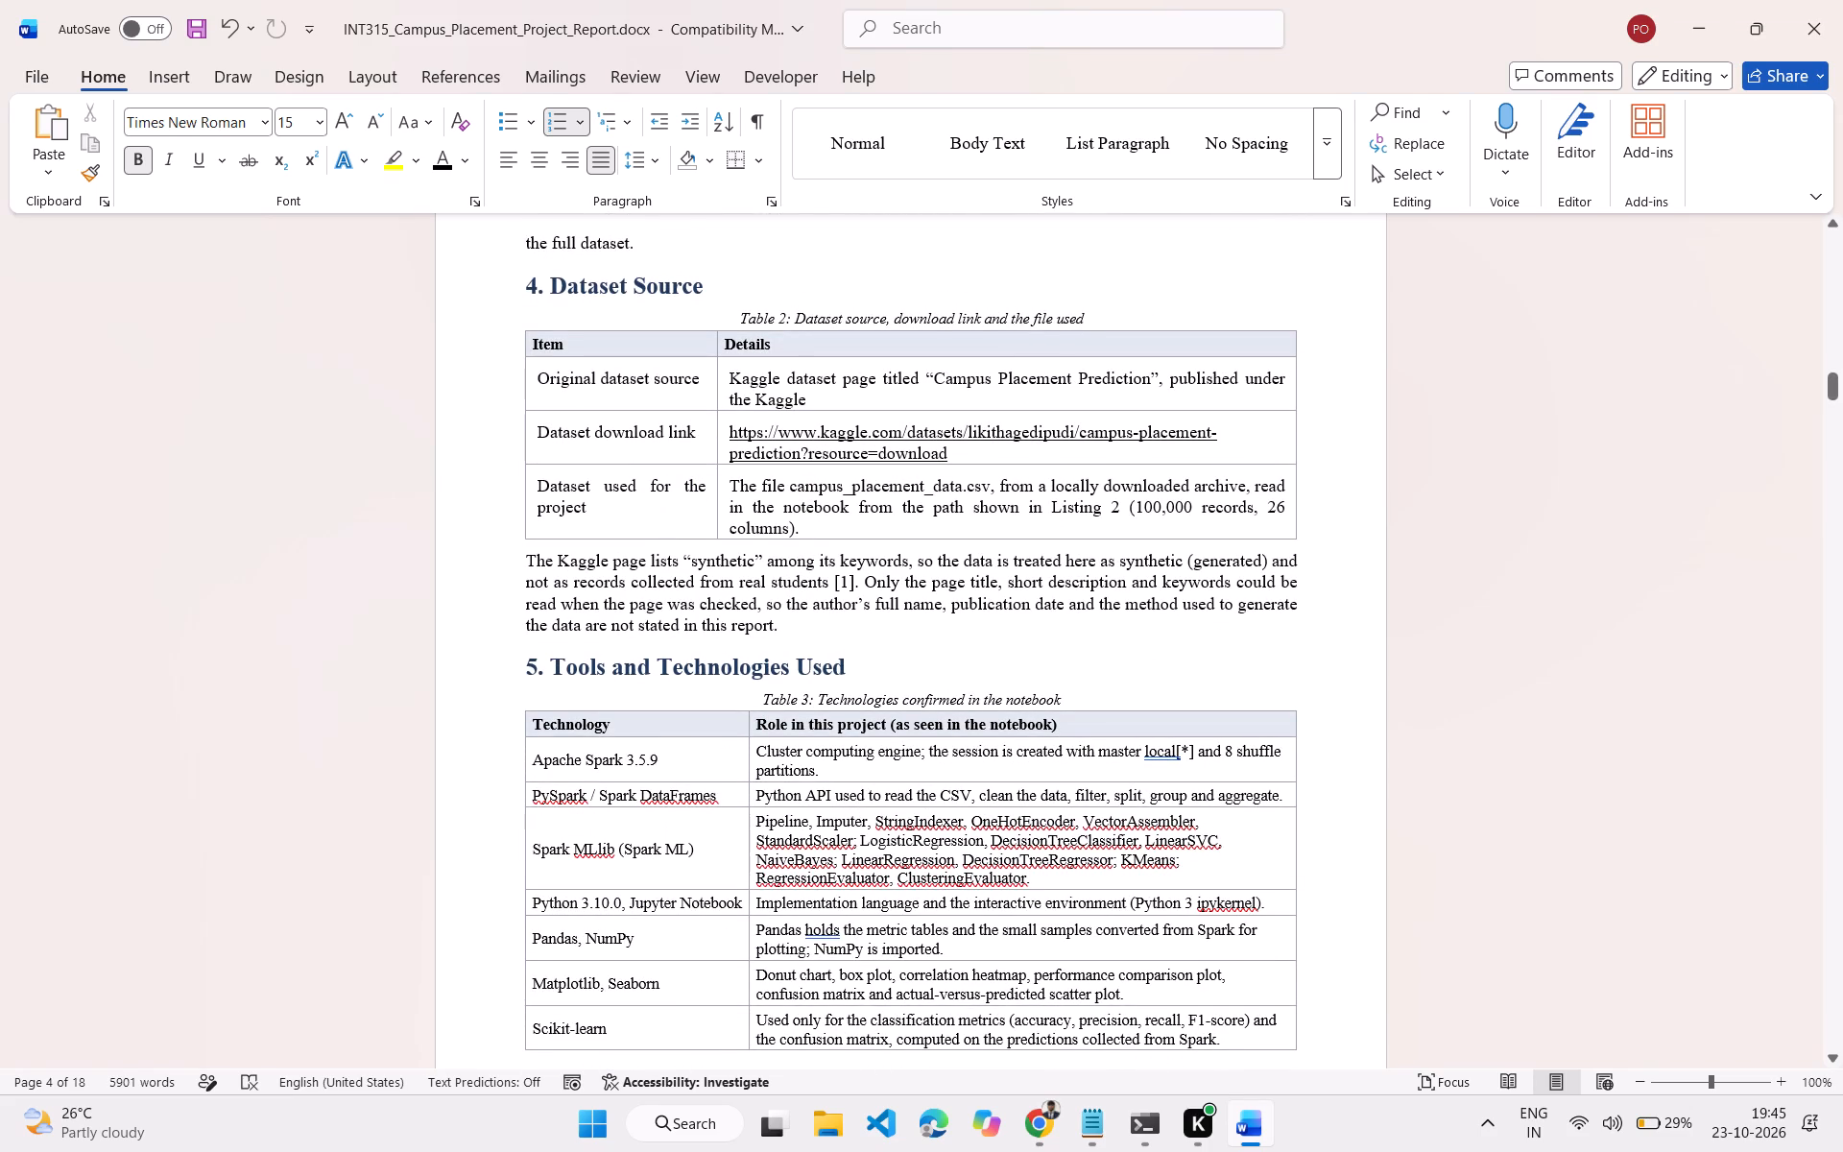
click(97, 167)
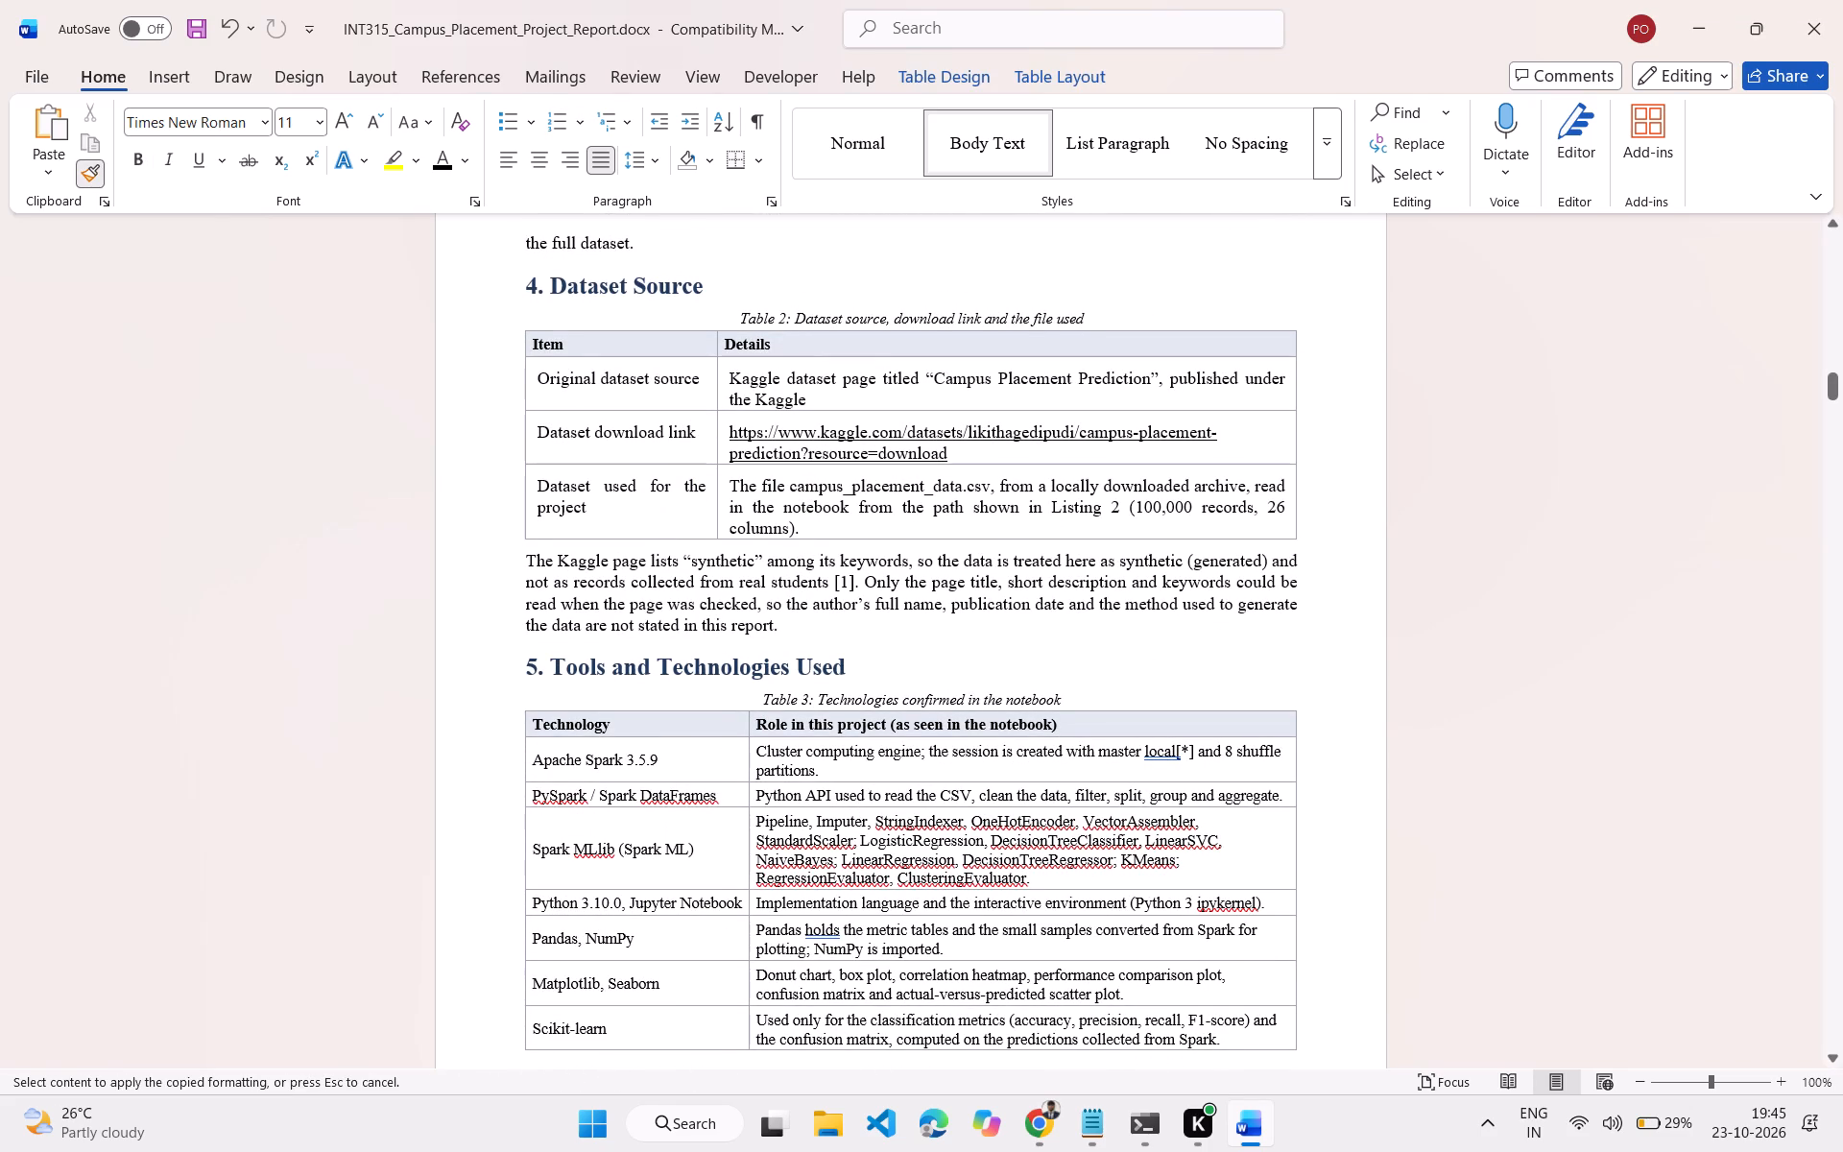
drag(533, 760, 1088, 1013)
click(322, 927)
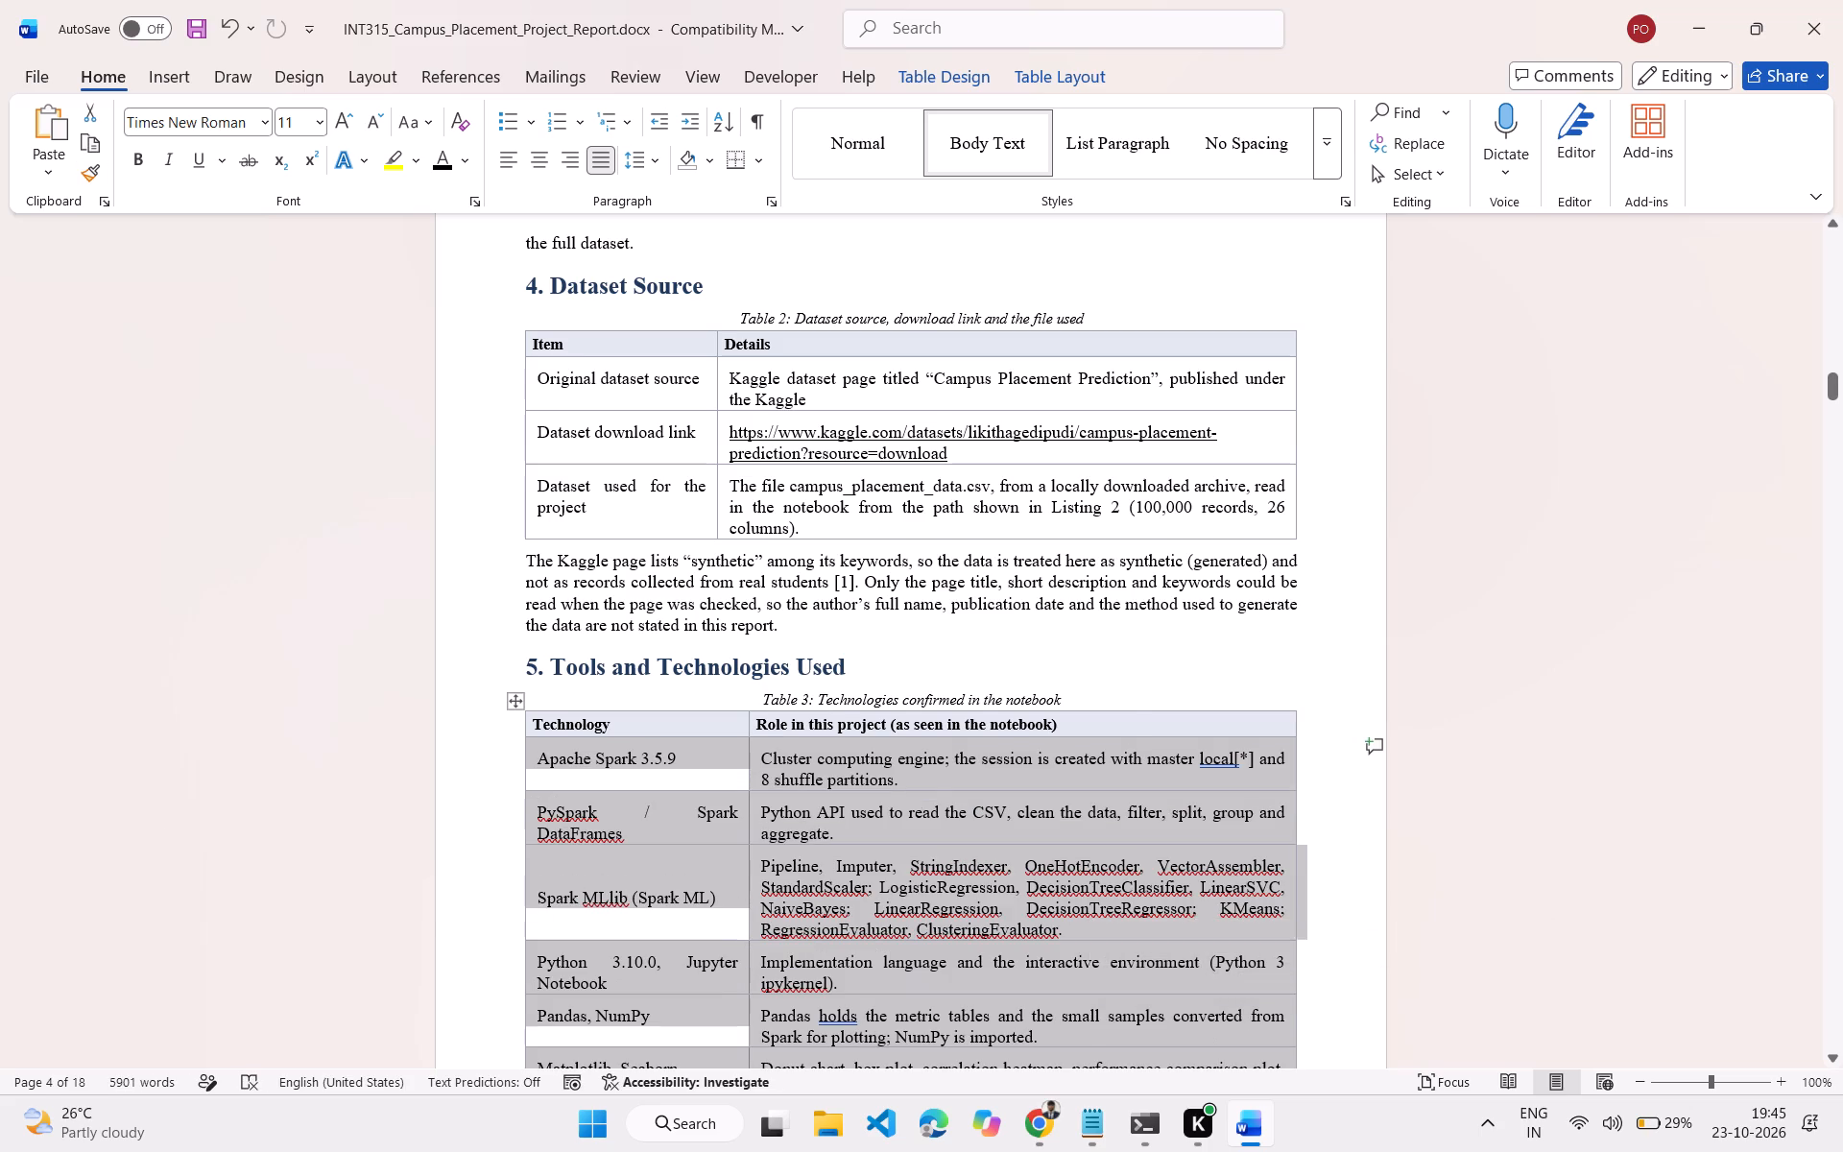
scroll(322, 927, down, 2)
click(435, 740)
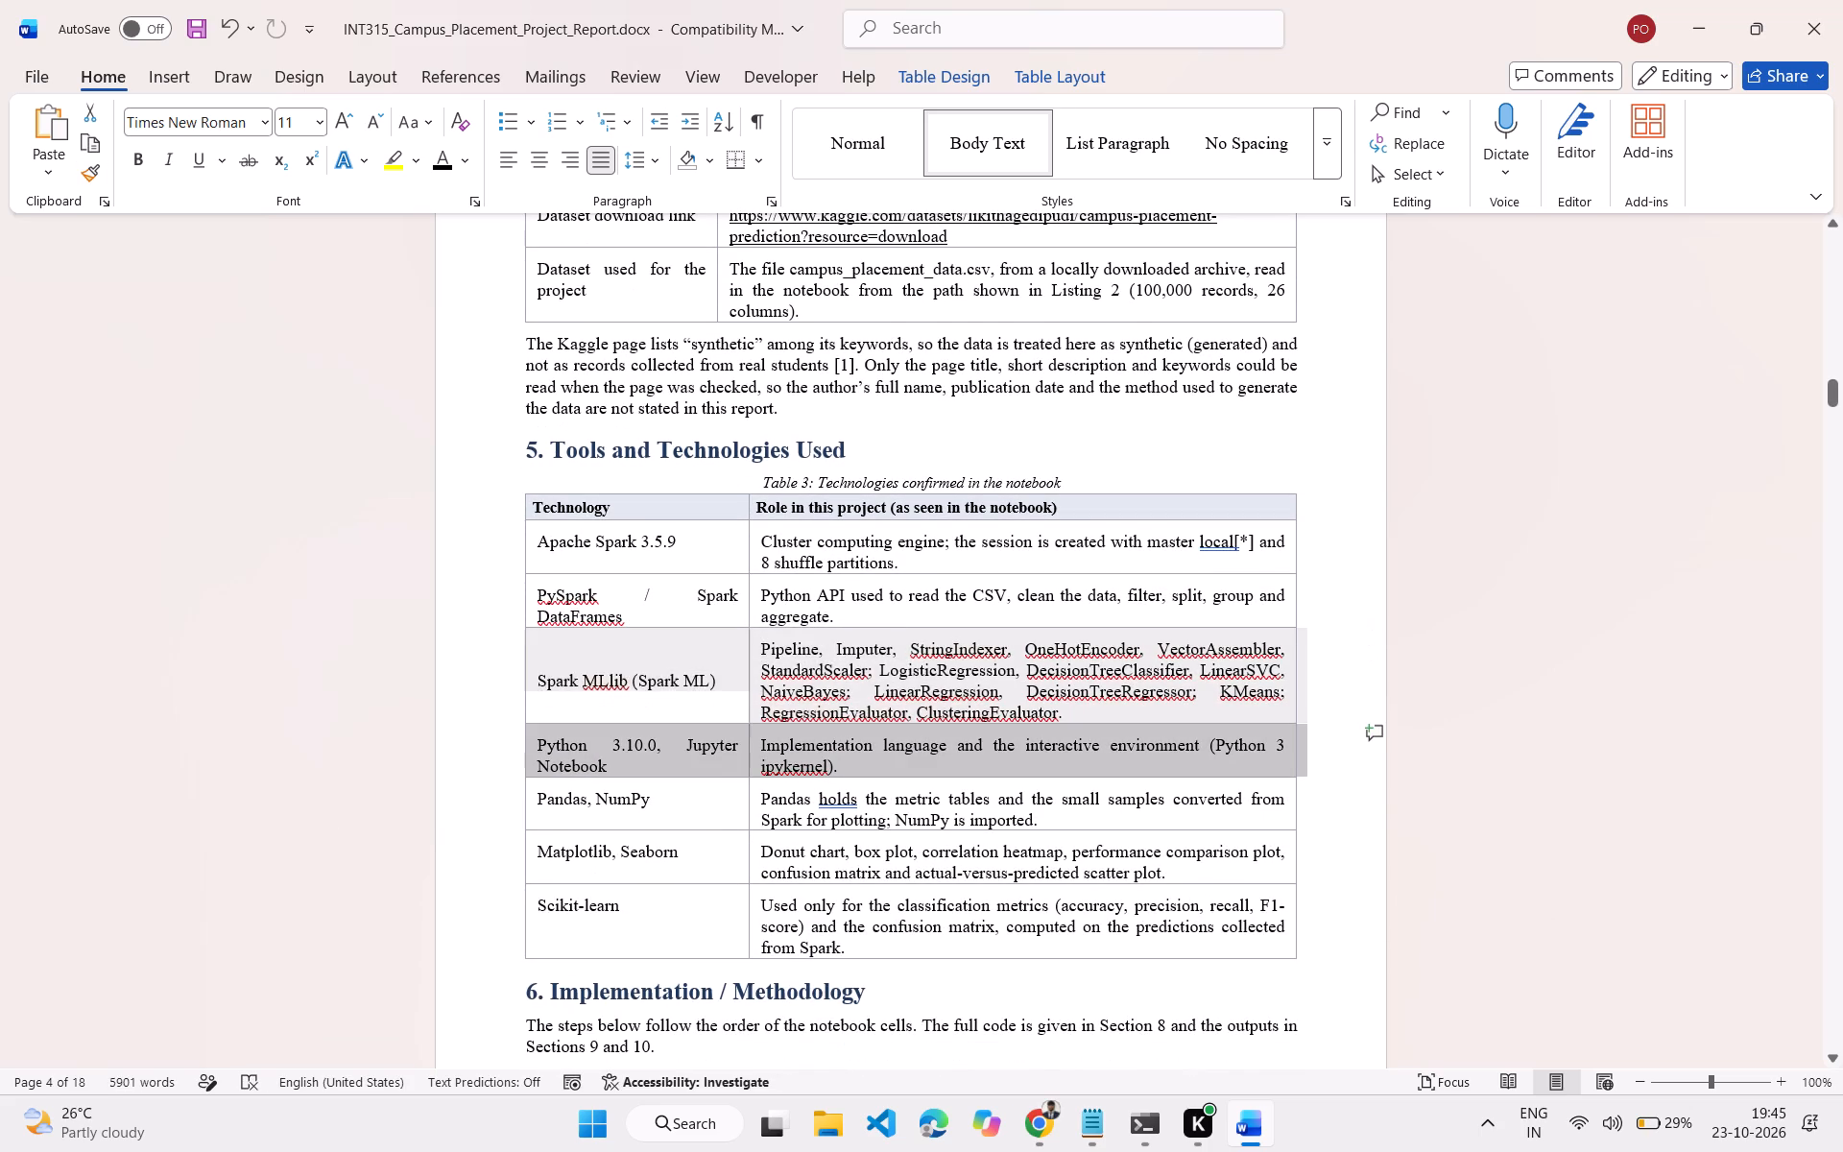
click(507, 660)
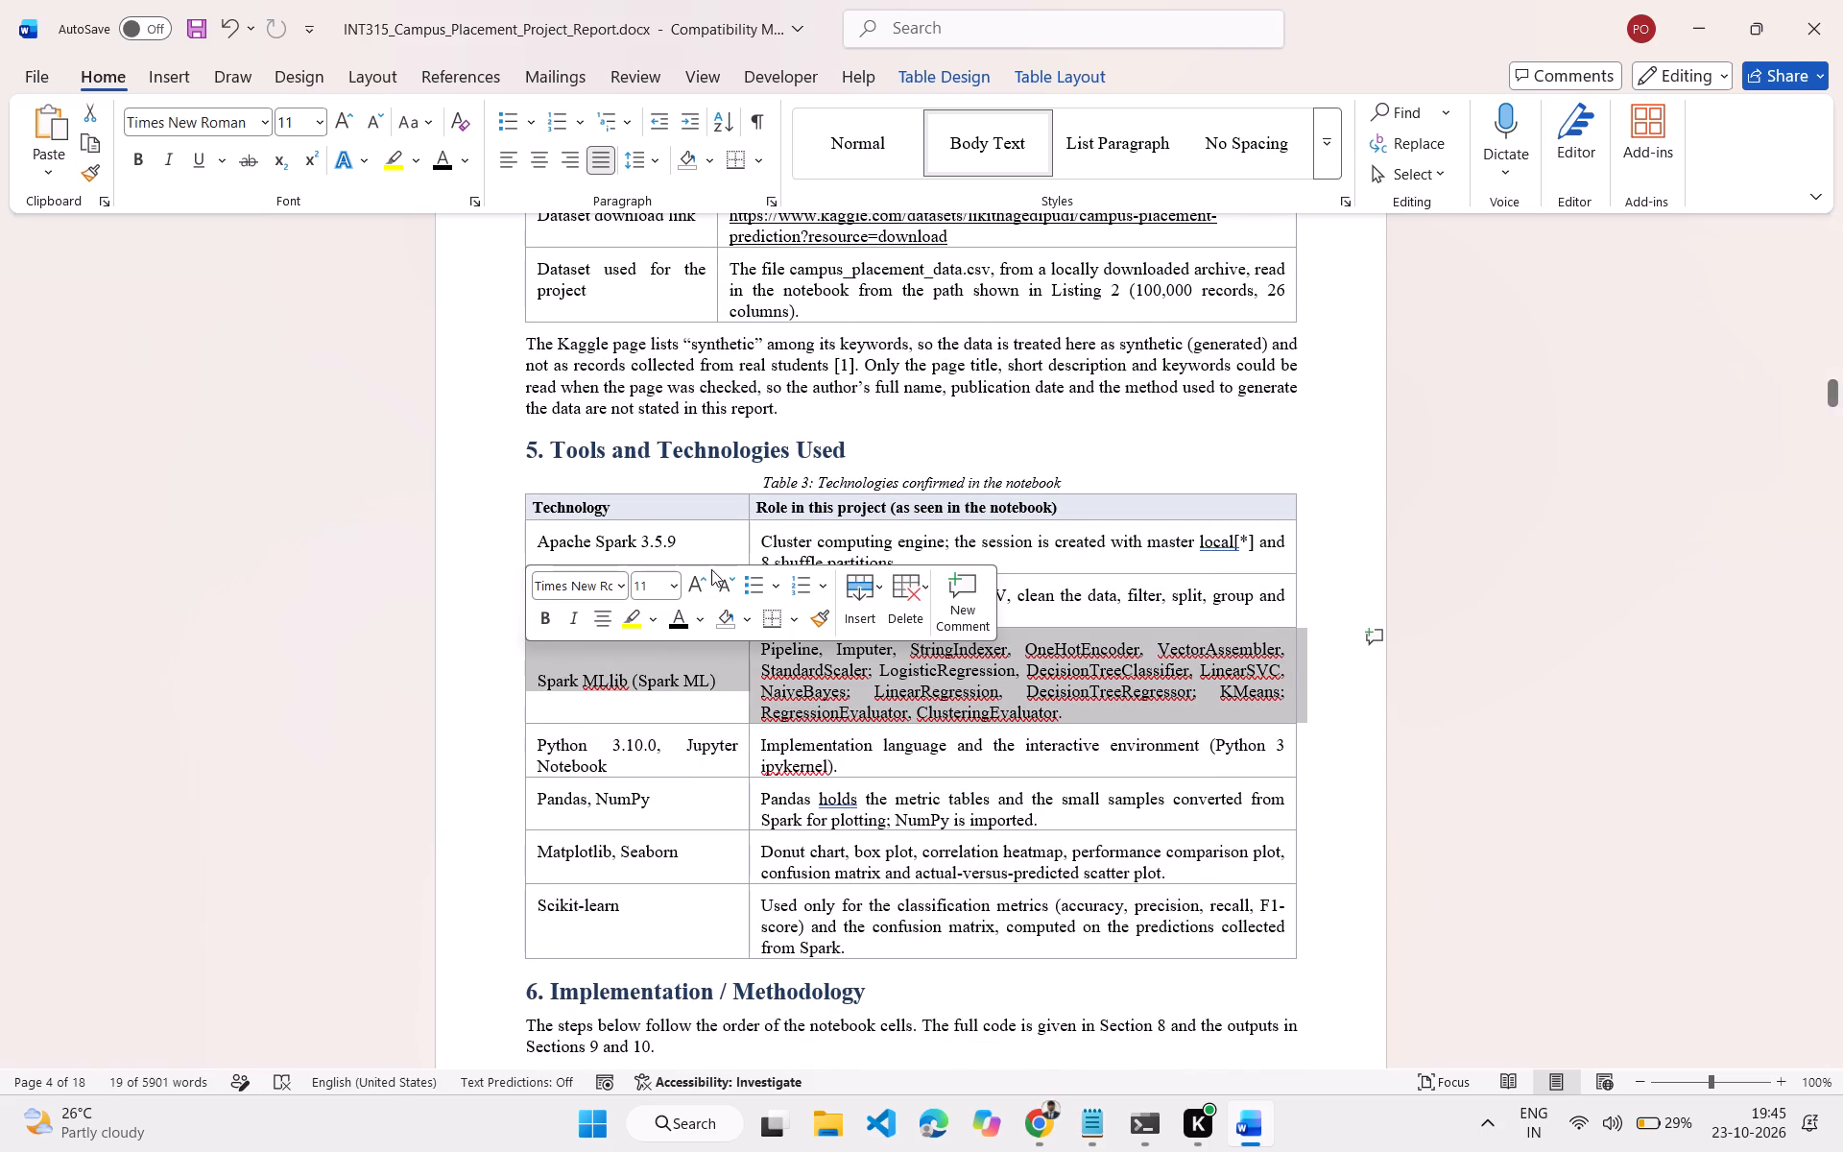
click(1116, 467)
Remove the spaces around the slash in Table 3's technology name so that it reads "PySpark/Spark DataFrames".
scroll(1116, 467, down, 2)
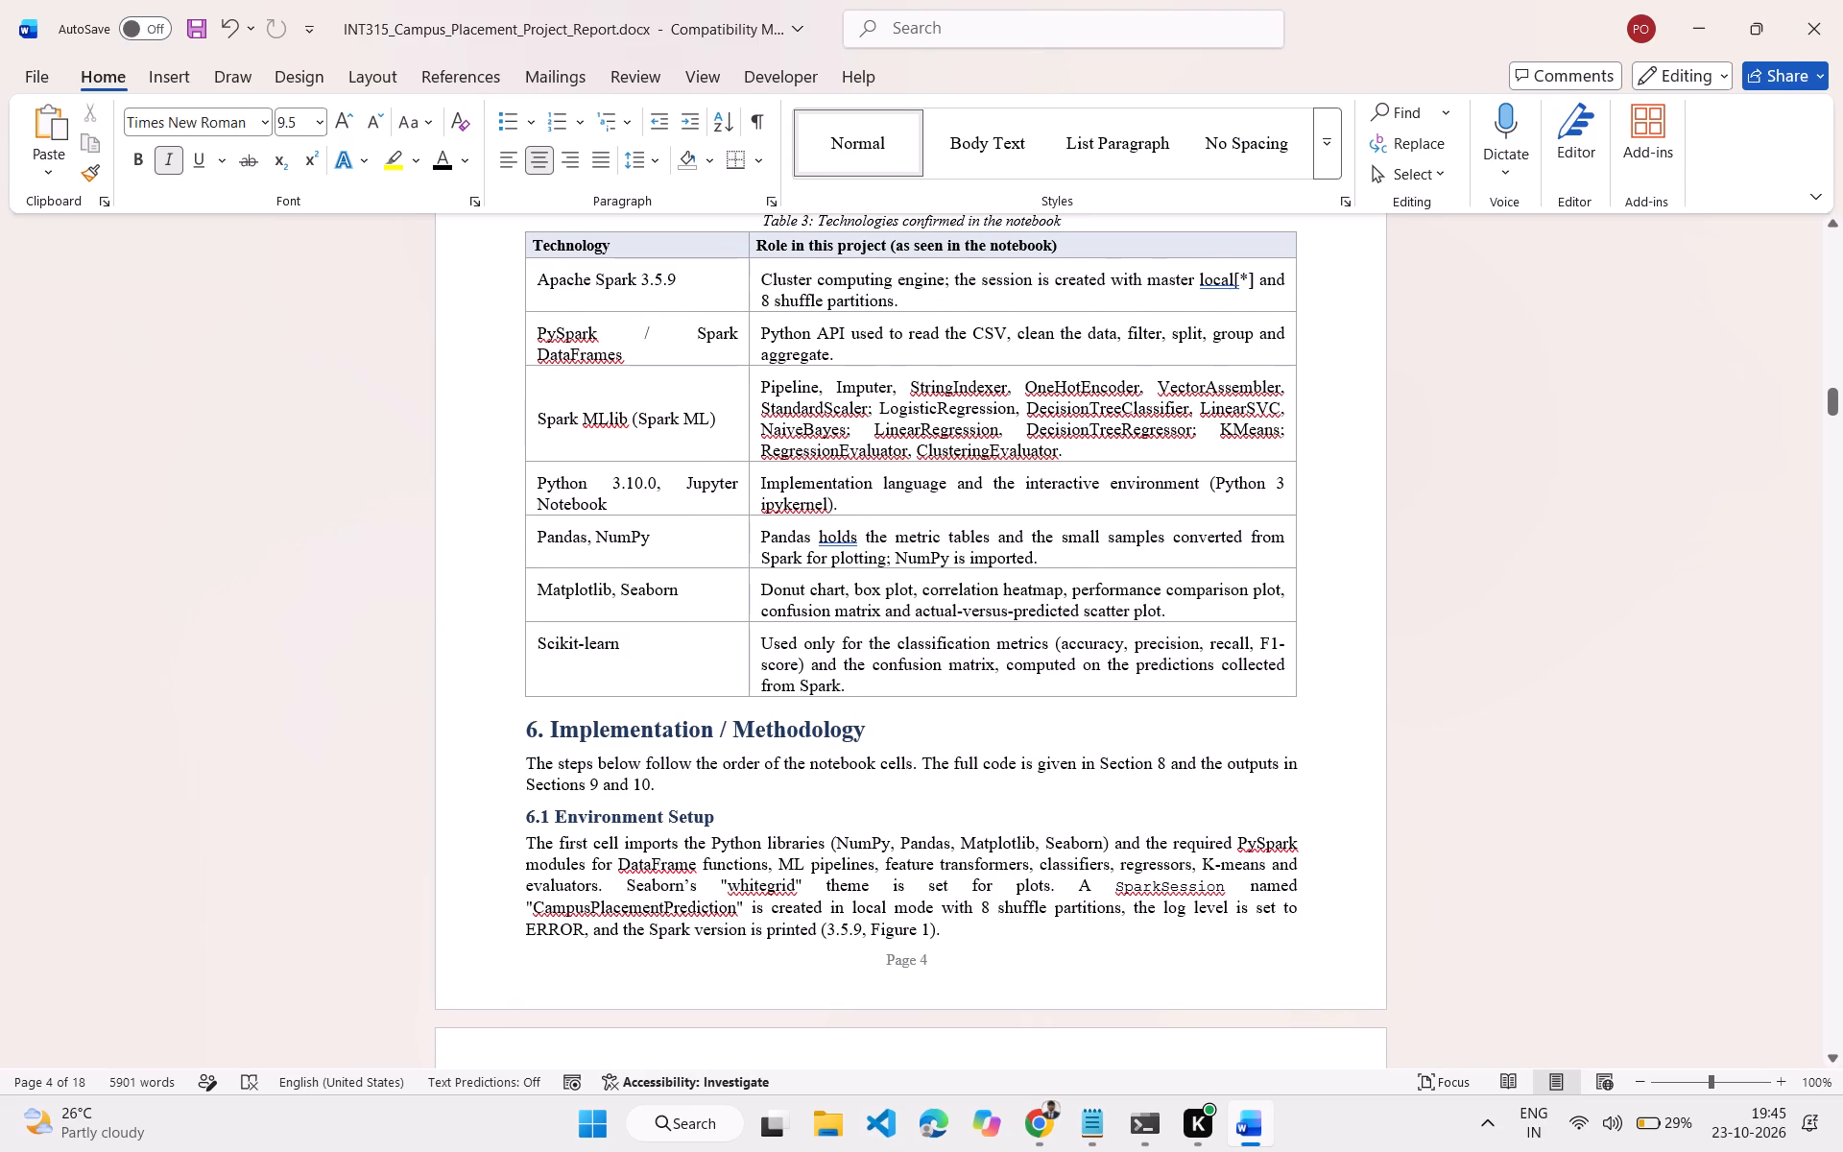
click(644, 332)
key(BackSpace)
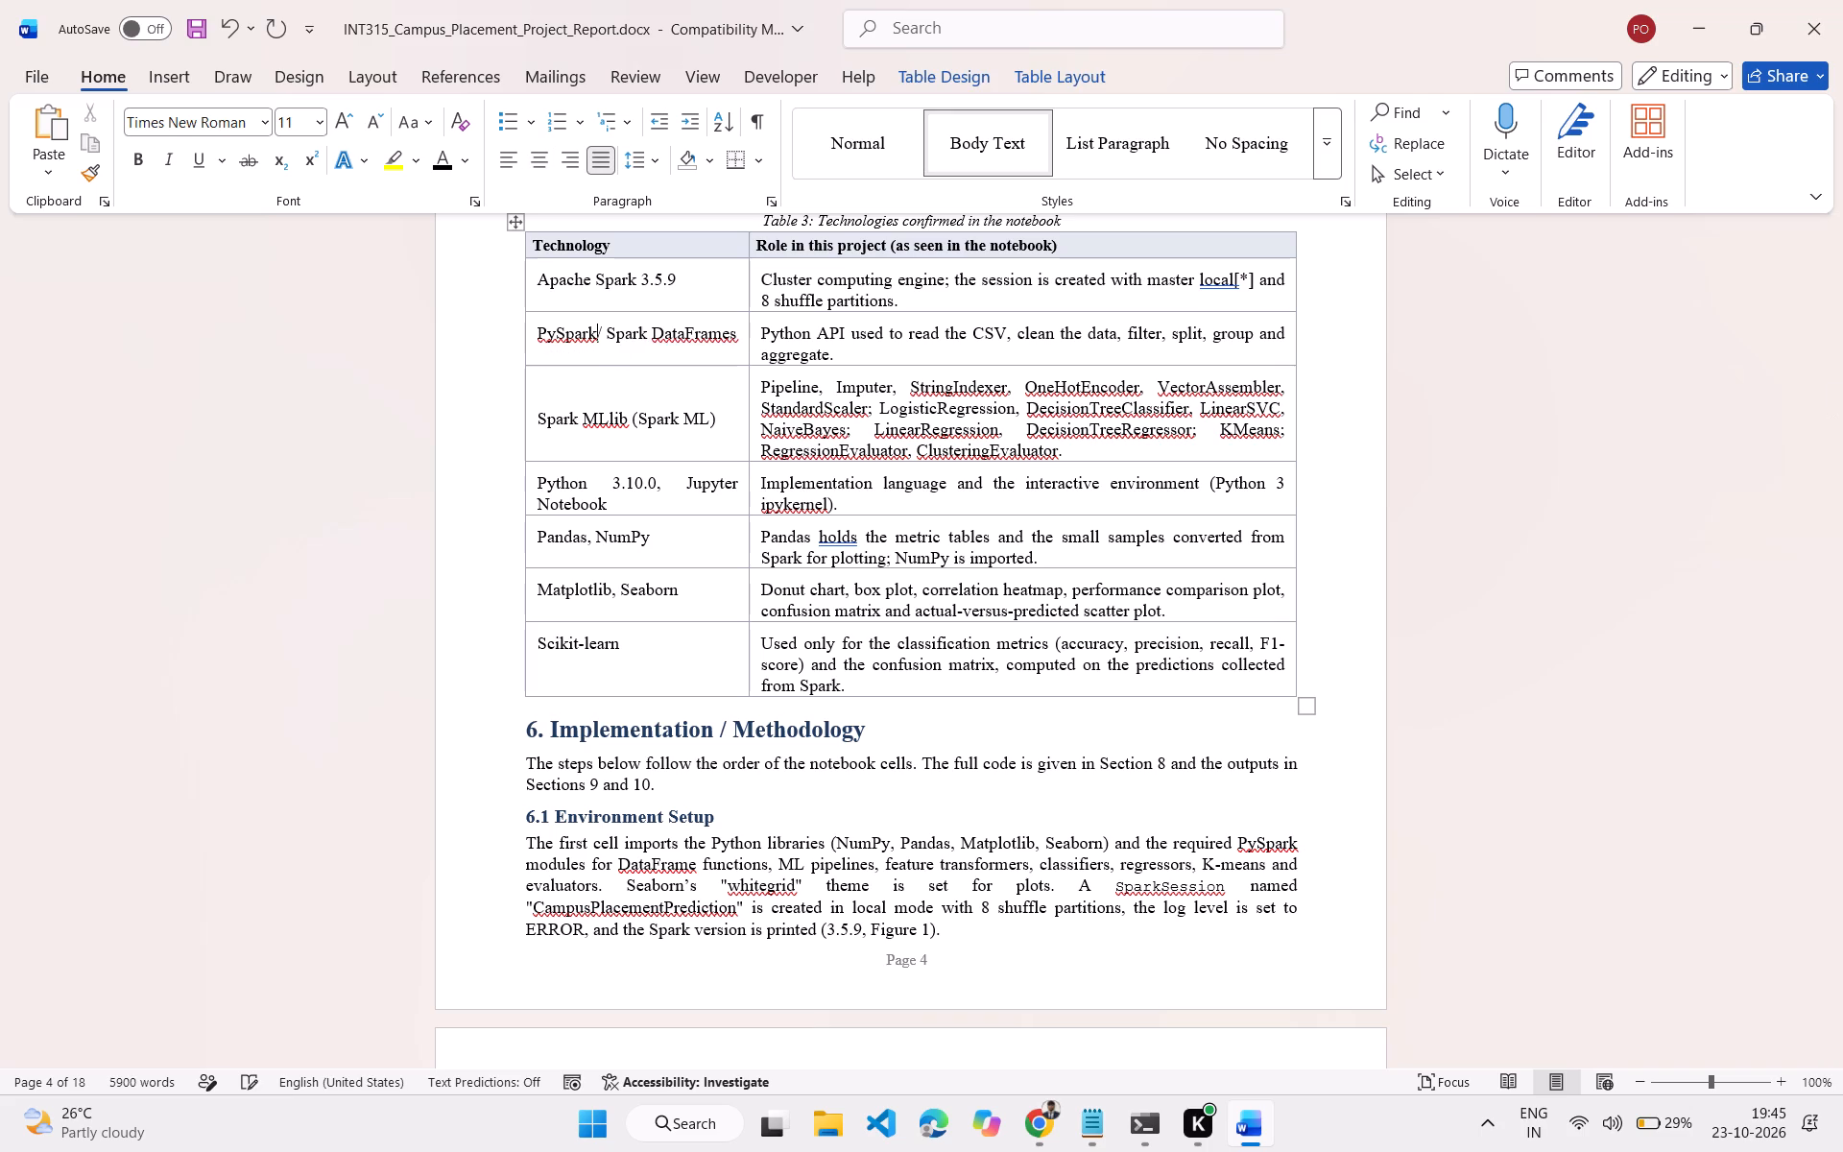
click(608, 329)
key(BackSpace)
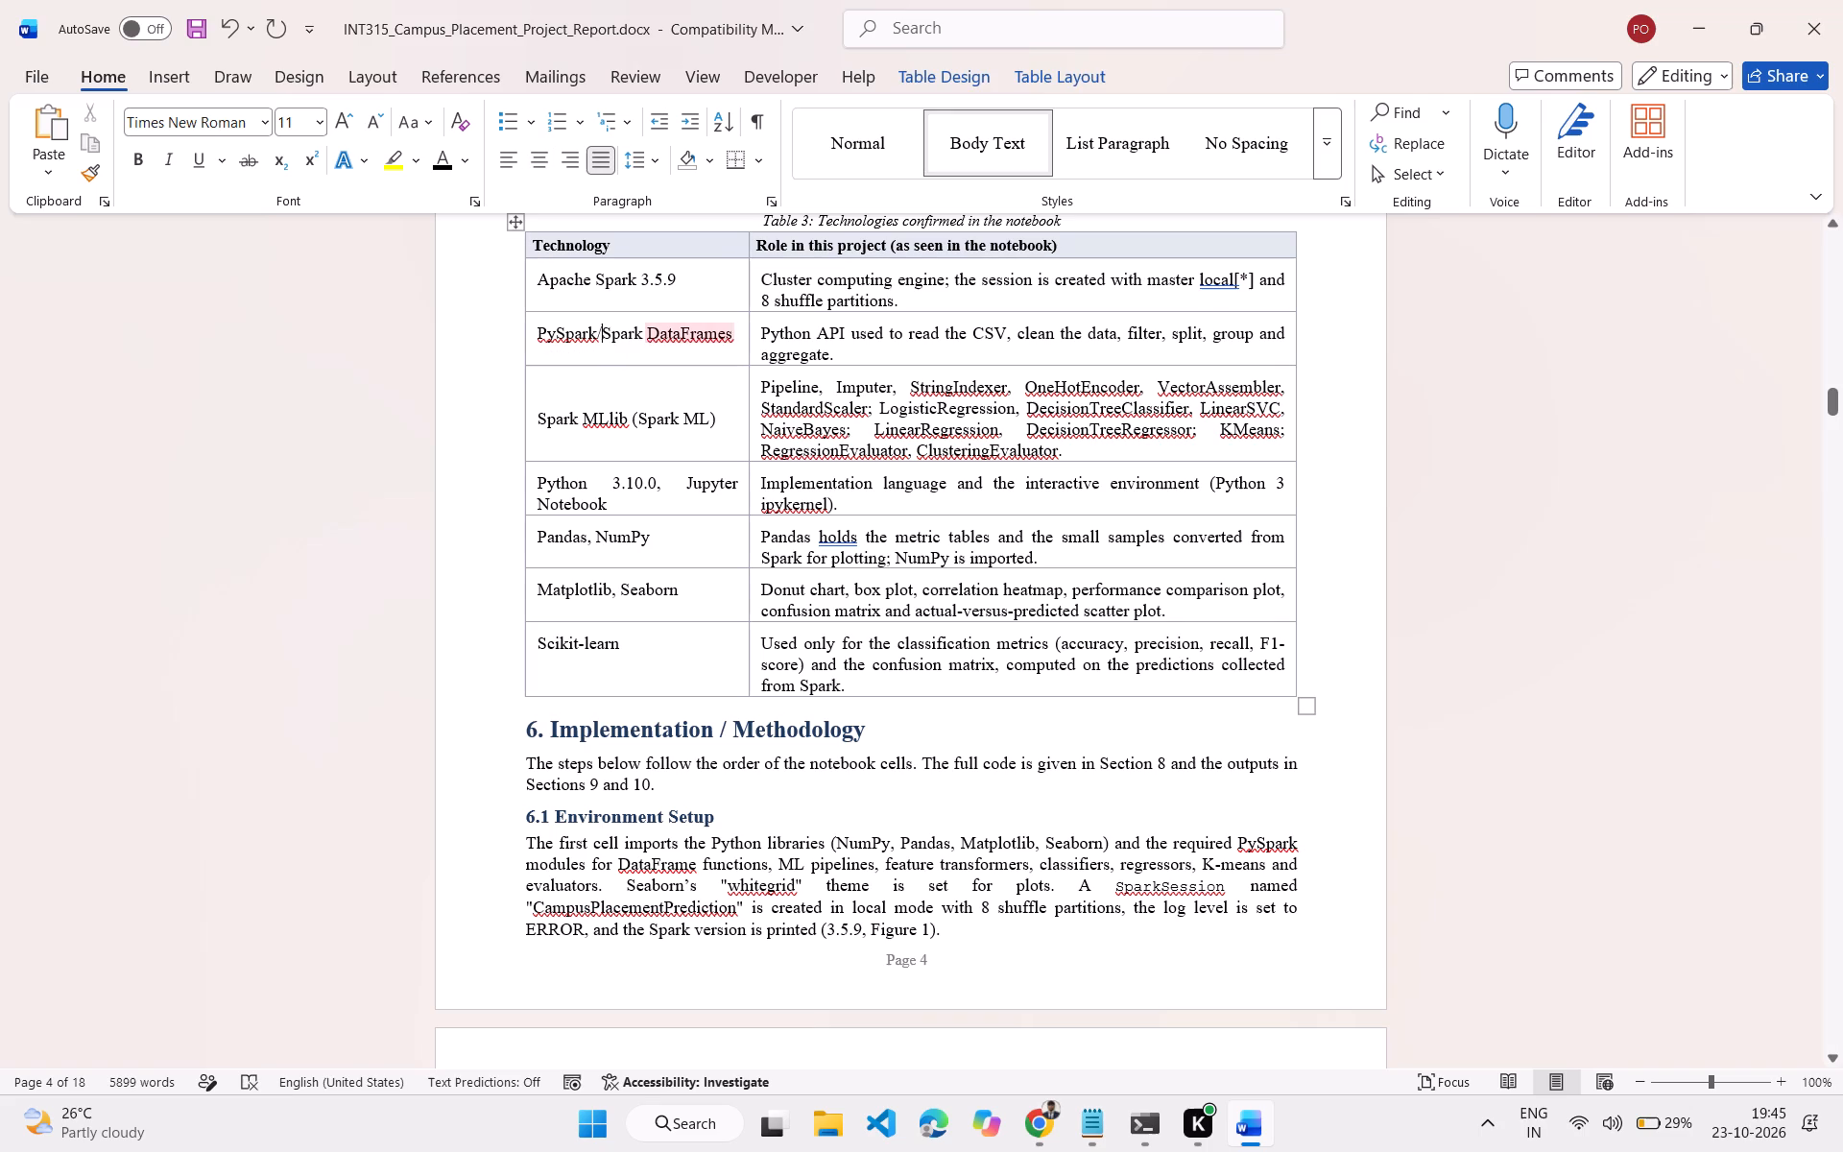
Copy the formatting of Table 3's Scikit-learn description onto the 6.1 Environment Setup paragraph with Format Painter.
scroll(847, 541, down, 1)
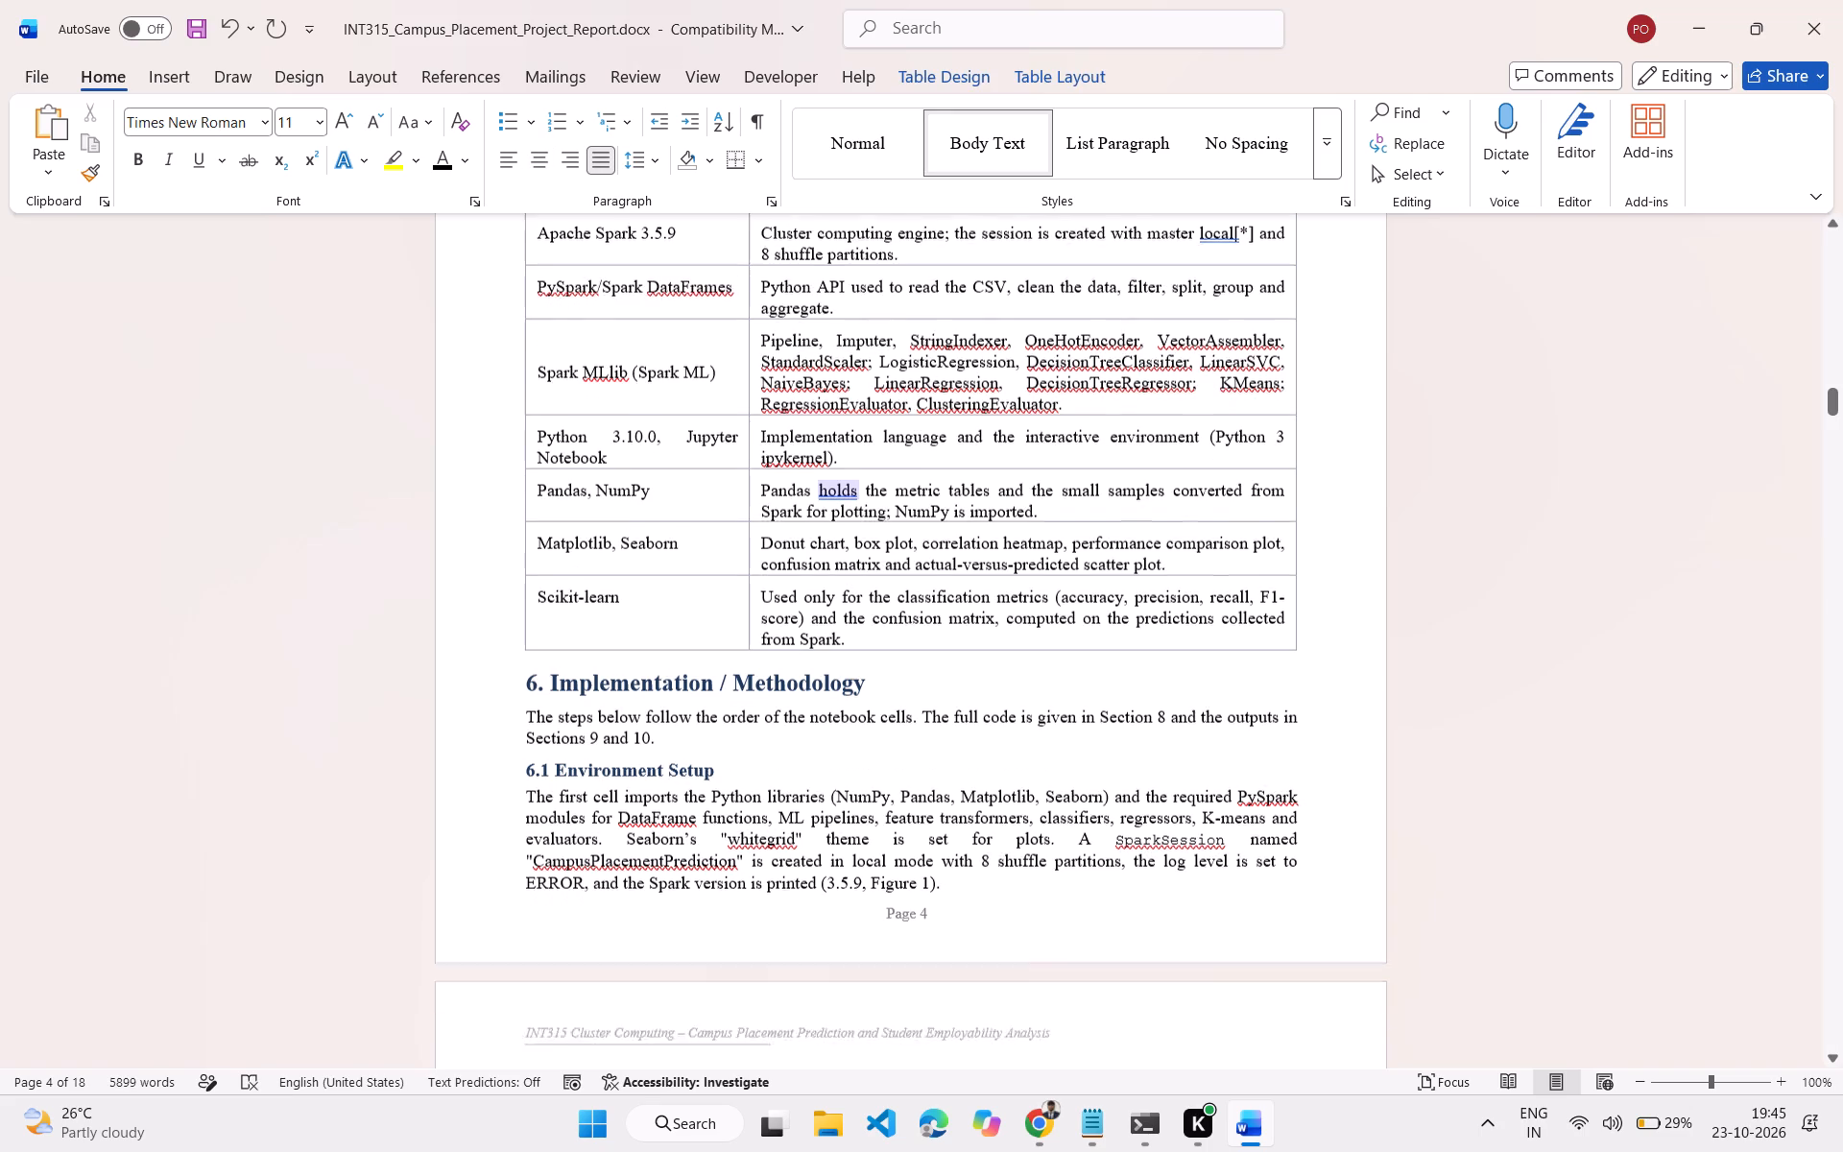
scroll(847, 541, down, 1)
scroll(847, 541, up, 2)
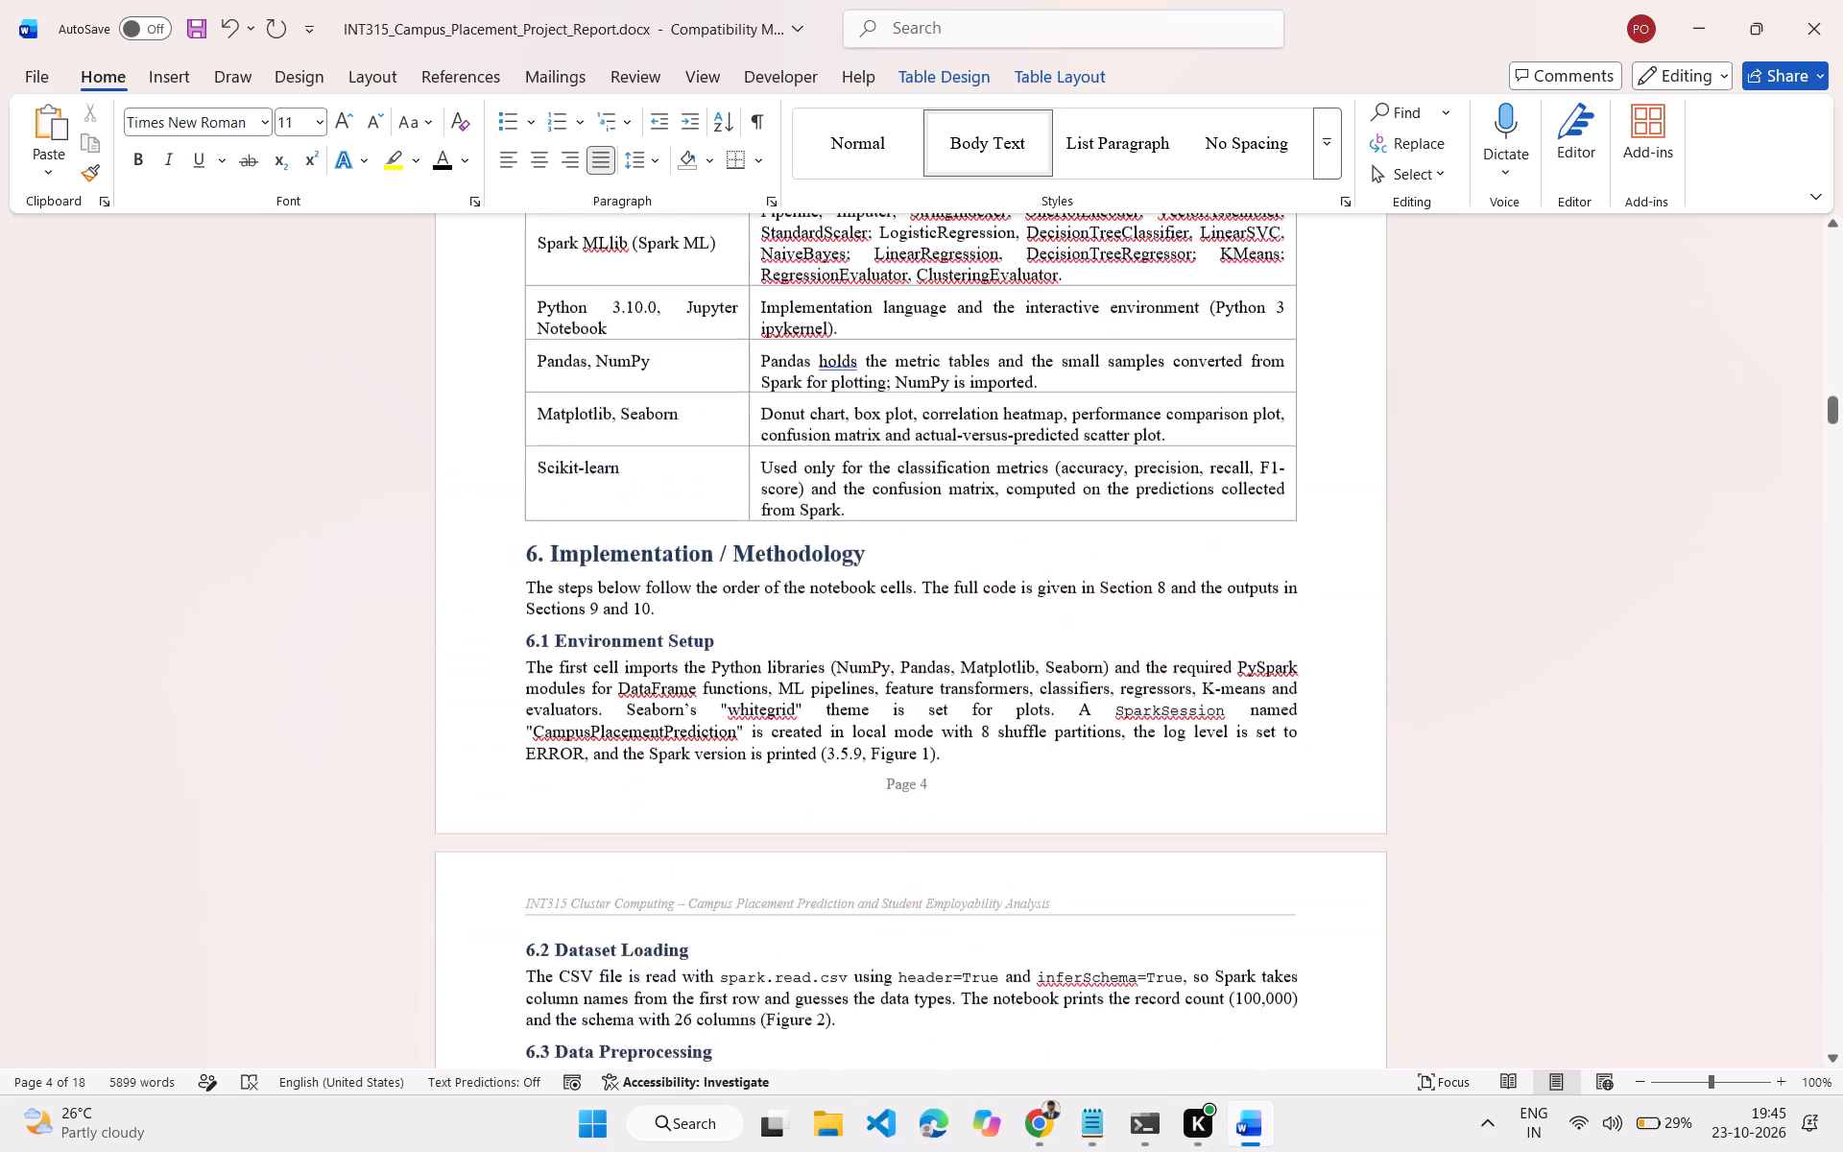
click(840, 538)
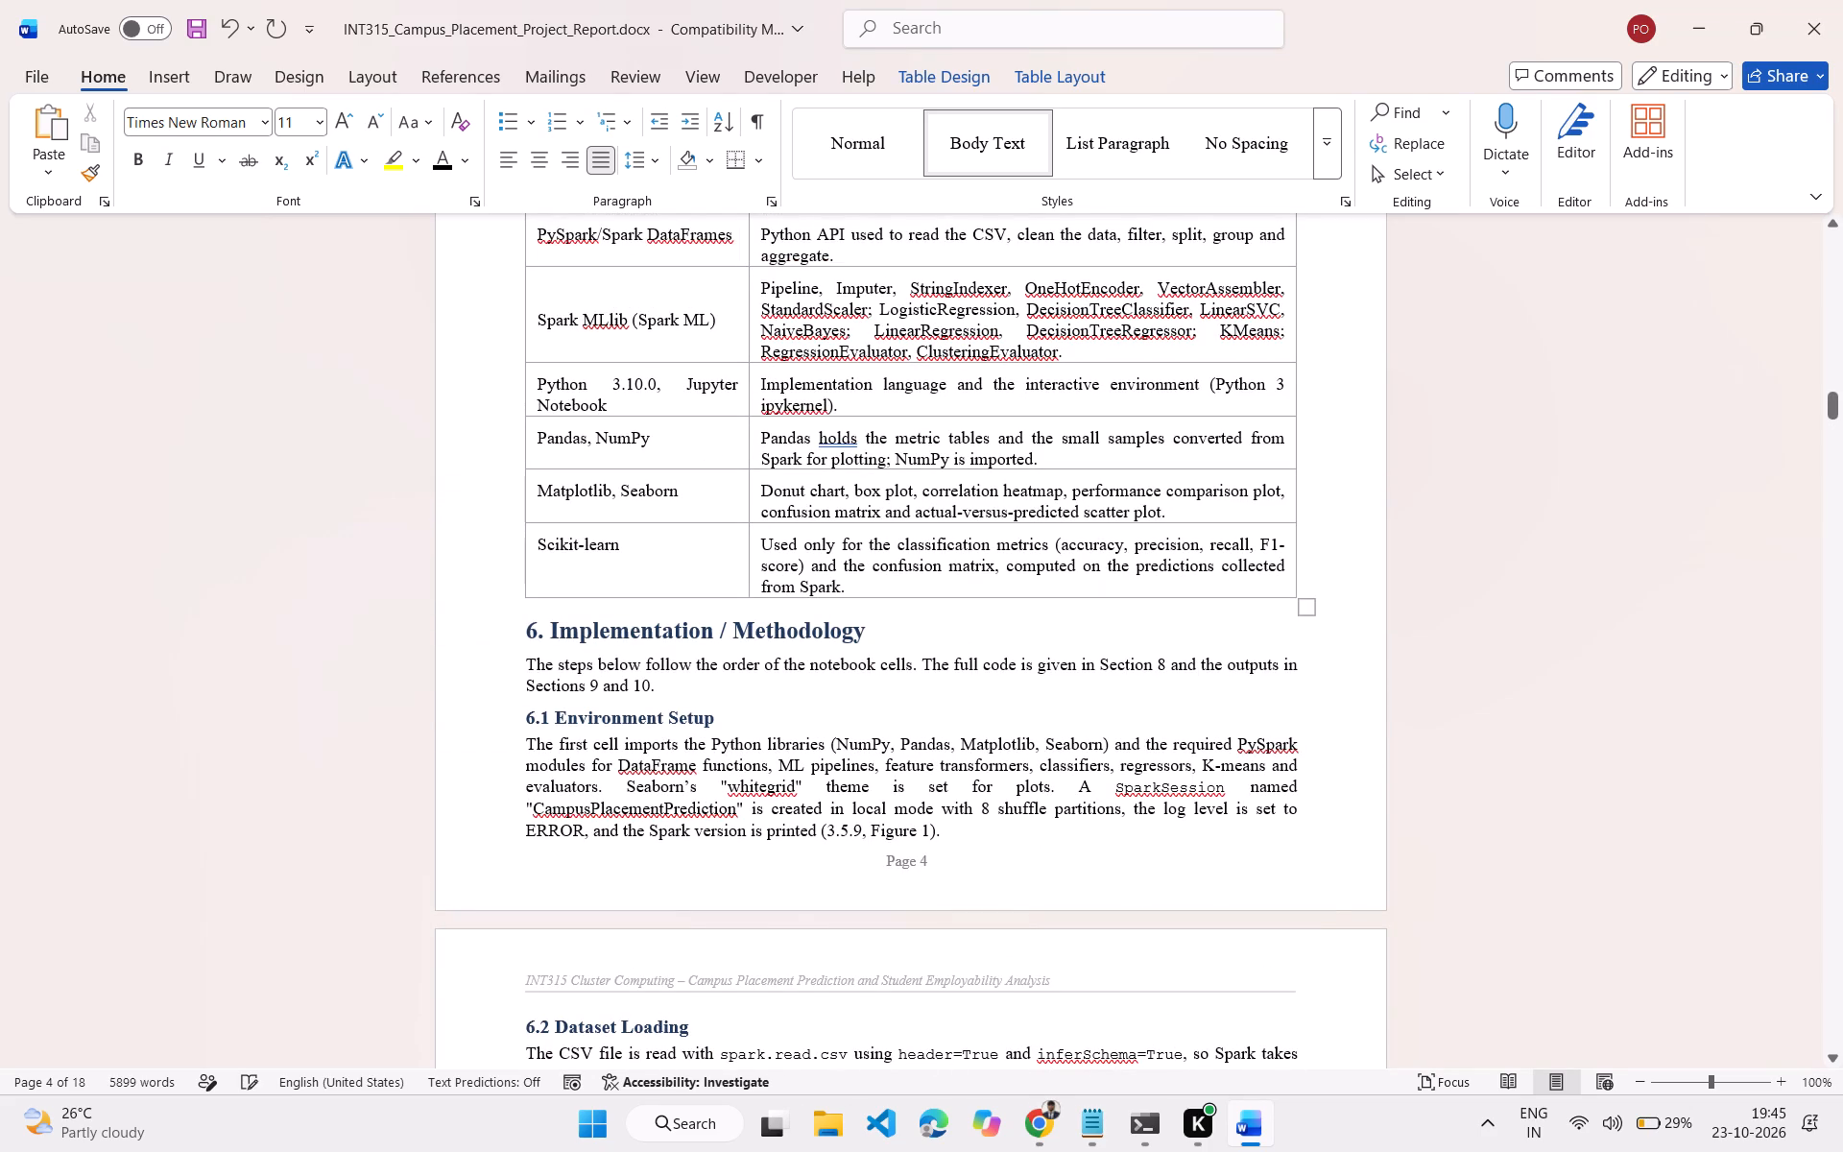
click(80, 174)
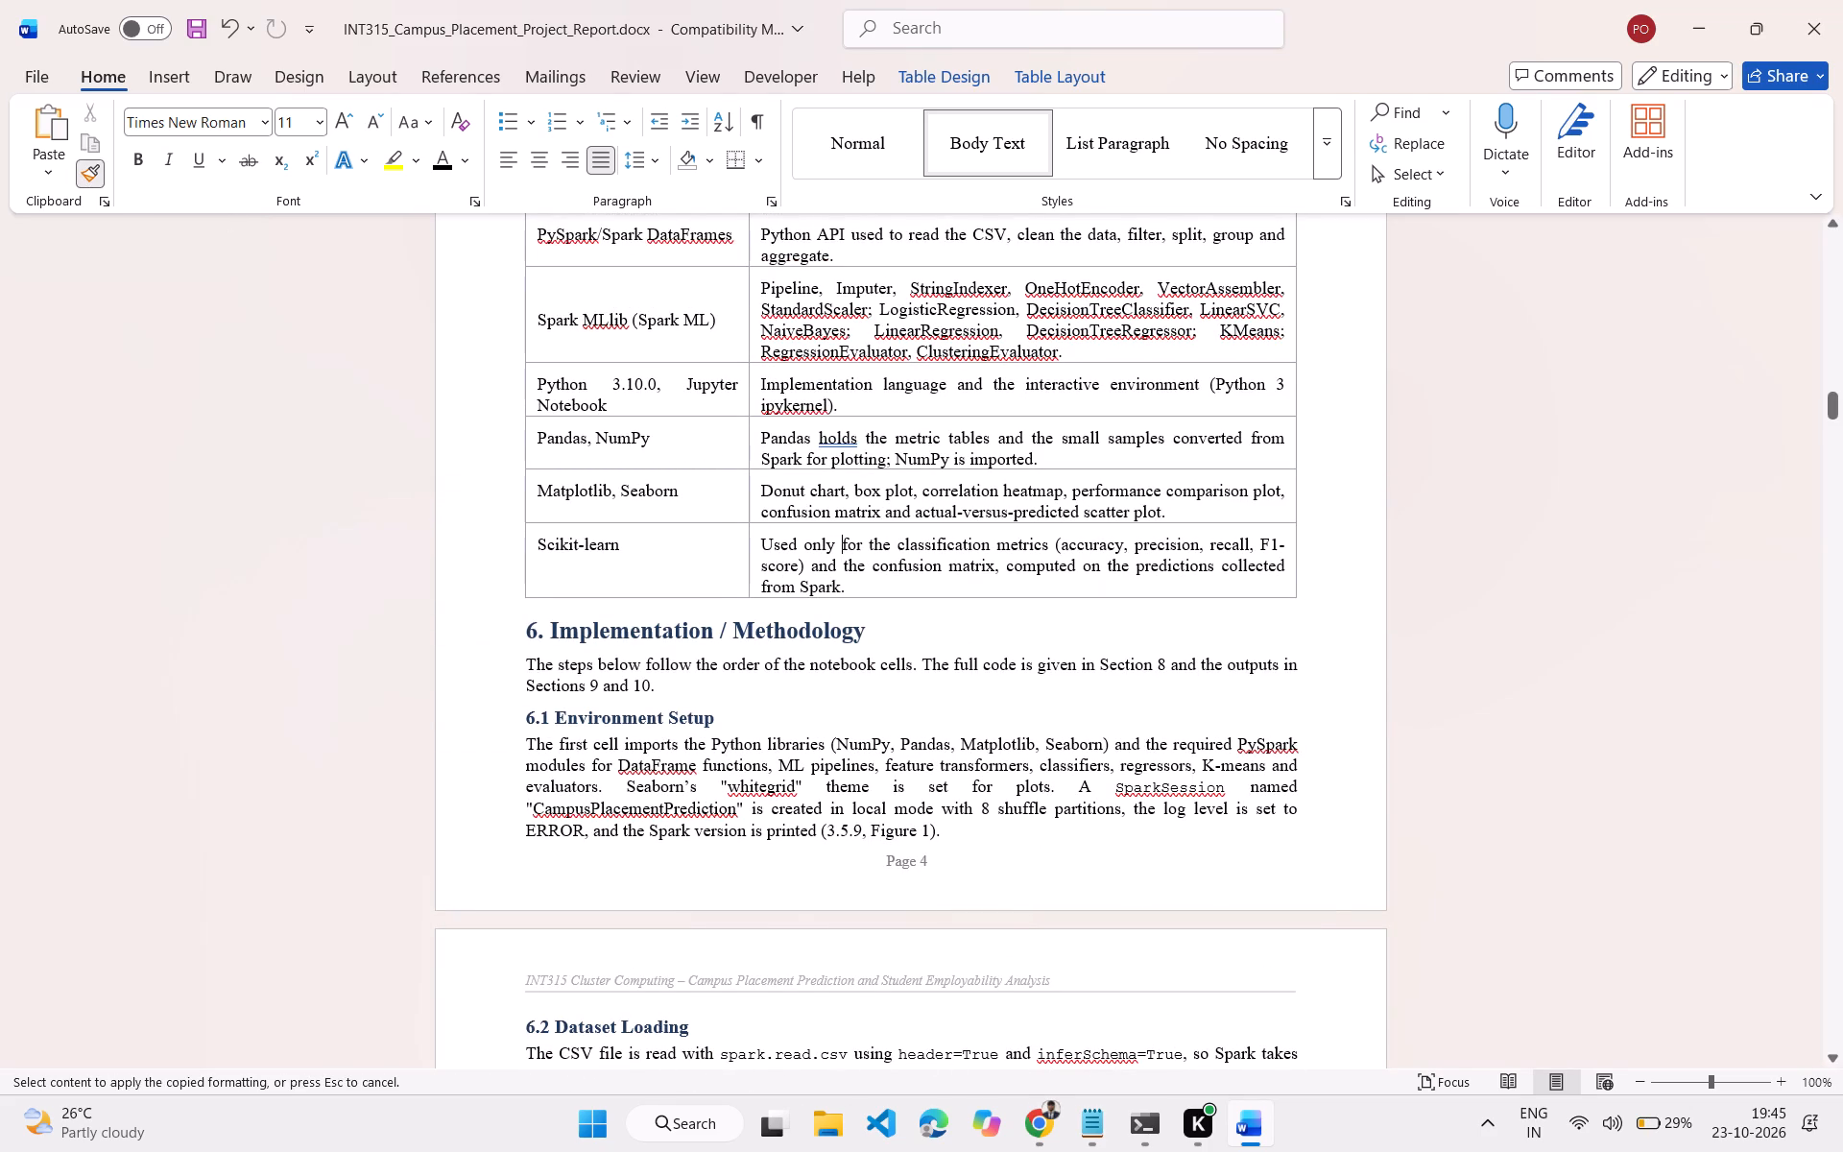
drag(530, 733, 959, 830)
click(959, 830)
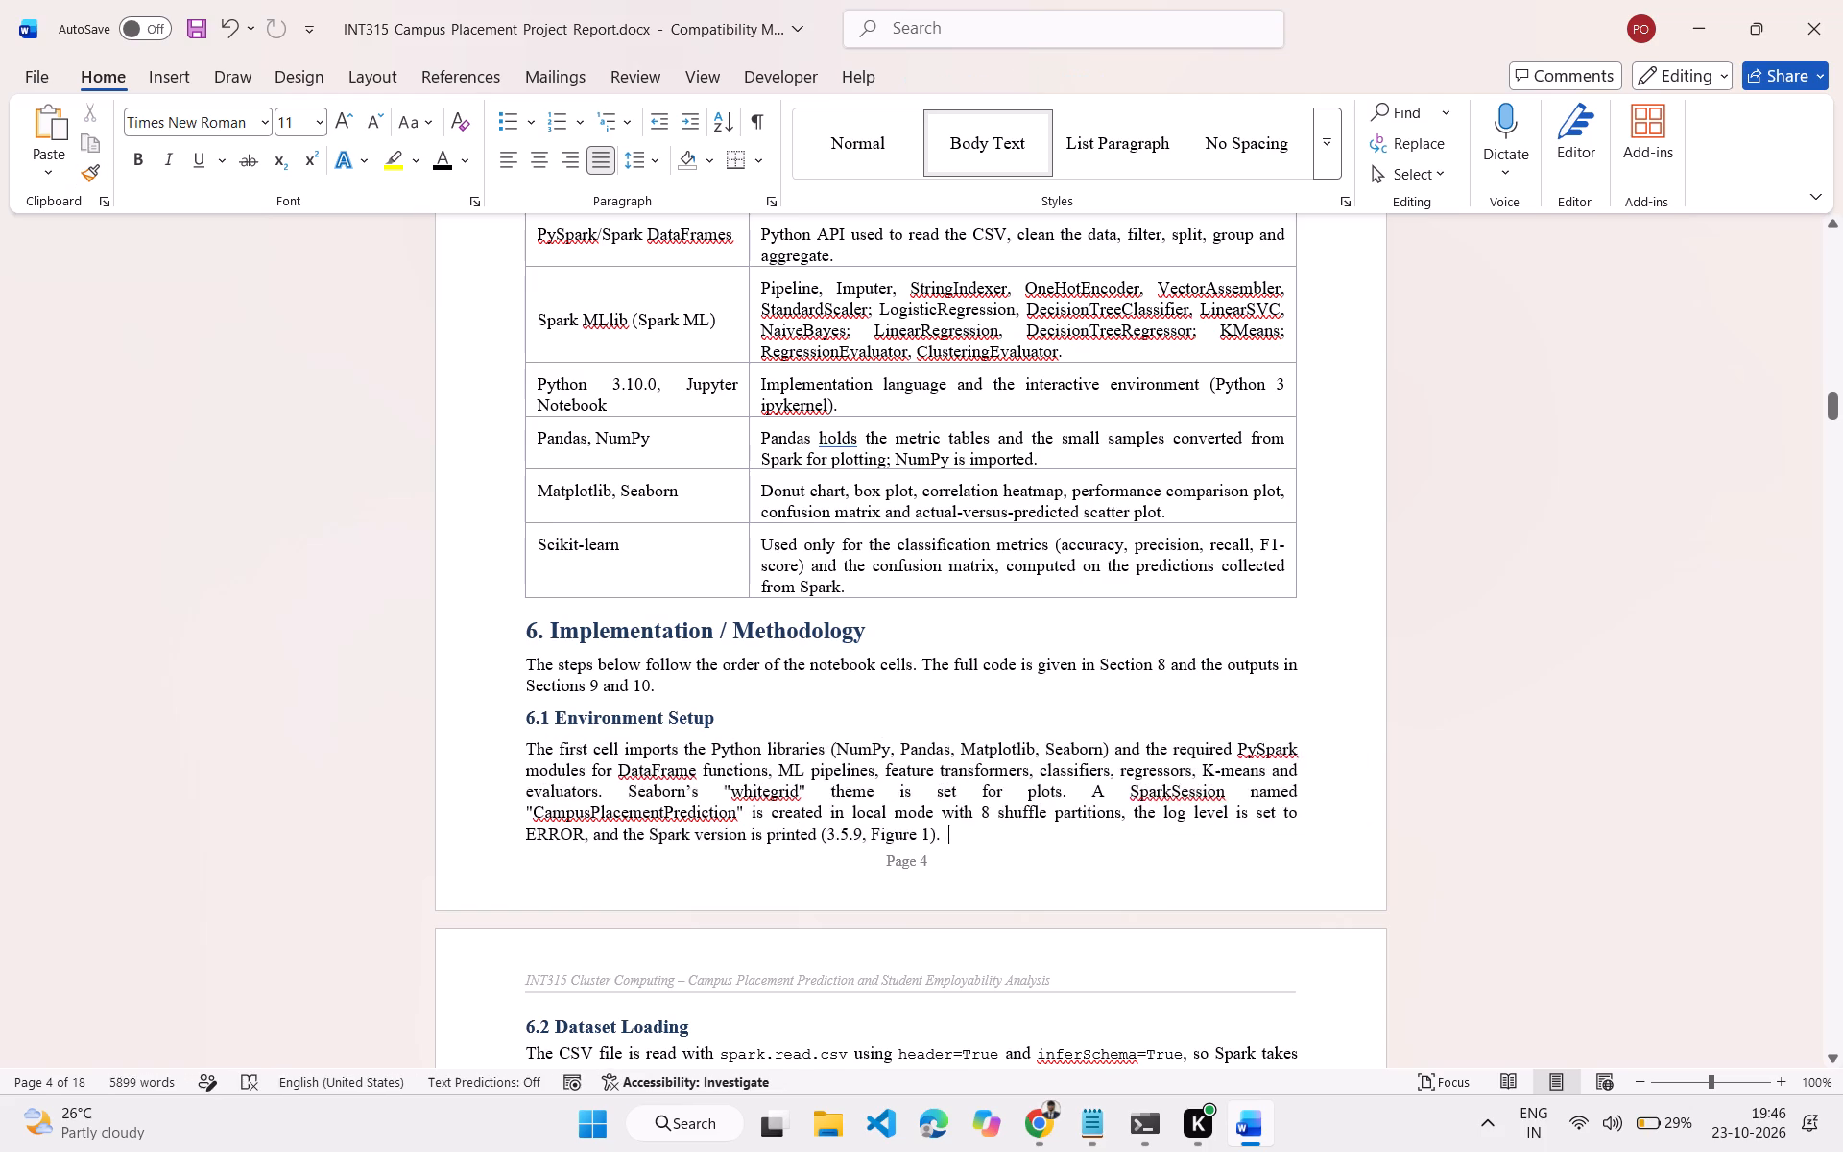
Copy the 6.1 Environment Setup paragraph's formatting onto the 6.2 Dataset Loading paragraph with Format Painter.
scroll(959, 830, down, 3)
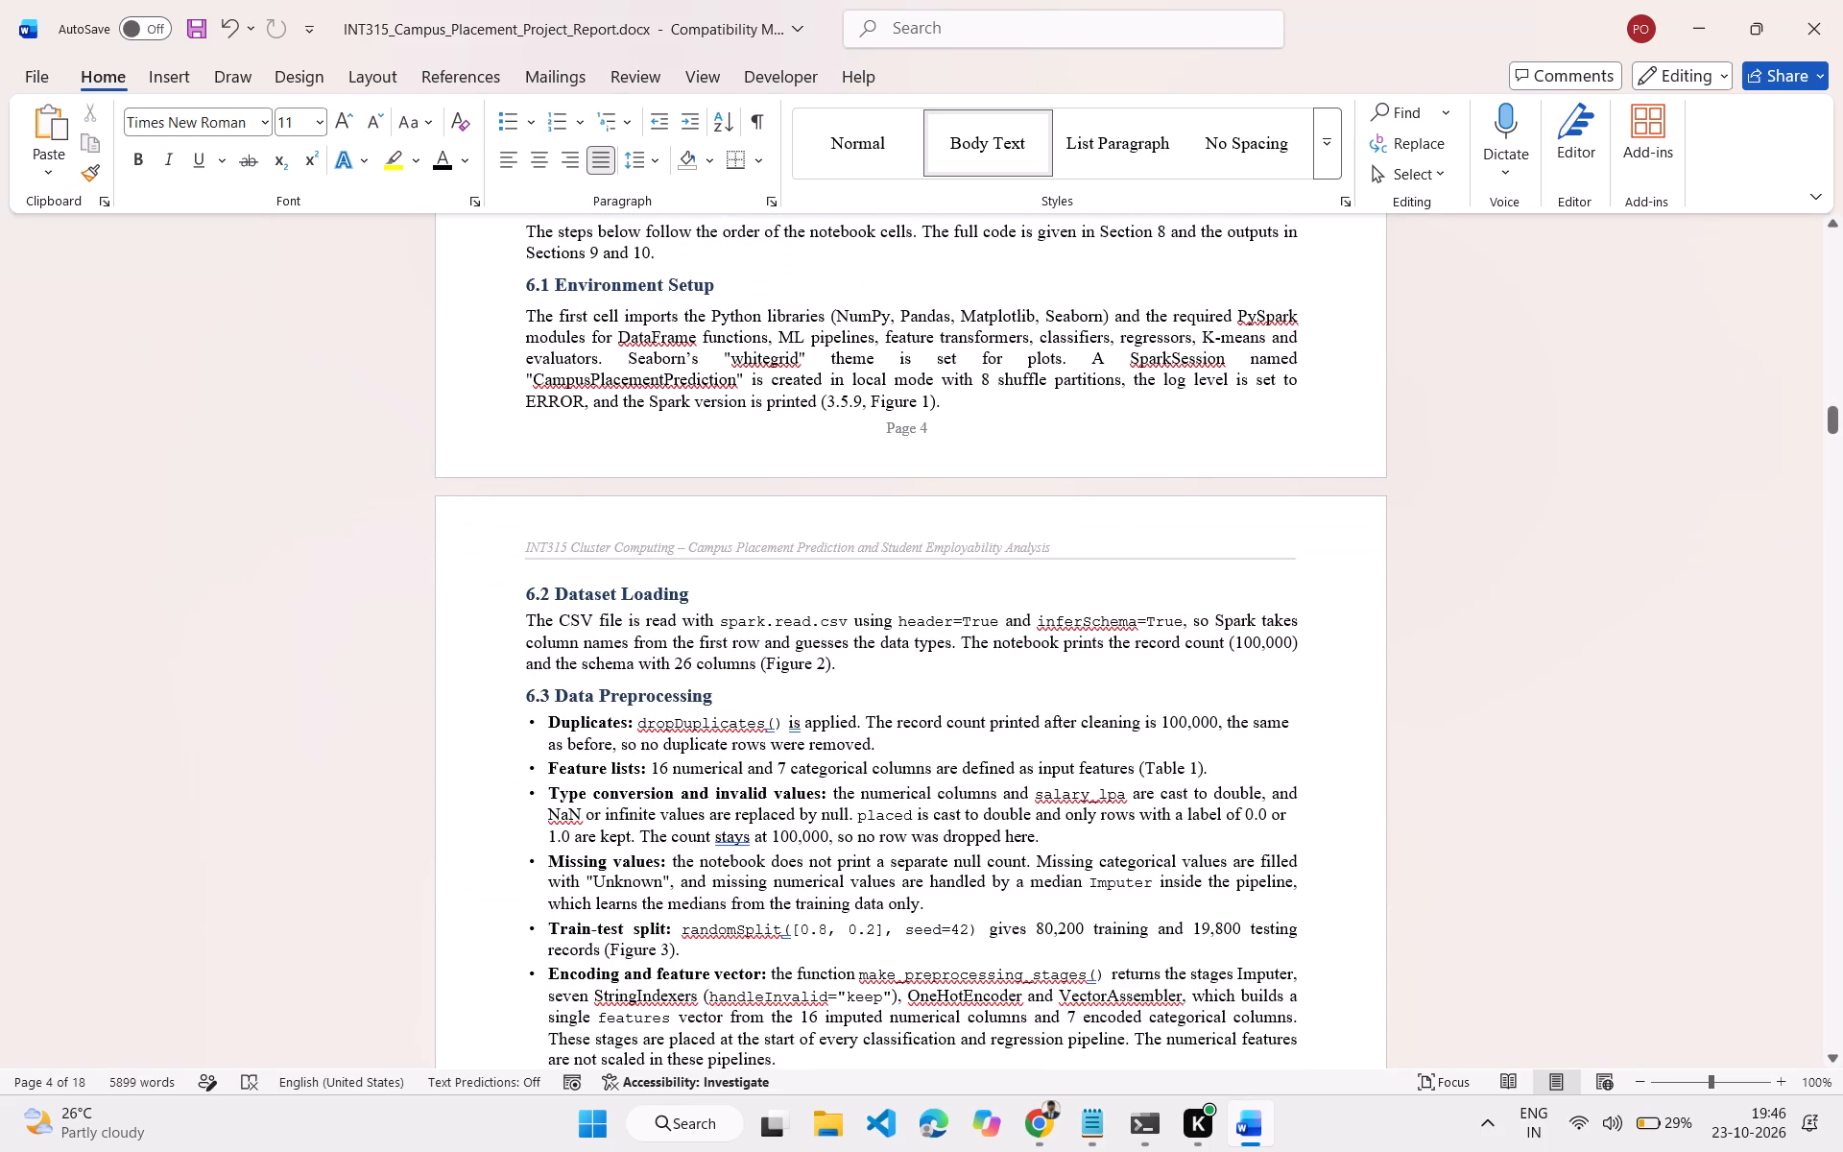
click(813, 344)
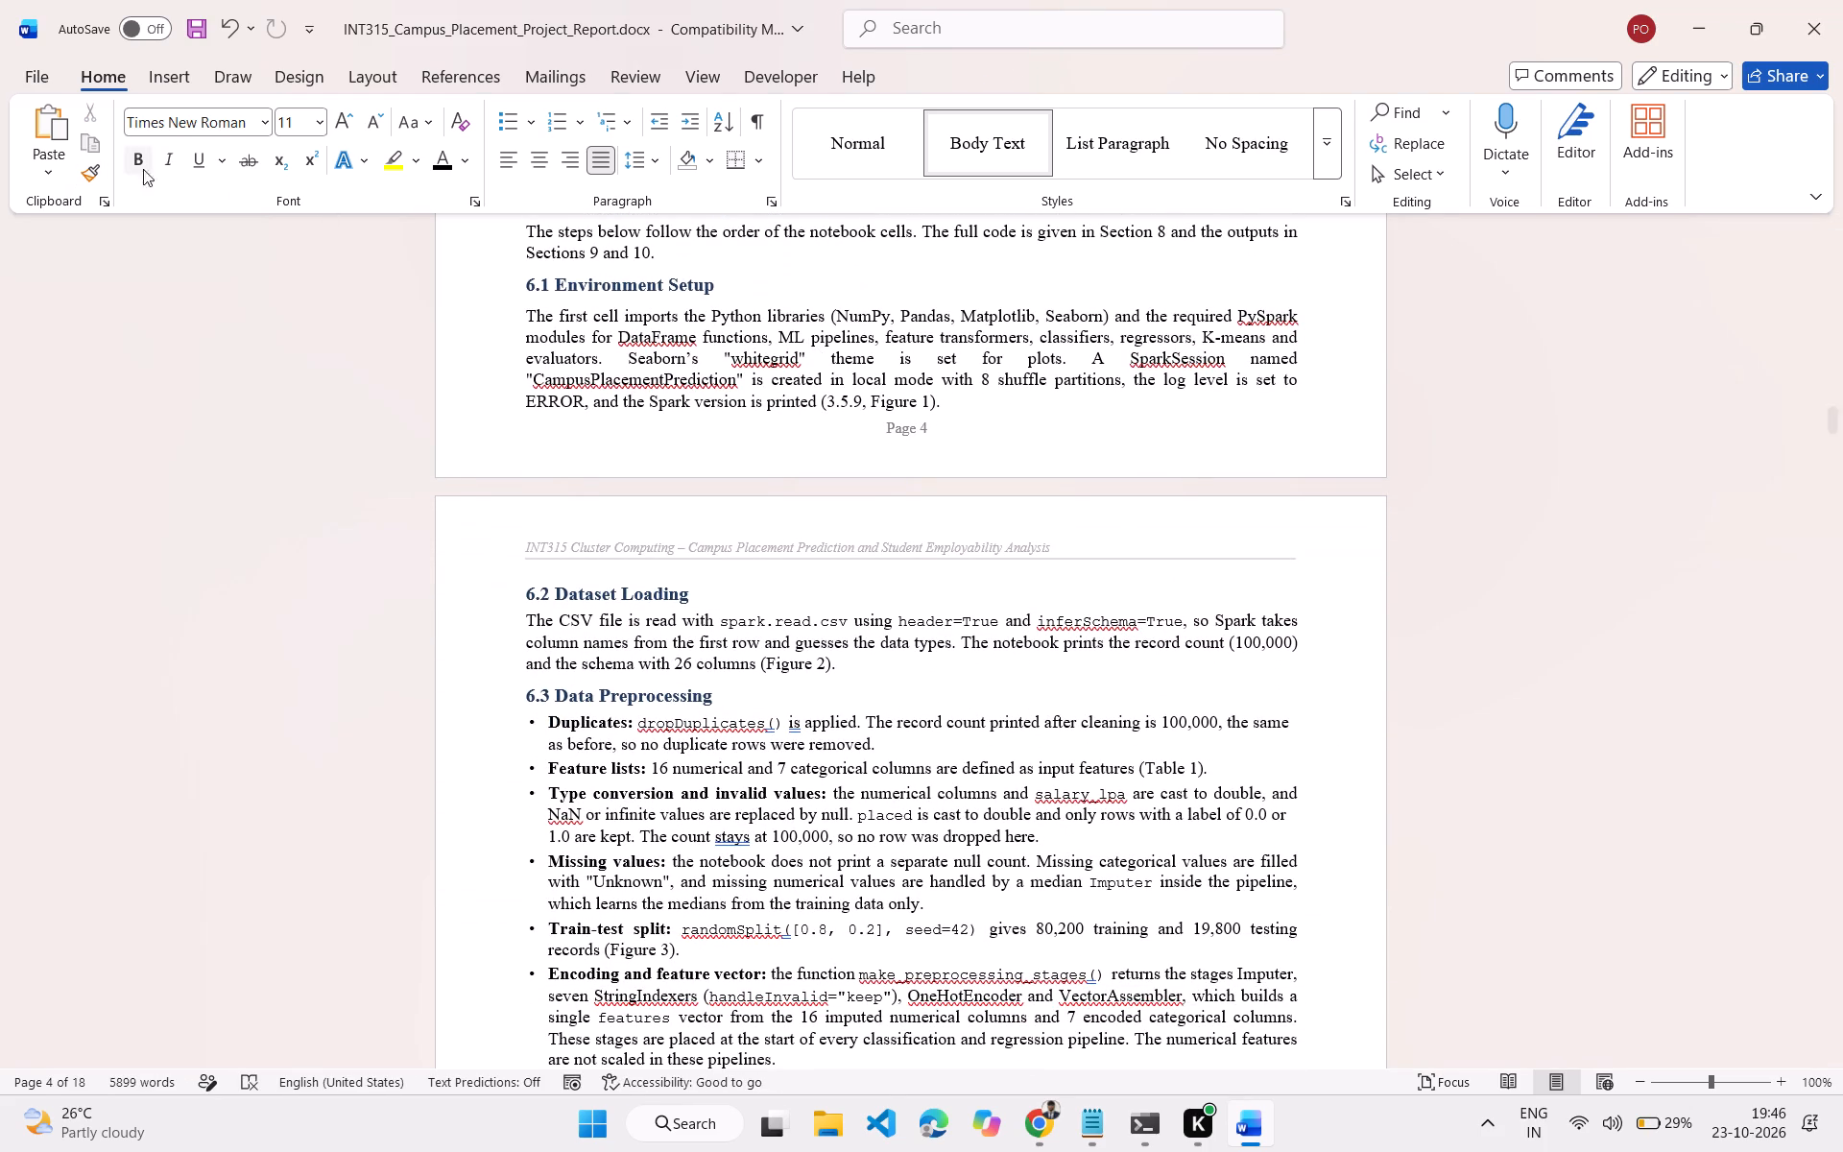
click(81, 175)
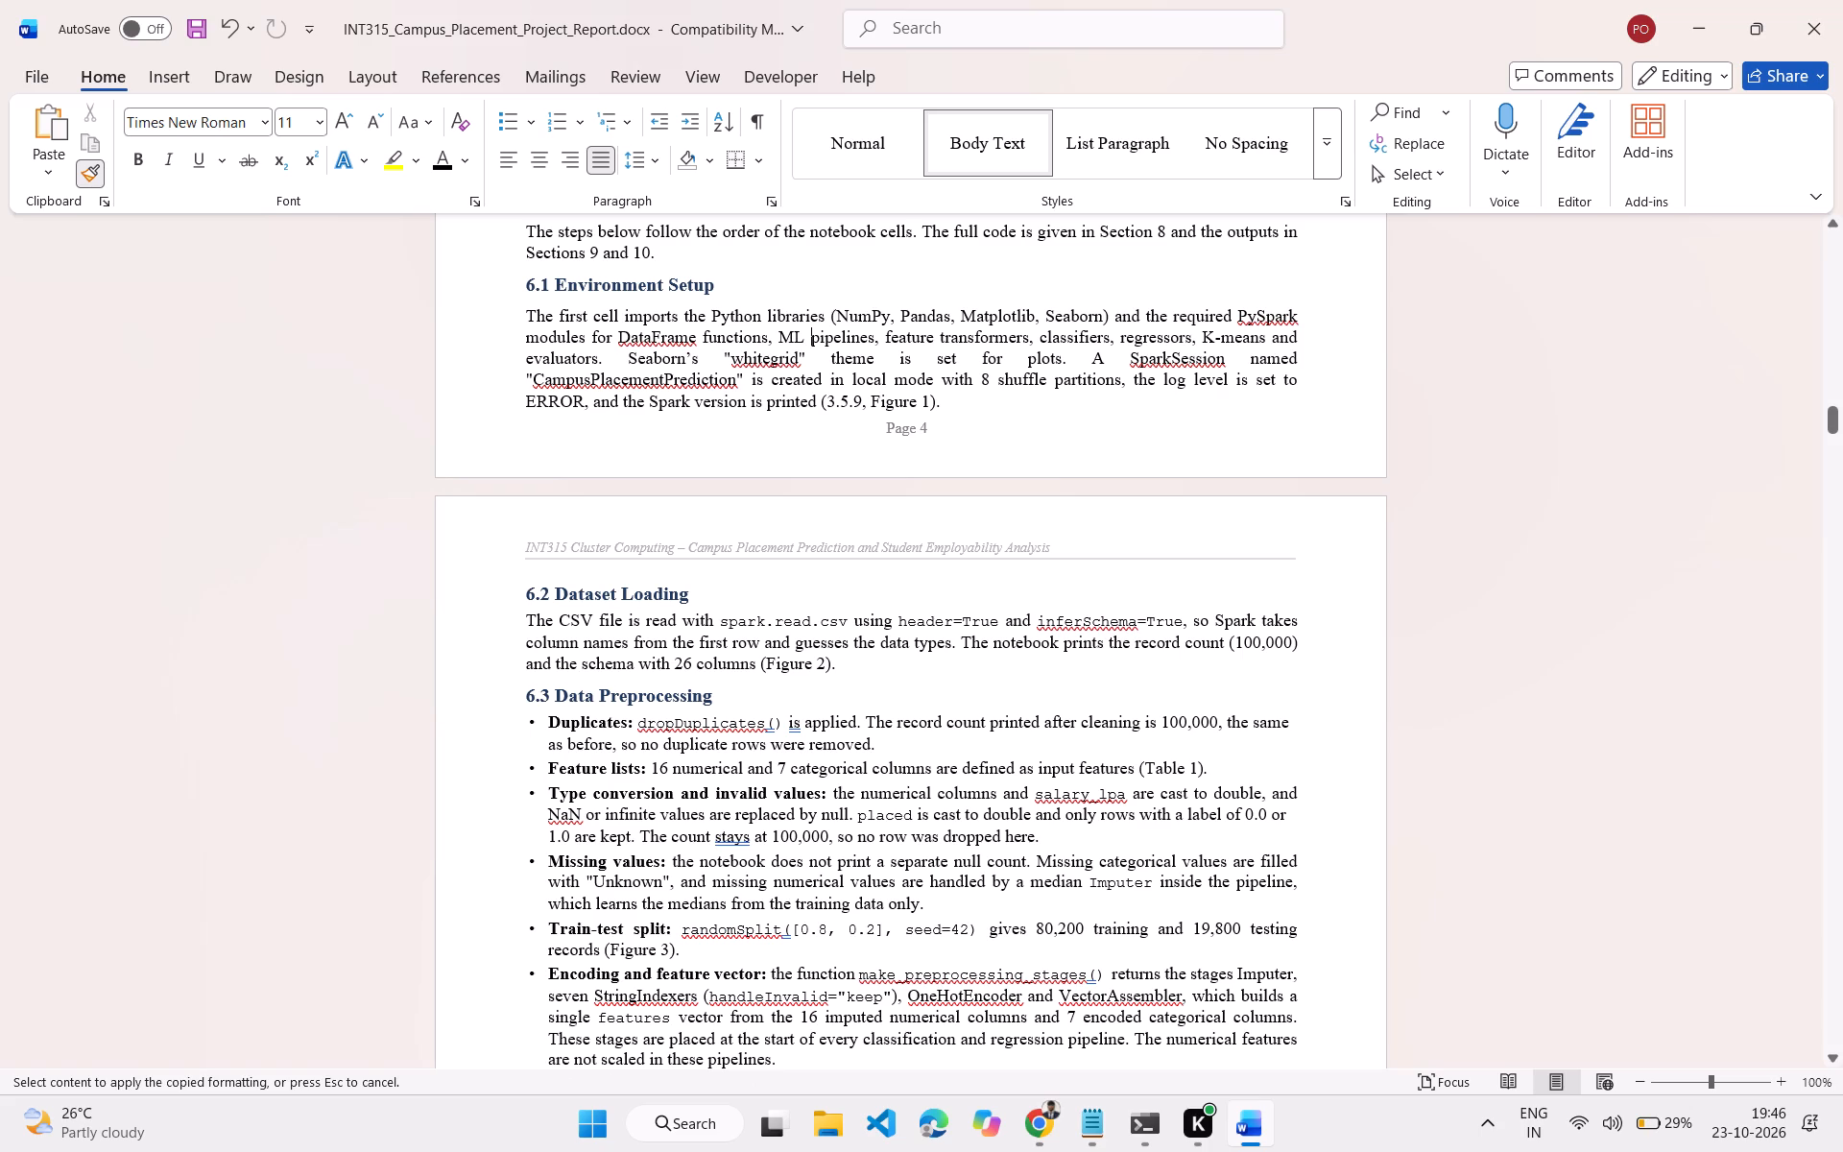
drag(529, 619, 869, 665)
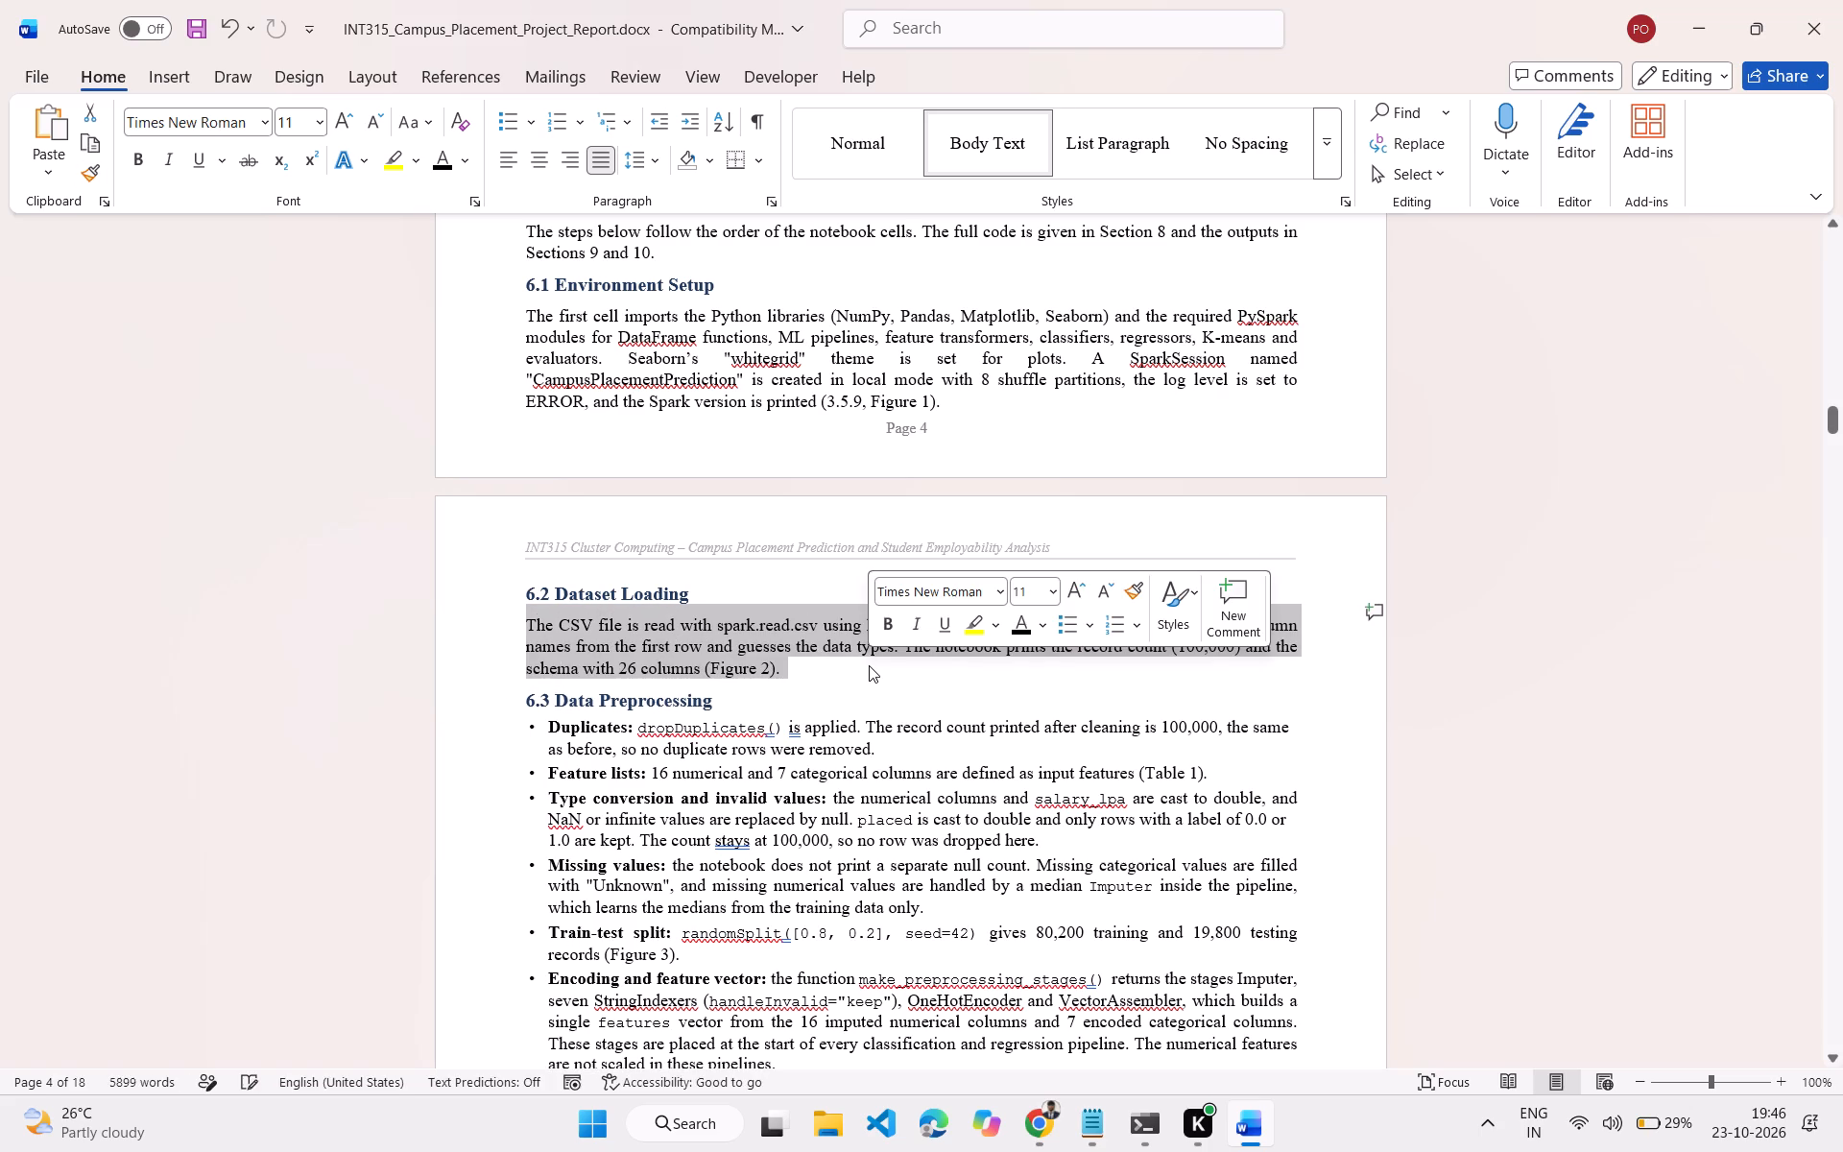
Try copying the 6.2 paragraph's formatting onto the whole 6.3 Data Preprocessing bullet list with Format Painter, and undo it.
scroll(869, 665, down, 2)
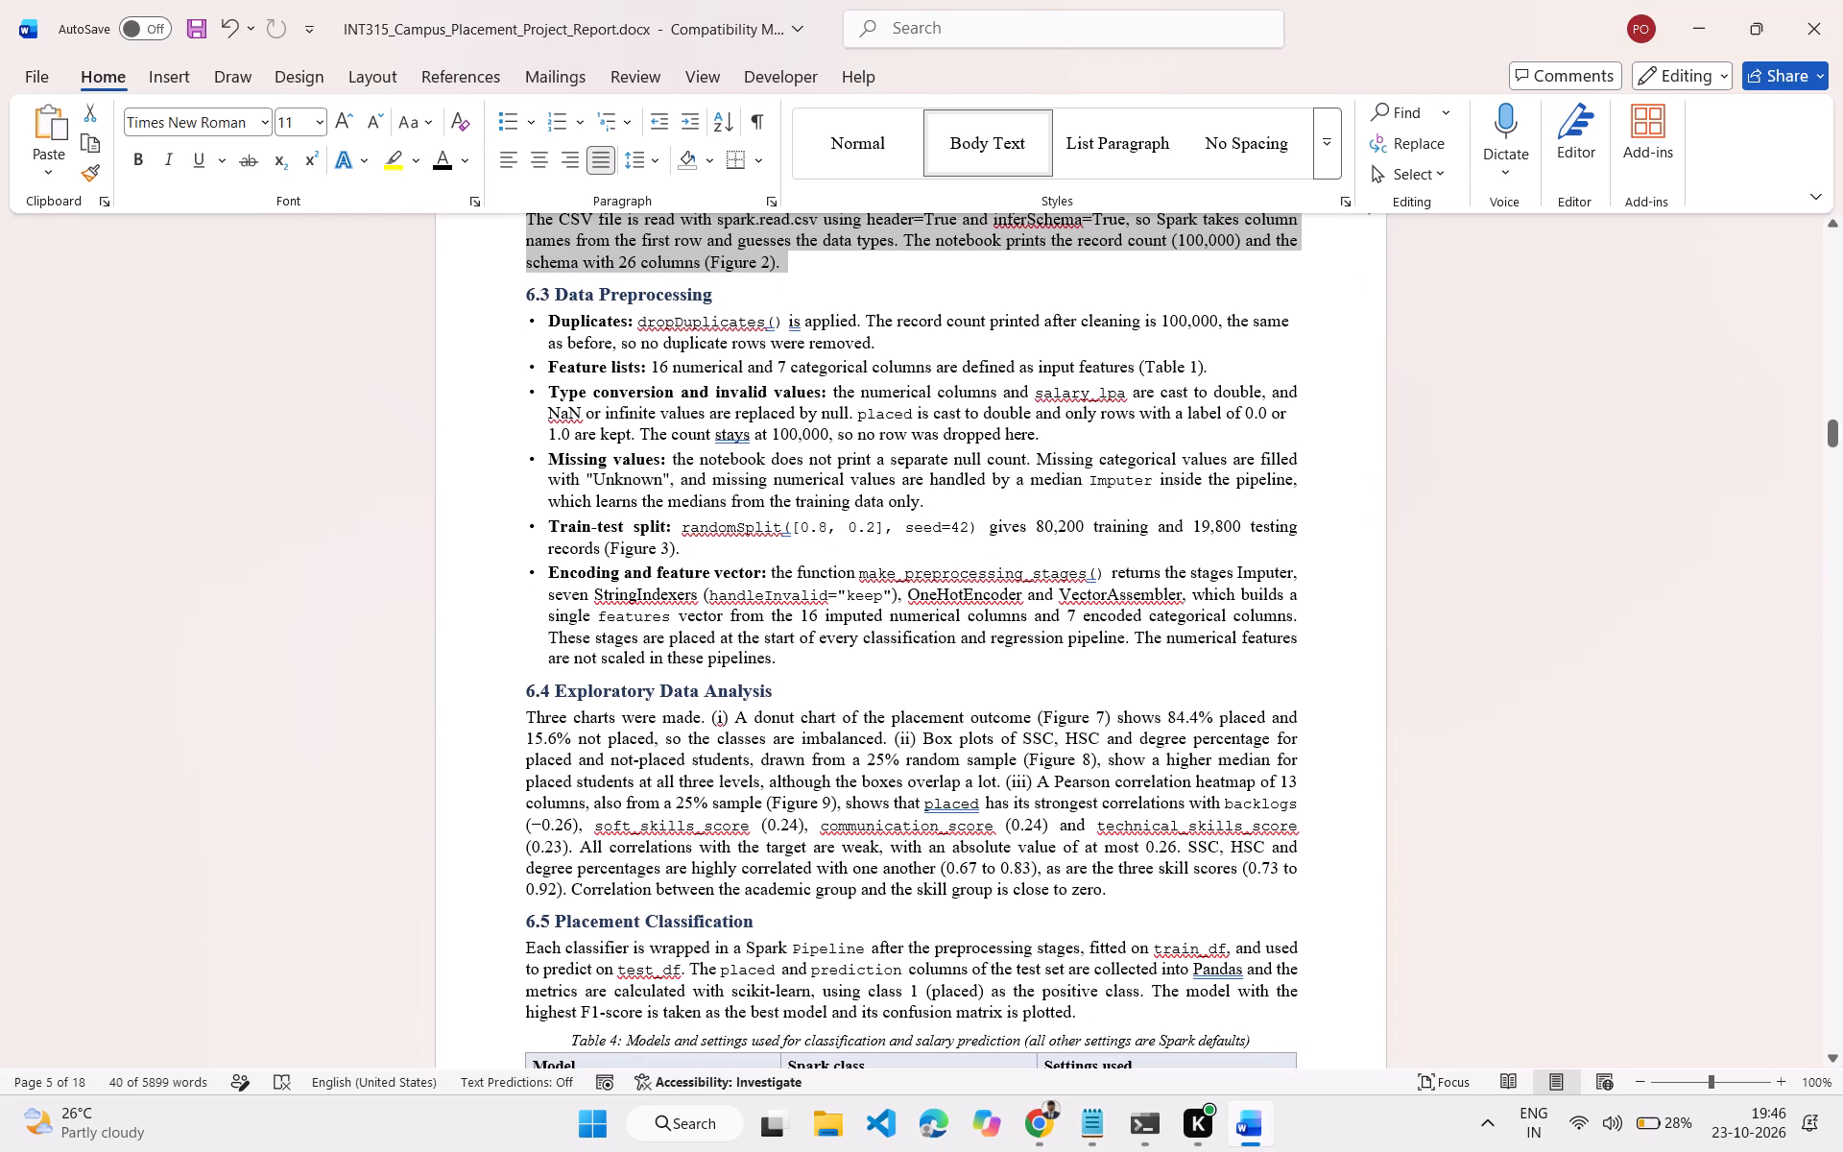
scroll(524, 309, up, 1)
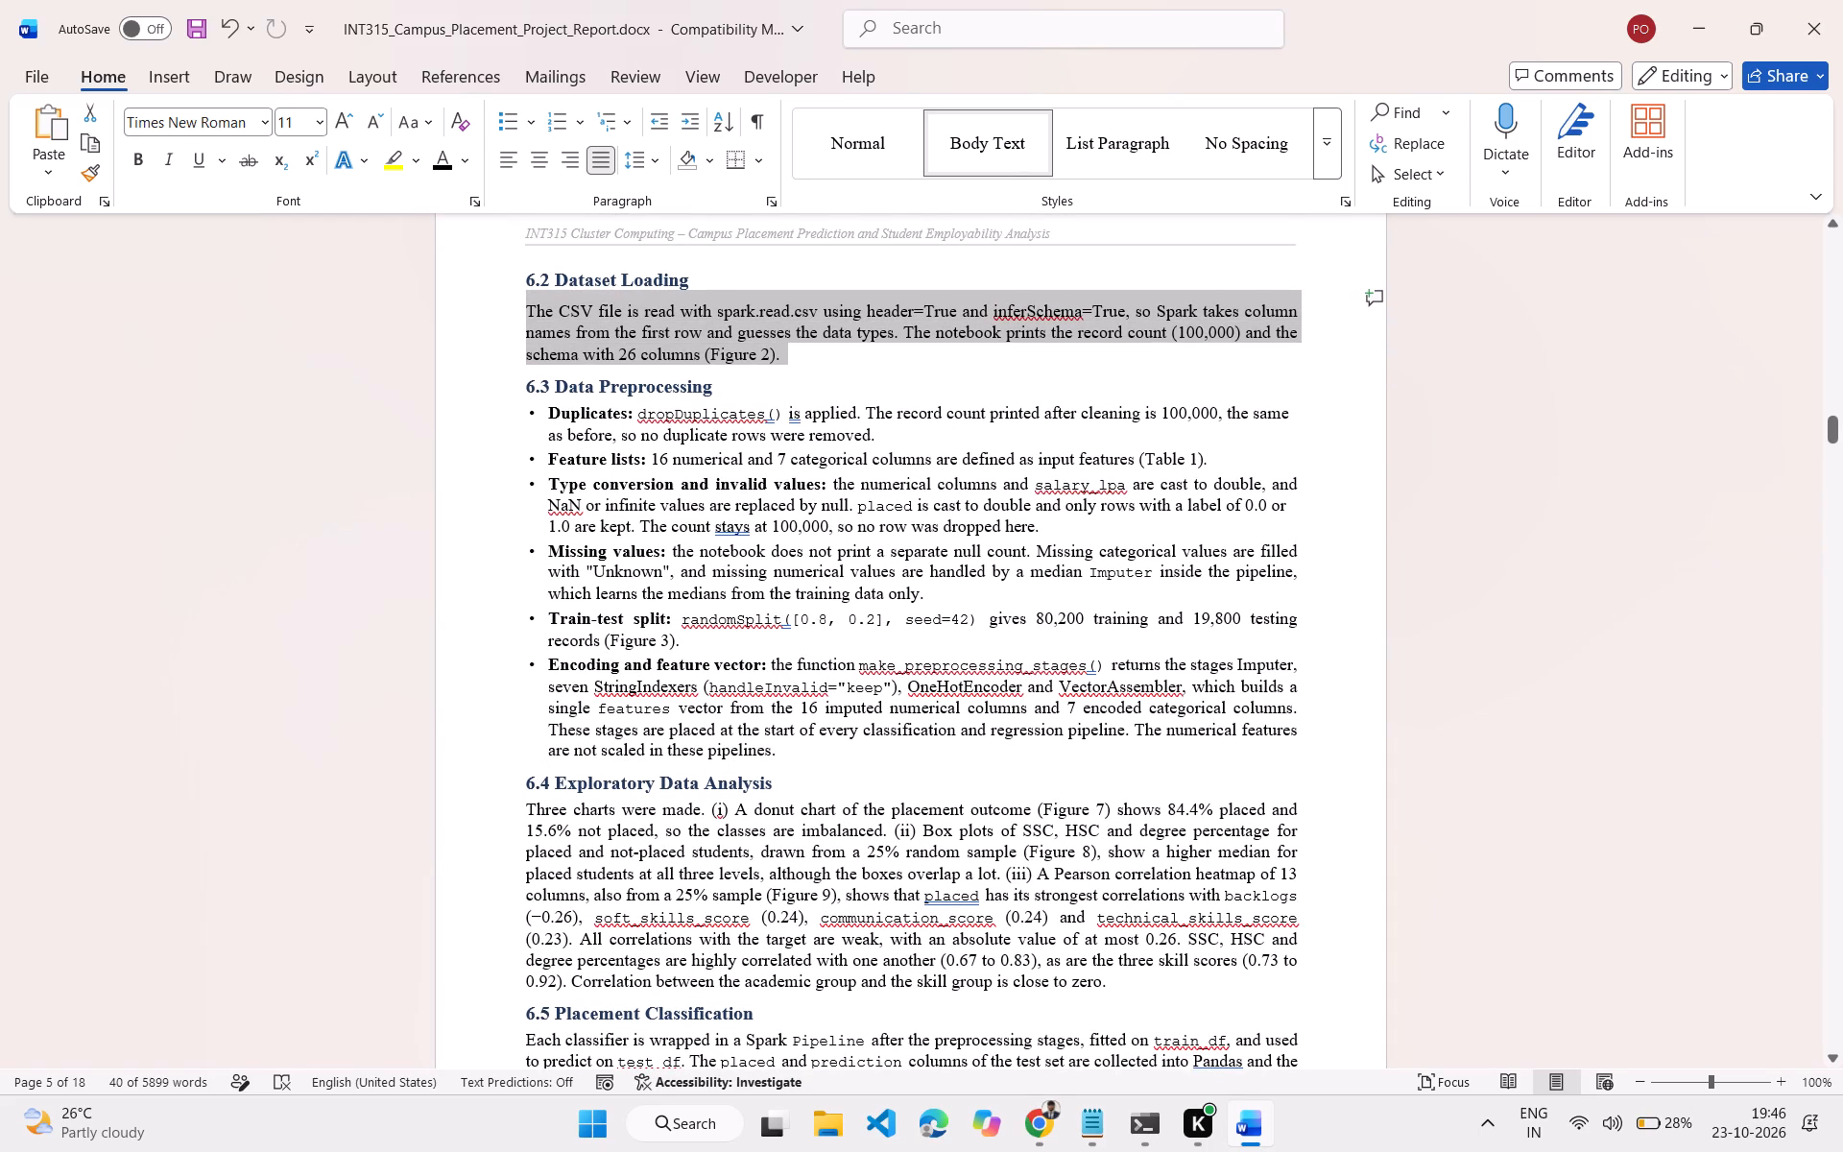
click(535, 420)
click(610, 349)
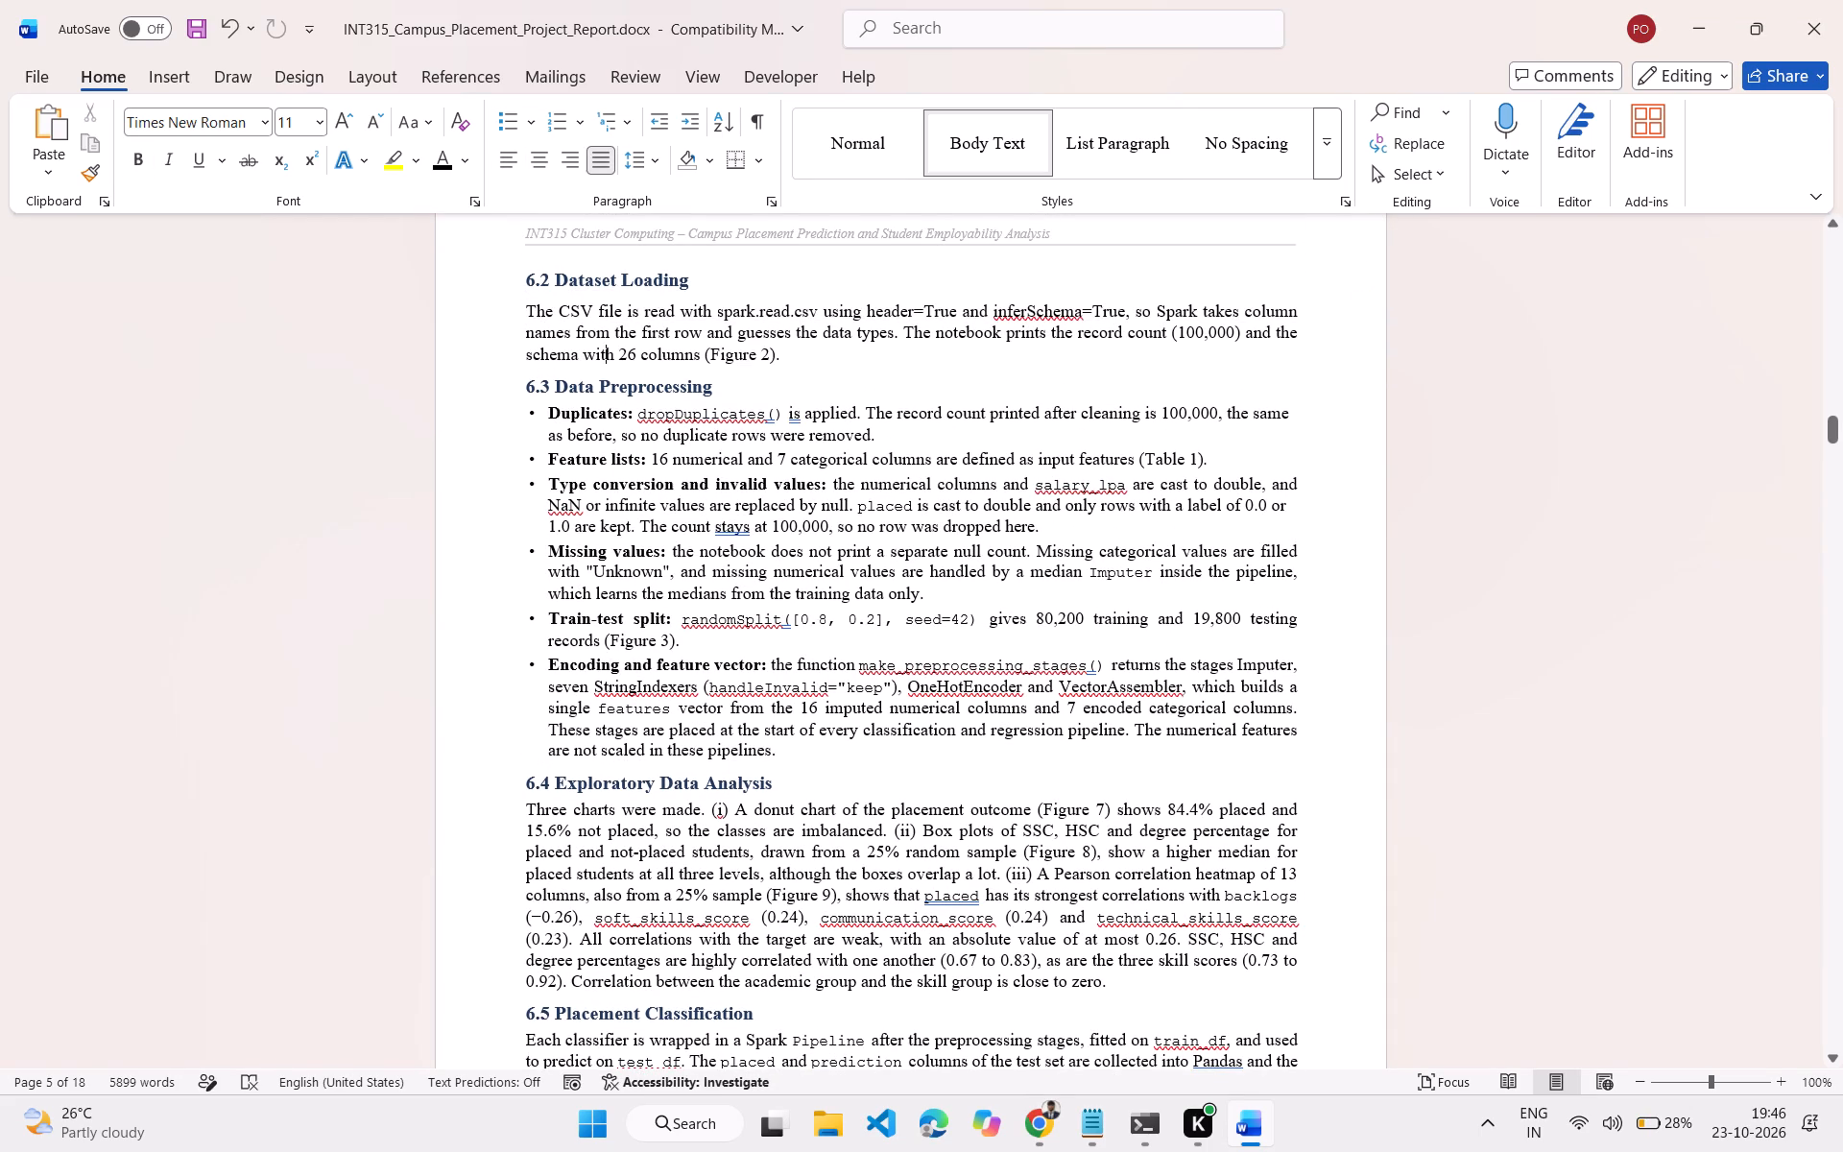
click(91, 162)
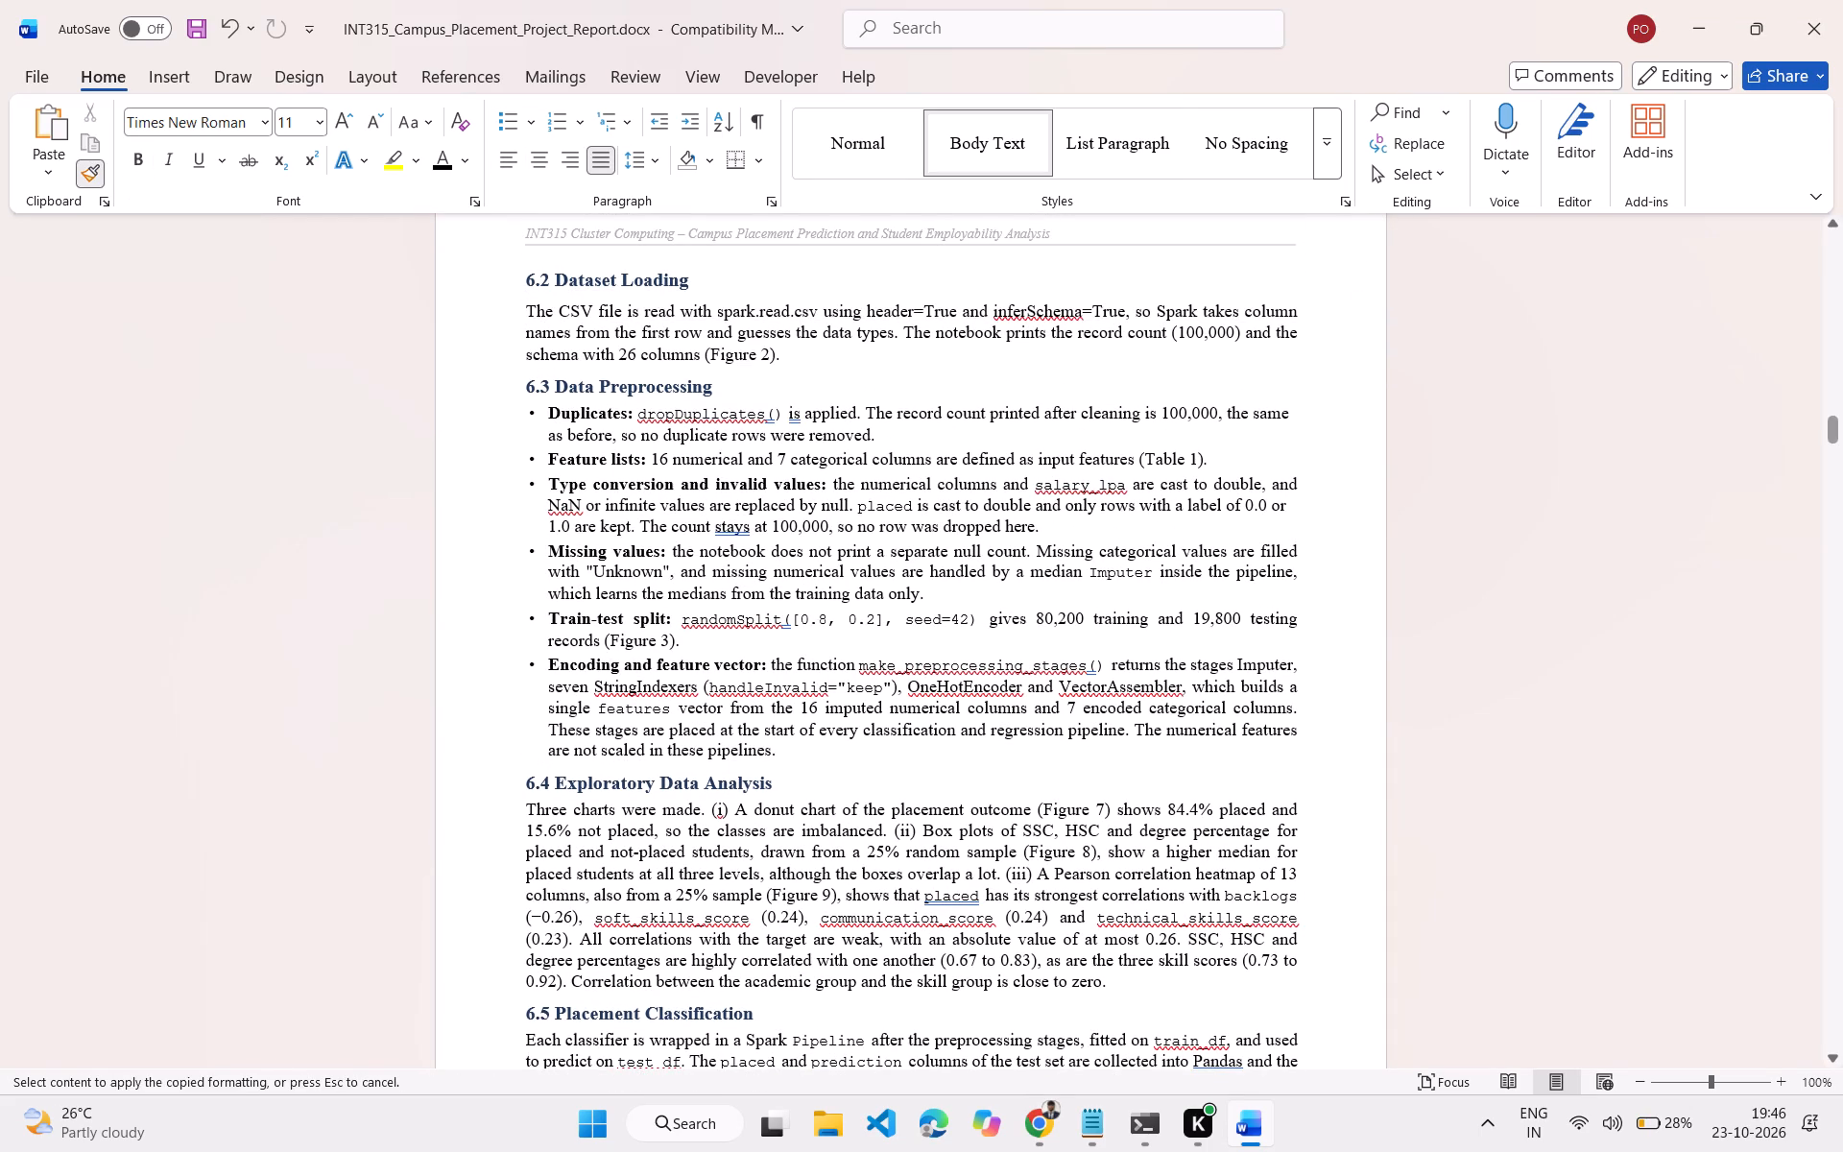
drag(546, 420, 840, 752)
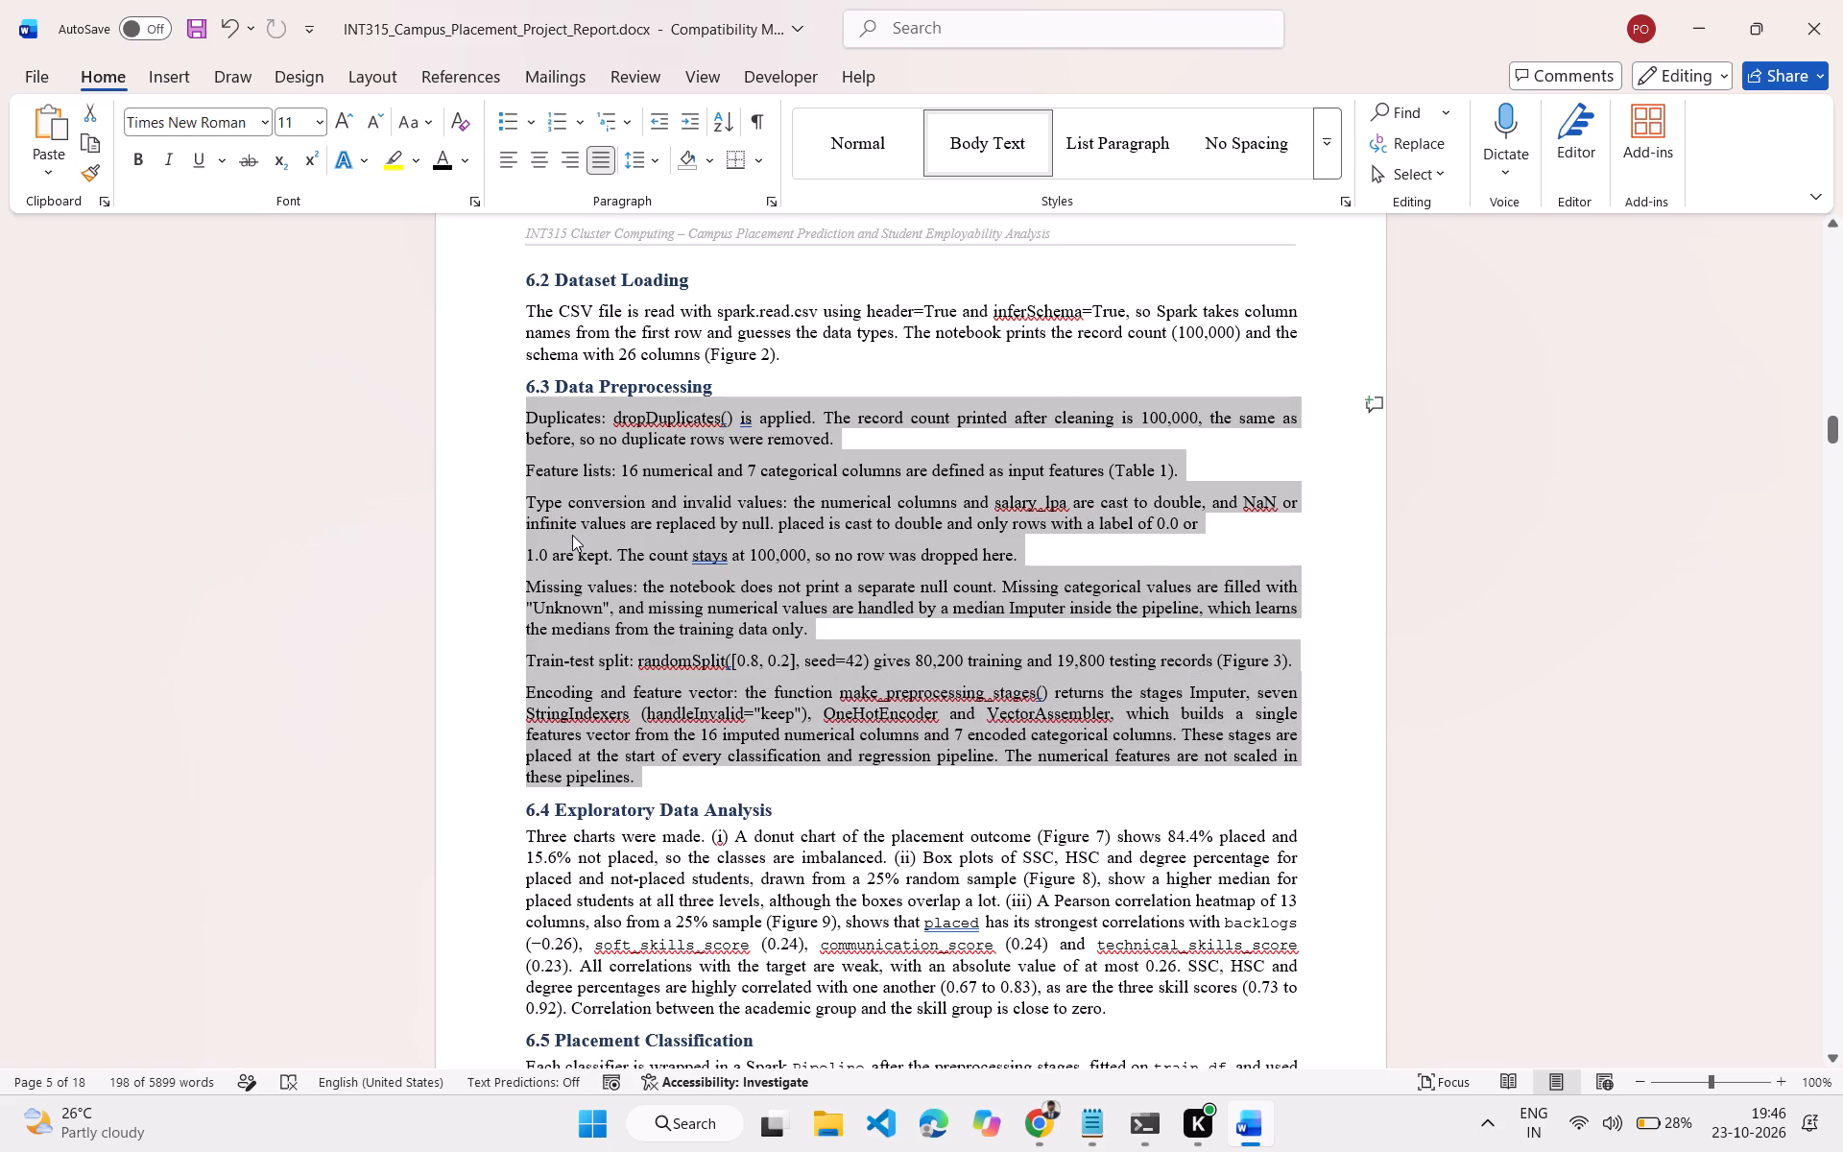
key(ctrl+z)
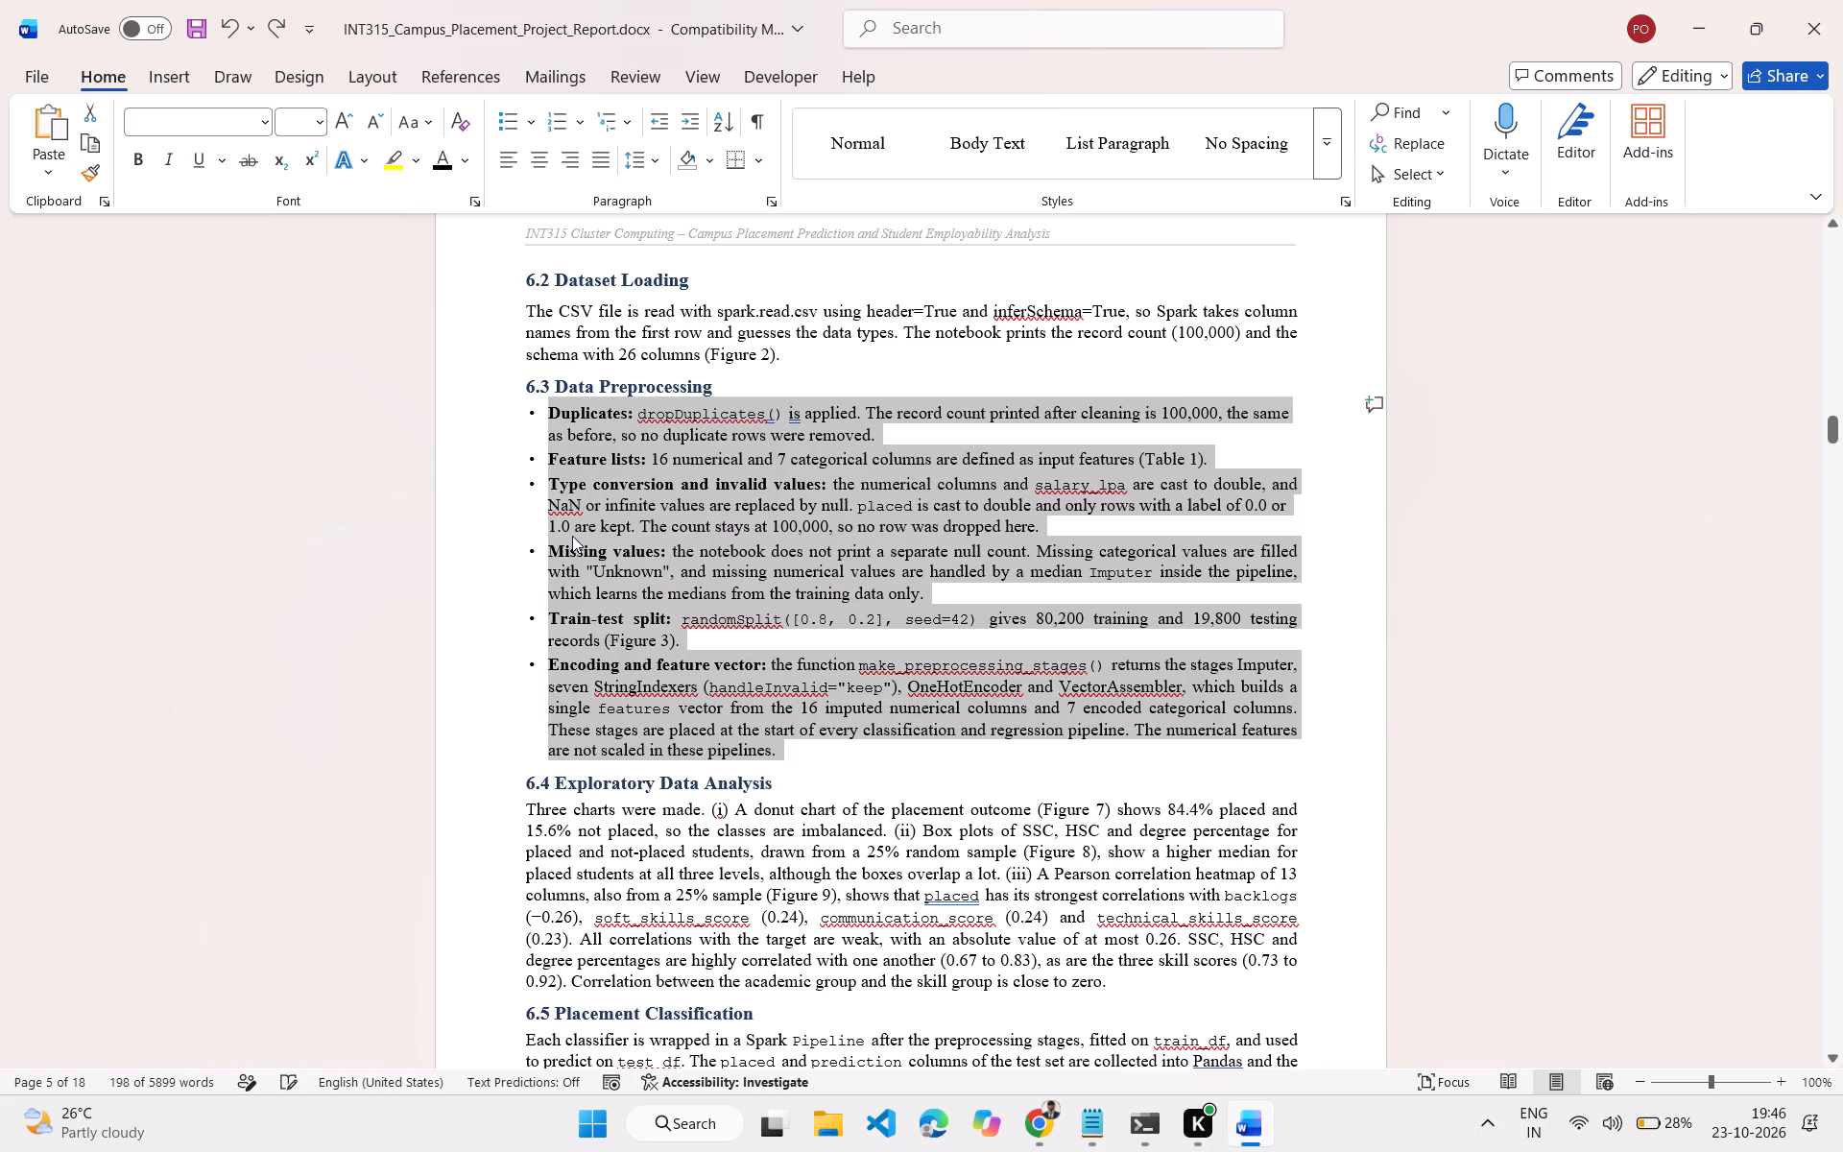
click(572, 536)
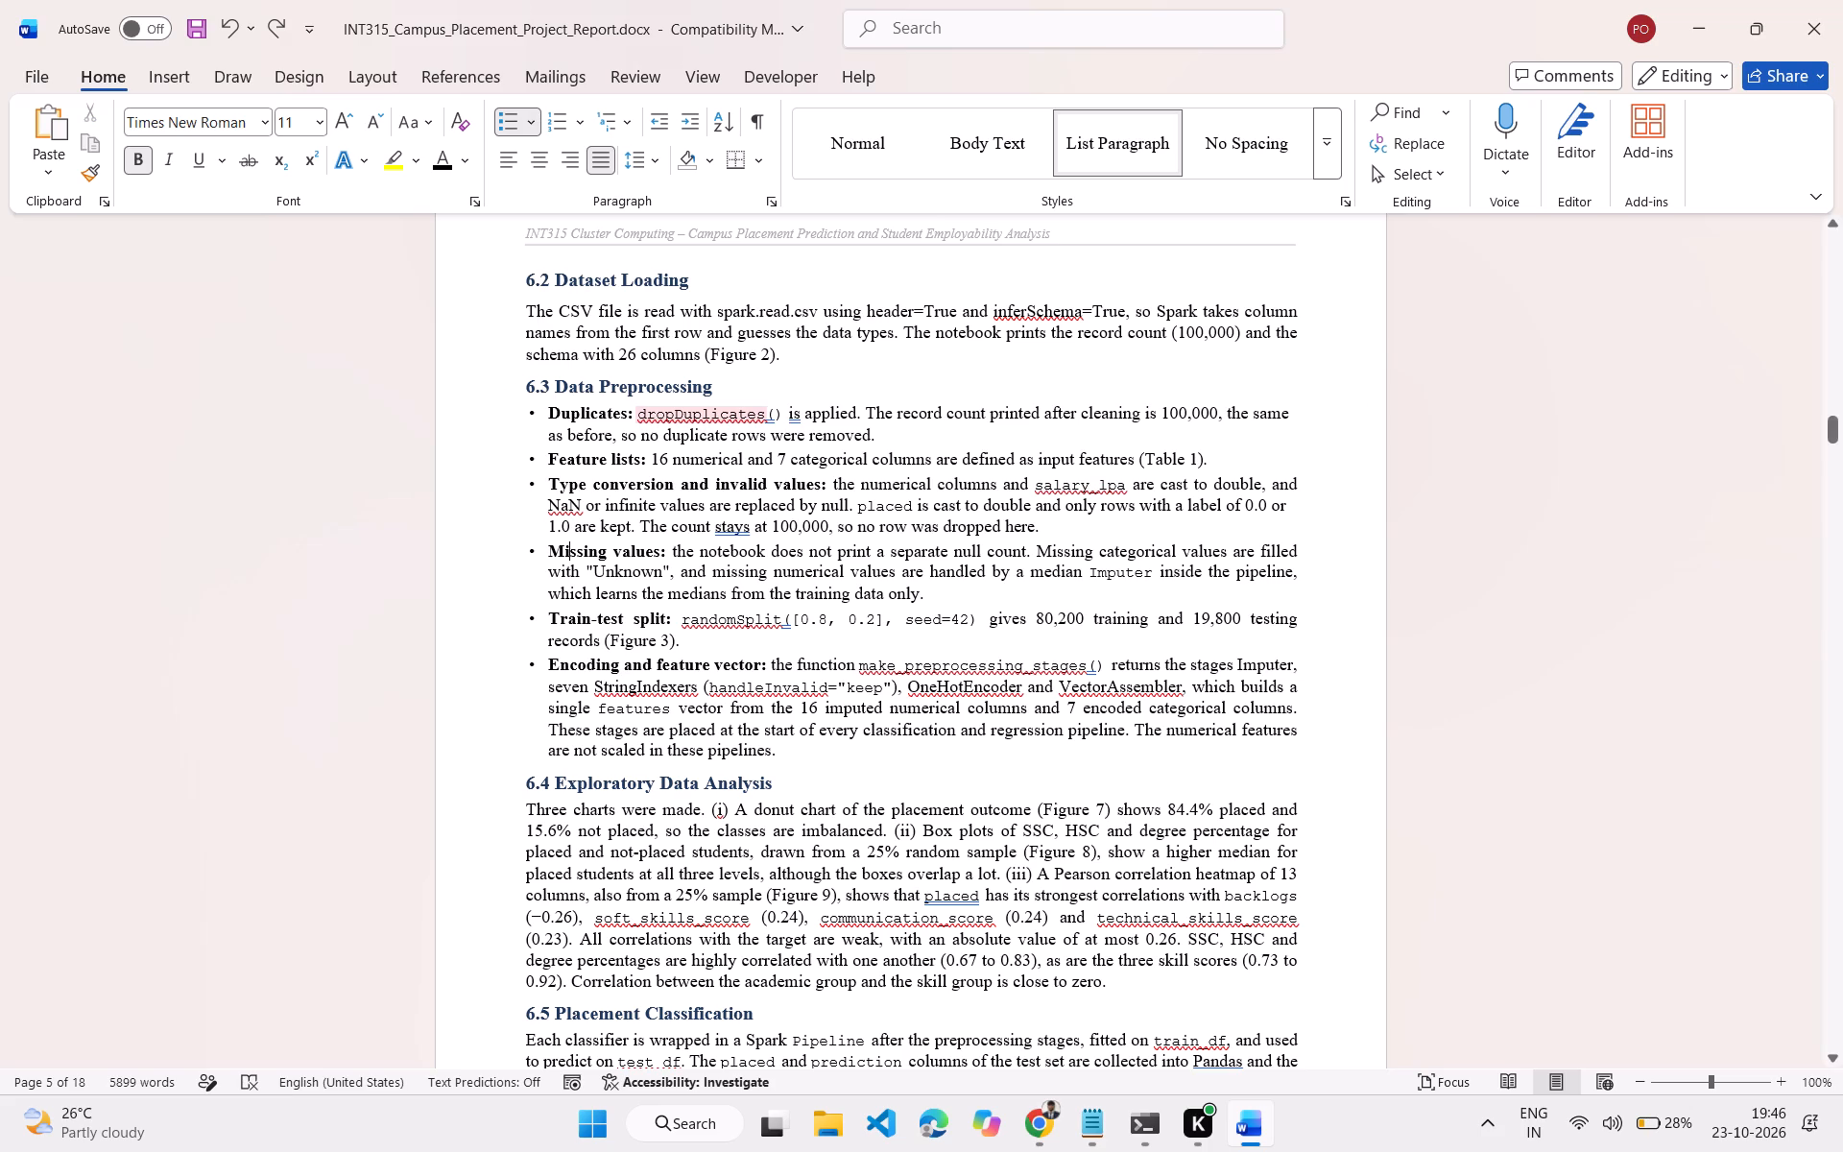
Set the text after the bold "Duplicates:" label in section 6.3 to Times New Roman, size 11.
click(681, 414)
click(916, 404)
drag(639, 414, 761, 431)
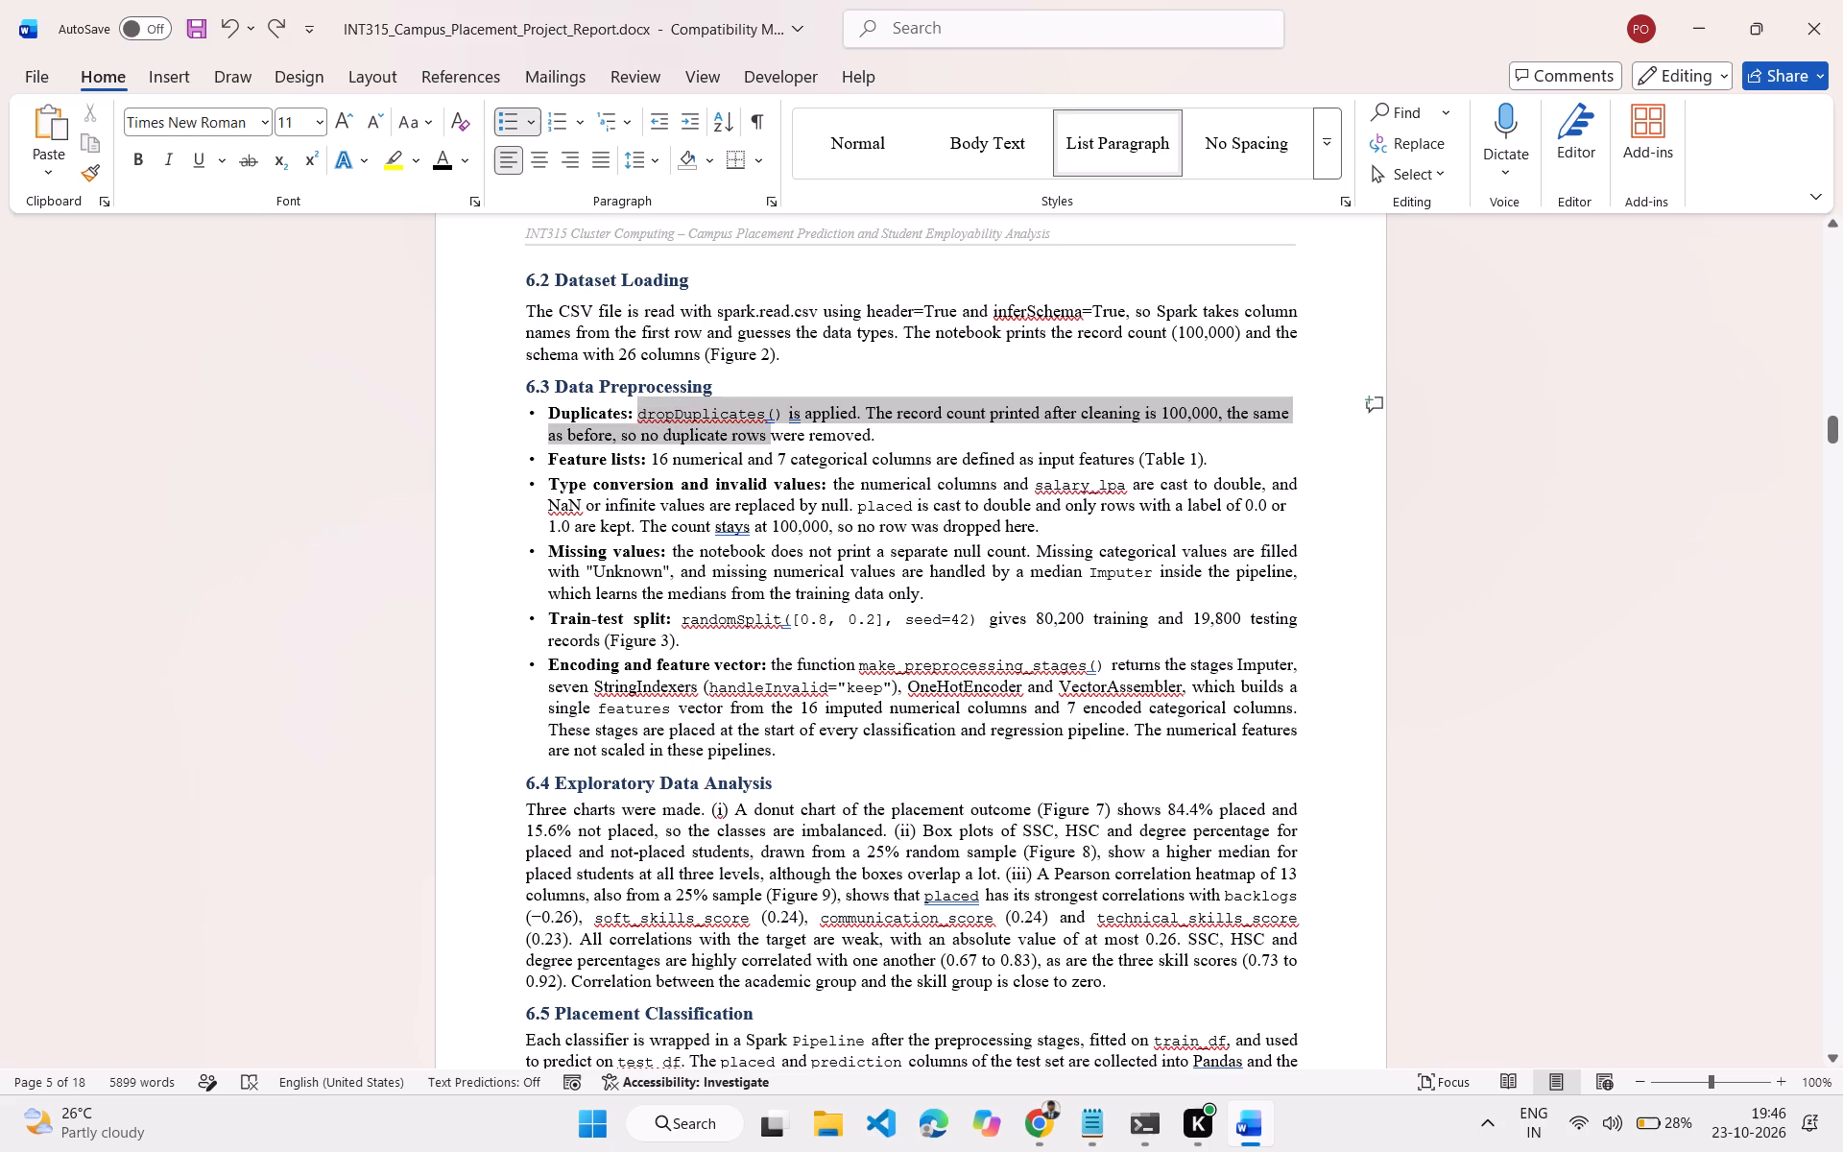
drag(761, 431, 881, 434)
click(186, 112)
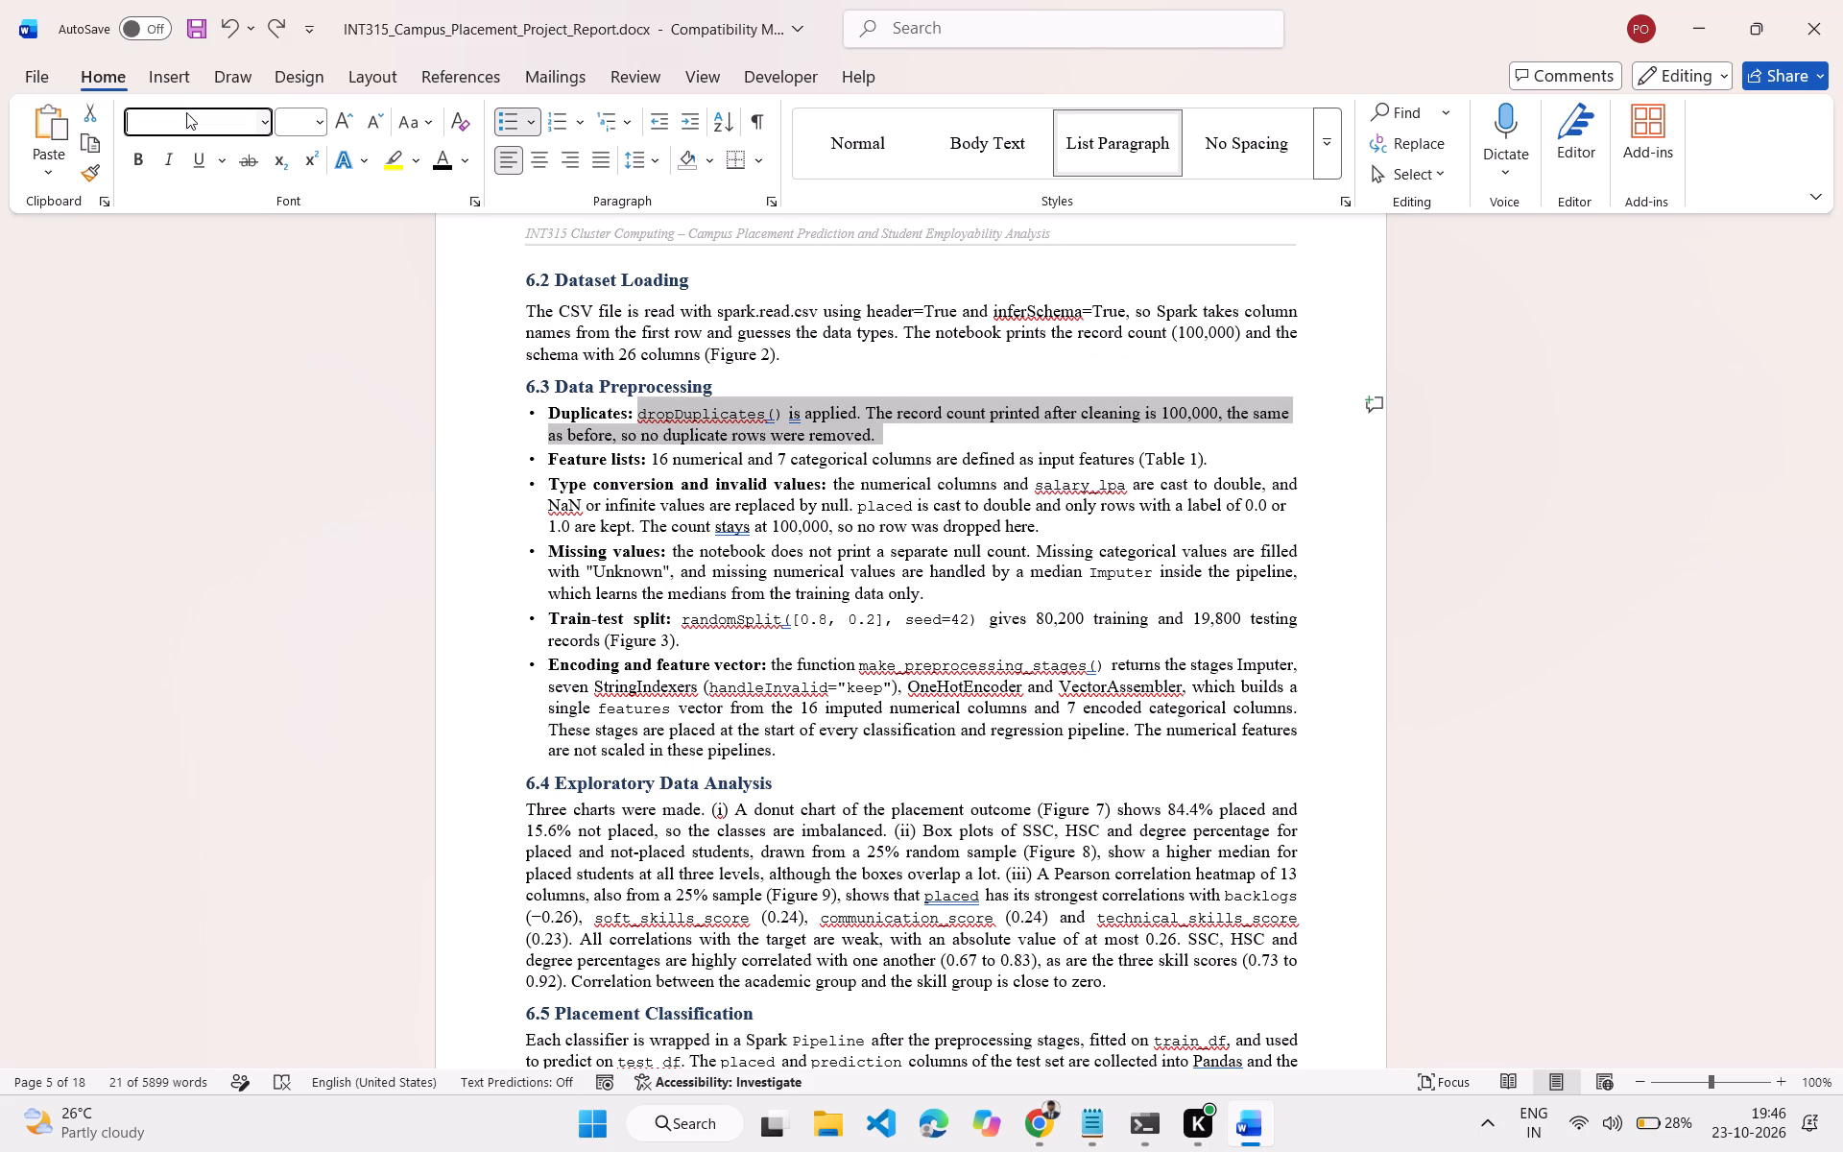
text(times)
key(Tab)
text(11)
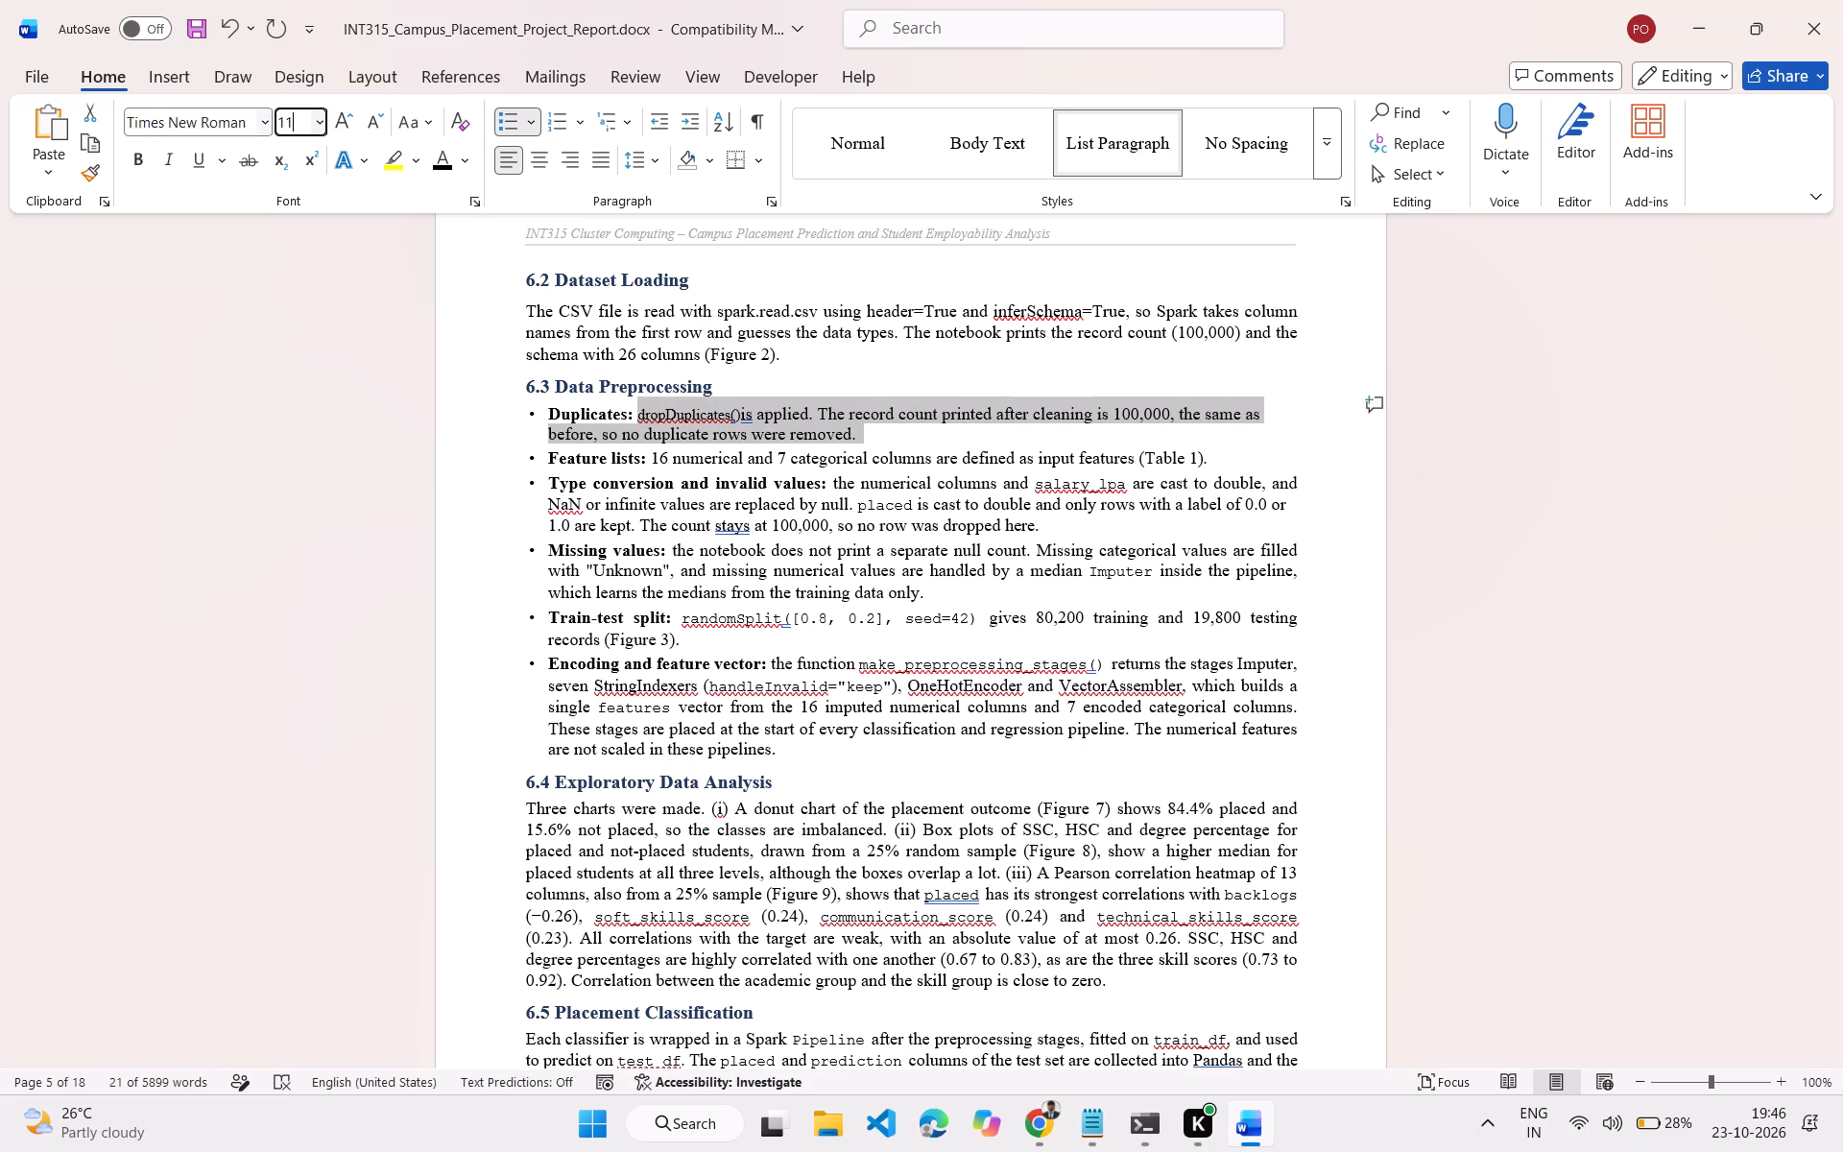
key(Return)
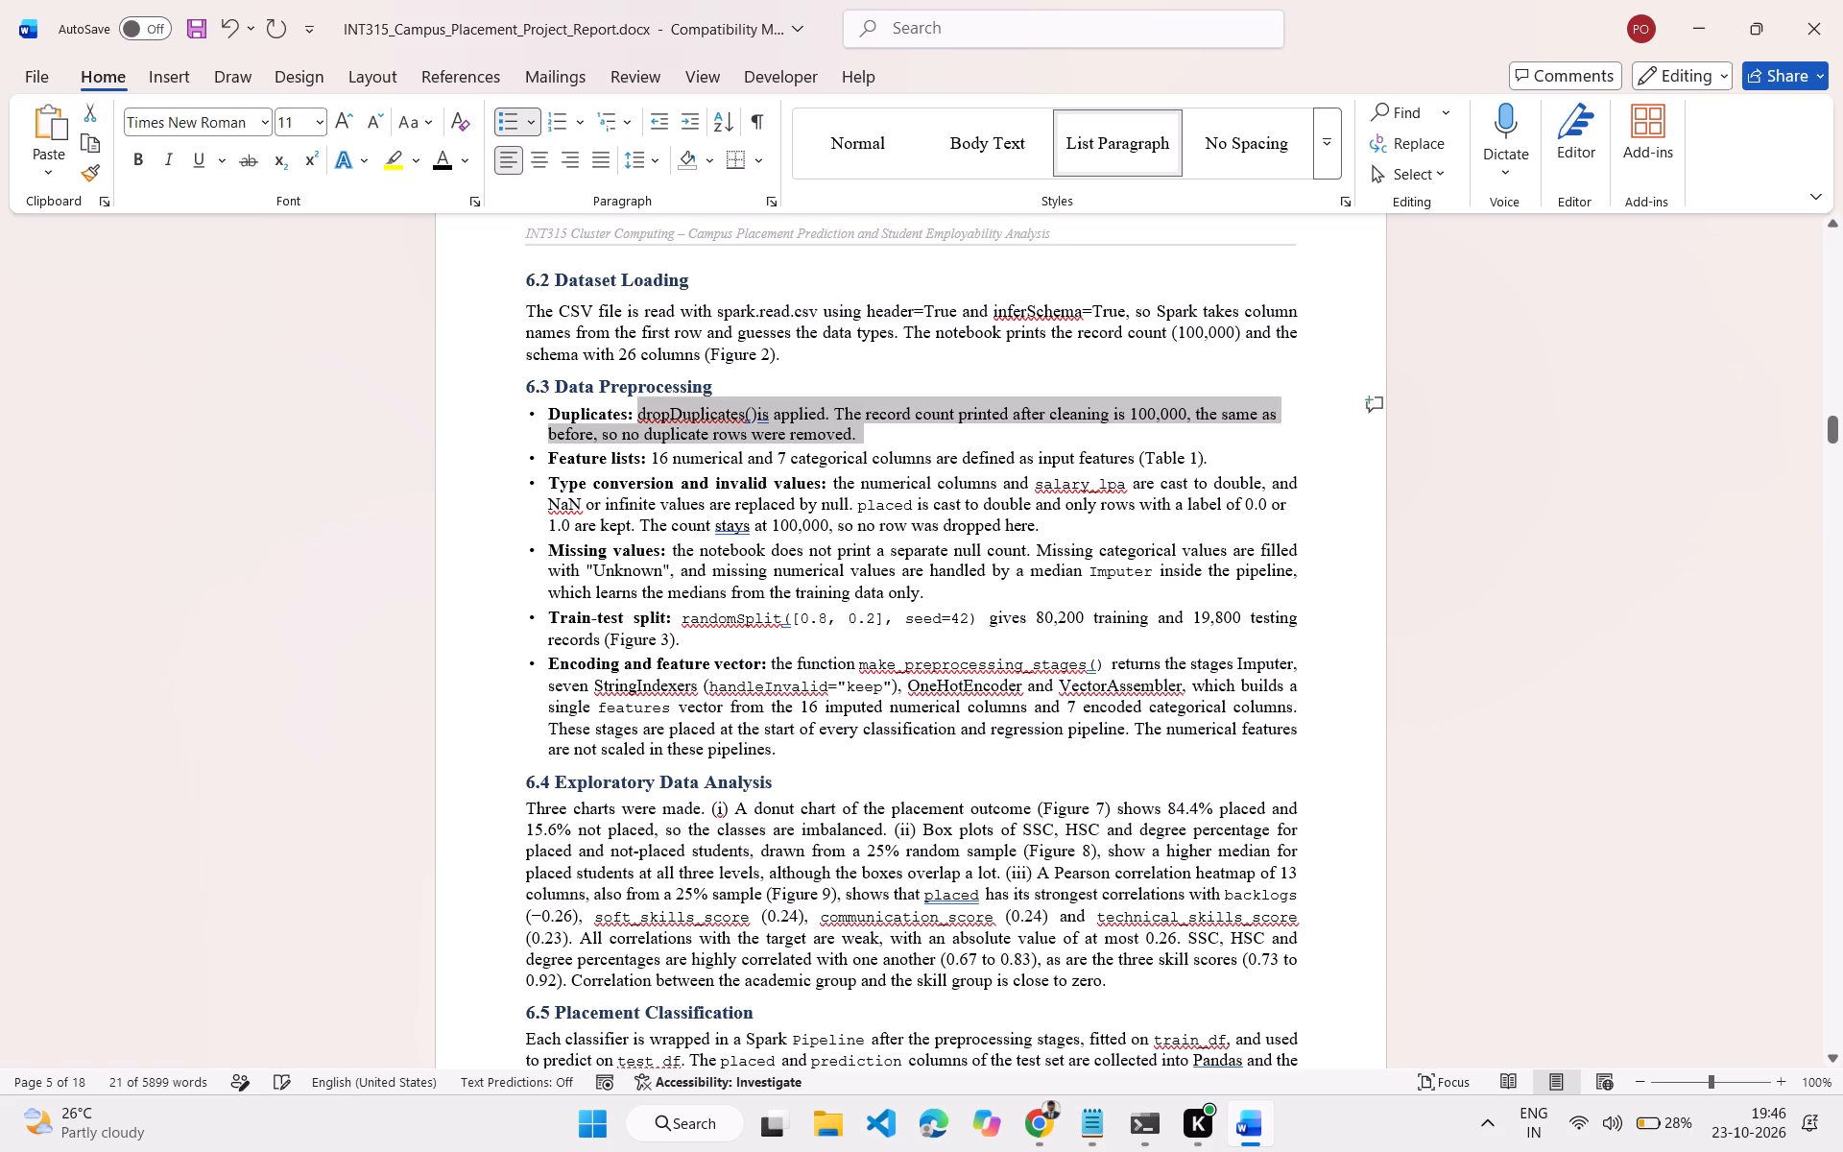
Set the text after the bold "Type conversion and invalid values:" label in section 6.3 to Times New Roman, size 11.
click(871, 460)
click(878, 485)
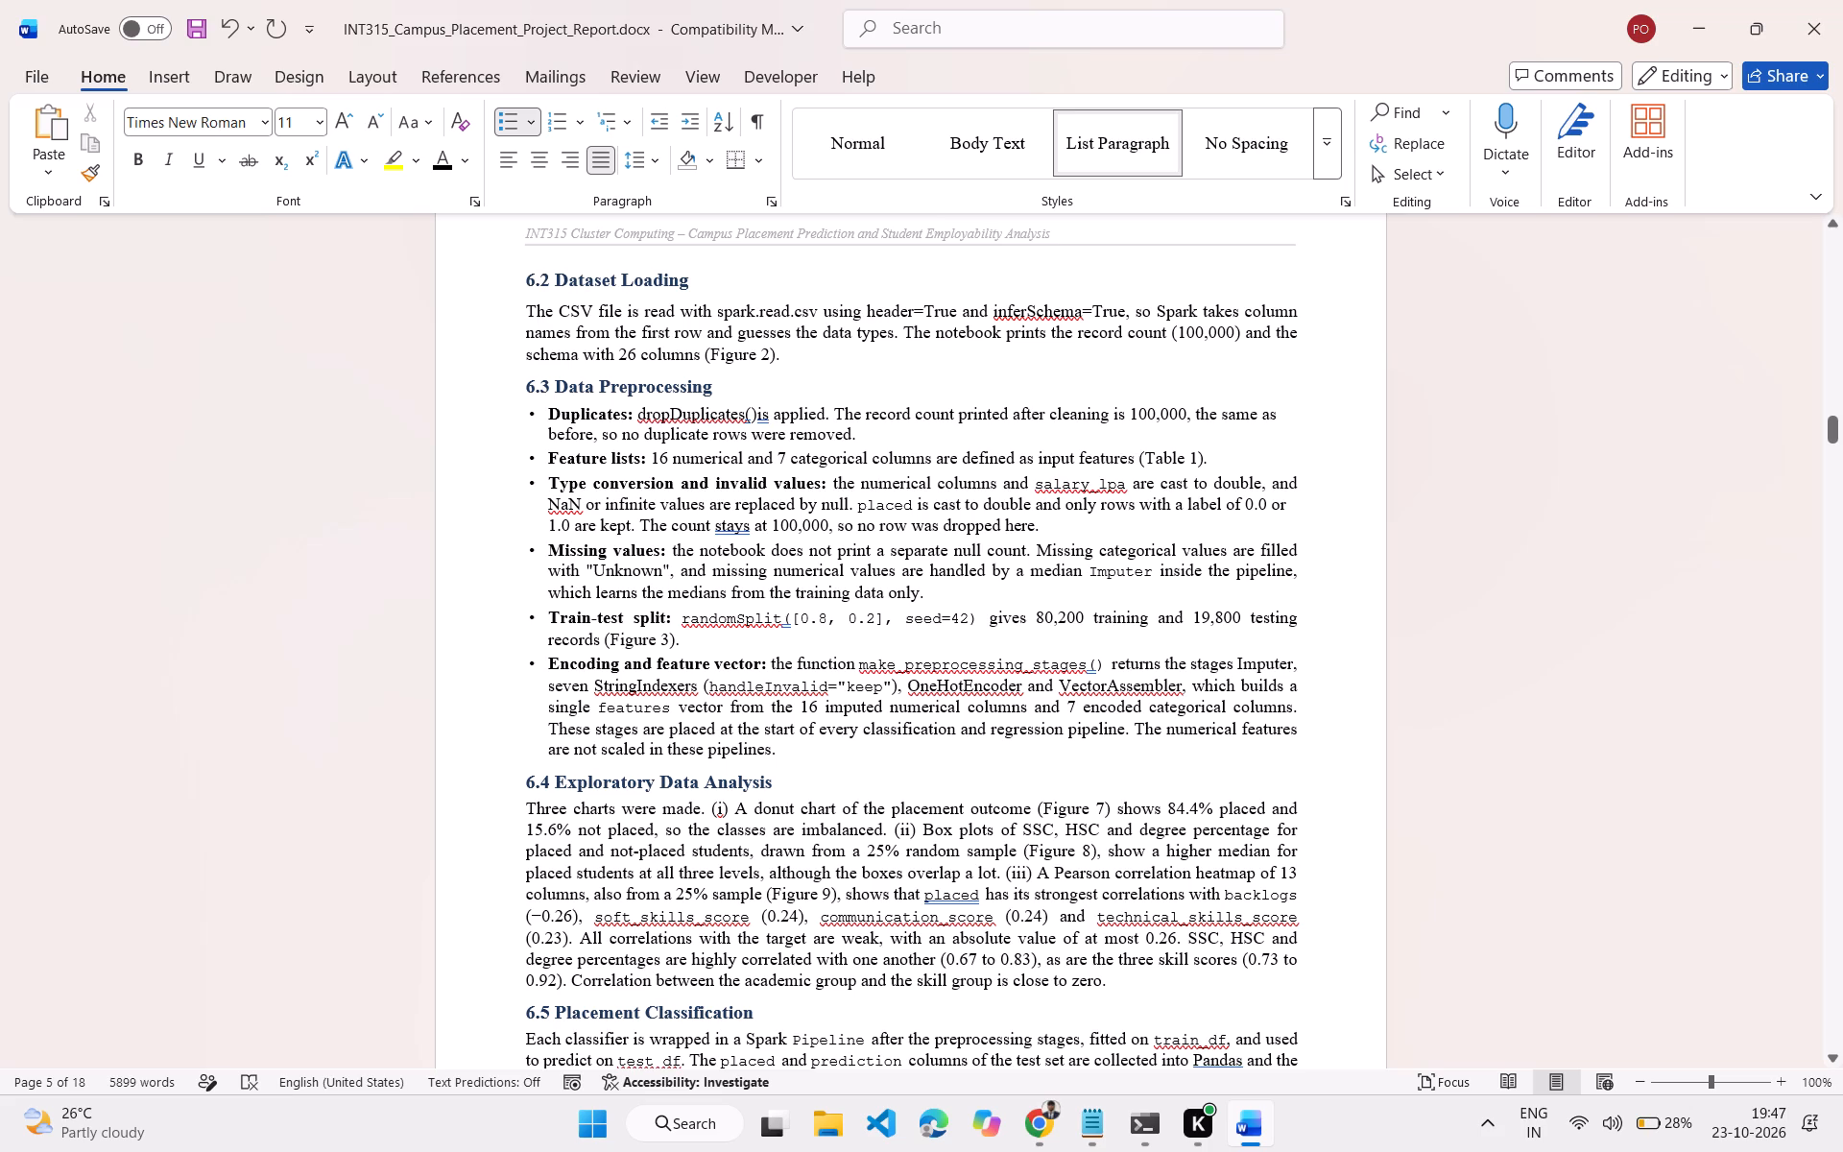
drag(830, 483, 1041, 534)
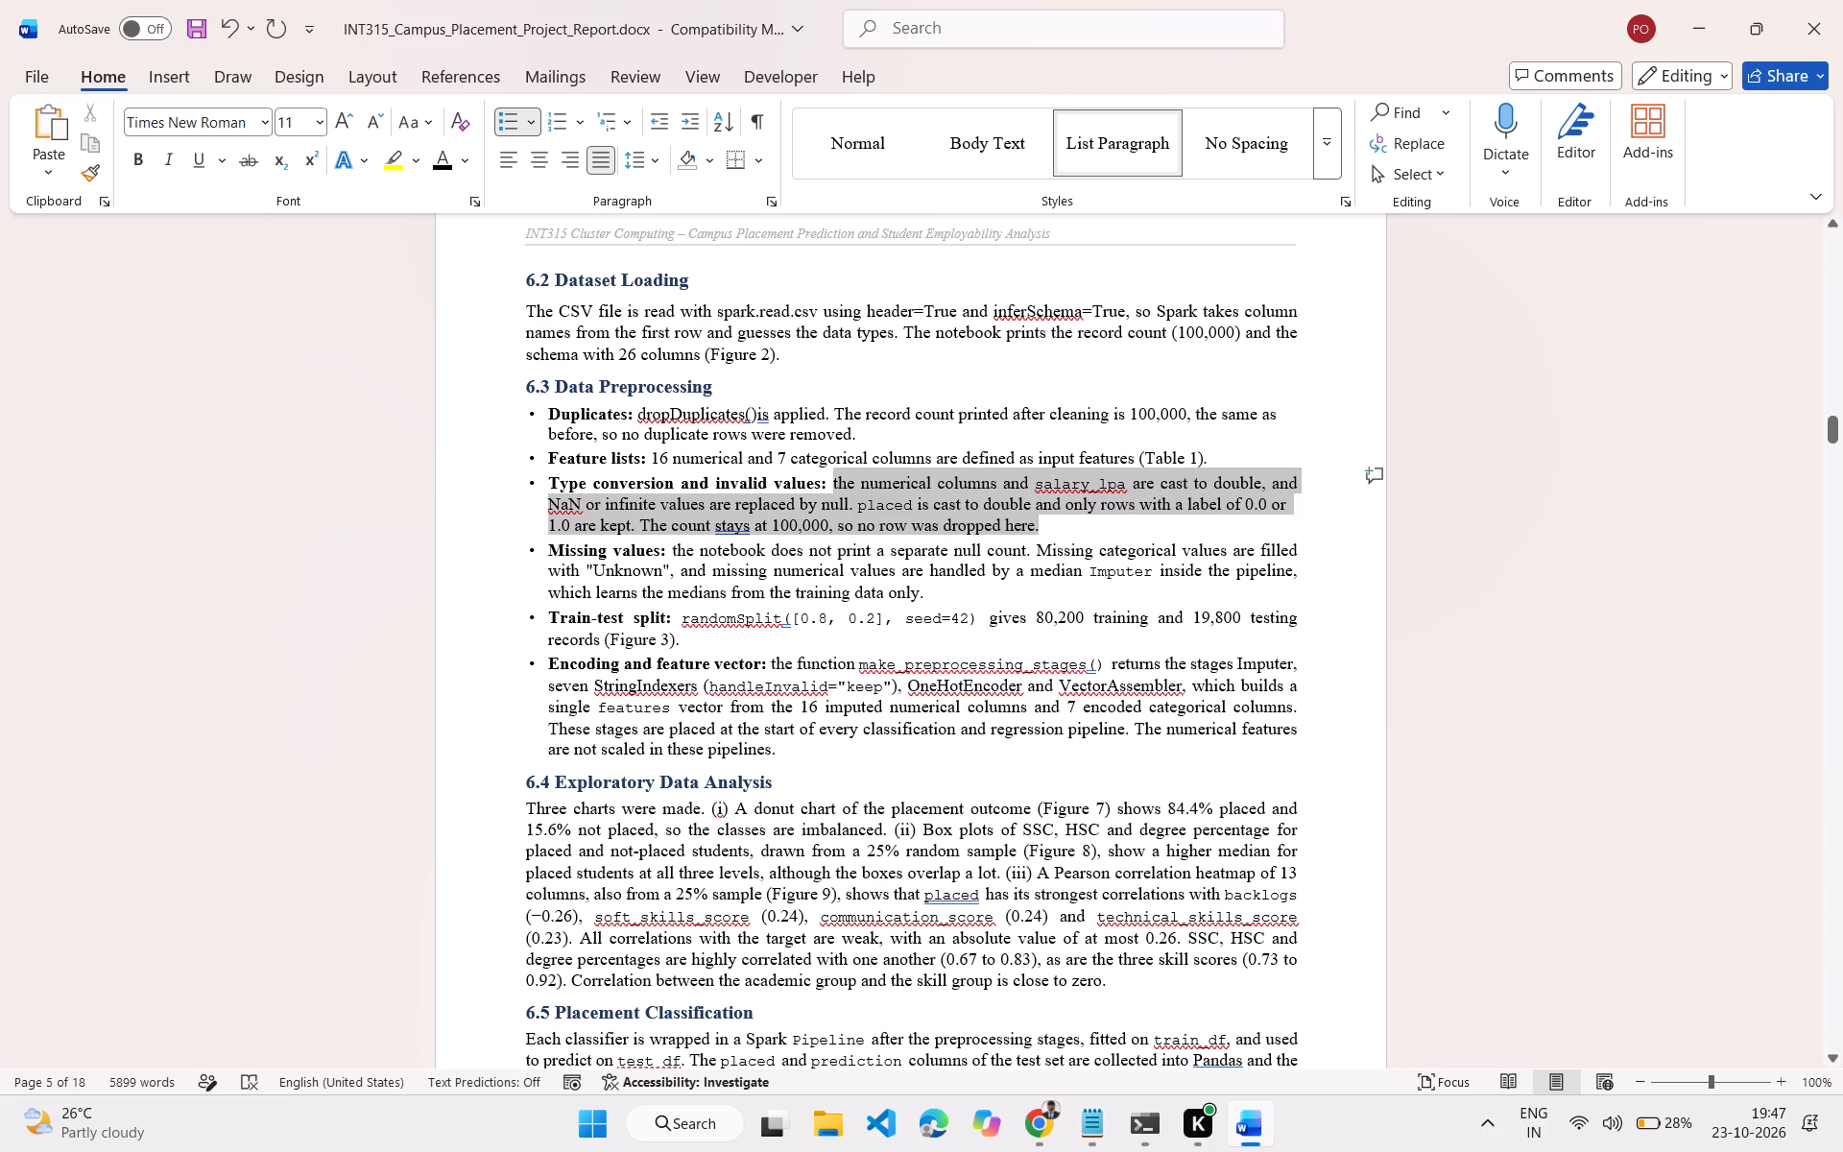
drag(1041, 534, 1044, 529)
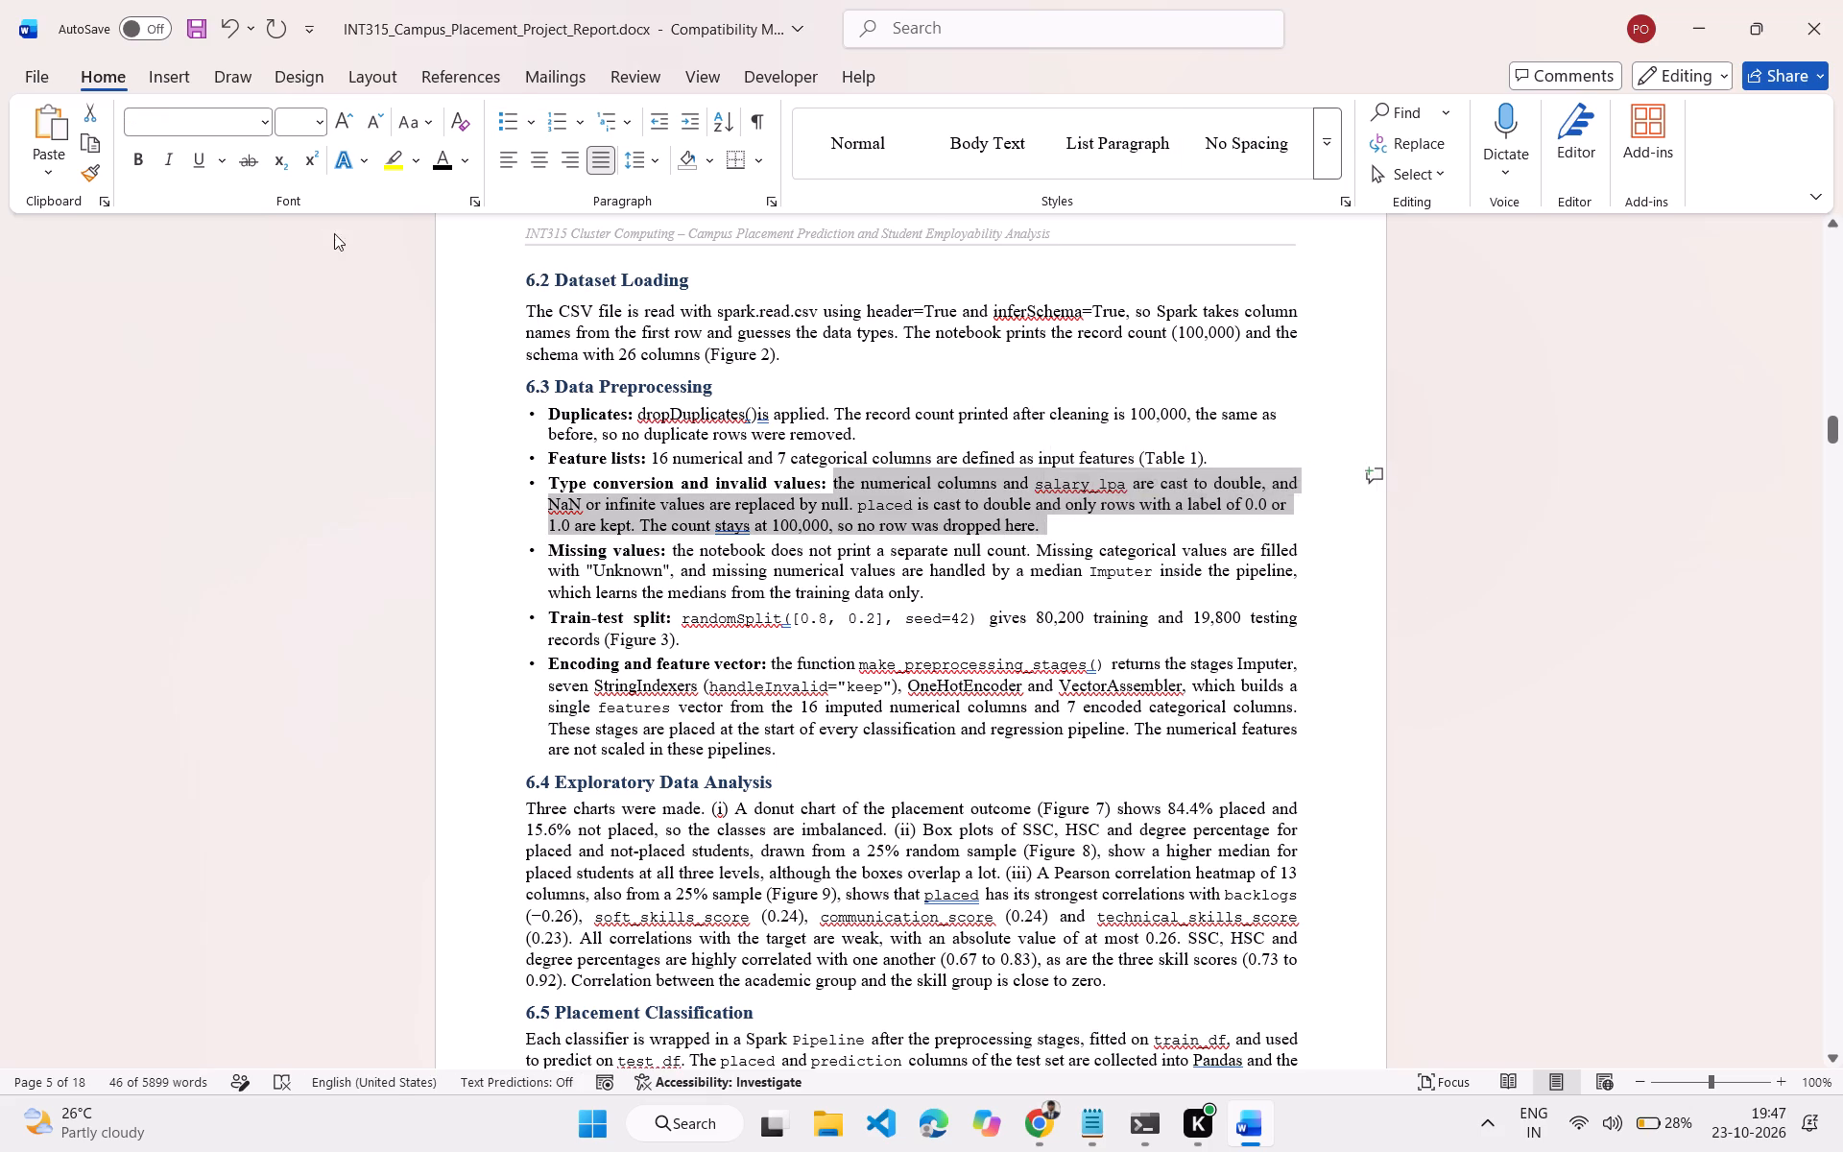
click(189, 117)
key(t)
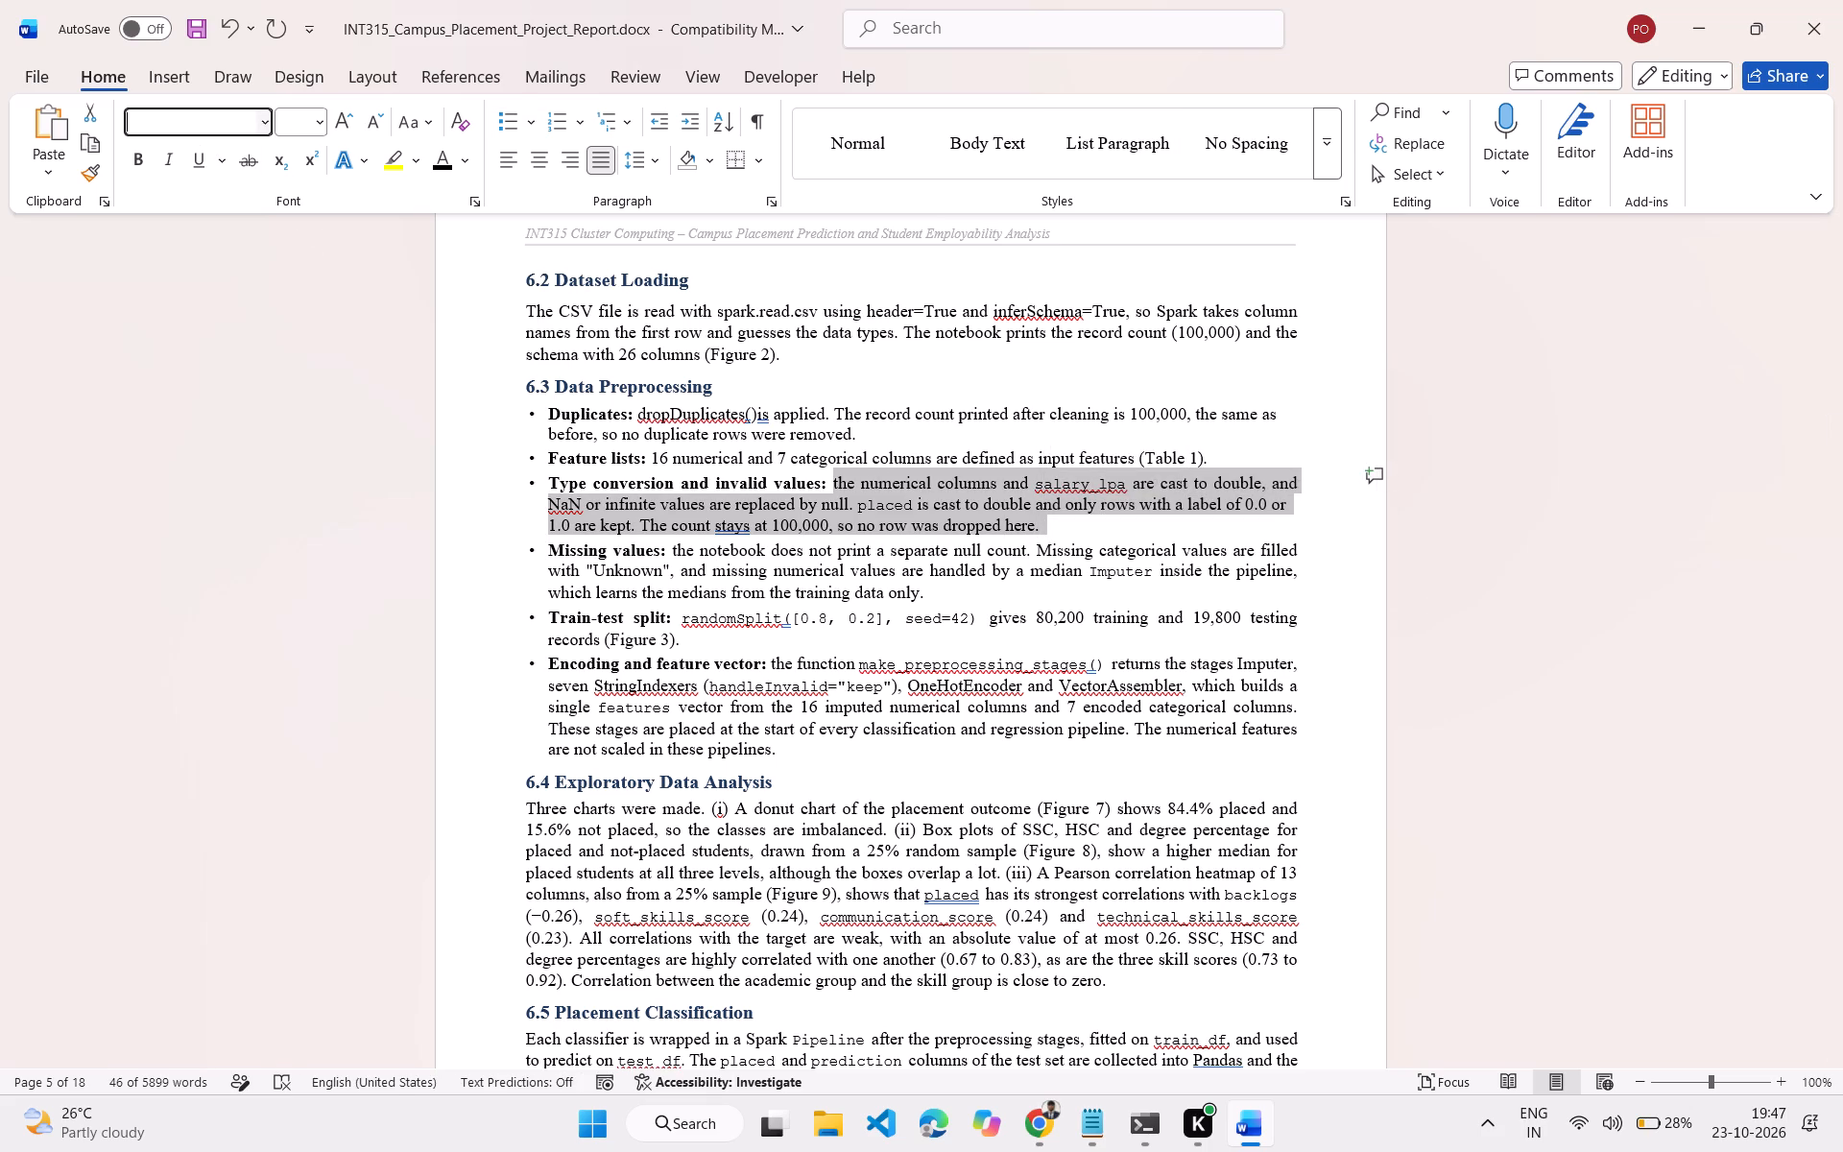
key(Tab)
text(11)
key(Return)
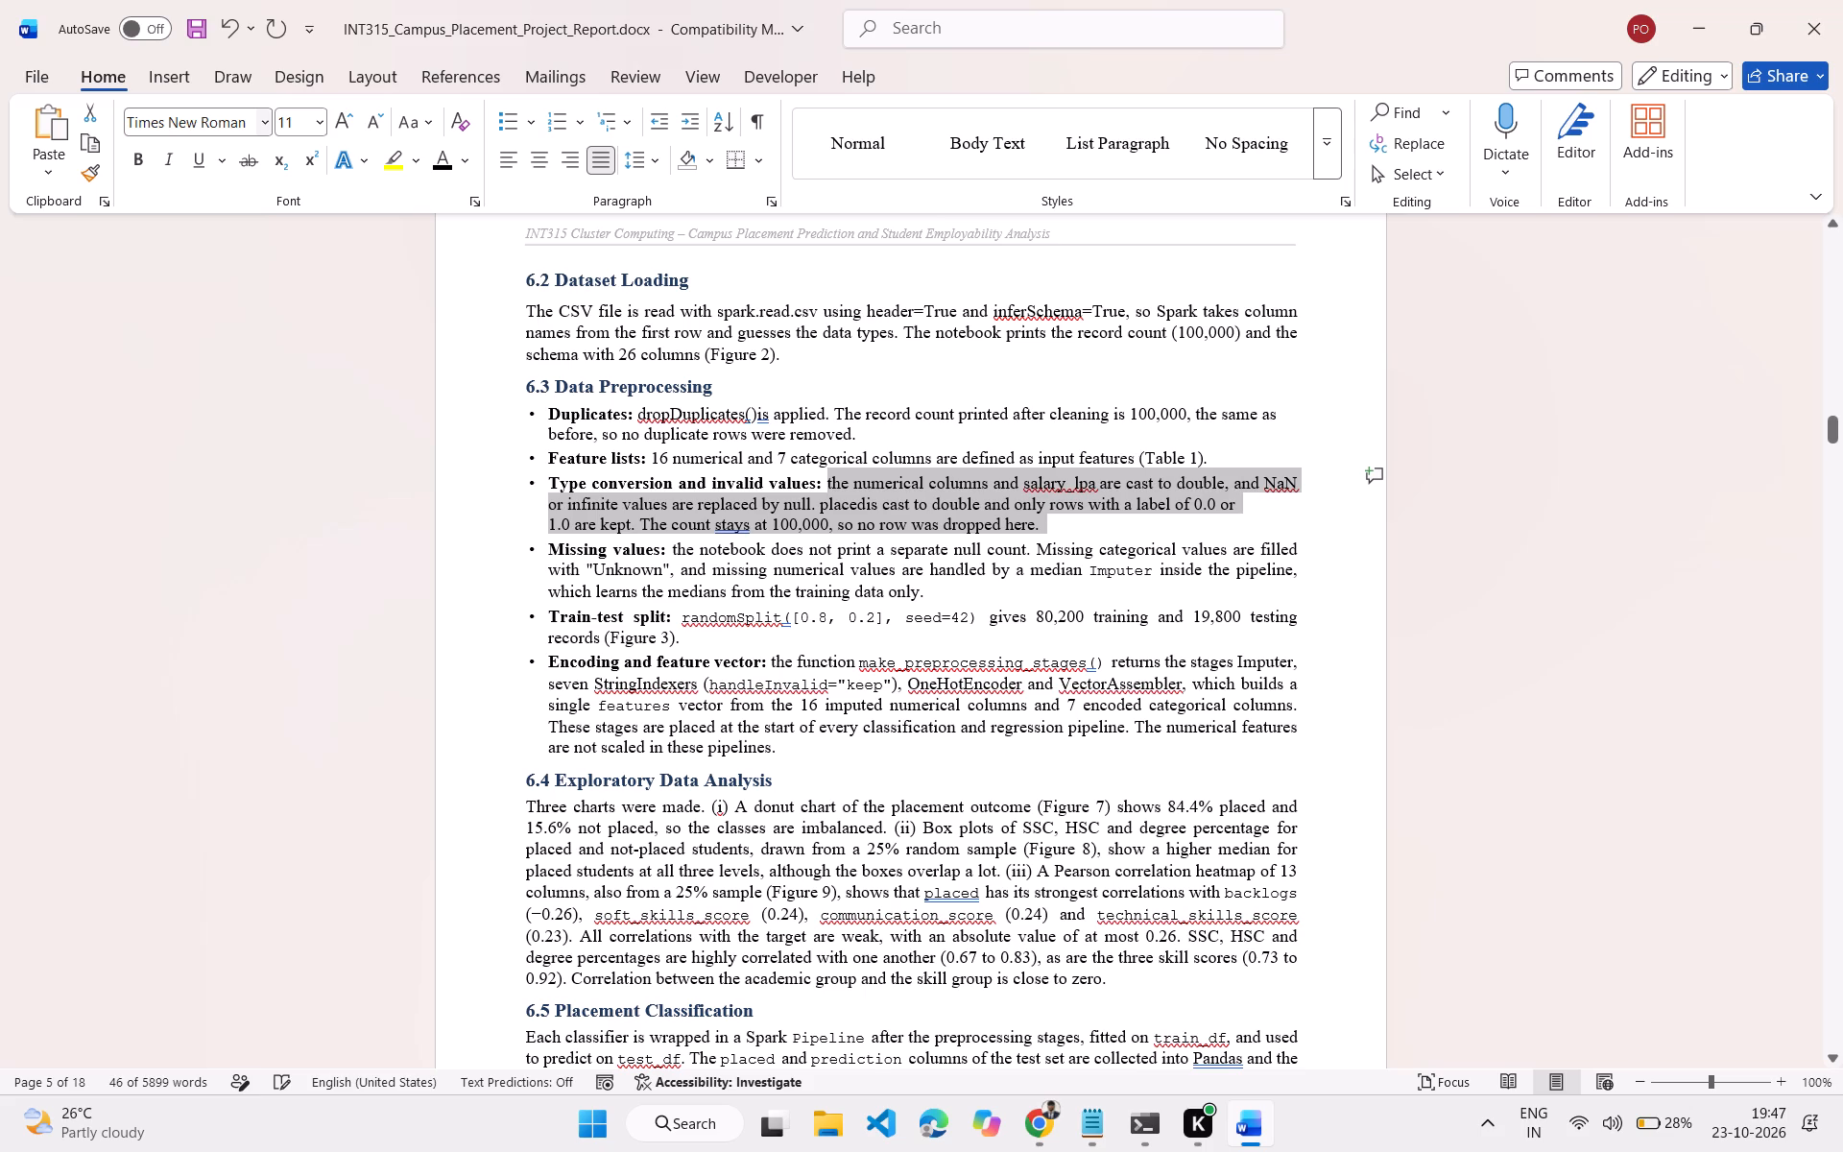
Set the text after the bold "Missing values:" label in section 6.3 to Times New Roman, size 11.
click(669, 552)
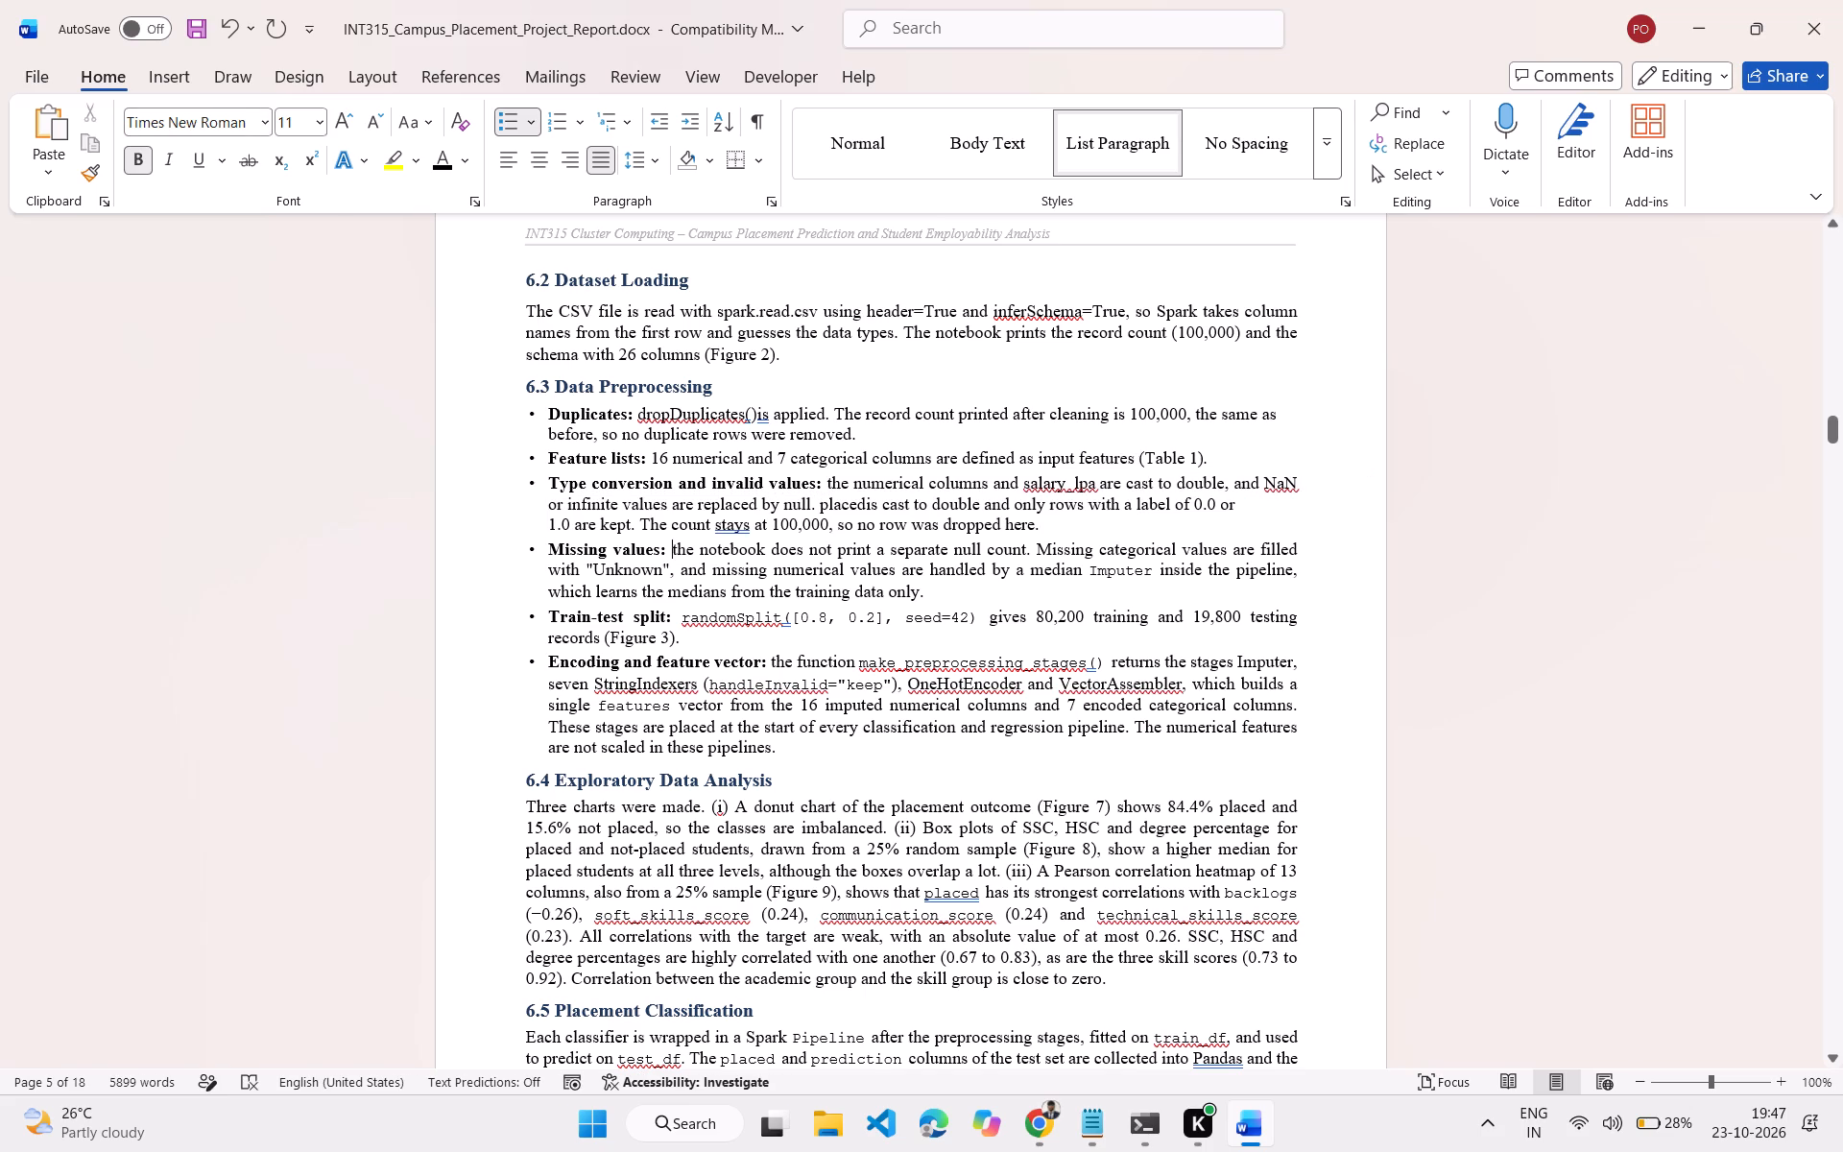
drag(669, 552, 934, 605)
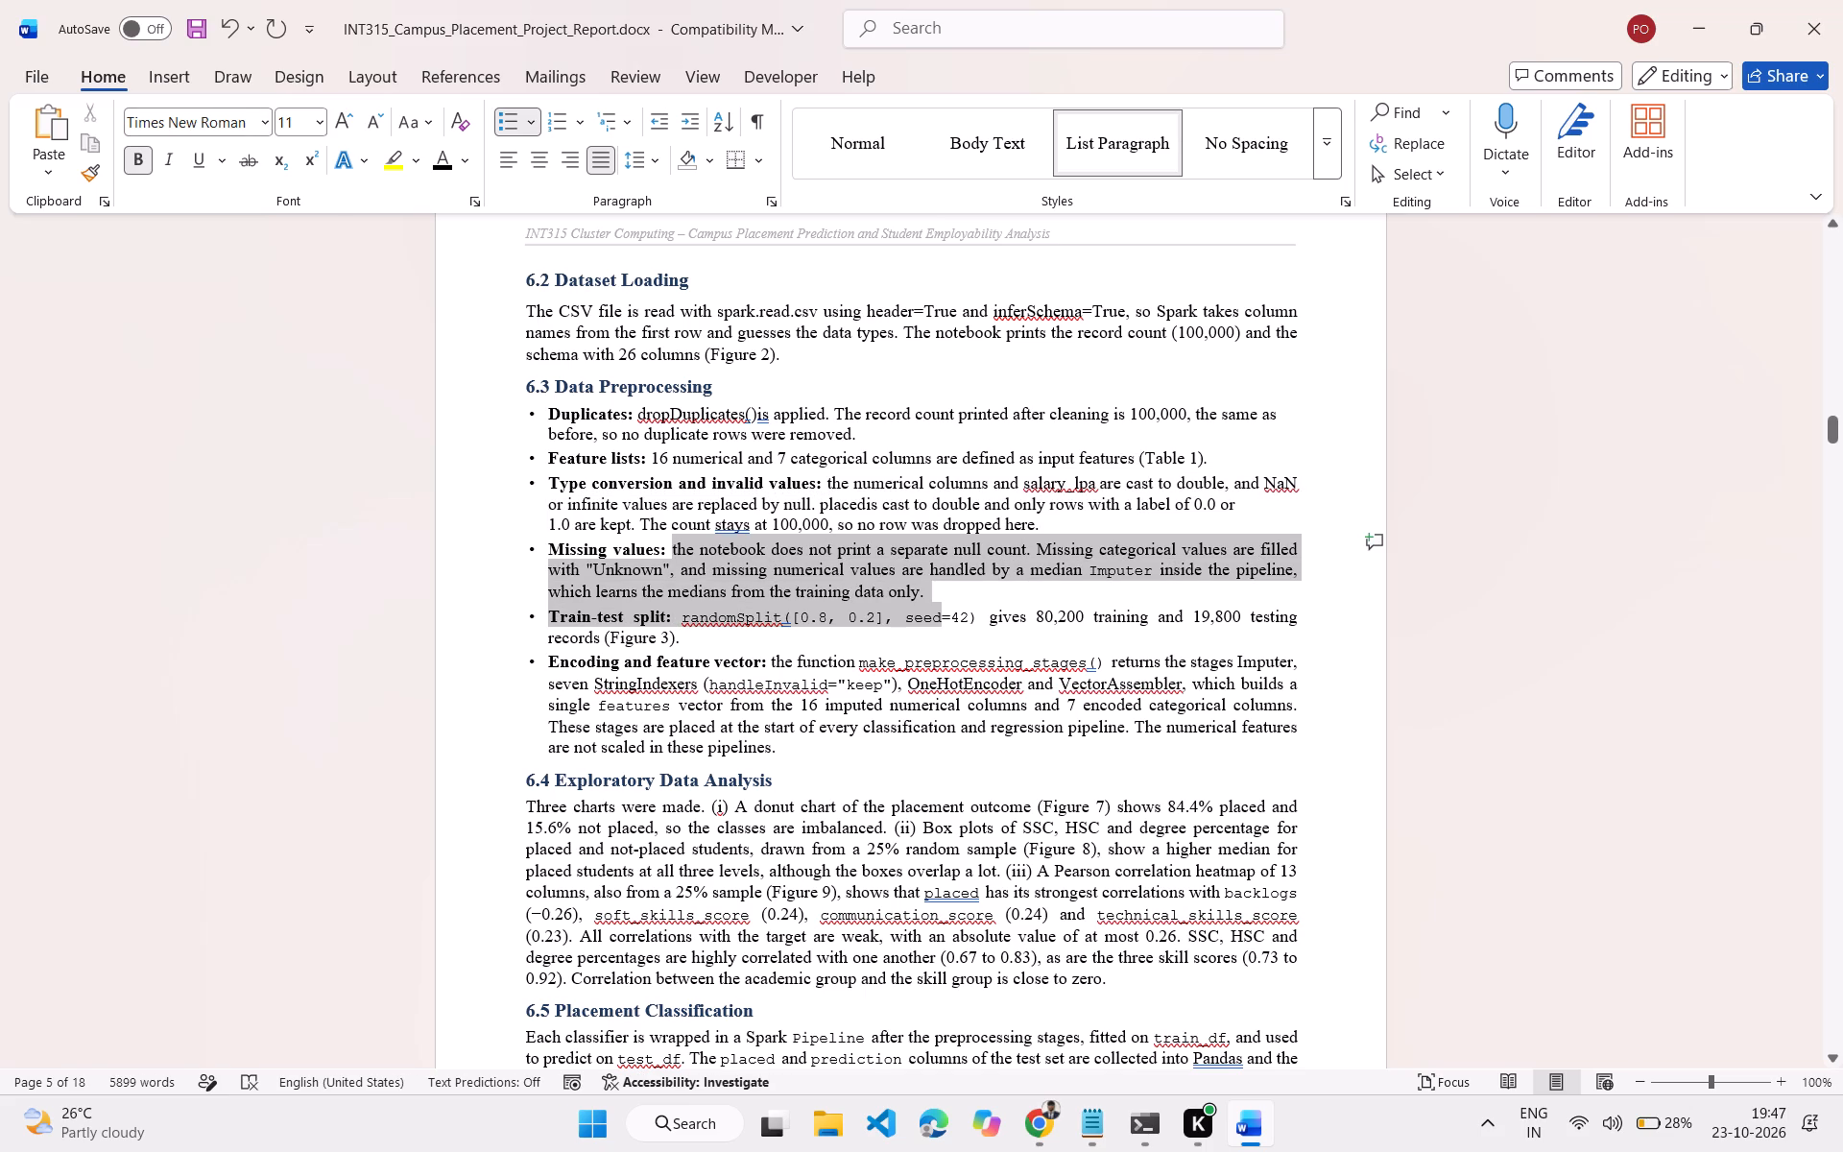
drag(934, 605, 930, 600)
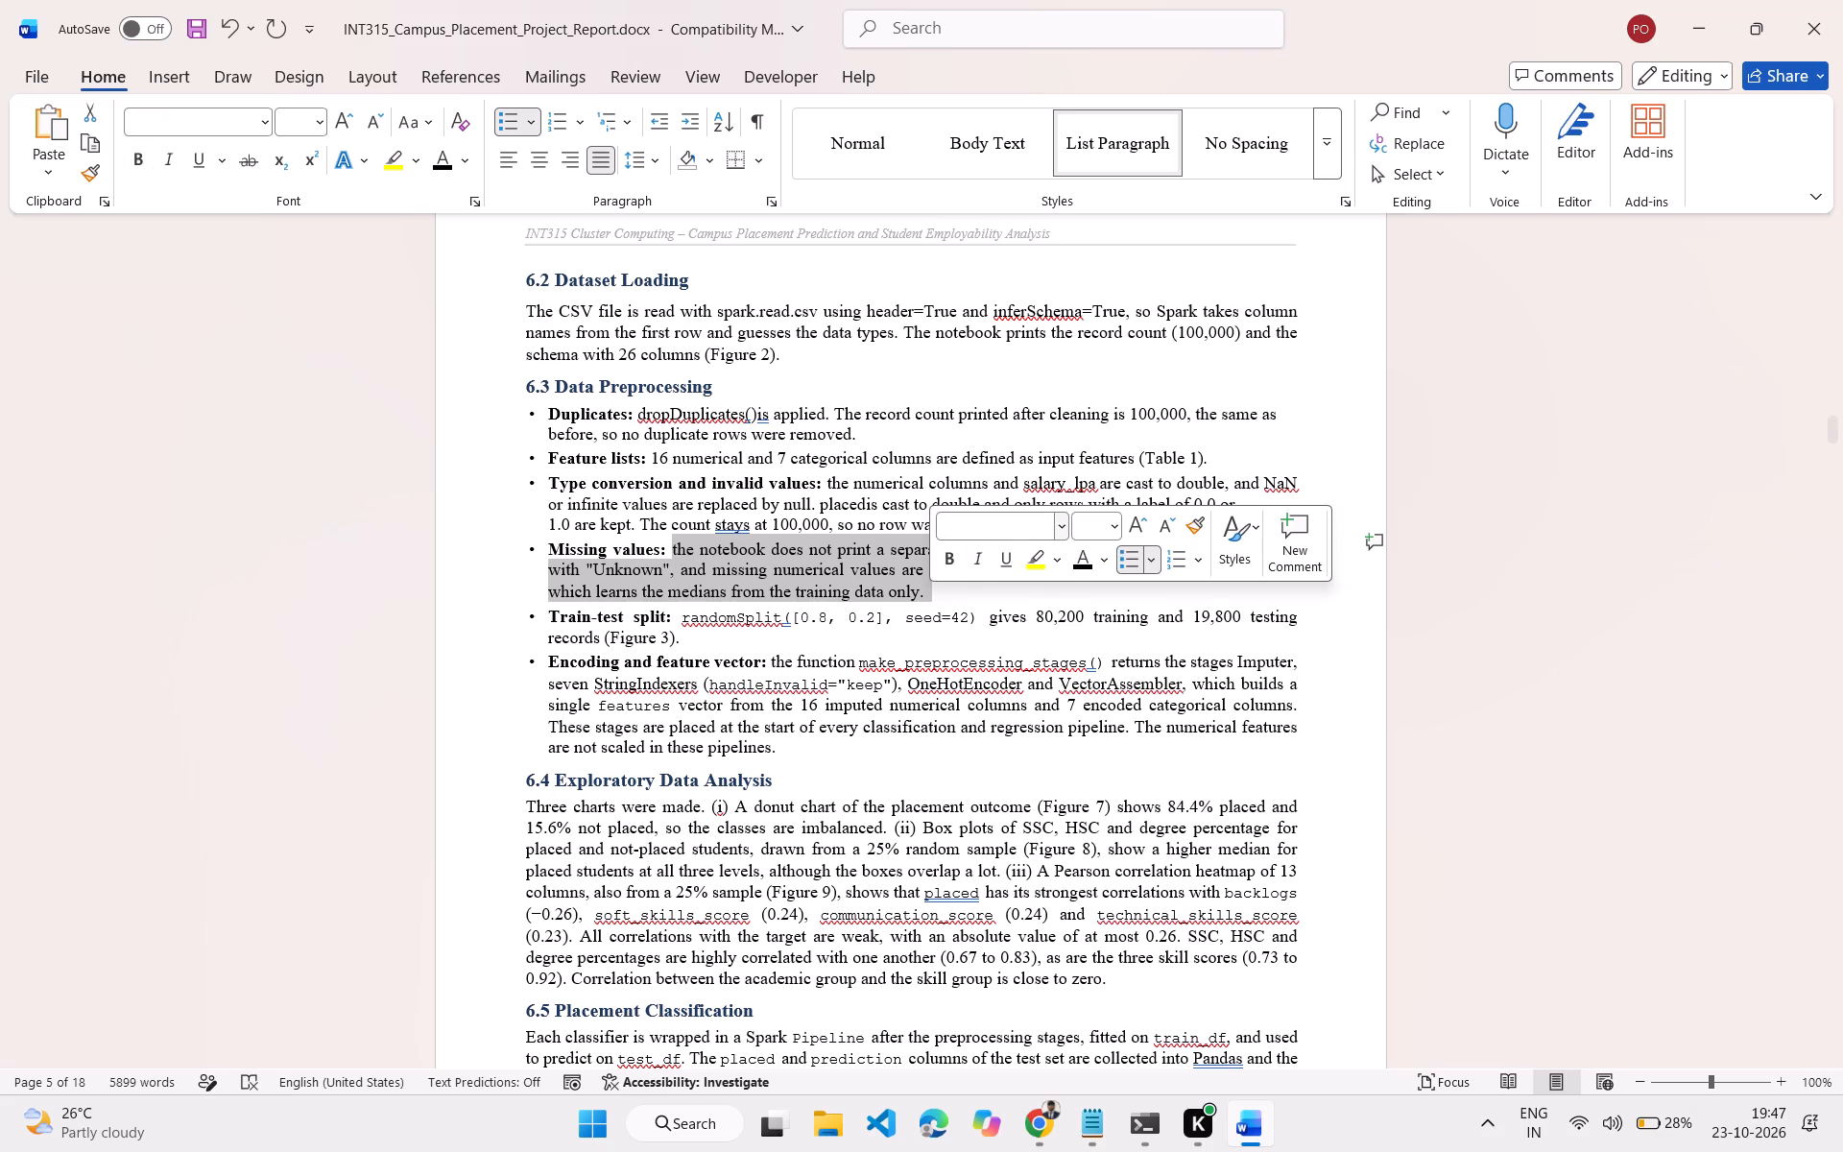
click(1001, 523)
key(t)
key(Tab)
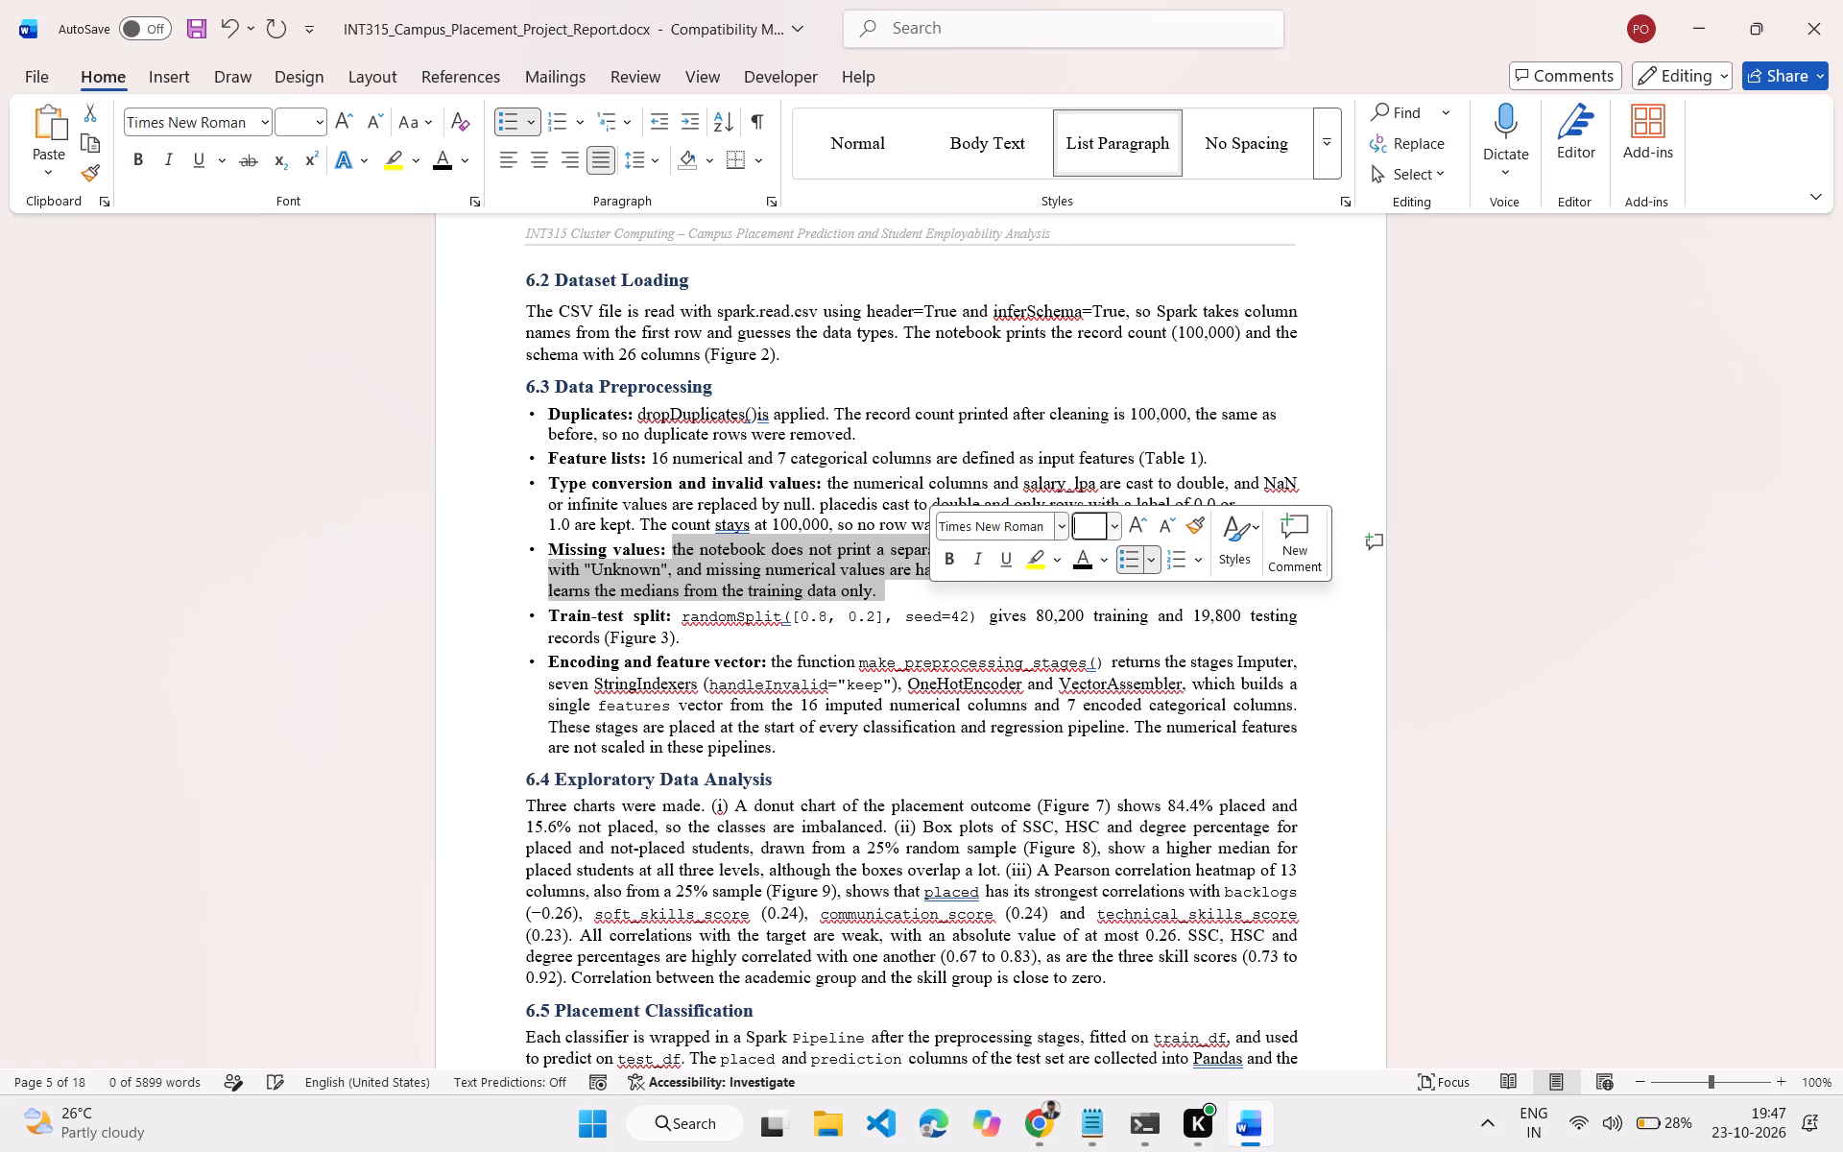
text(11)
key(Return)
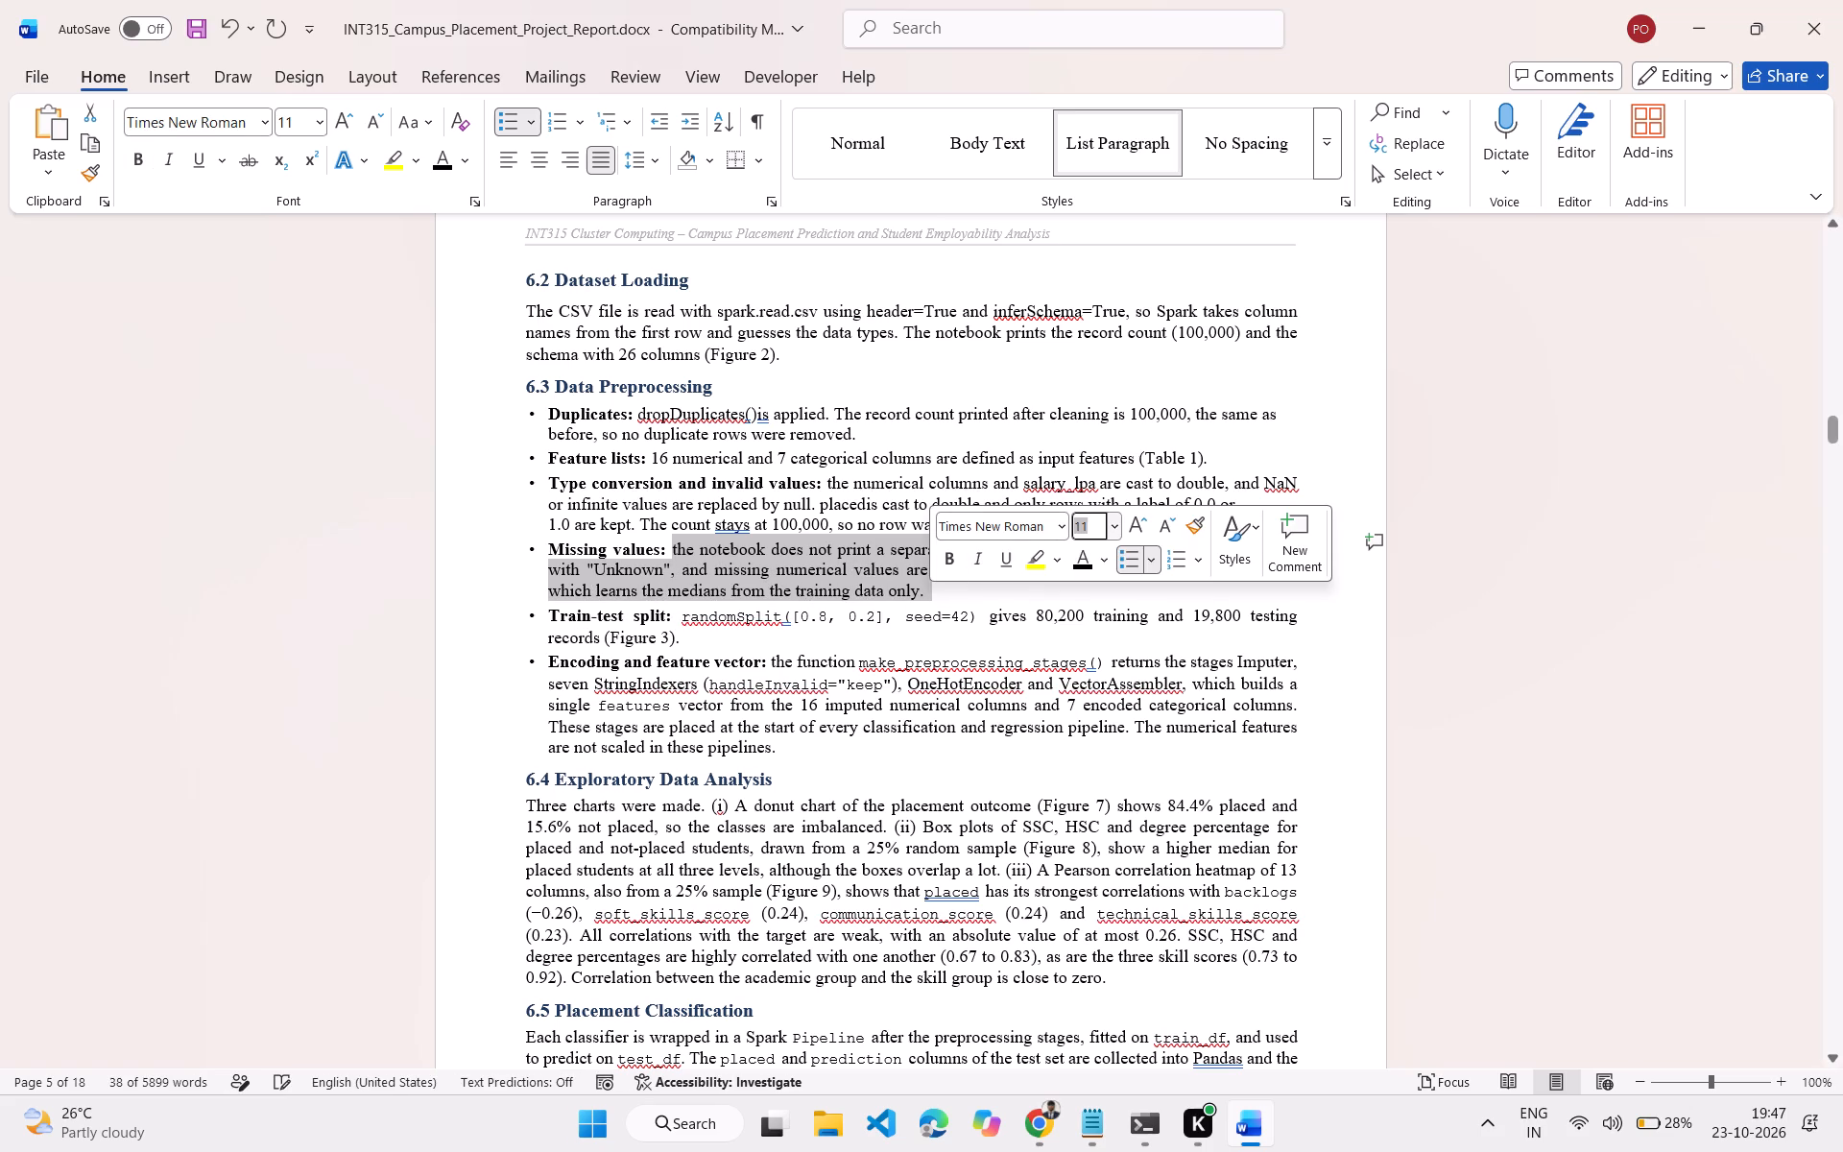
Set the text after the bold "Train-test split:" label in section 6.3 to Times New Roman, size 11.
click(767, 631)
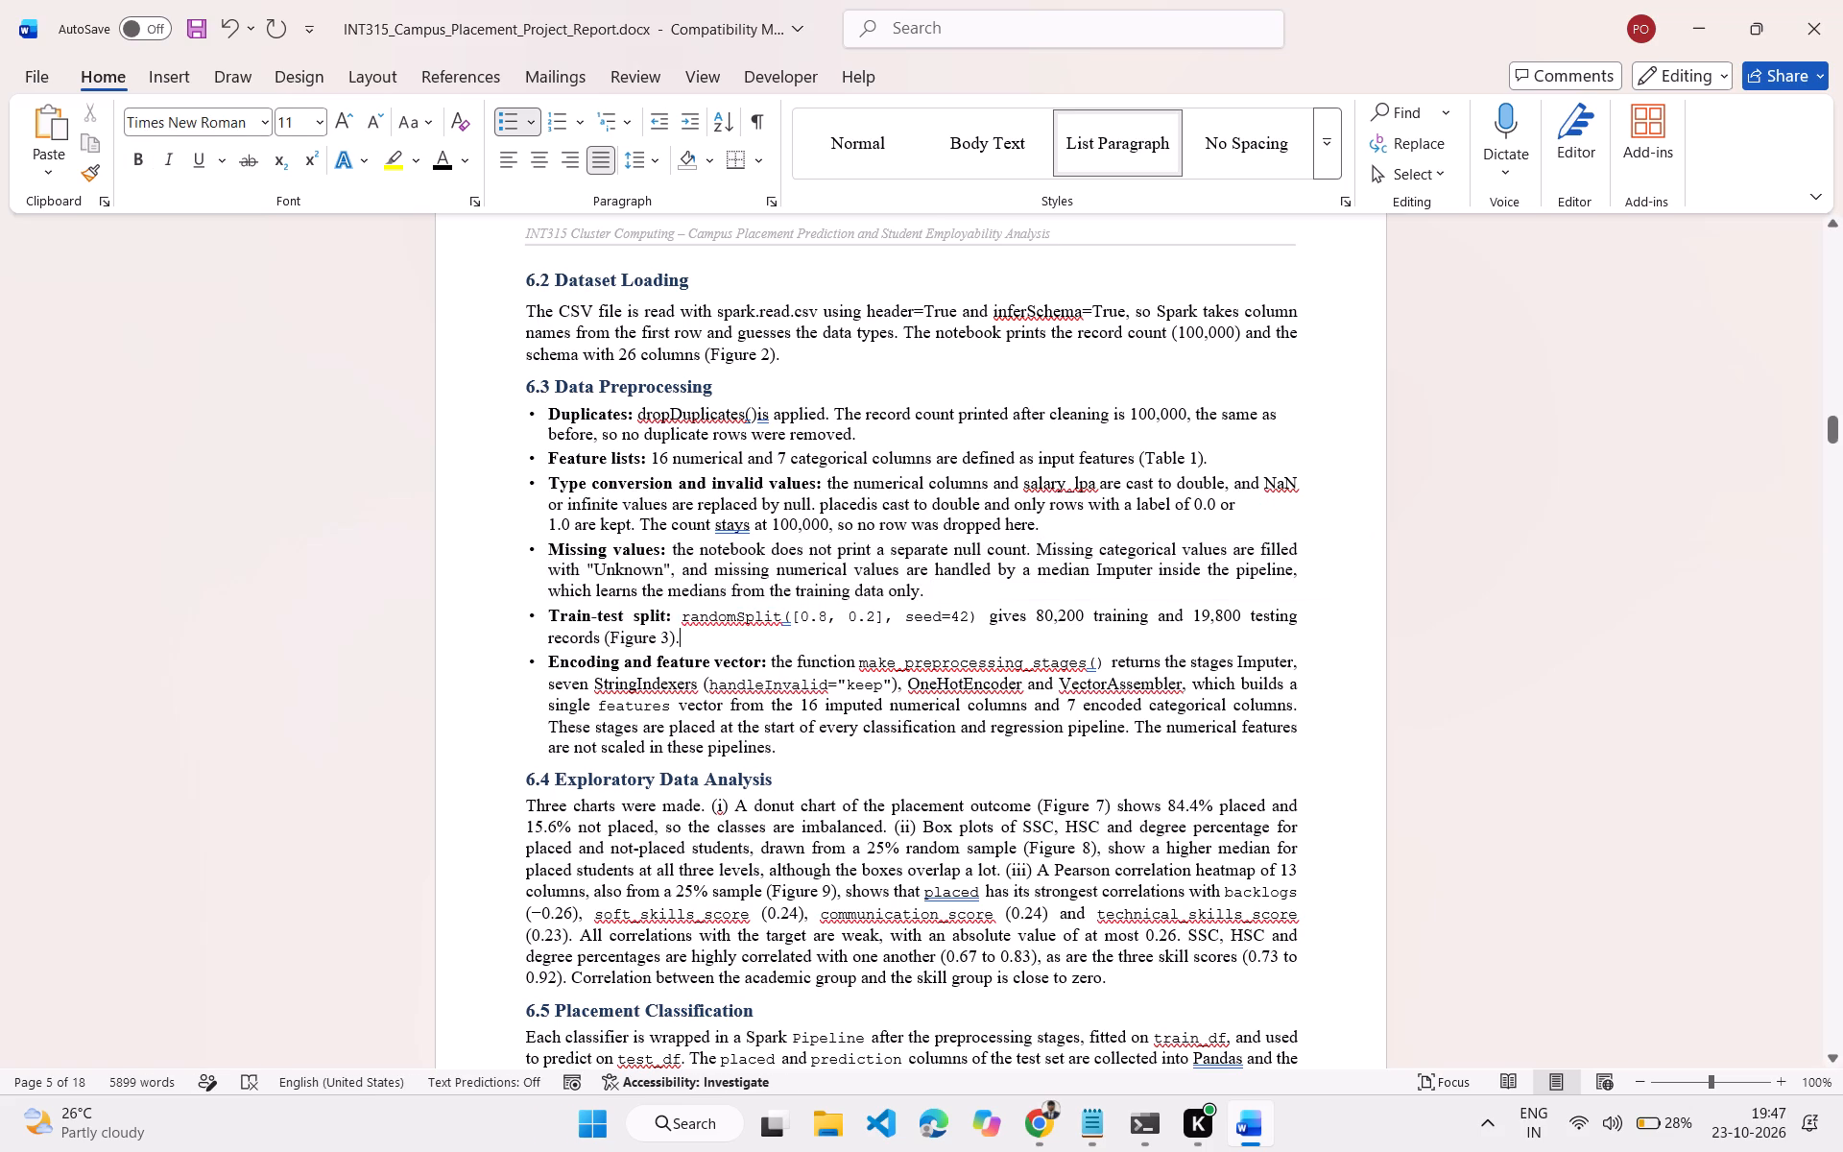
drag(687, 638, 681, 625)
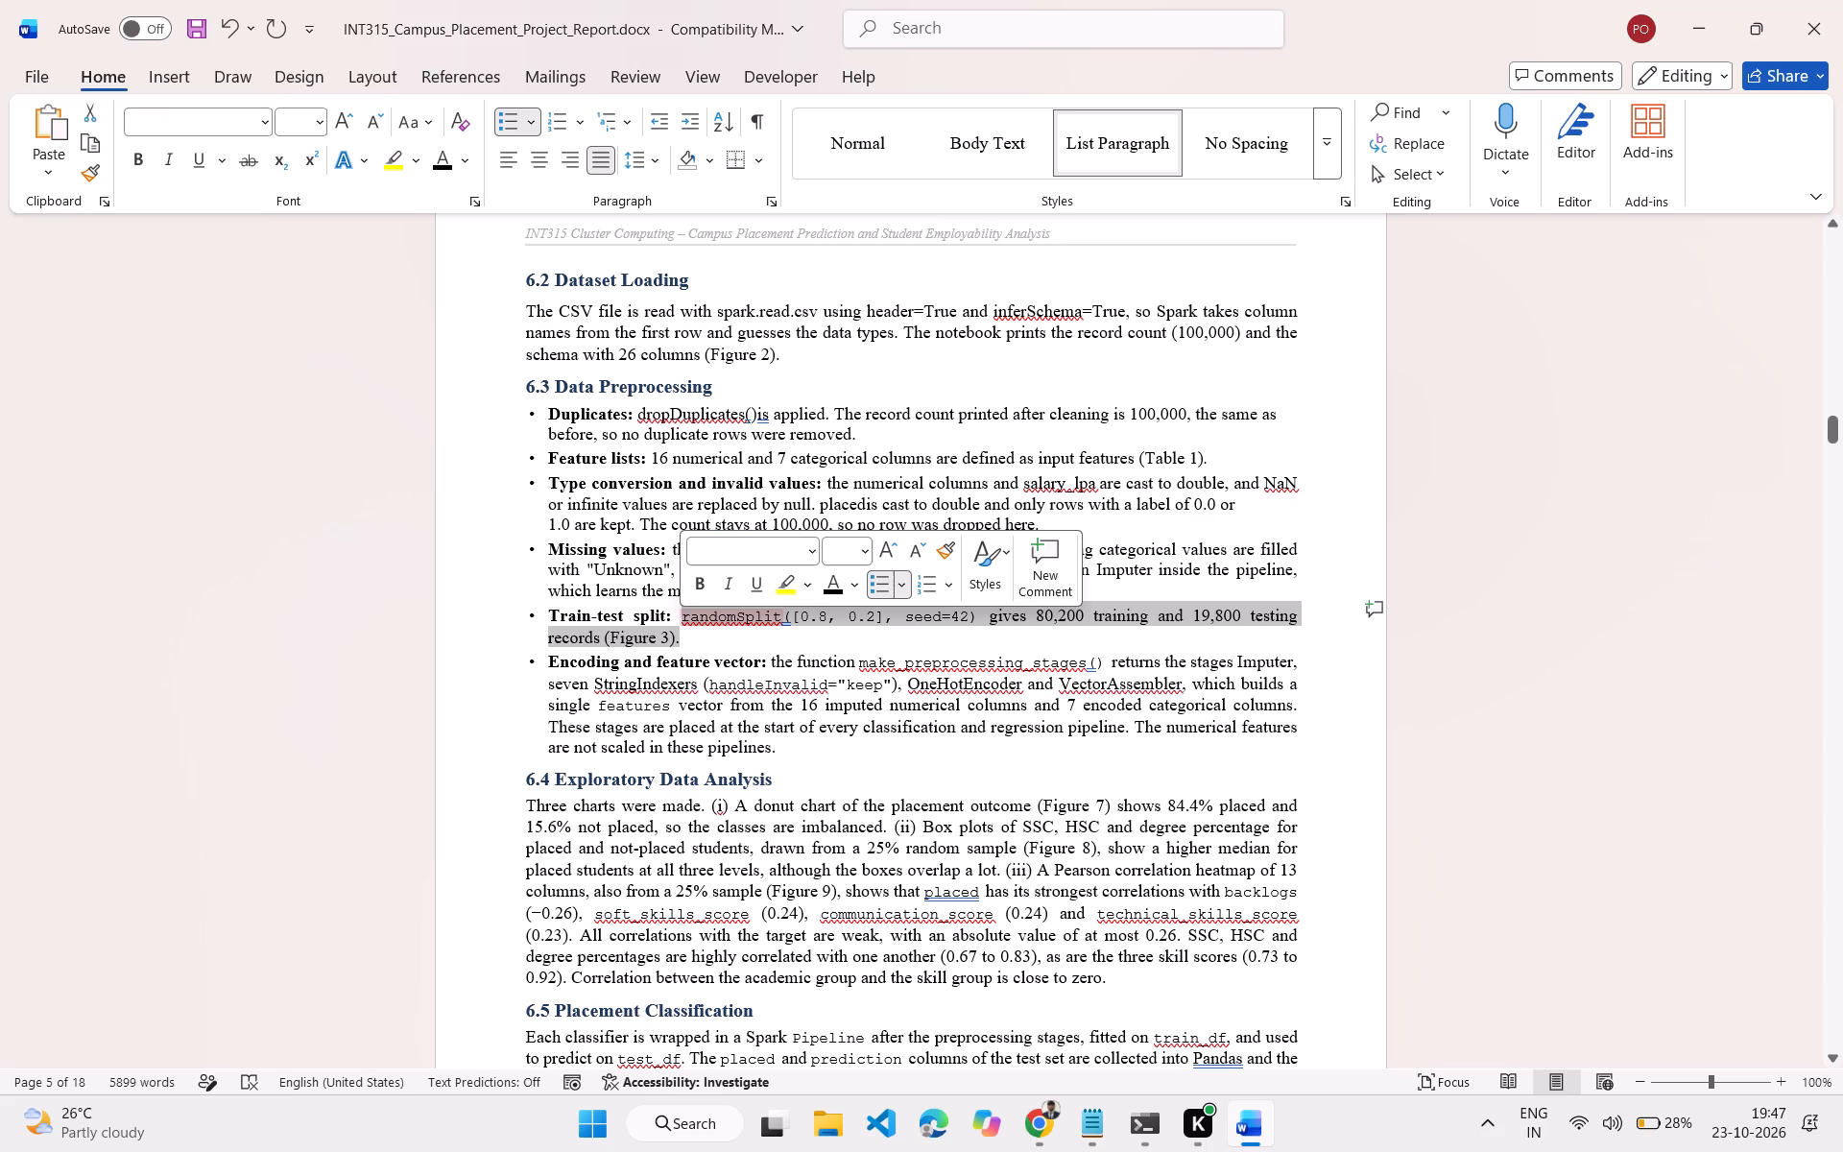
click(715, 553)
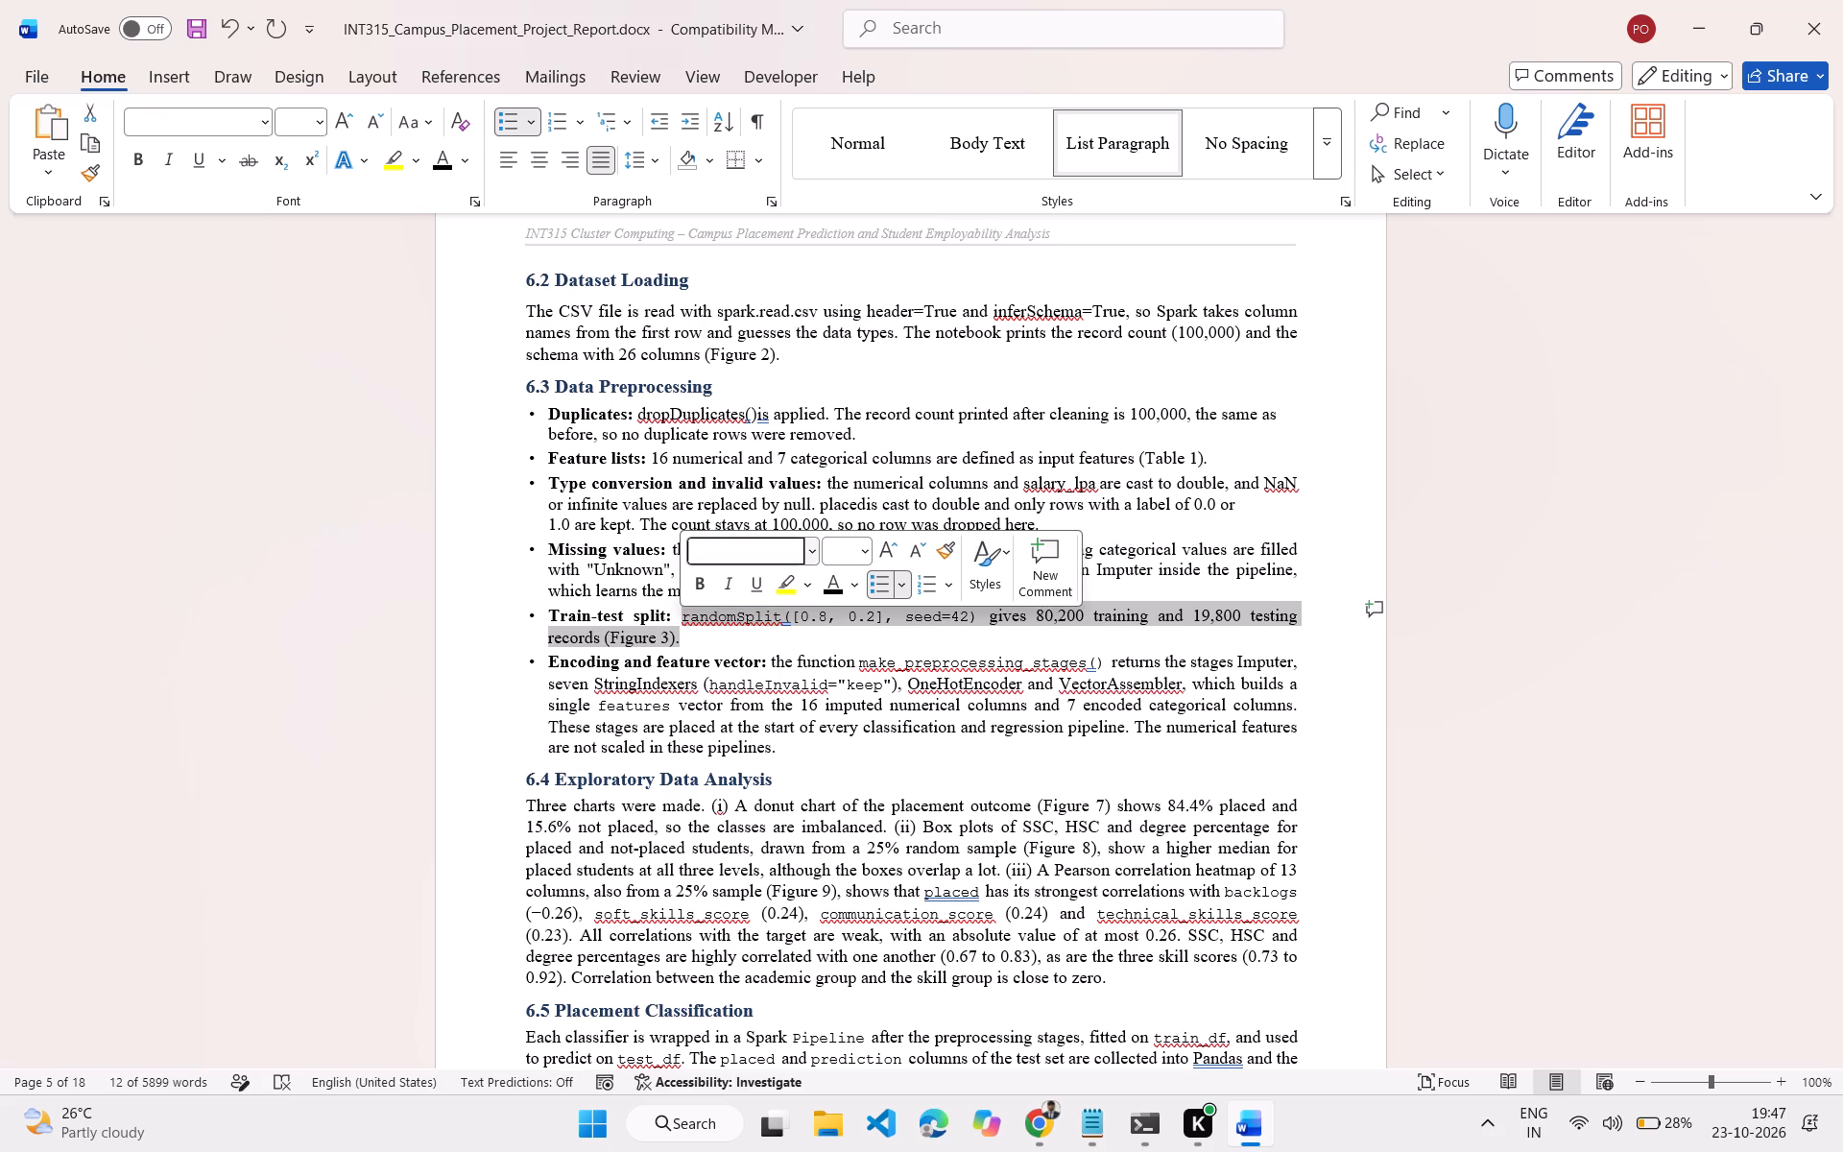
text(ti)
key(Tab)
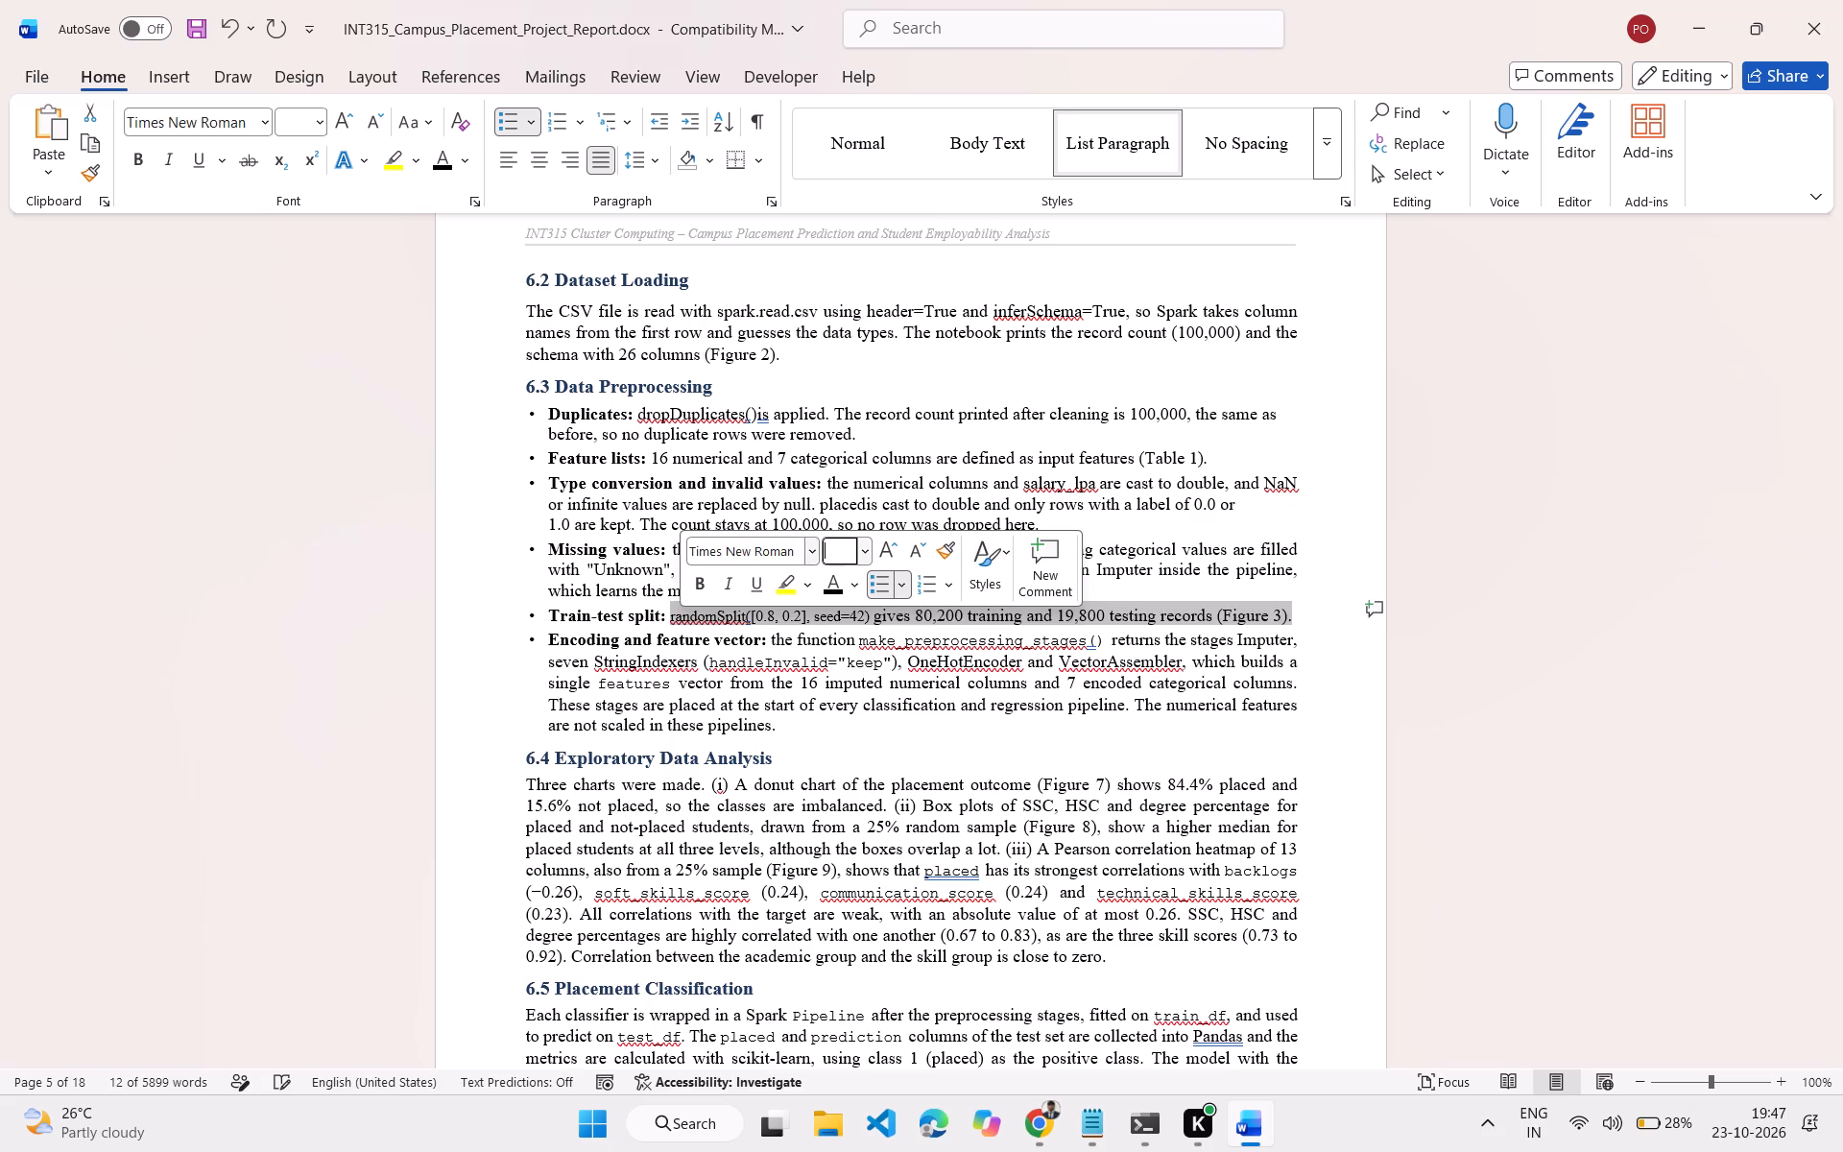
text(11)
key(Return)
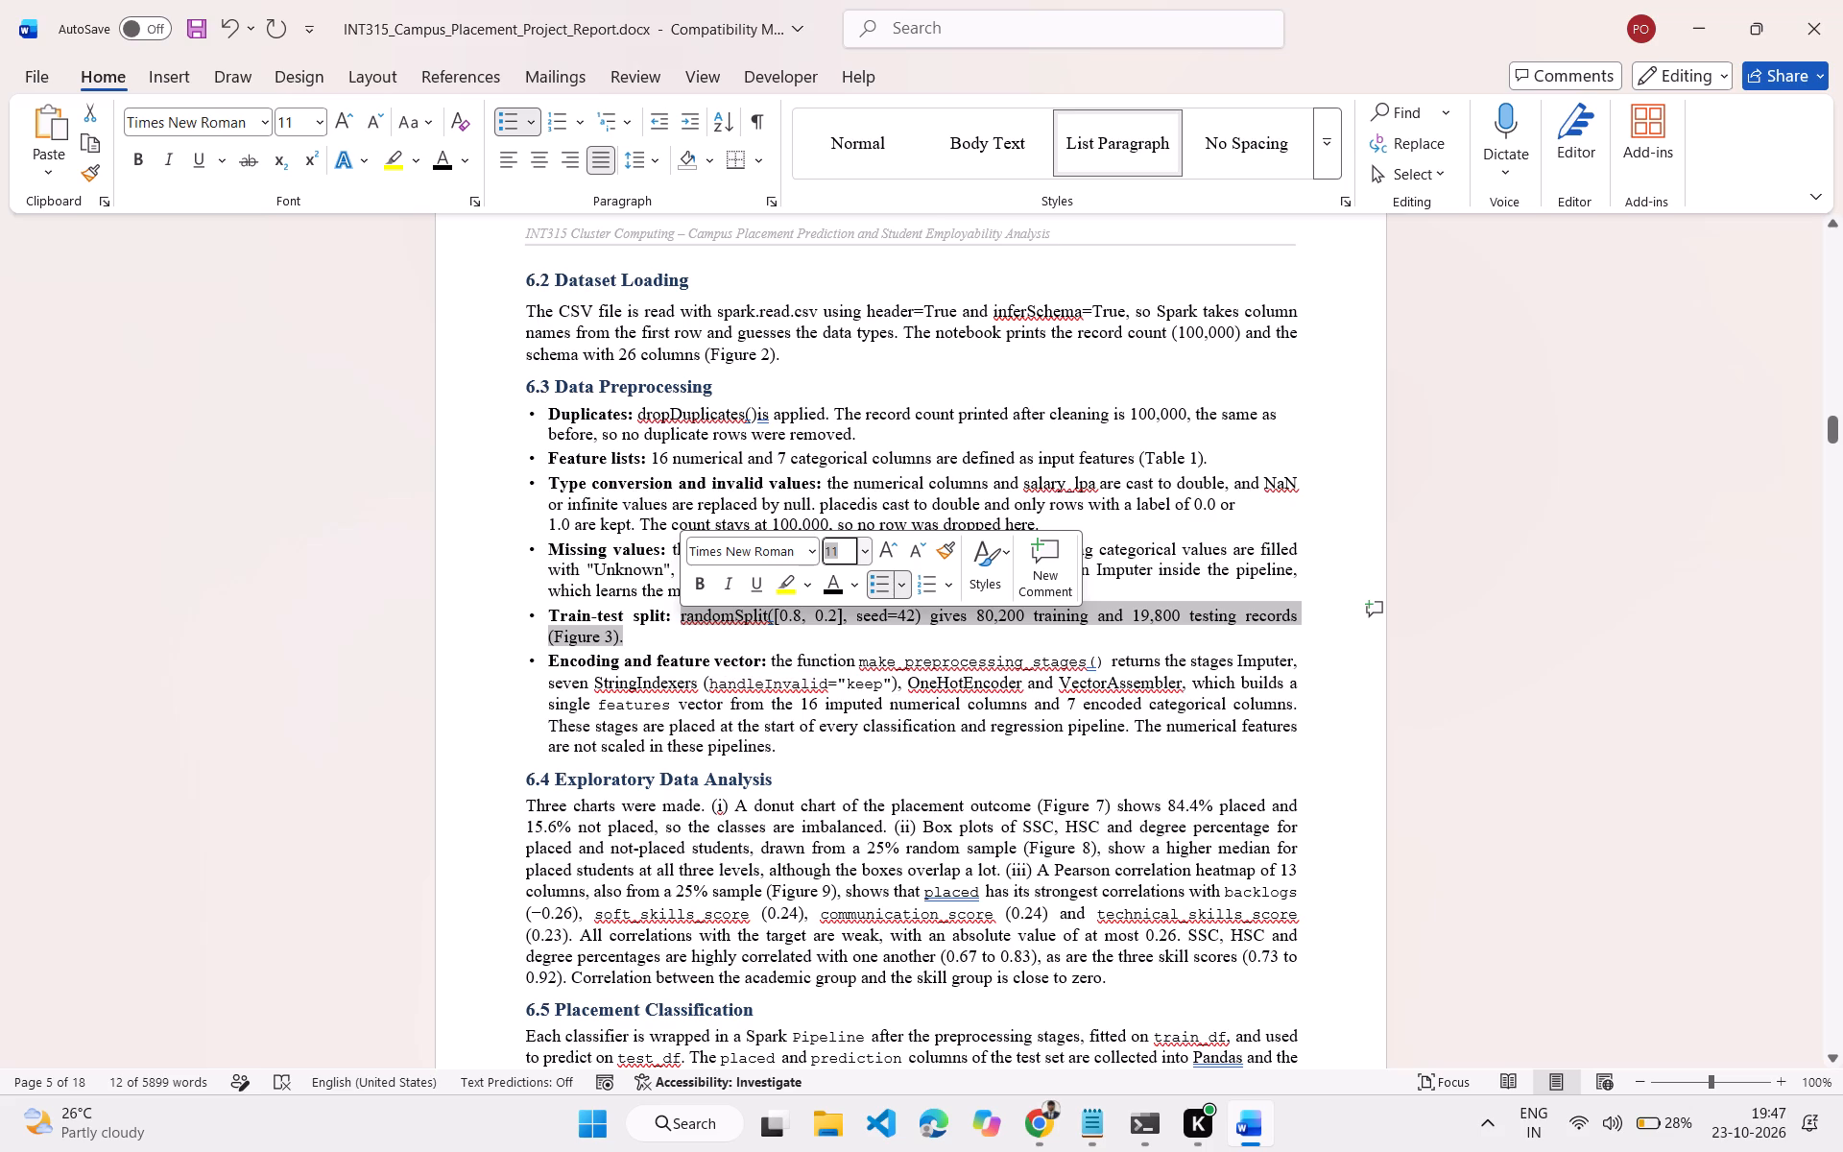
Set the text after the bold "Encoding and feature vector:" label in section 6.3 to Times New Roman, size 11.
drag(771, 660, 790, 745)
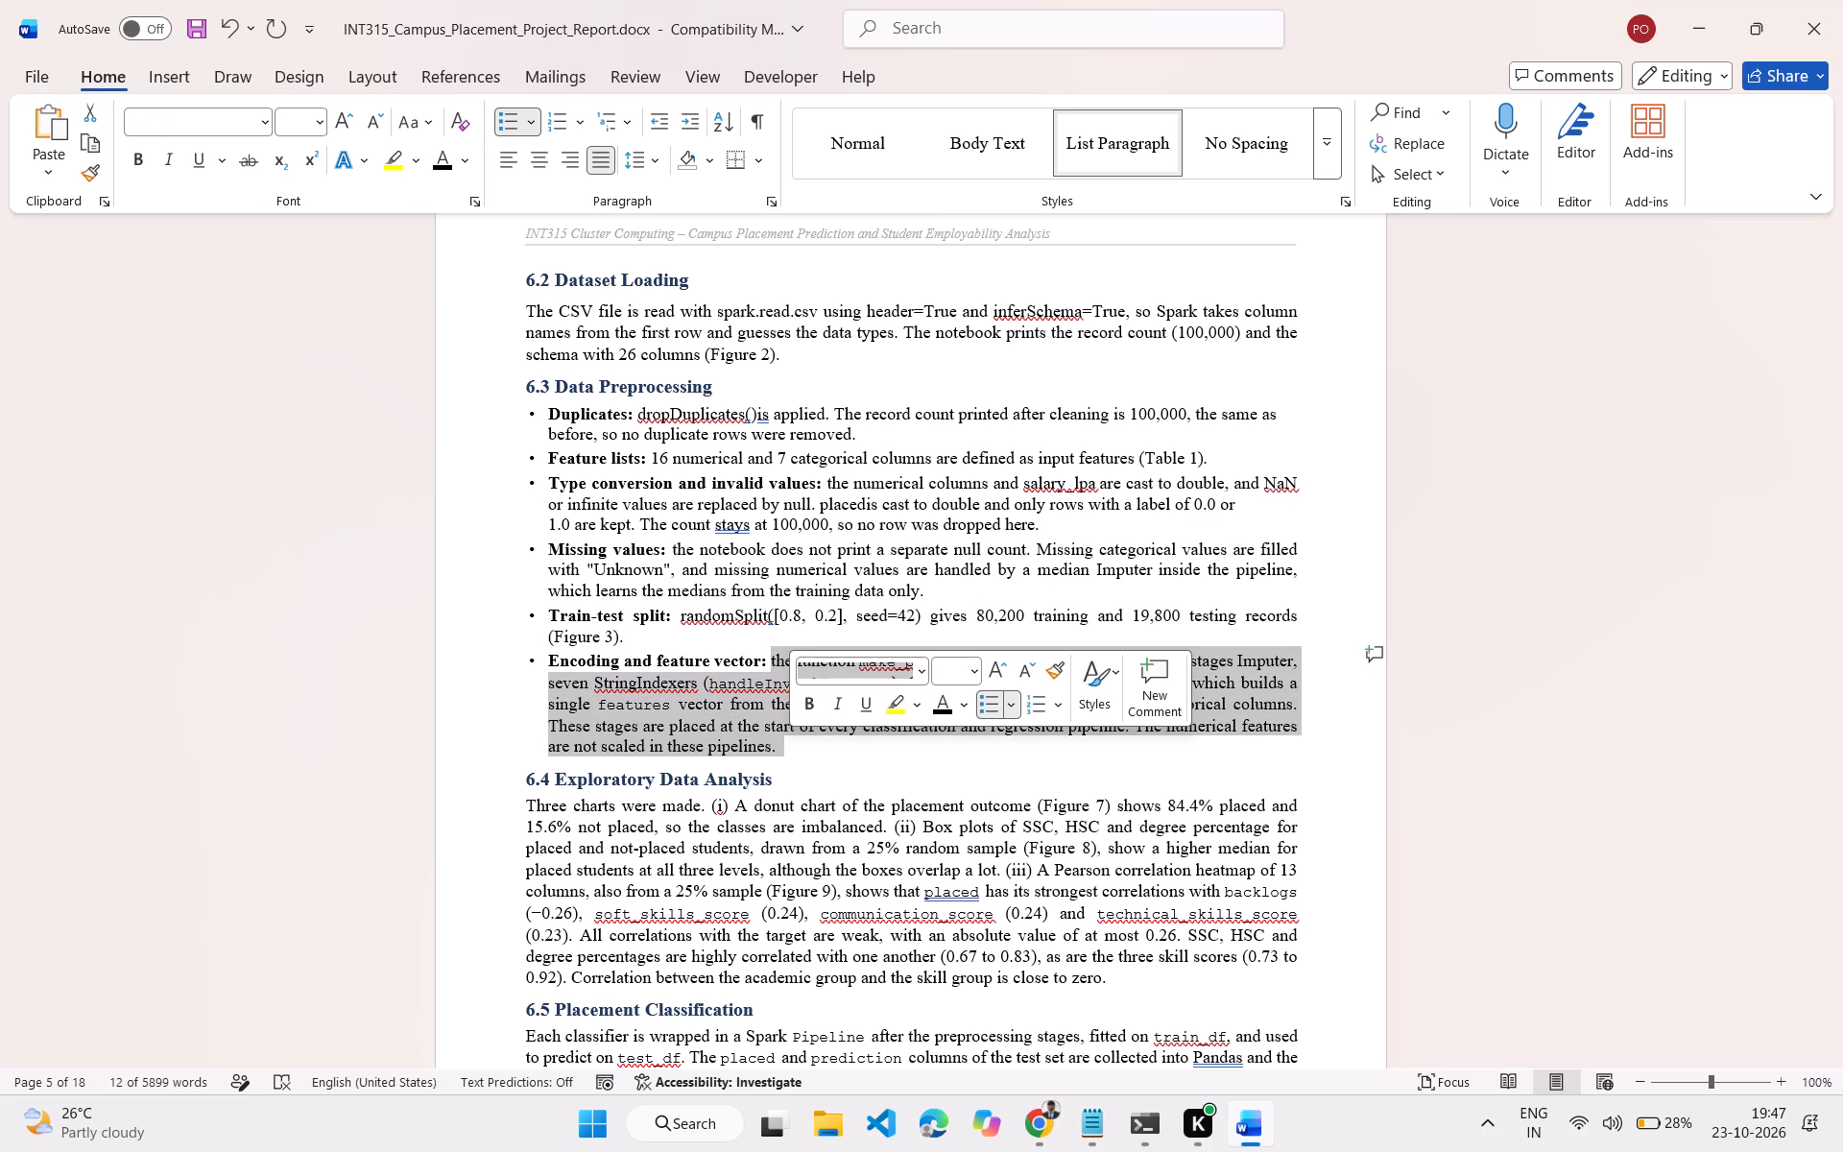
click(833, 674)
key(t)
key(Tab)
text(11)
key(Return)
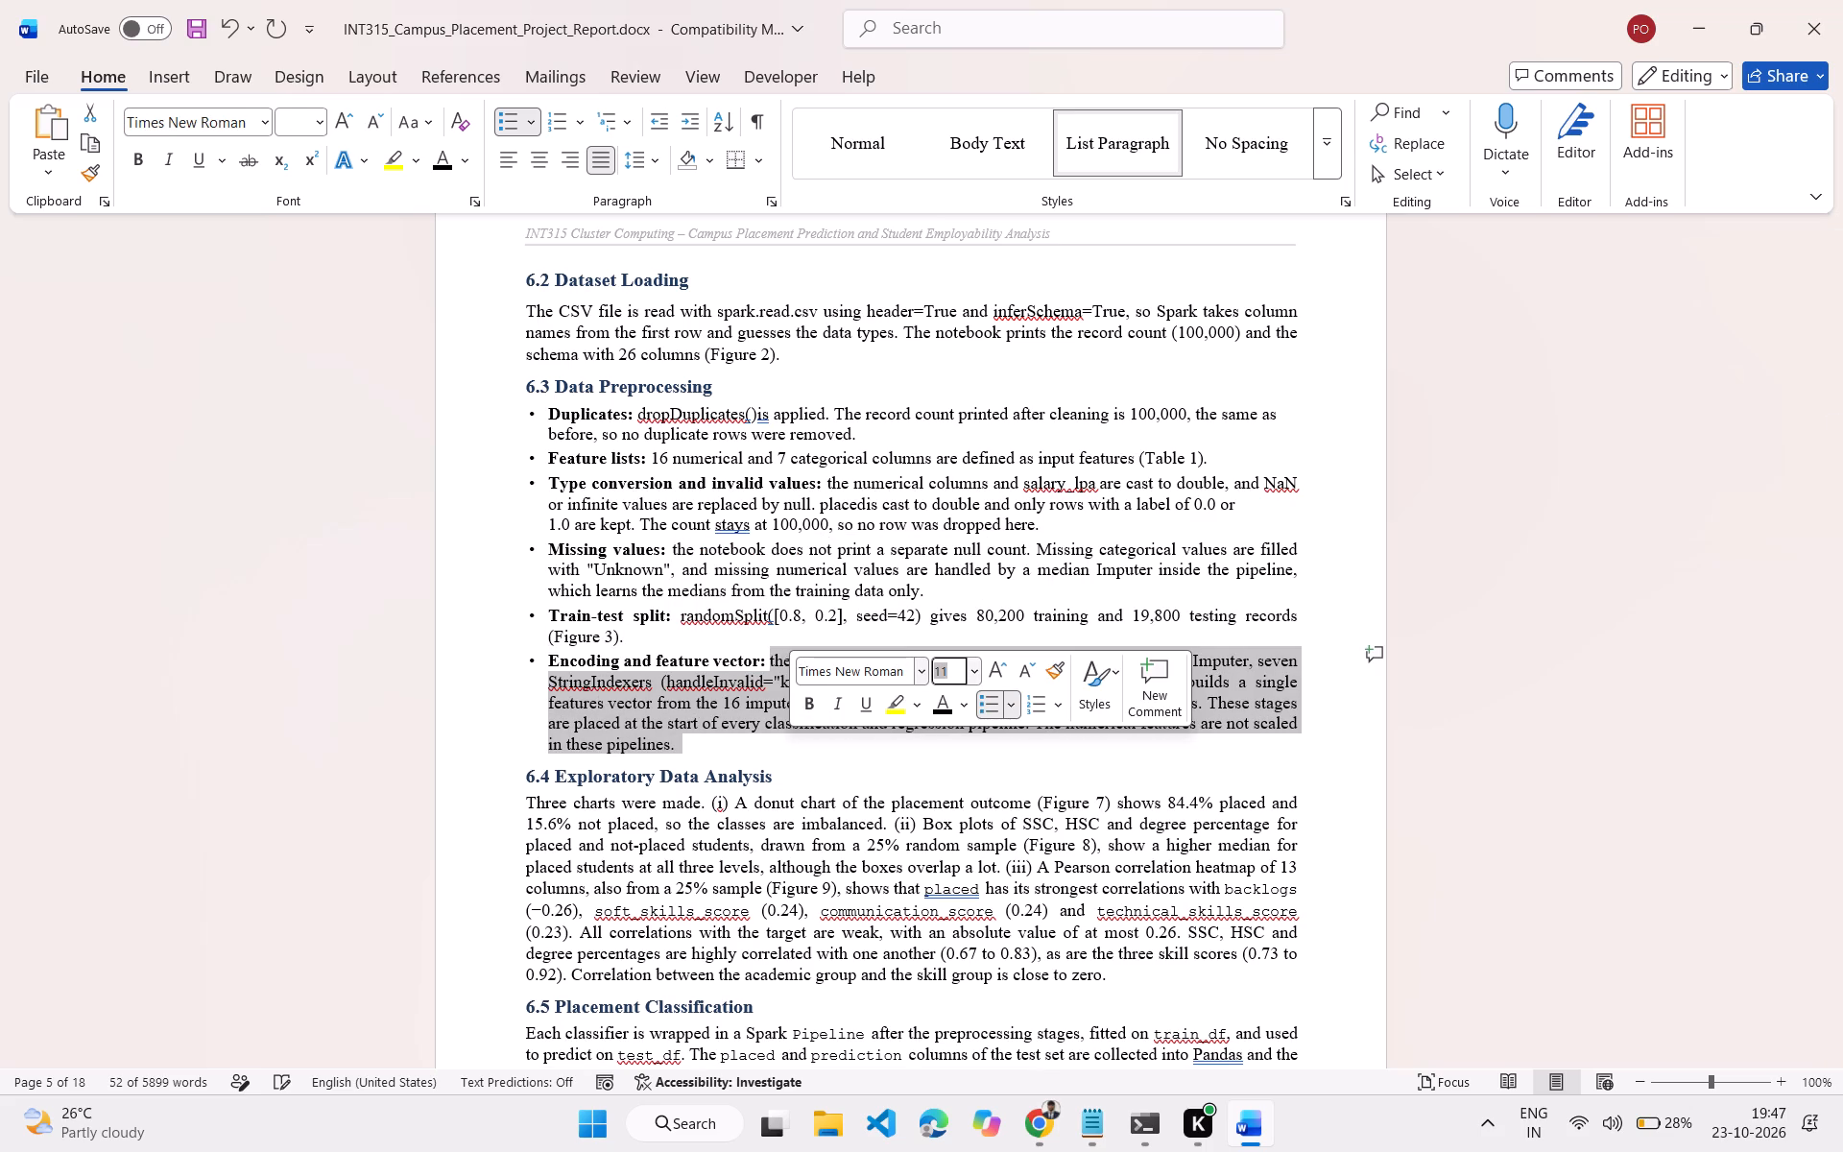
click(728, 794)
Copy the formatting of the opening words of the 6.4 Exploratory Data Analysis paragraph onto that whole paragraph with Format Painter.
scroll(728, 794, down, 3)
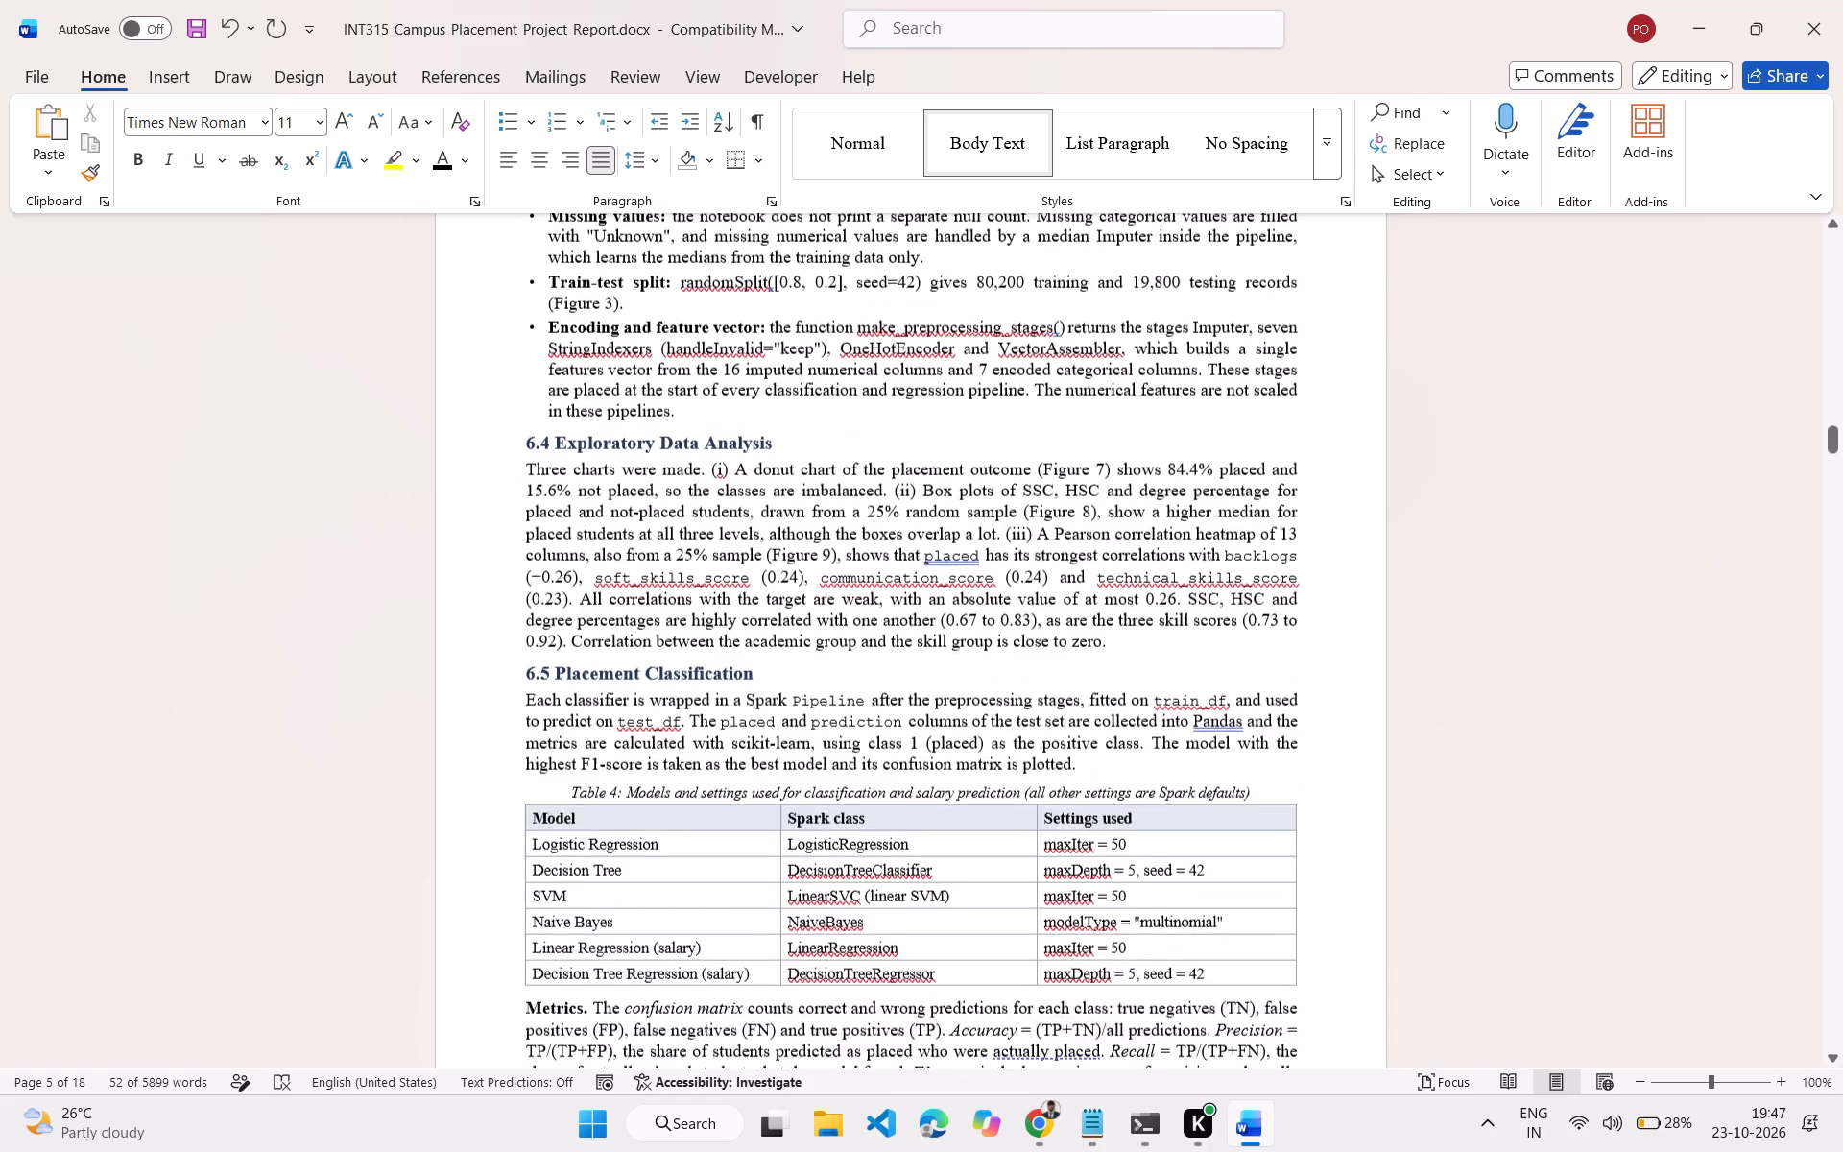
click(534, 383)
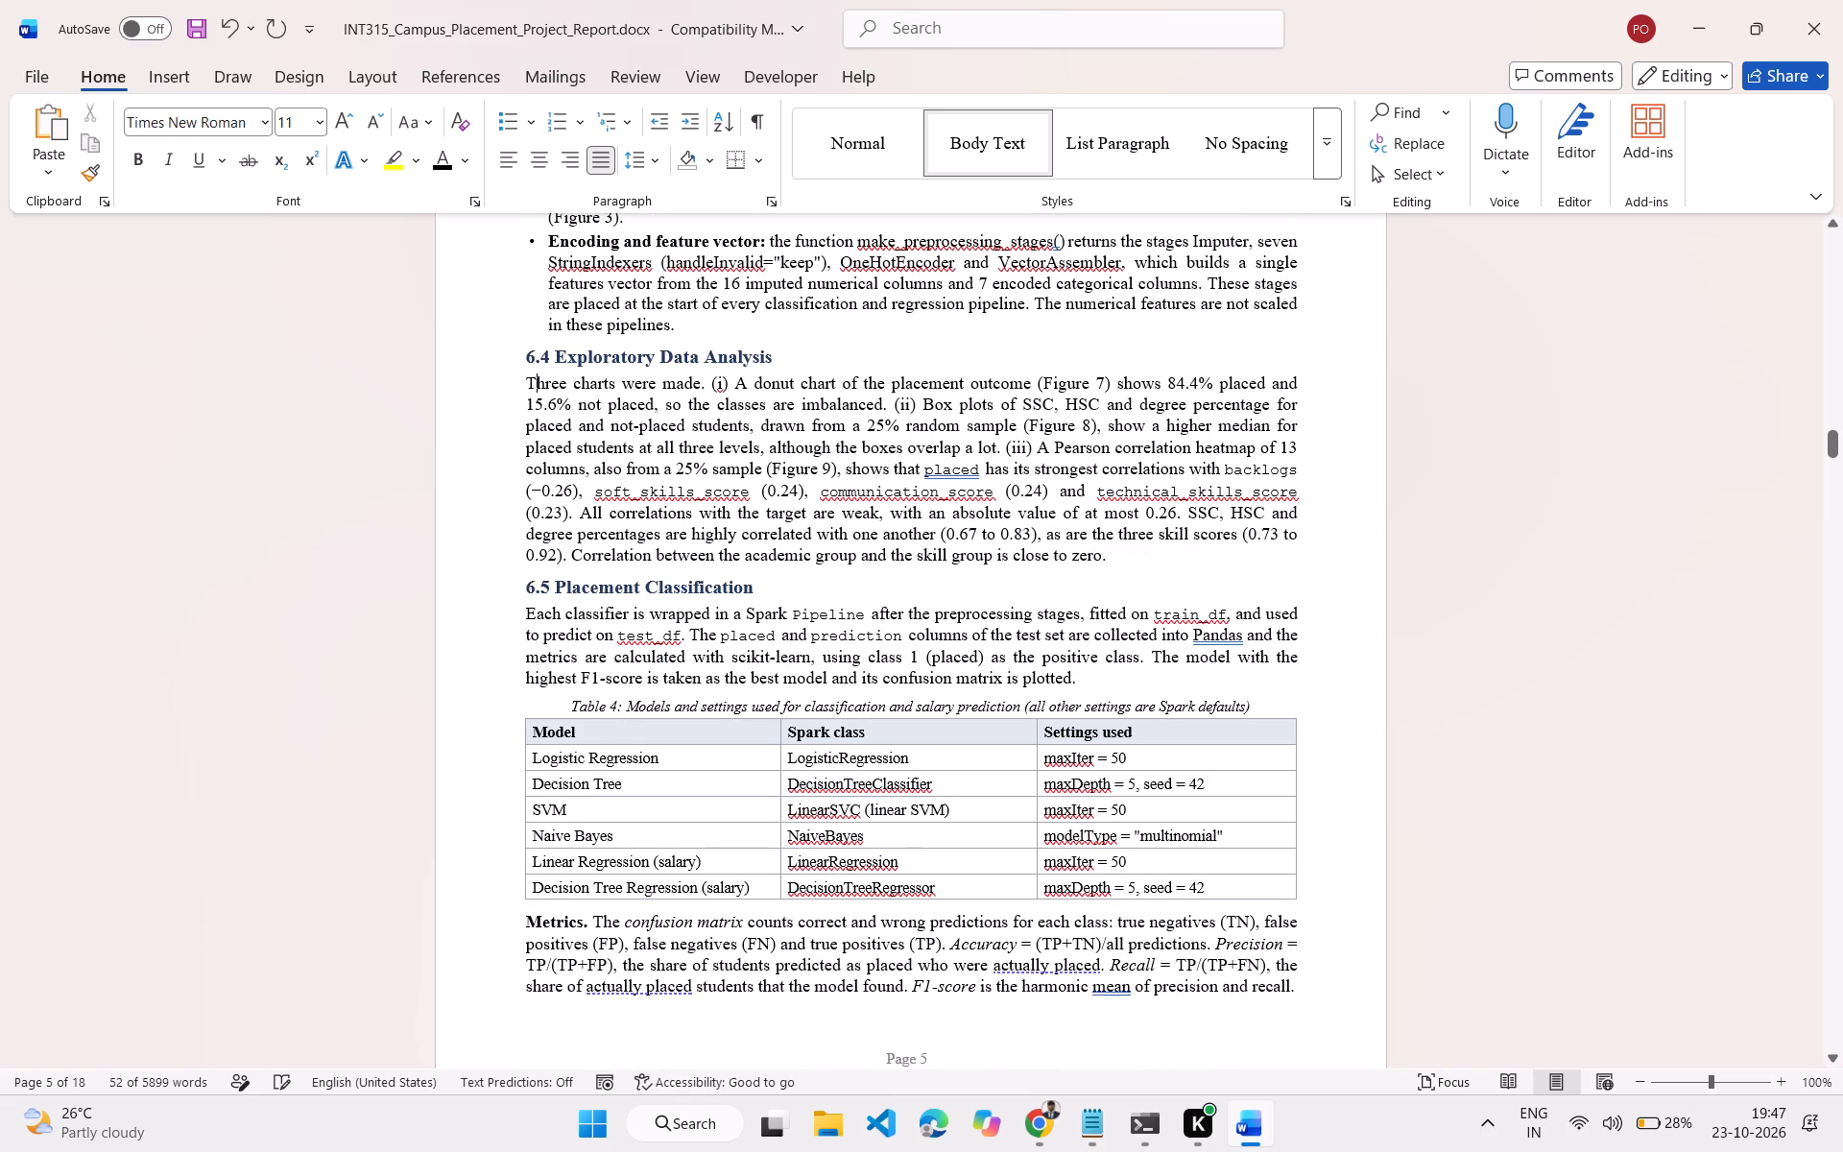
click(97, 177)
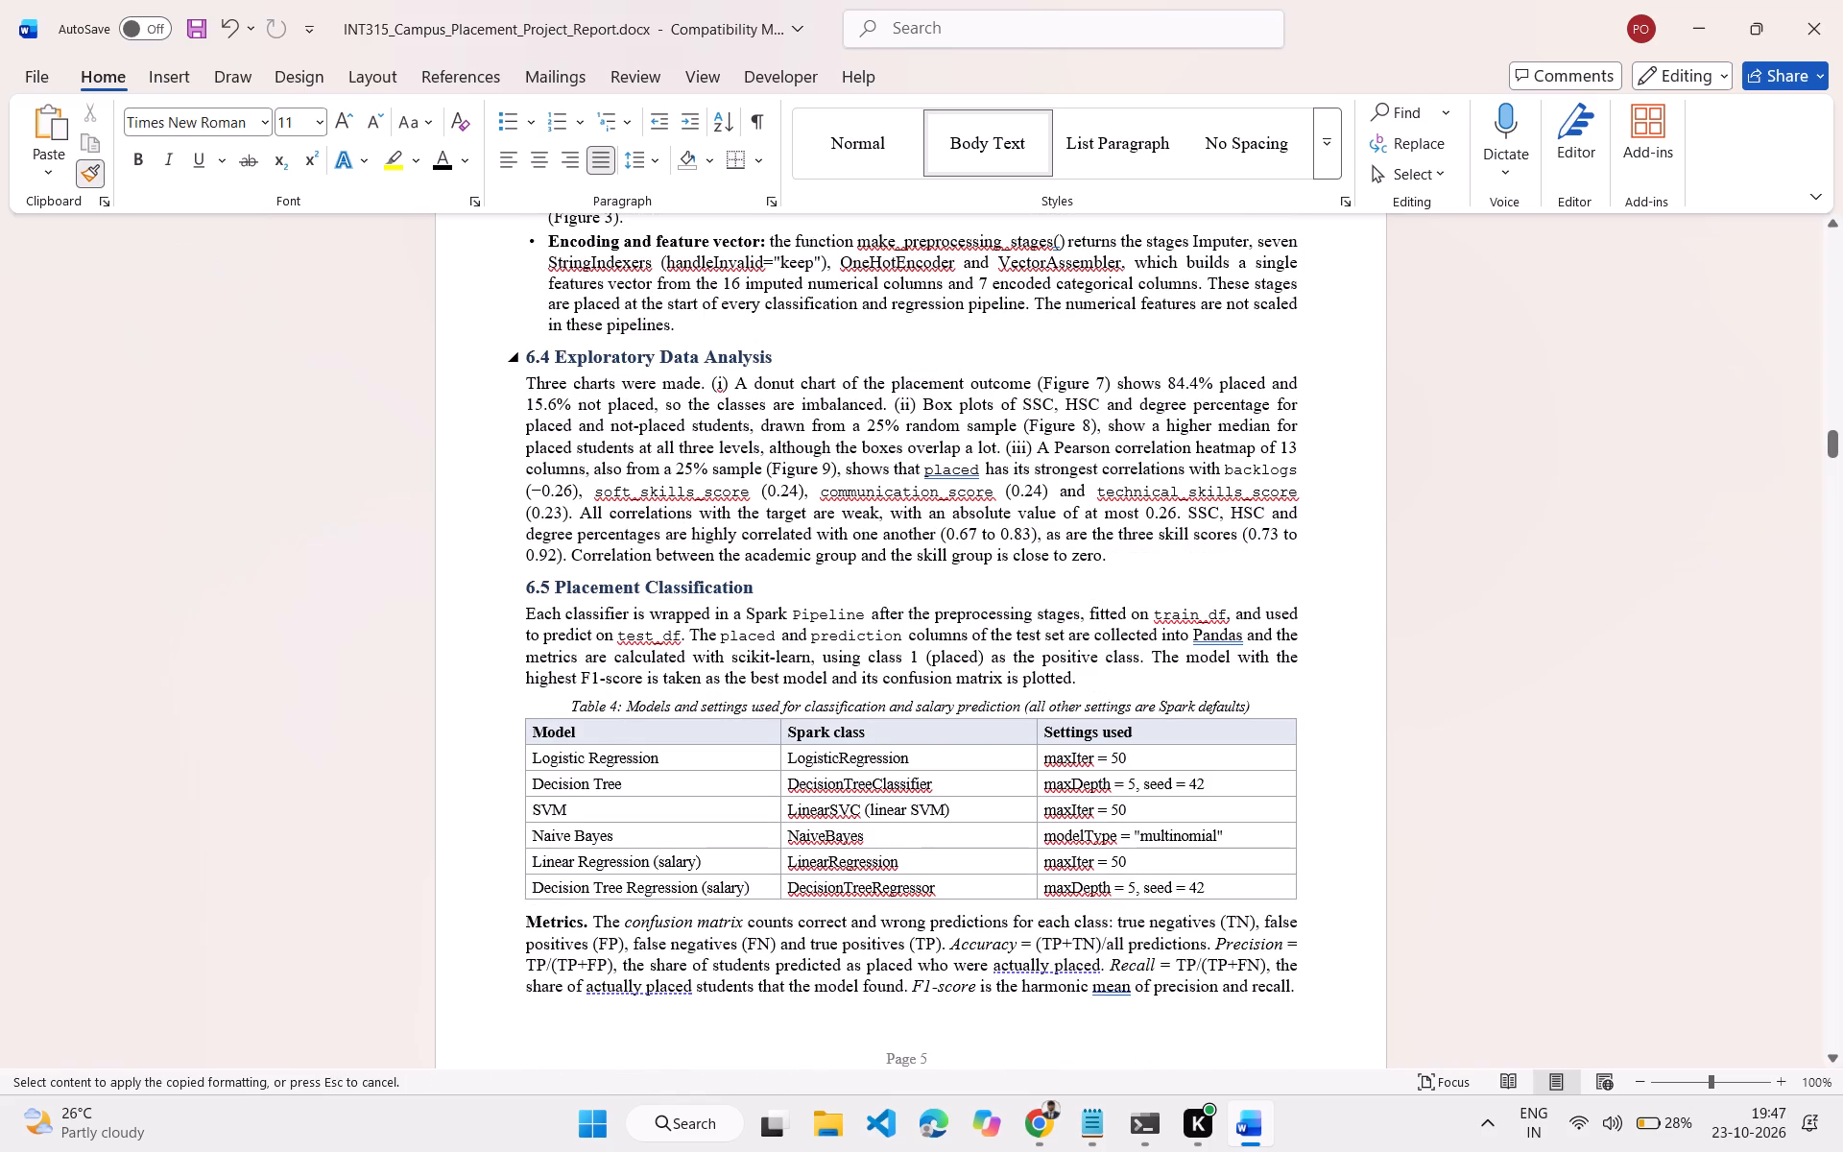
drag(528, 389, 826, 558)
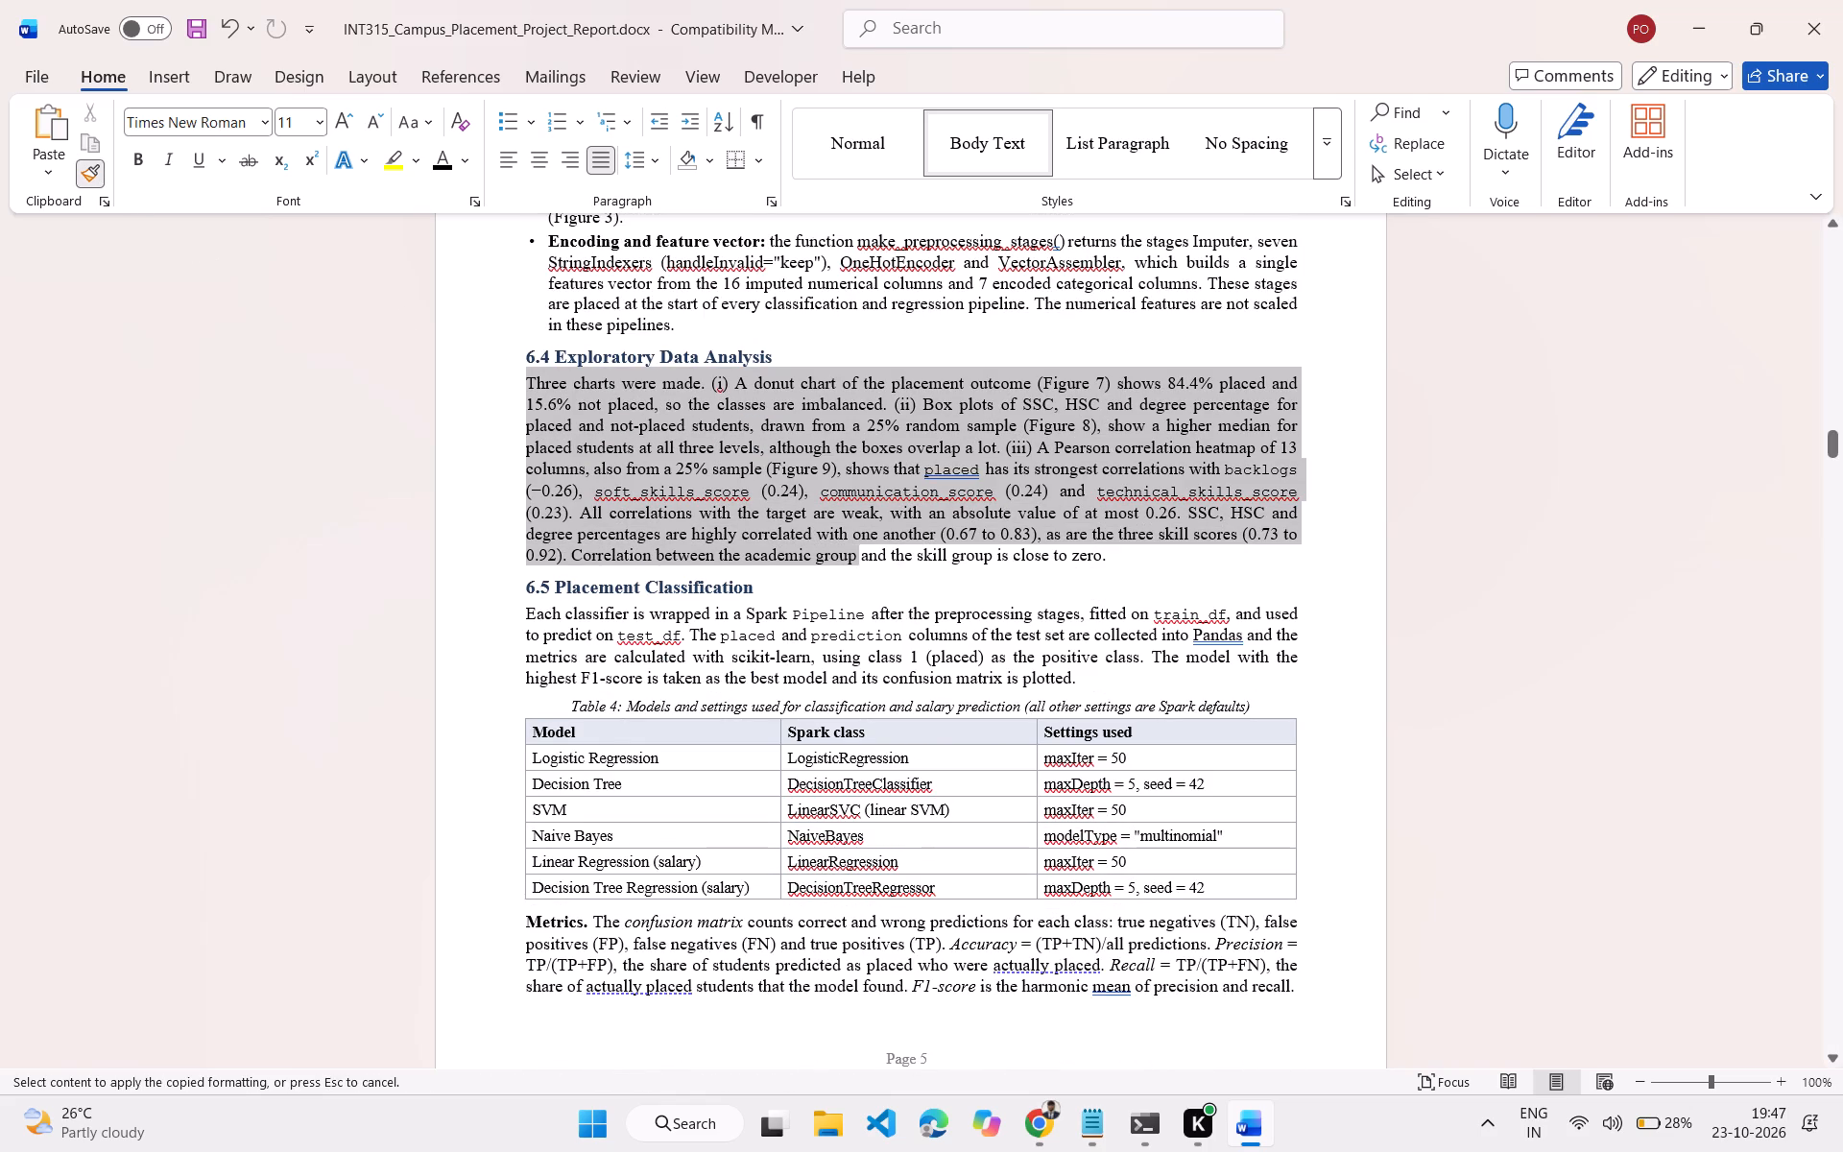
drag(826, 558, 1109, 639)
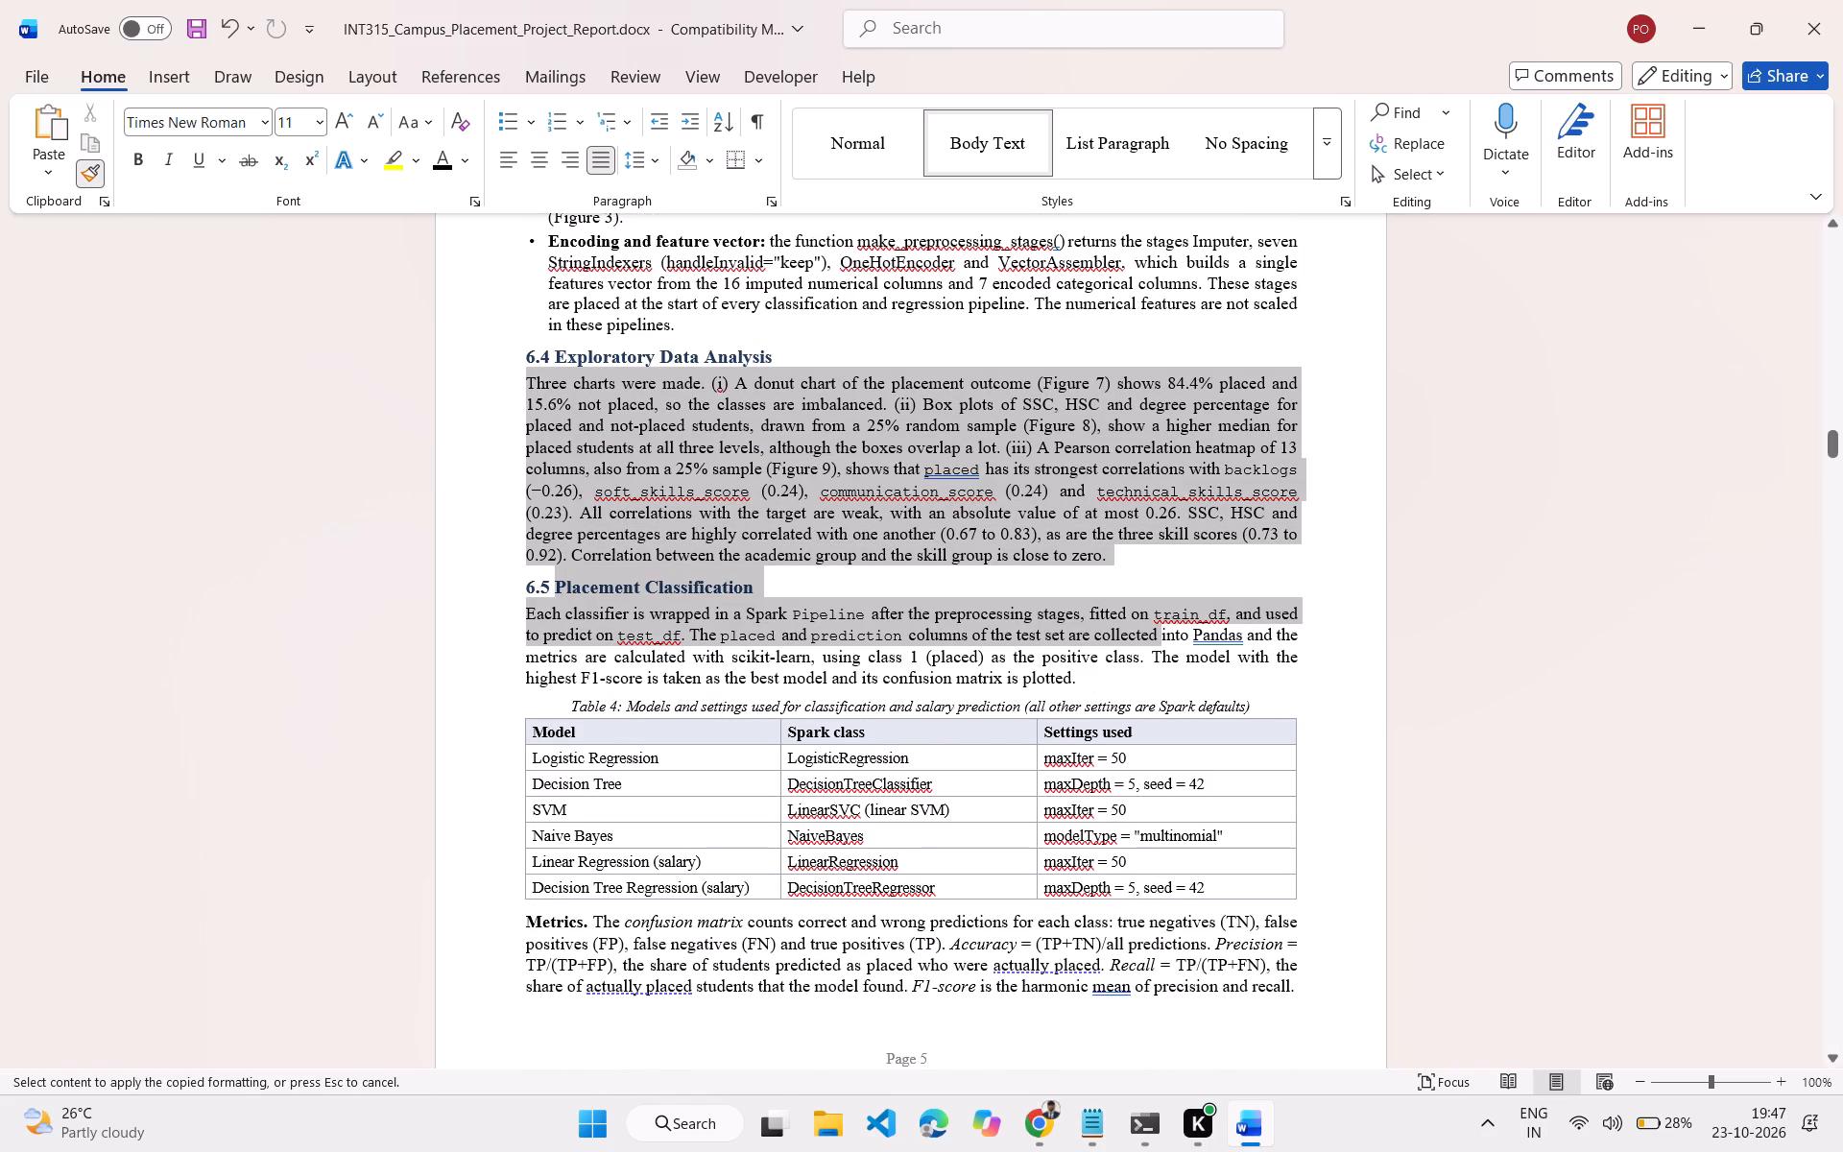
drag(1109, 639, 1115, 560)
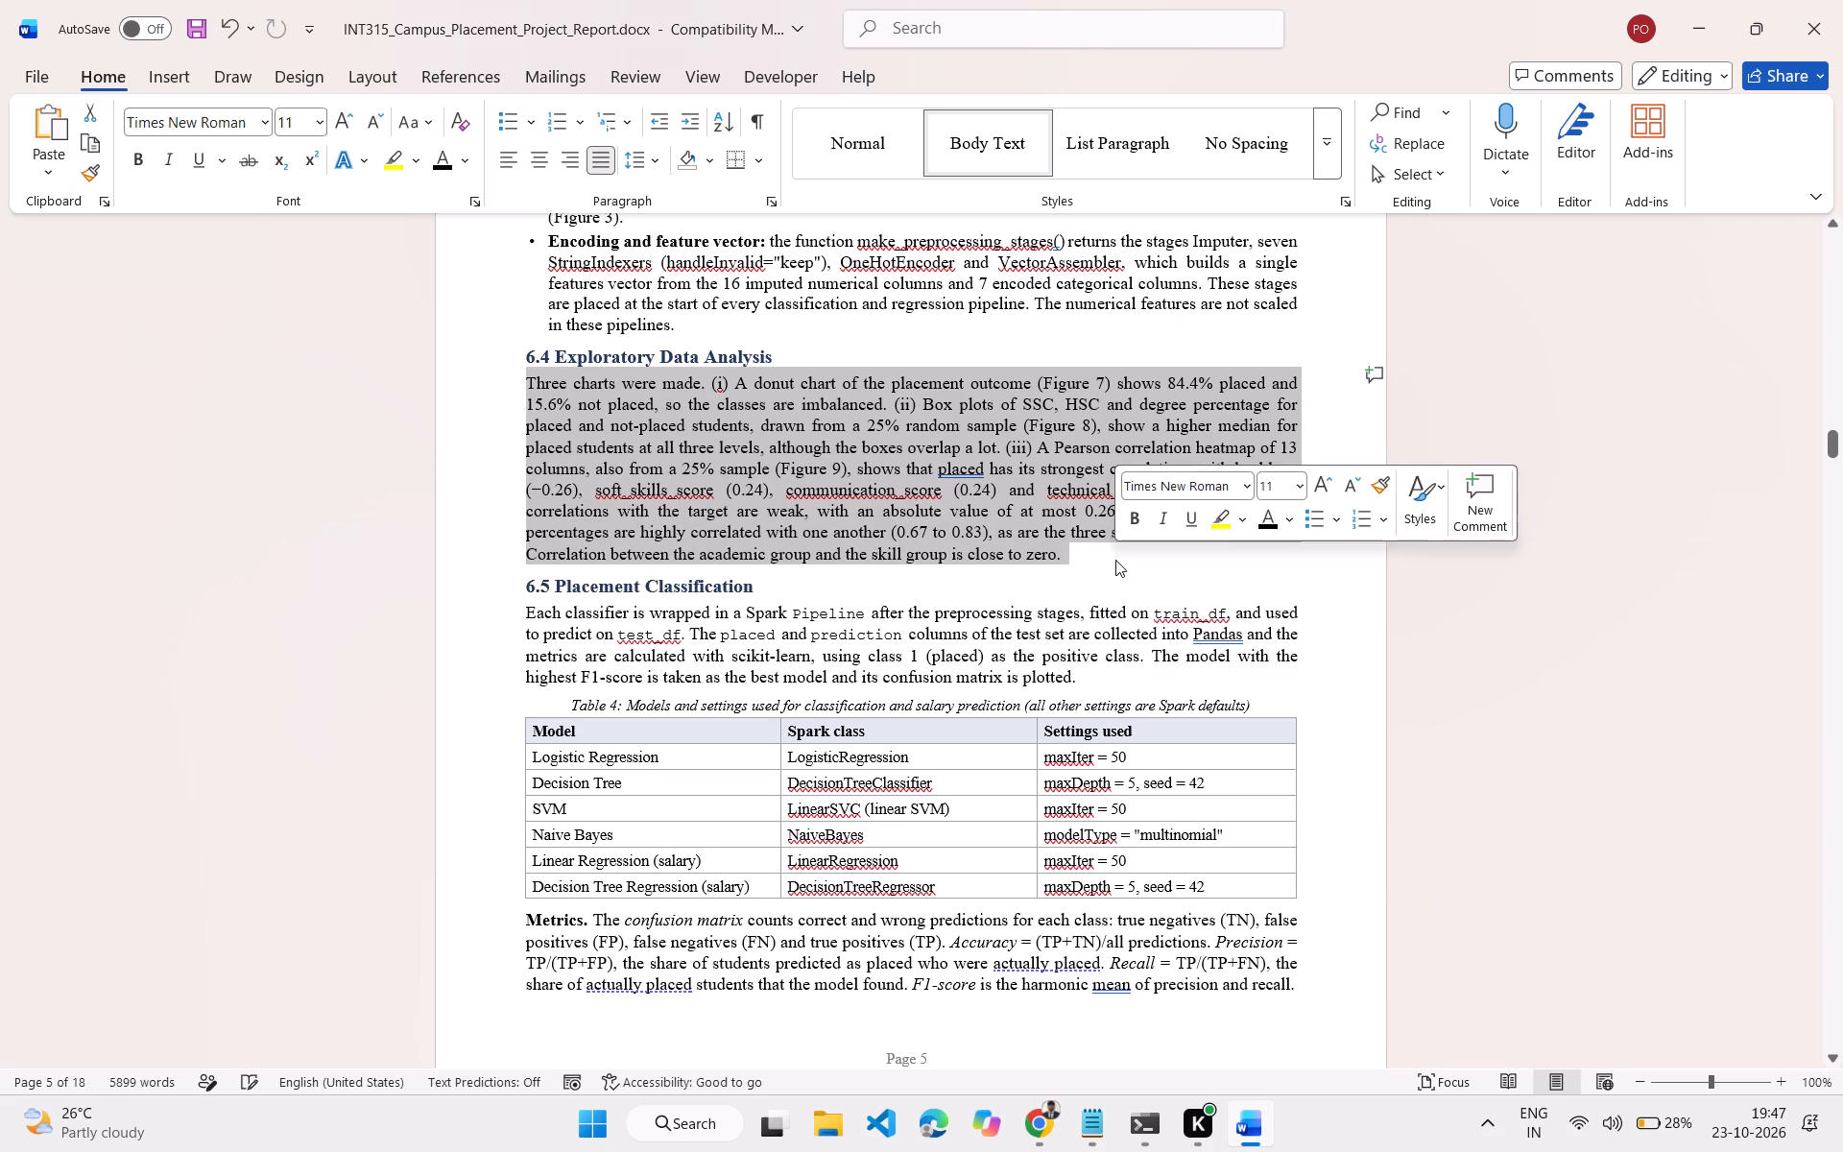
click(923, 571)
Set the 6.5 Placement Classification paragraph above Table 4 to Times New Roman, size 11.
scroll(923, 571, down, 1)
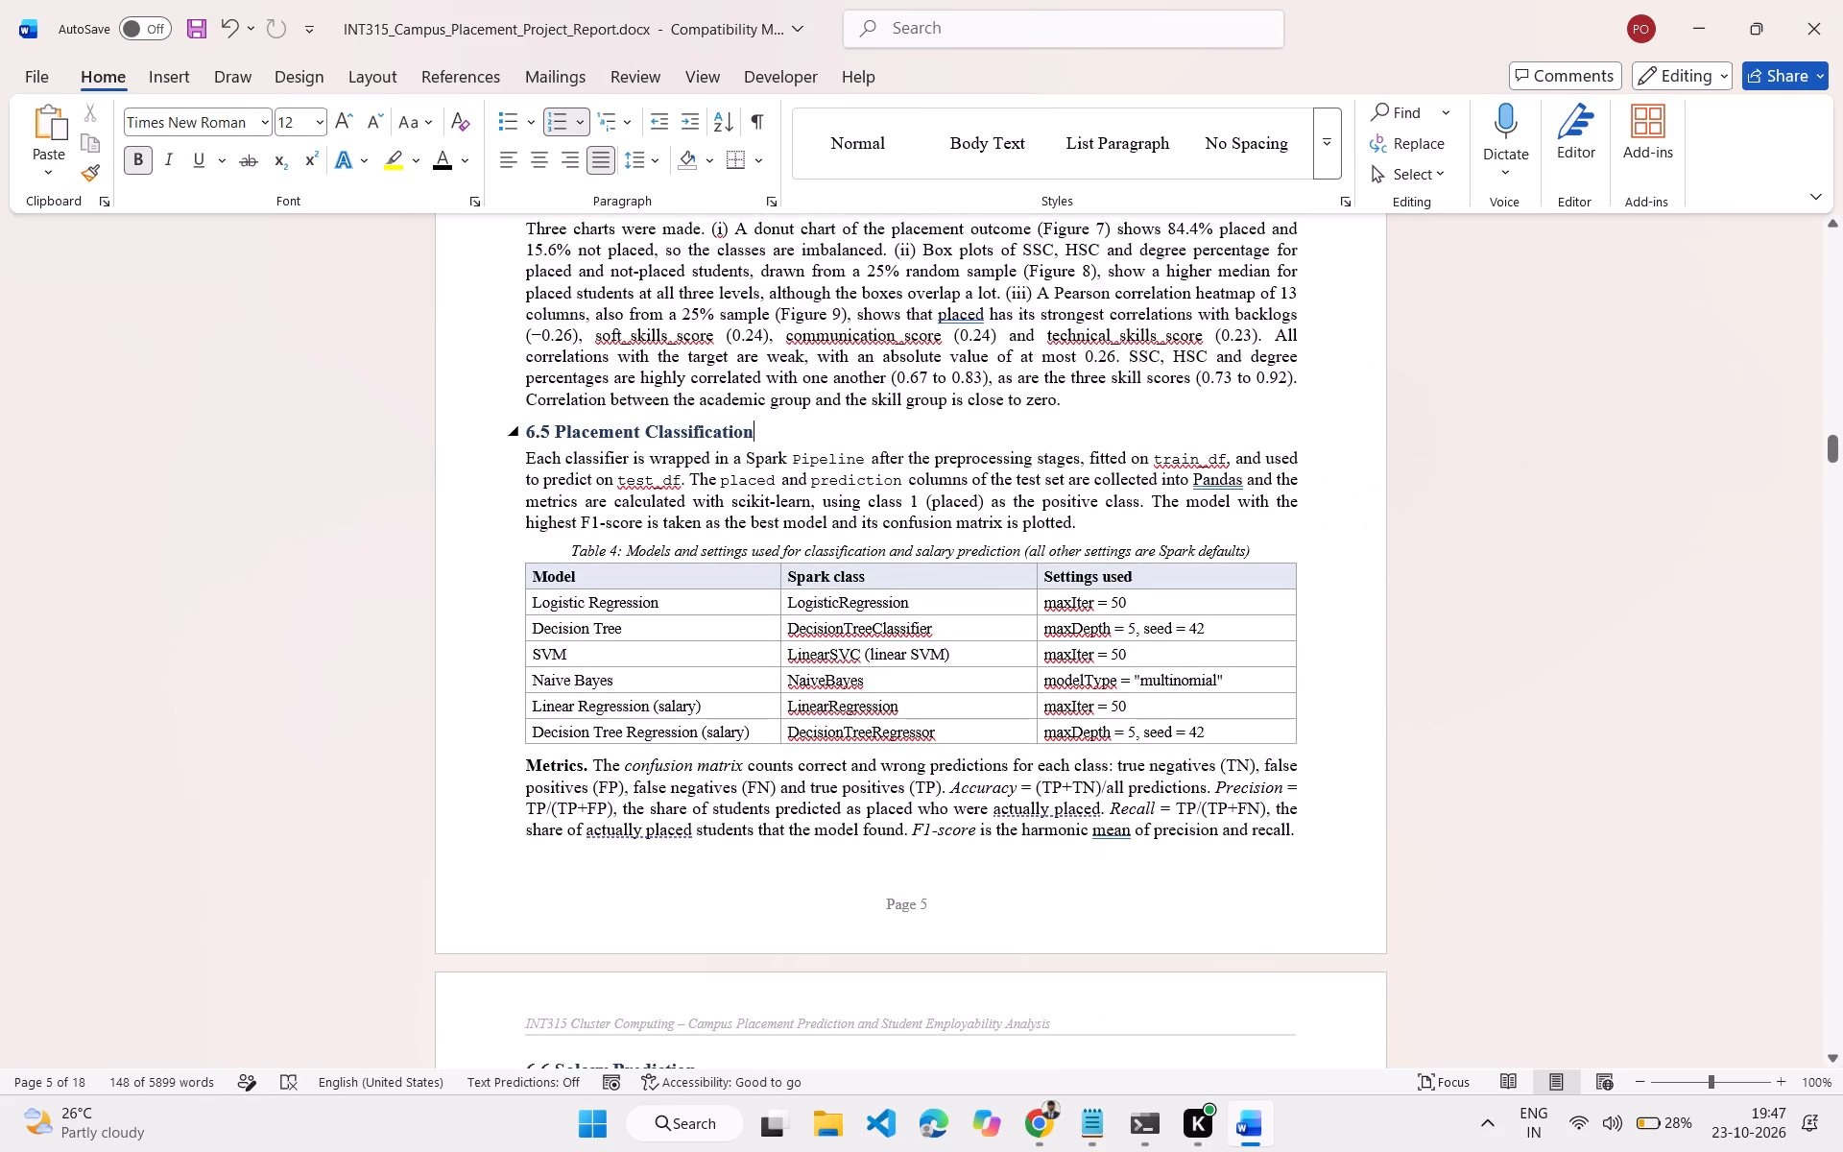
drag(522, 456, 1035, 521)
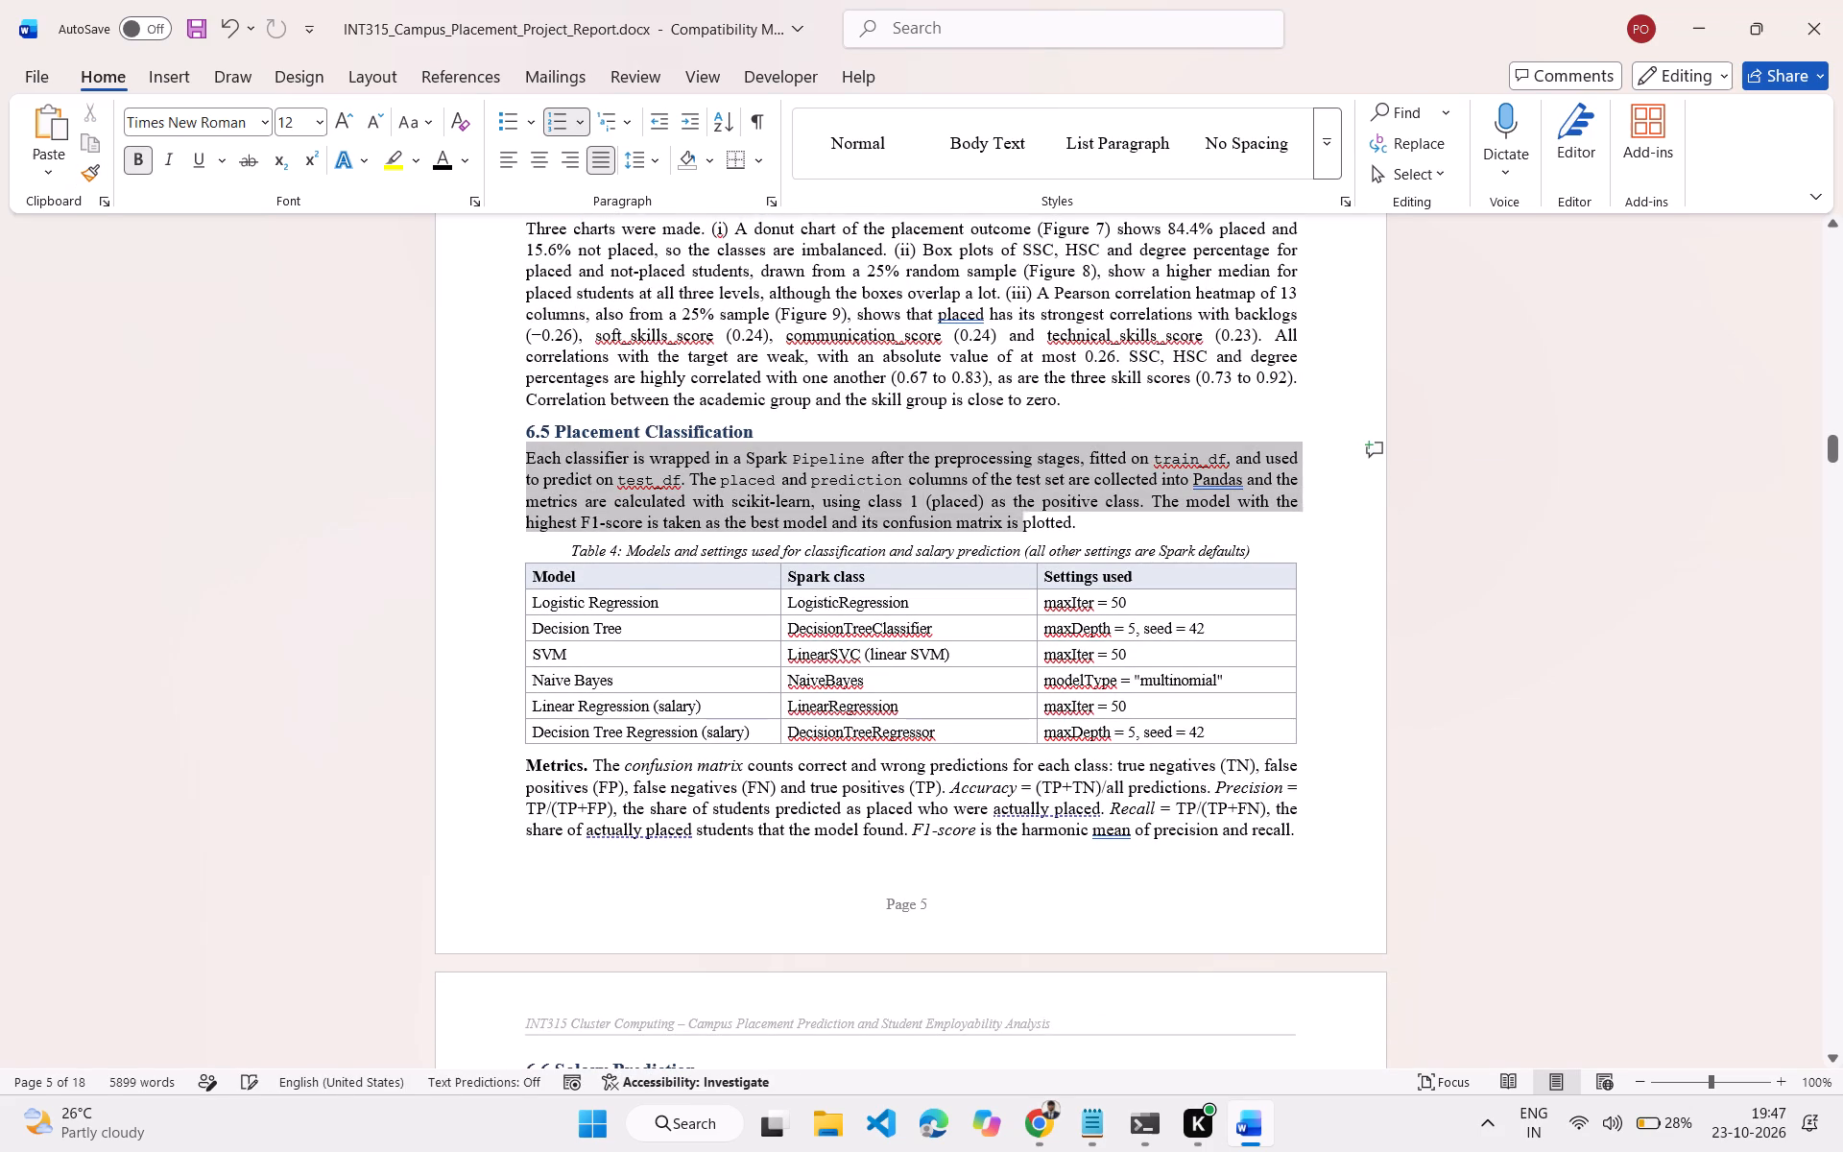
drag(1035, 521, 1088, 526)
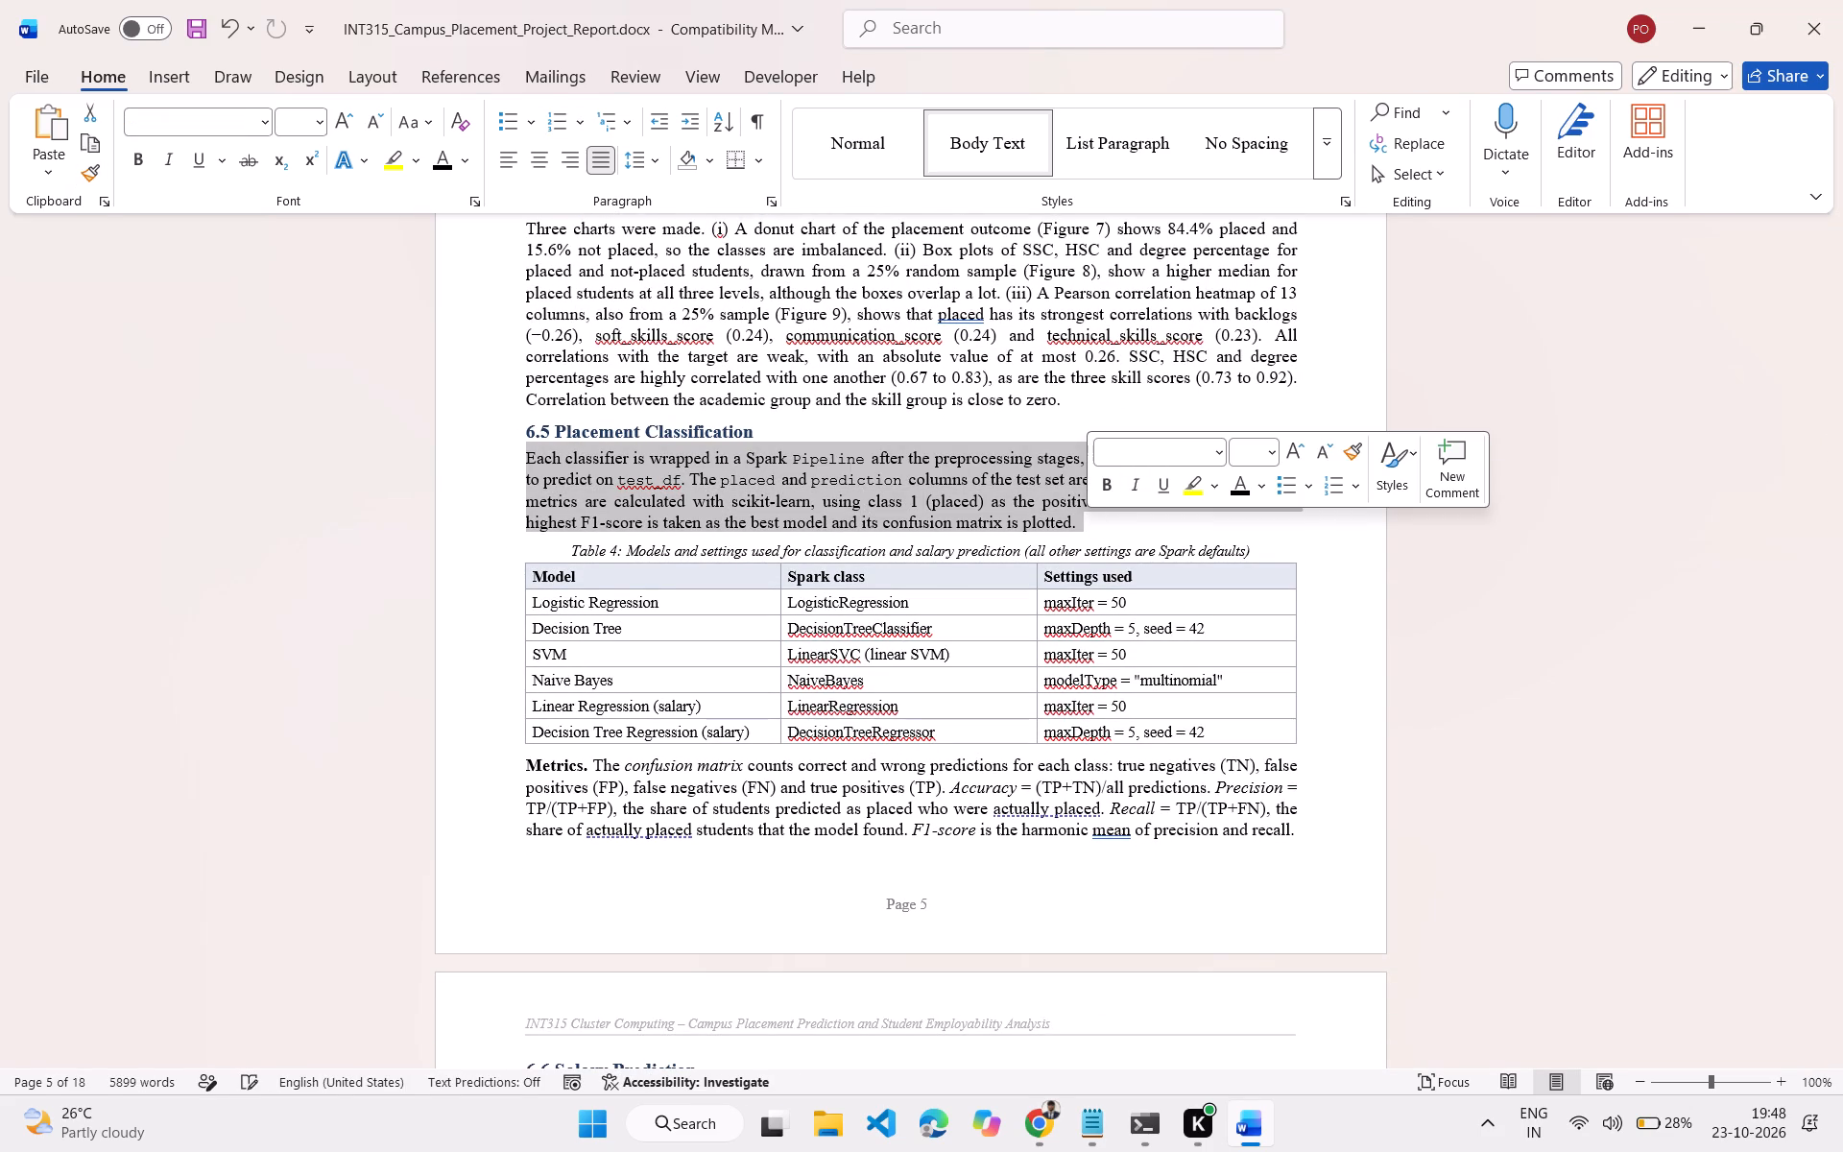
click(1149, 450)
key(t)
key(Tab)
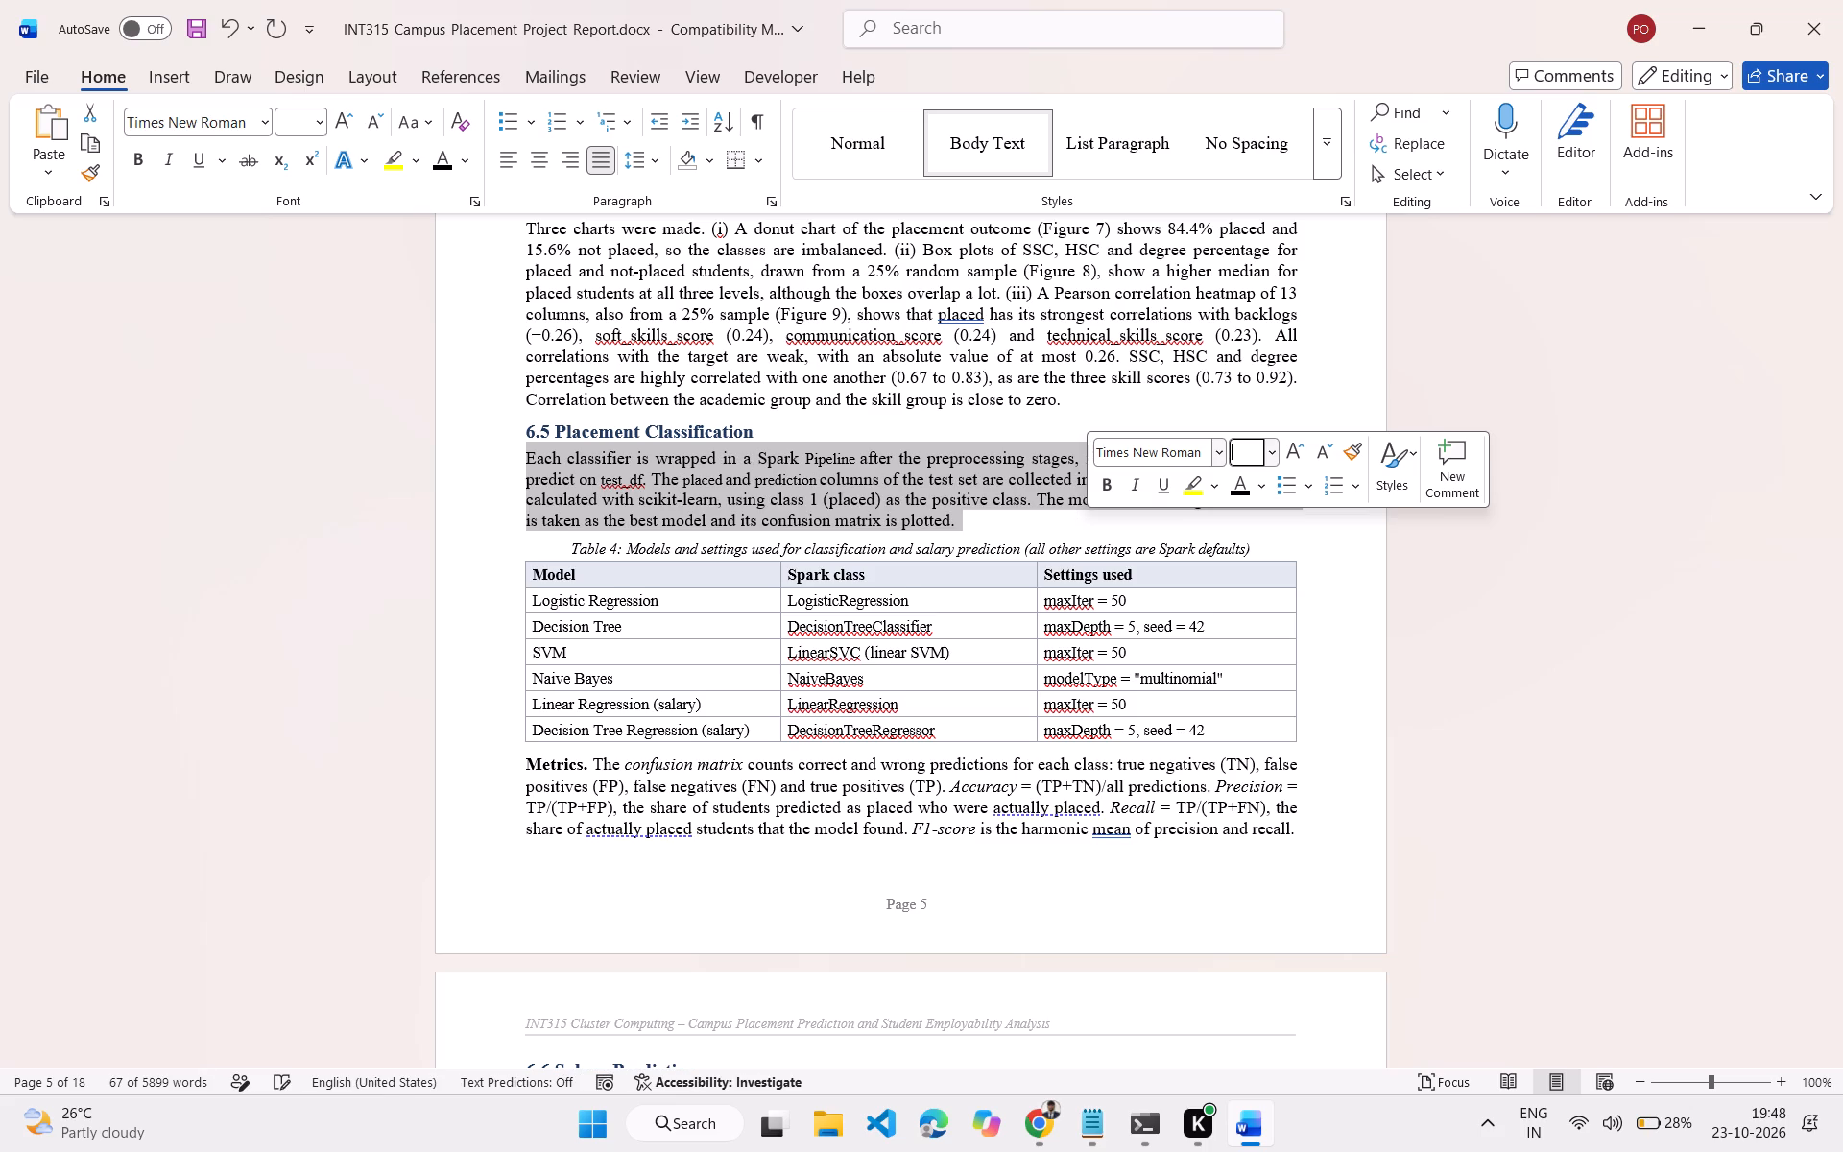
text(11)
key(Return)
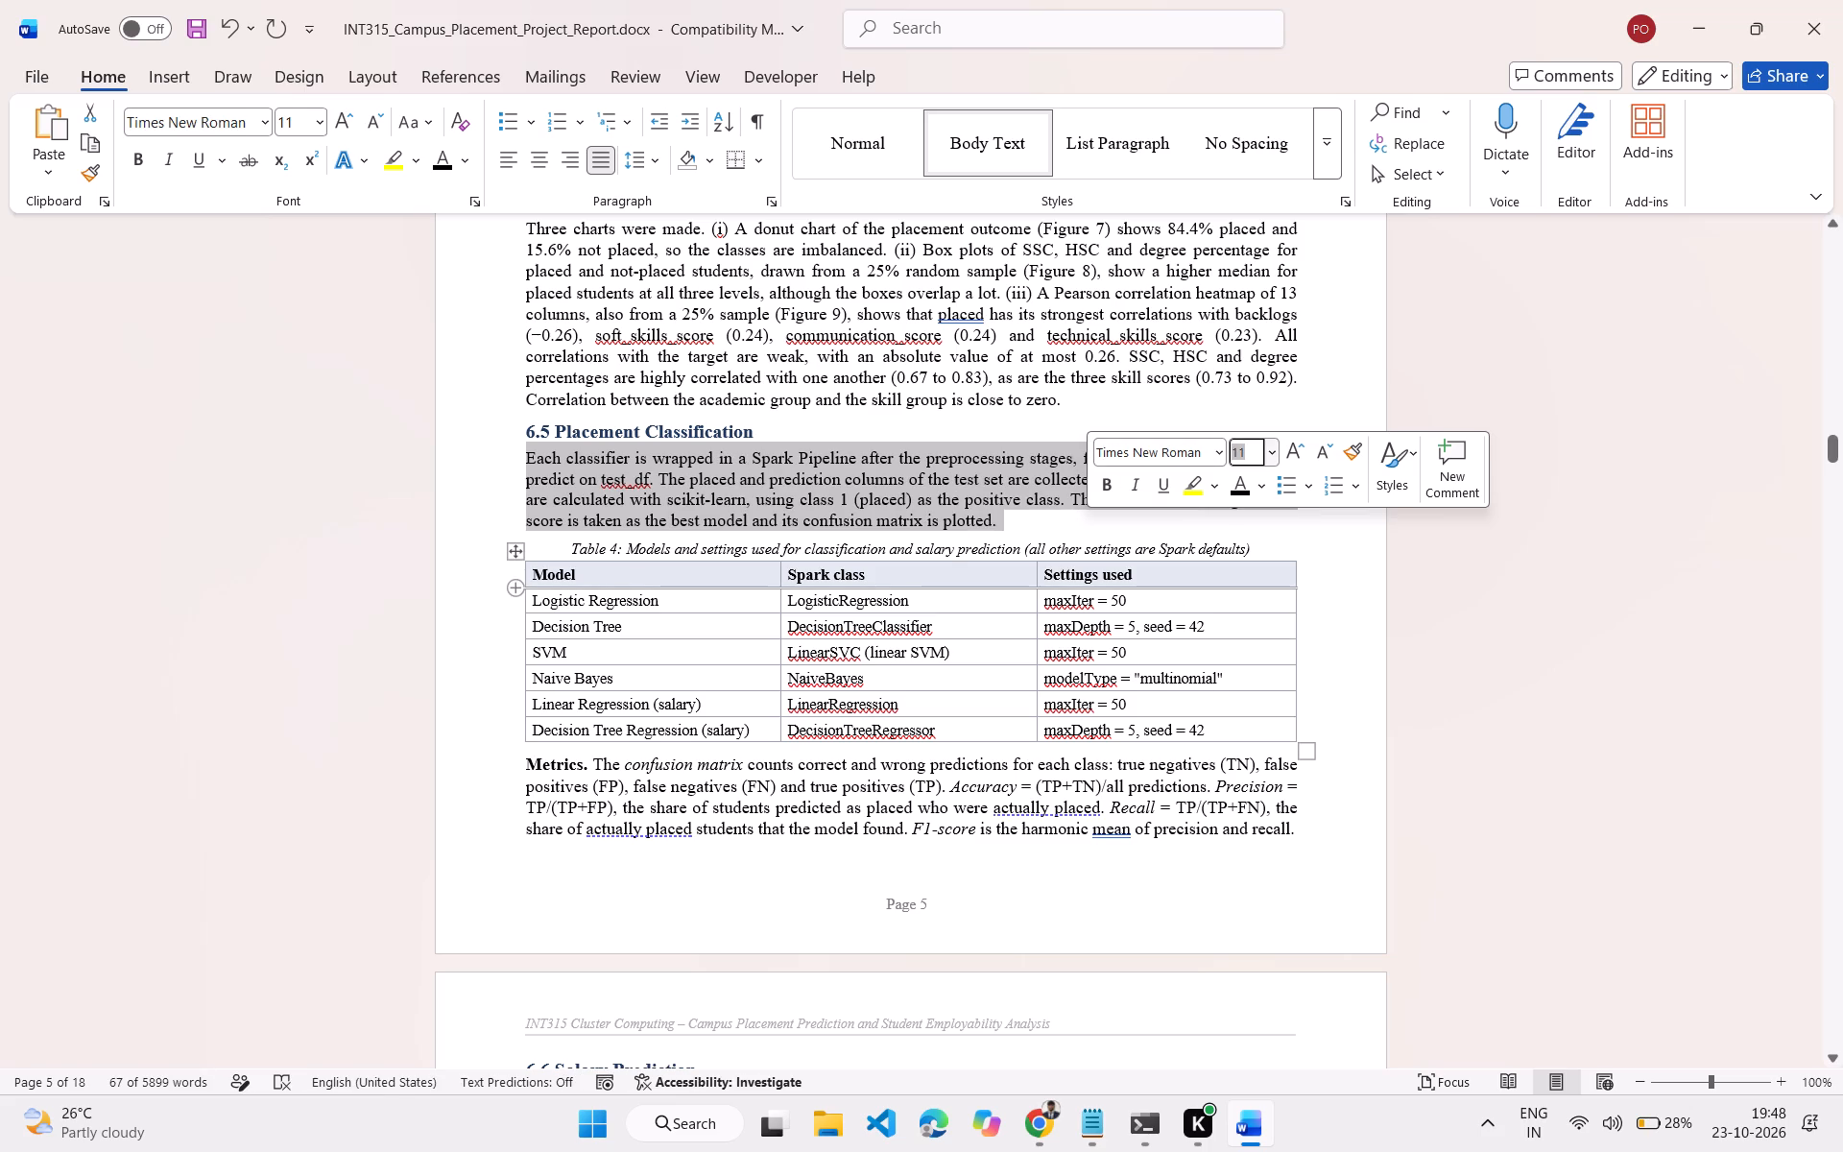
Set the text in Table 4's rows below the header, together with the Metrics paragraph under the table, to size 11.
drag(531, 600, 1145, 703)
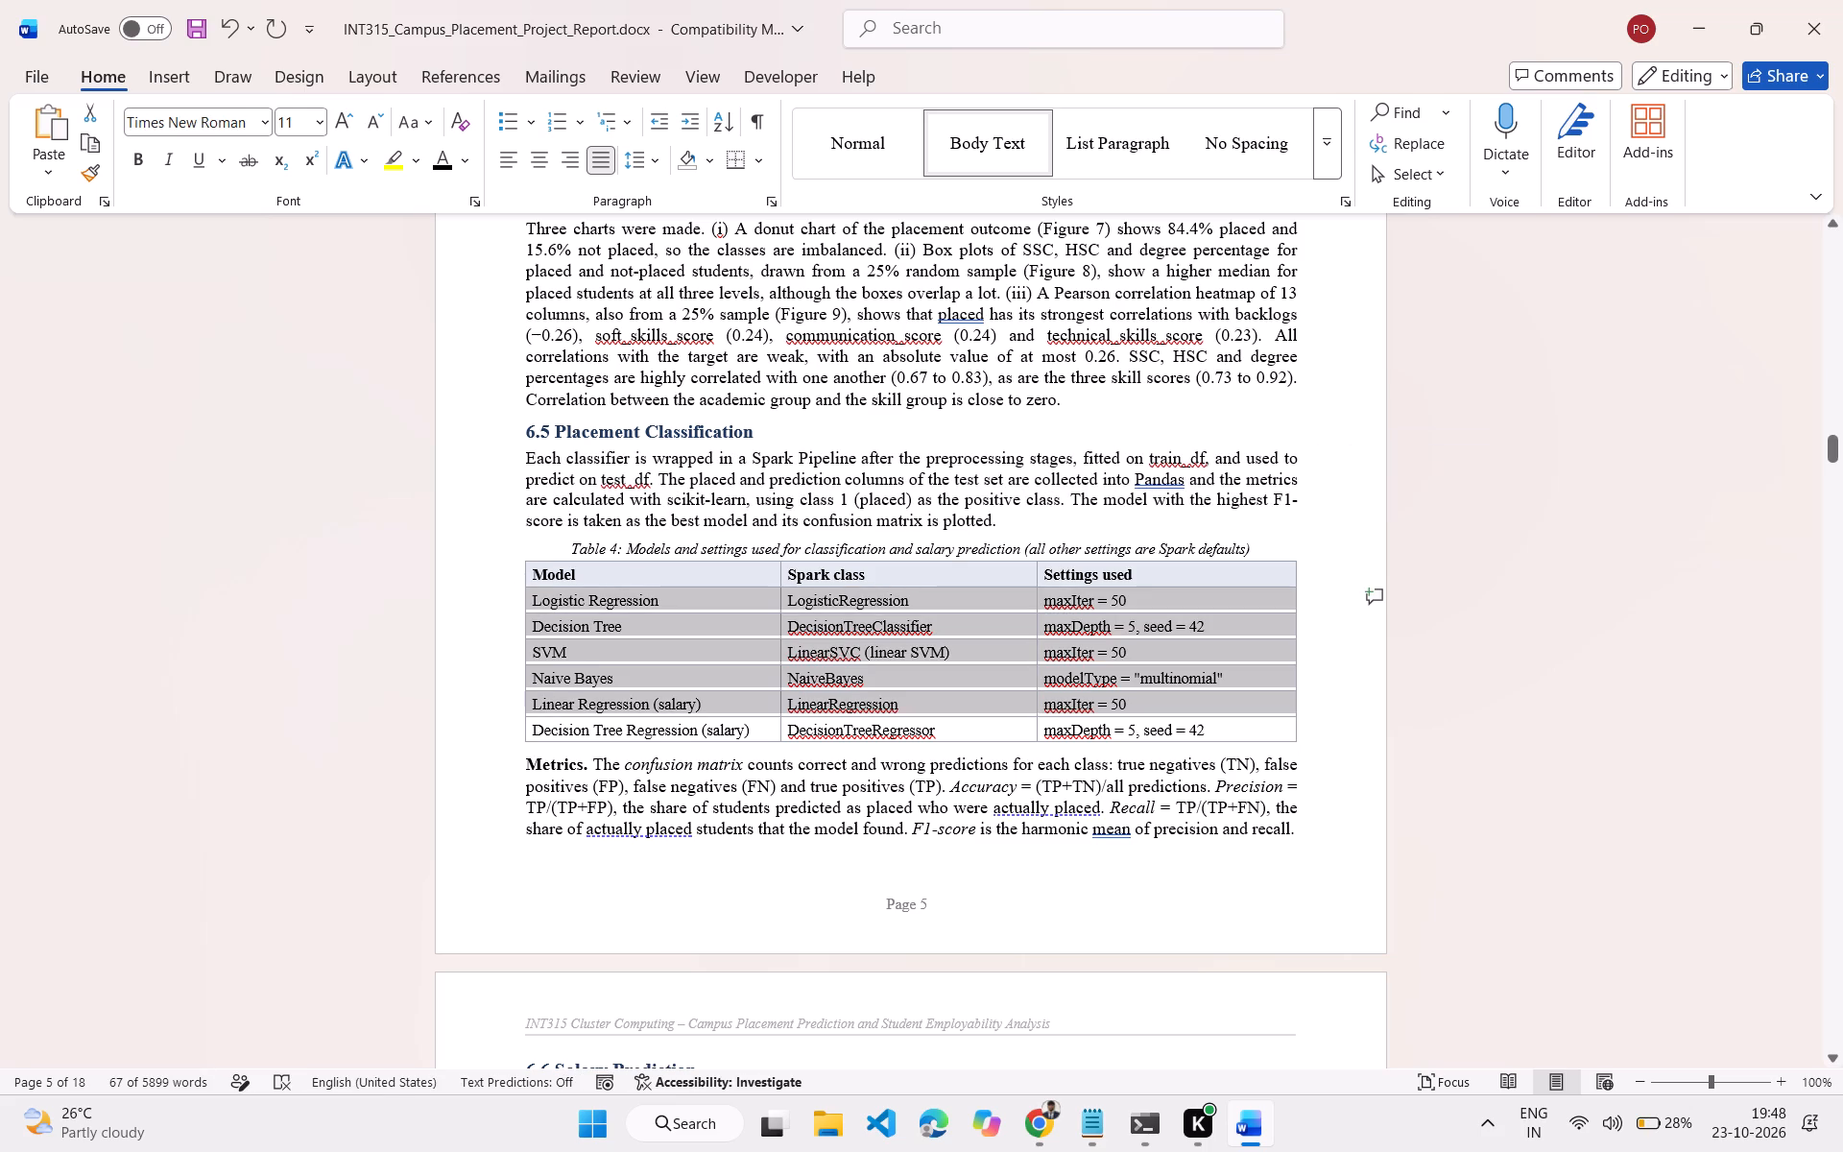
drag(1145, 703, 1213, 732)
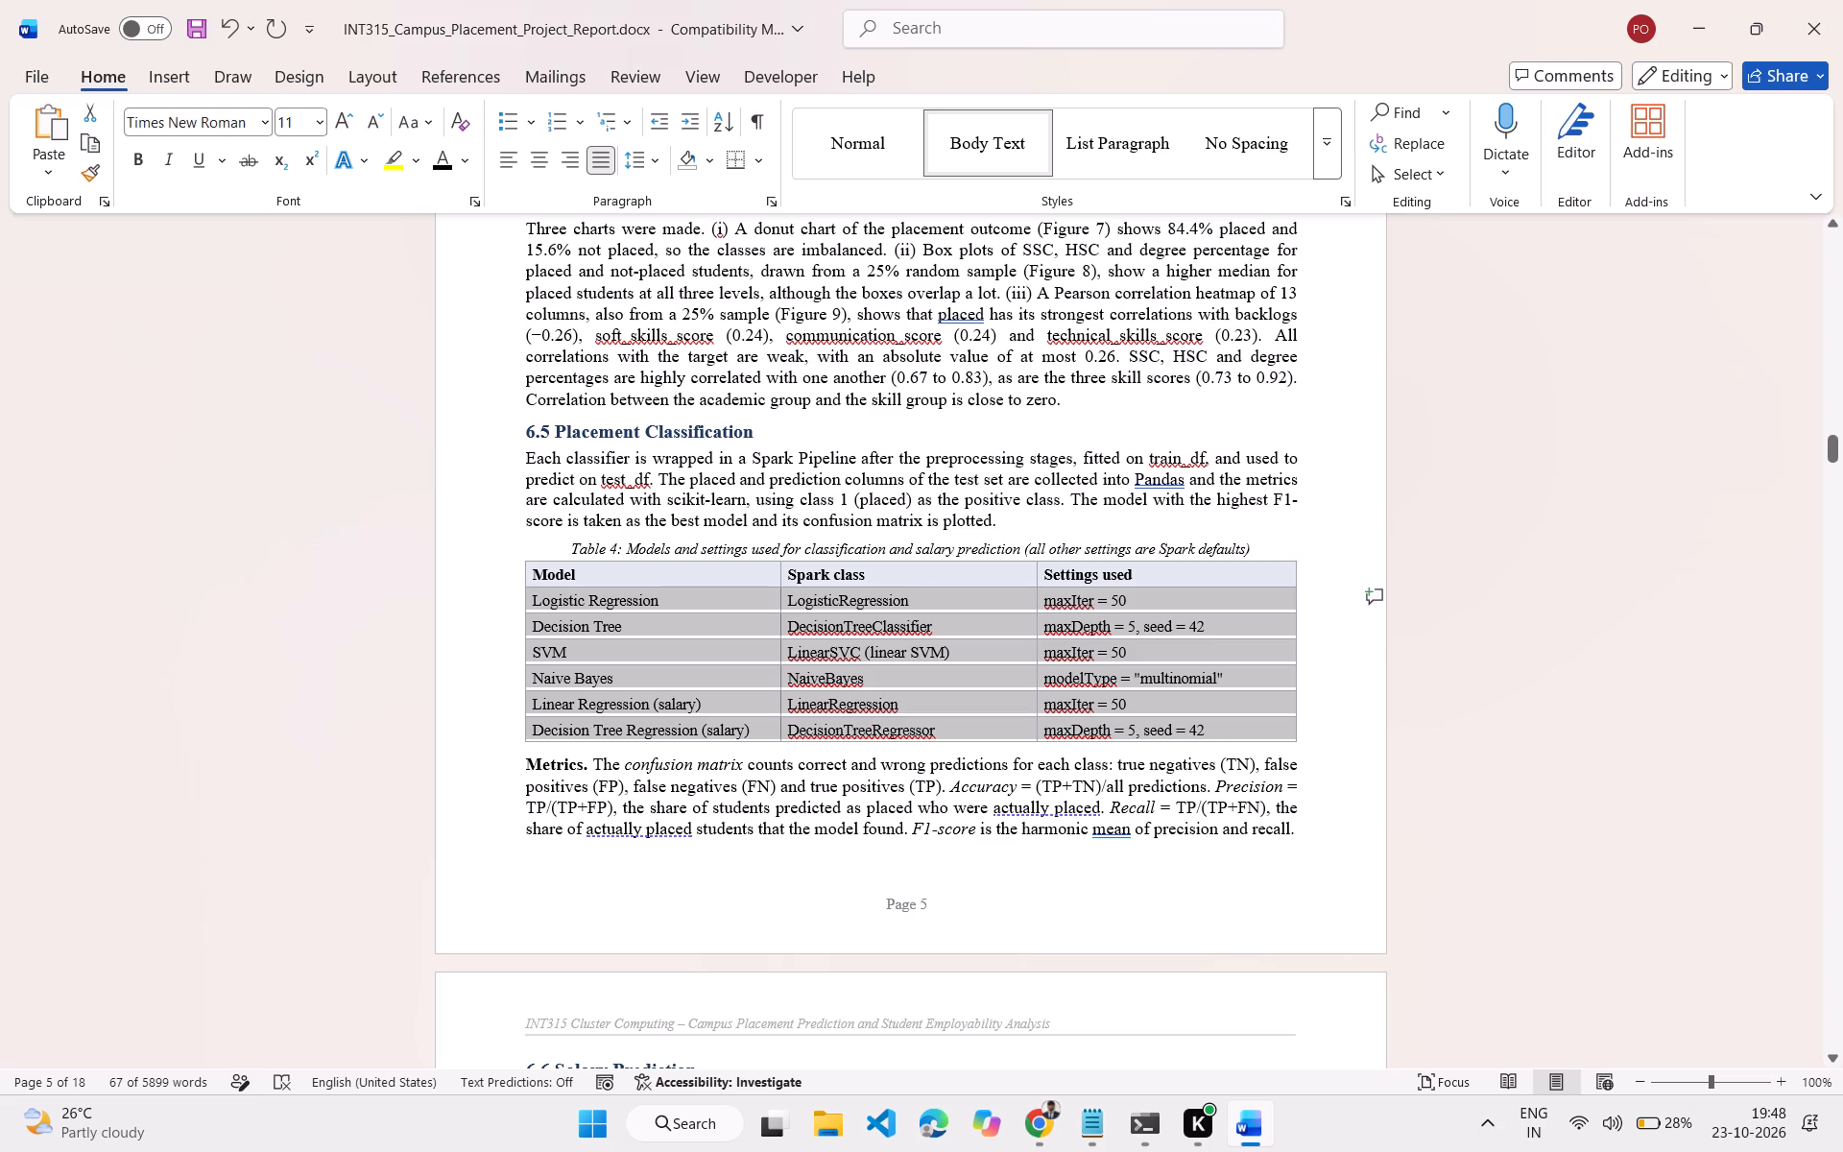
drag(1213, 732, 1327, 797)
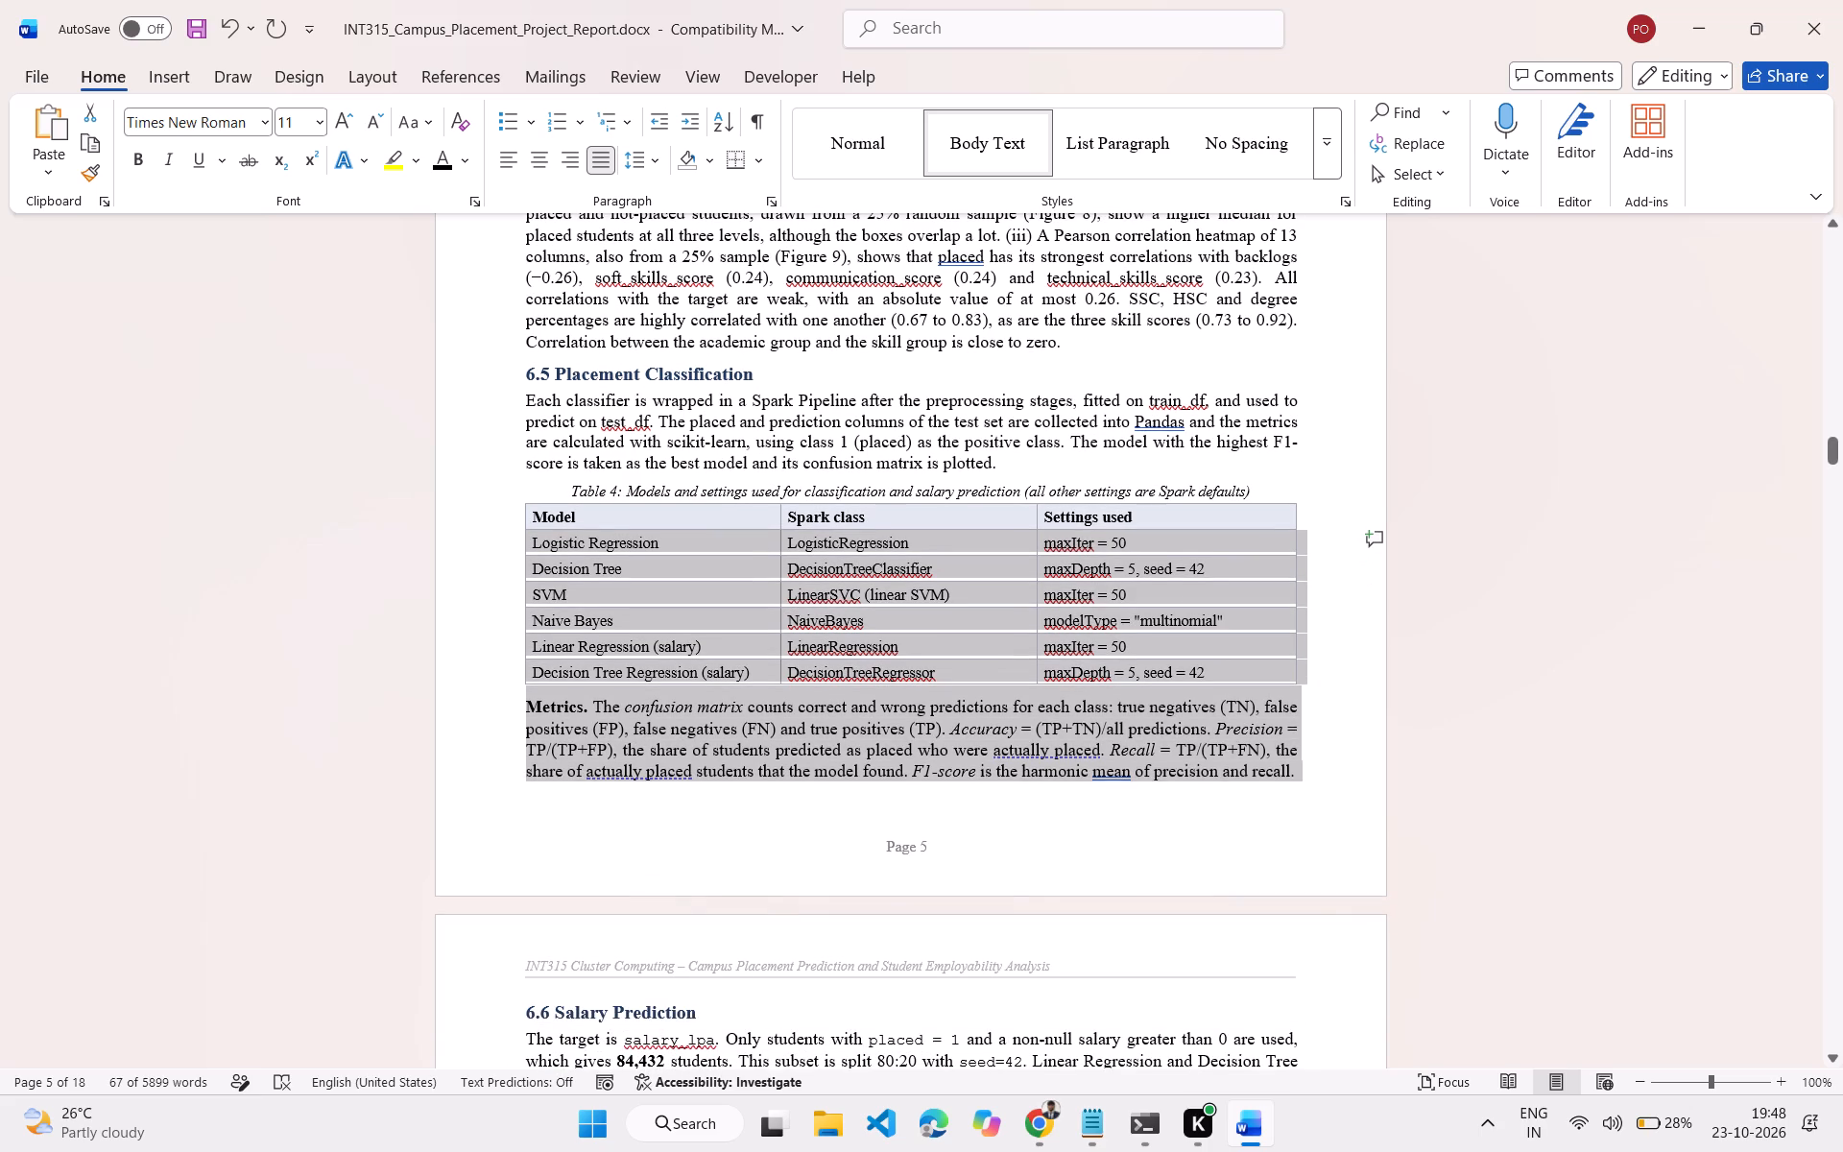
drag(1327, 797, 1401, 797)
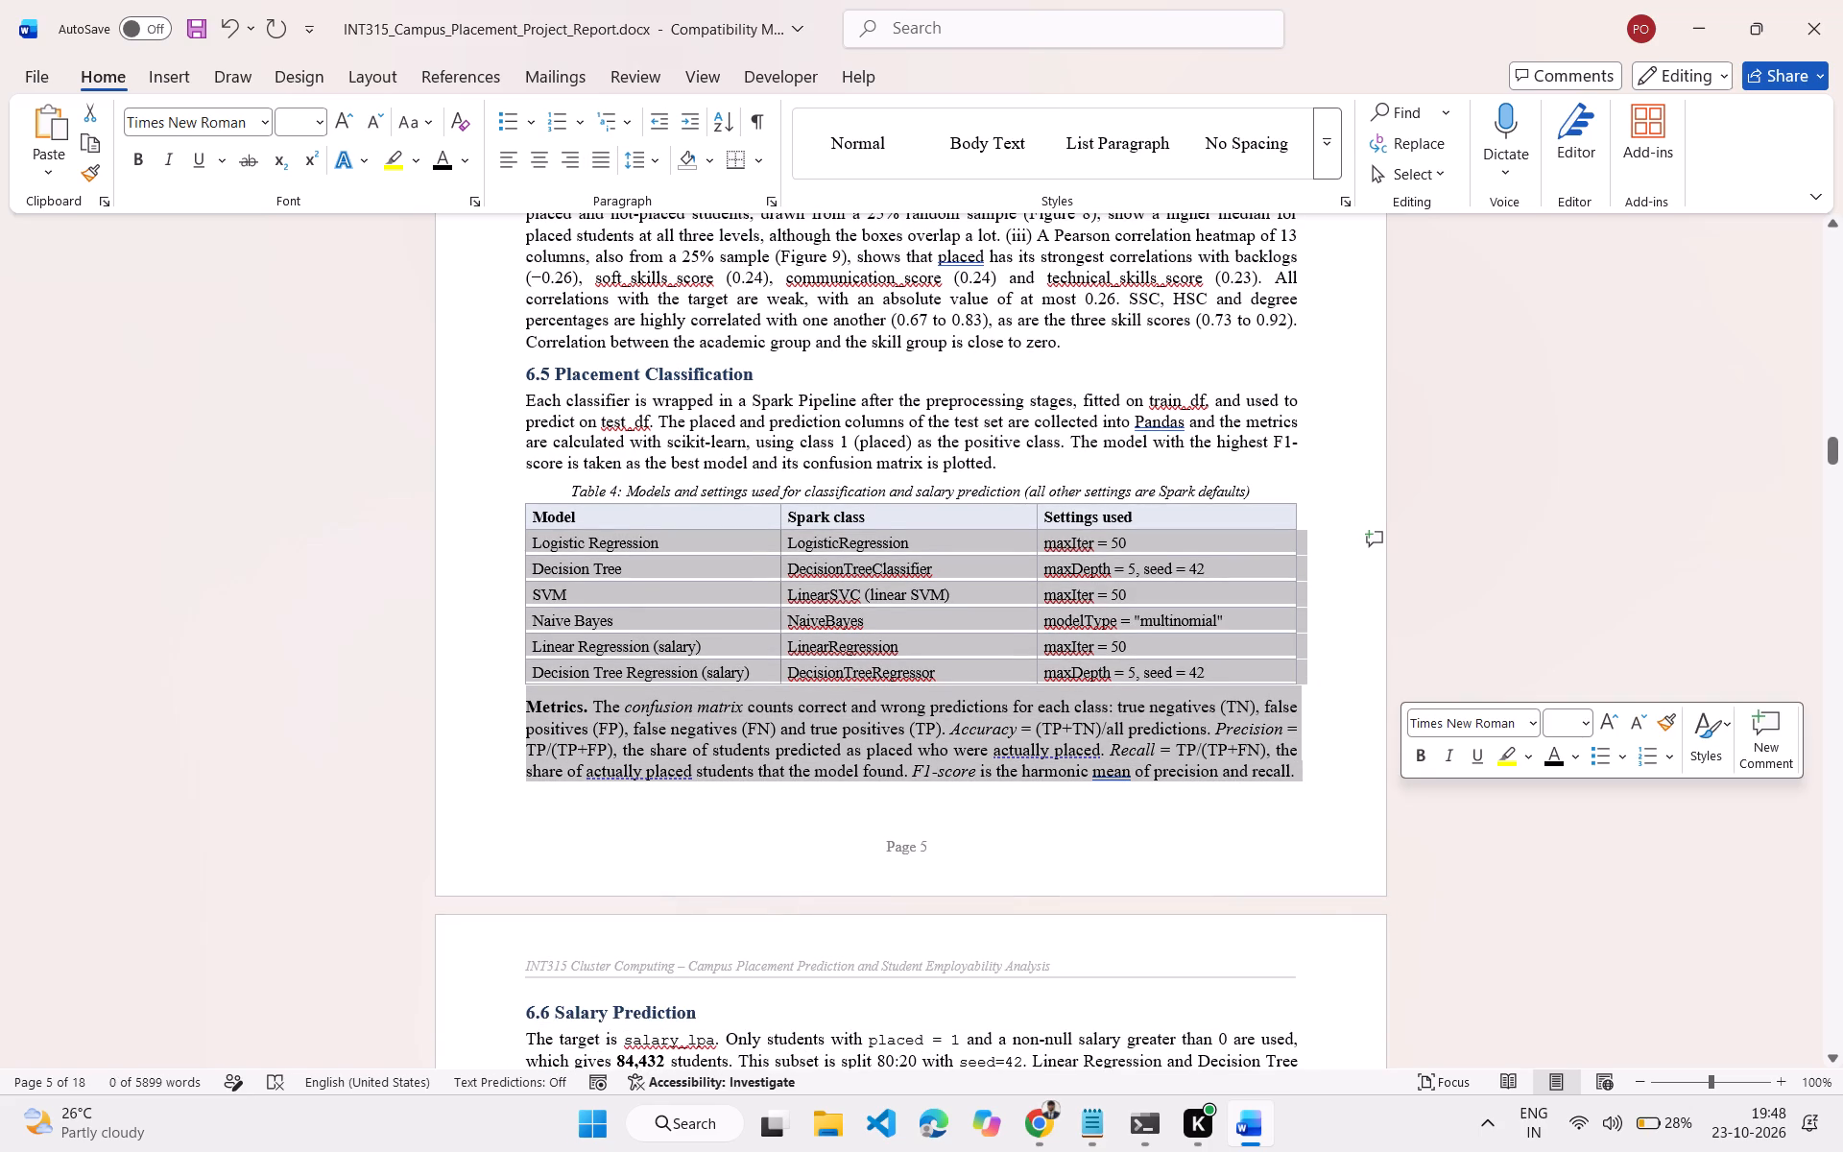
click(1562, 720)
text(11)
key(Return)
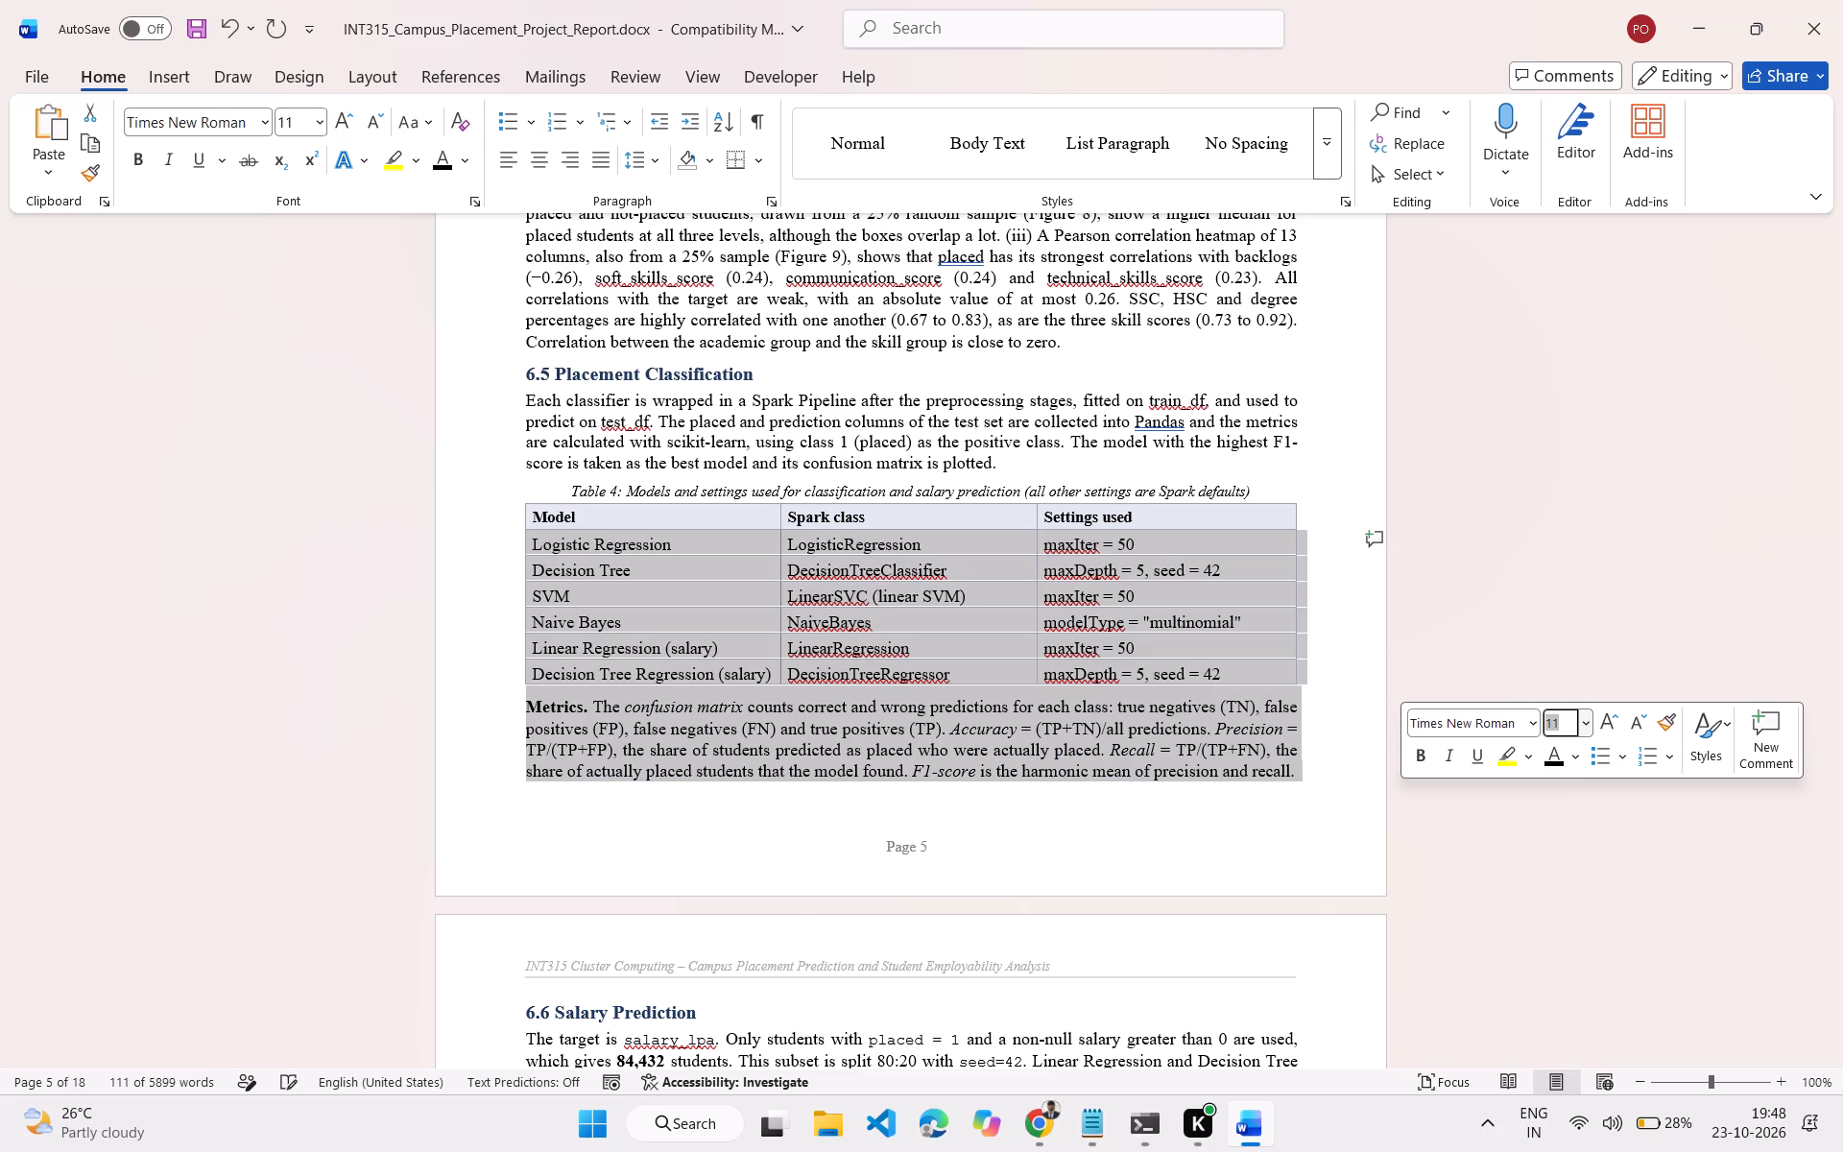
click(998, 804)
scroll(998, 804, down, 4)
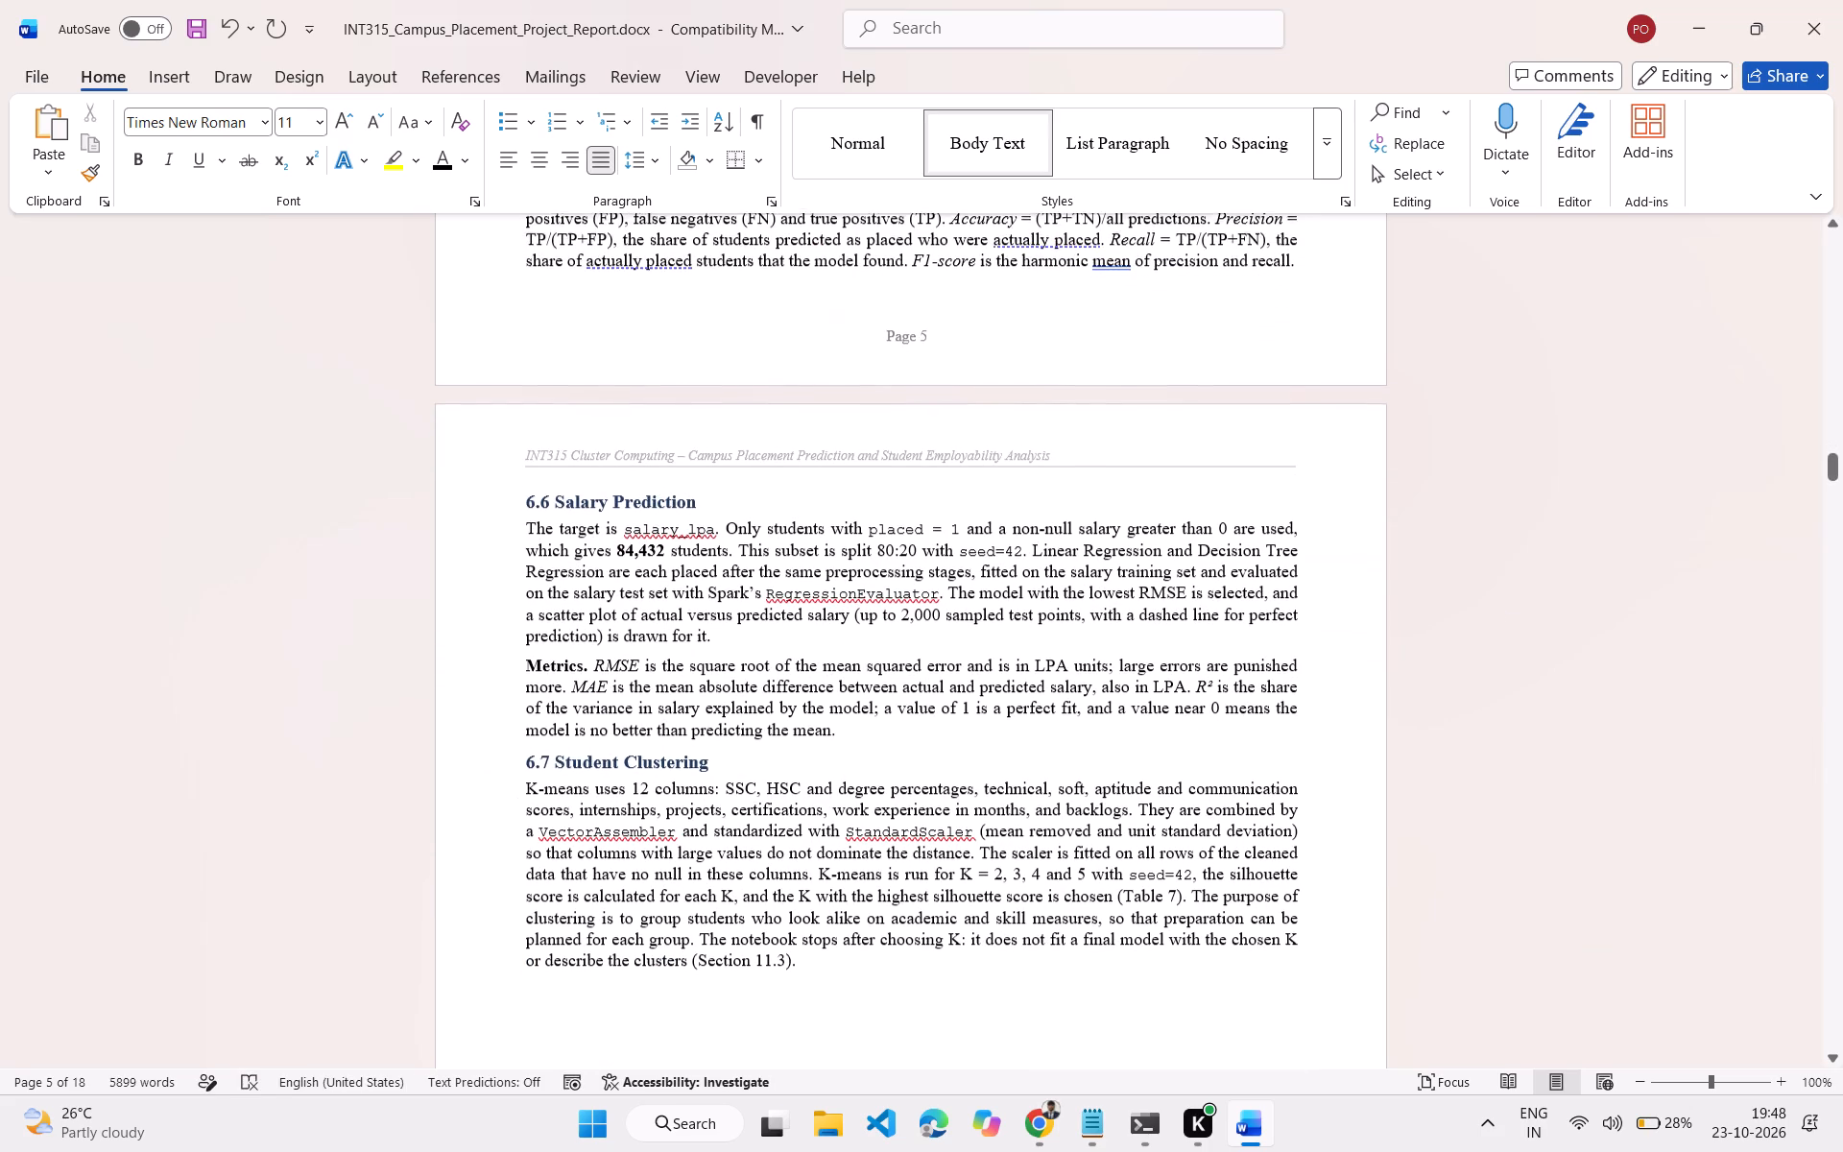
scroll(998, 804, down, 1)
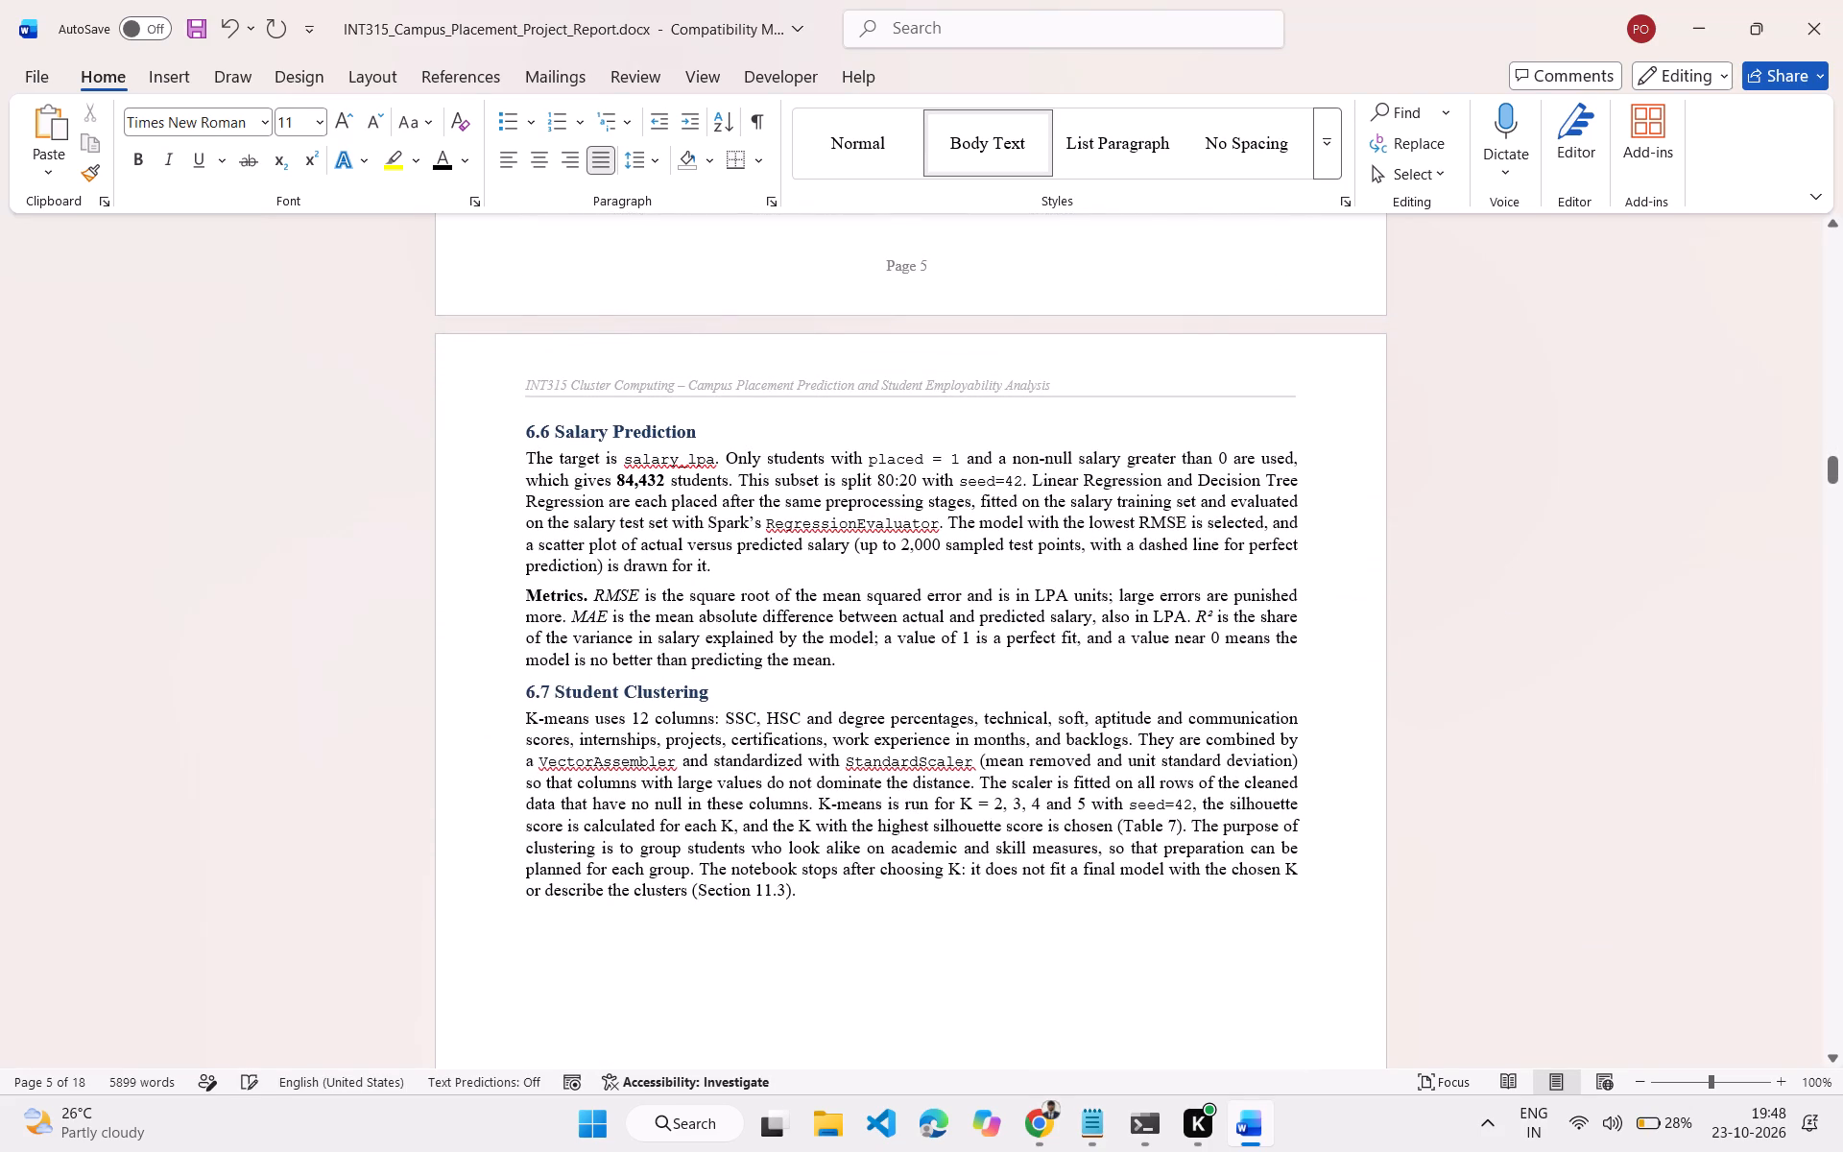
Set both paragraphs under 6.6 Salary Prediction, including the Metrics paragraph, to Times New Roman, size 11.
scroll(841, 659, up, 3)
scroll(841, 659, down, 3)
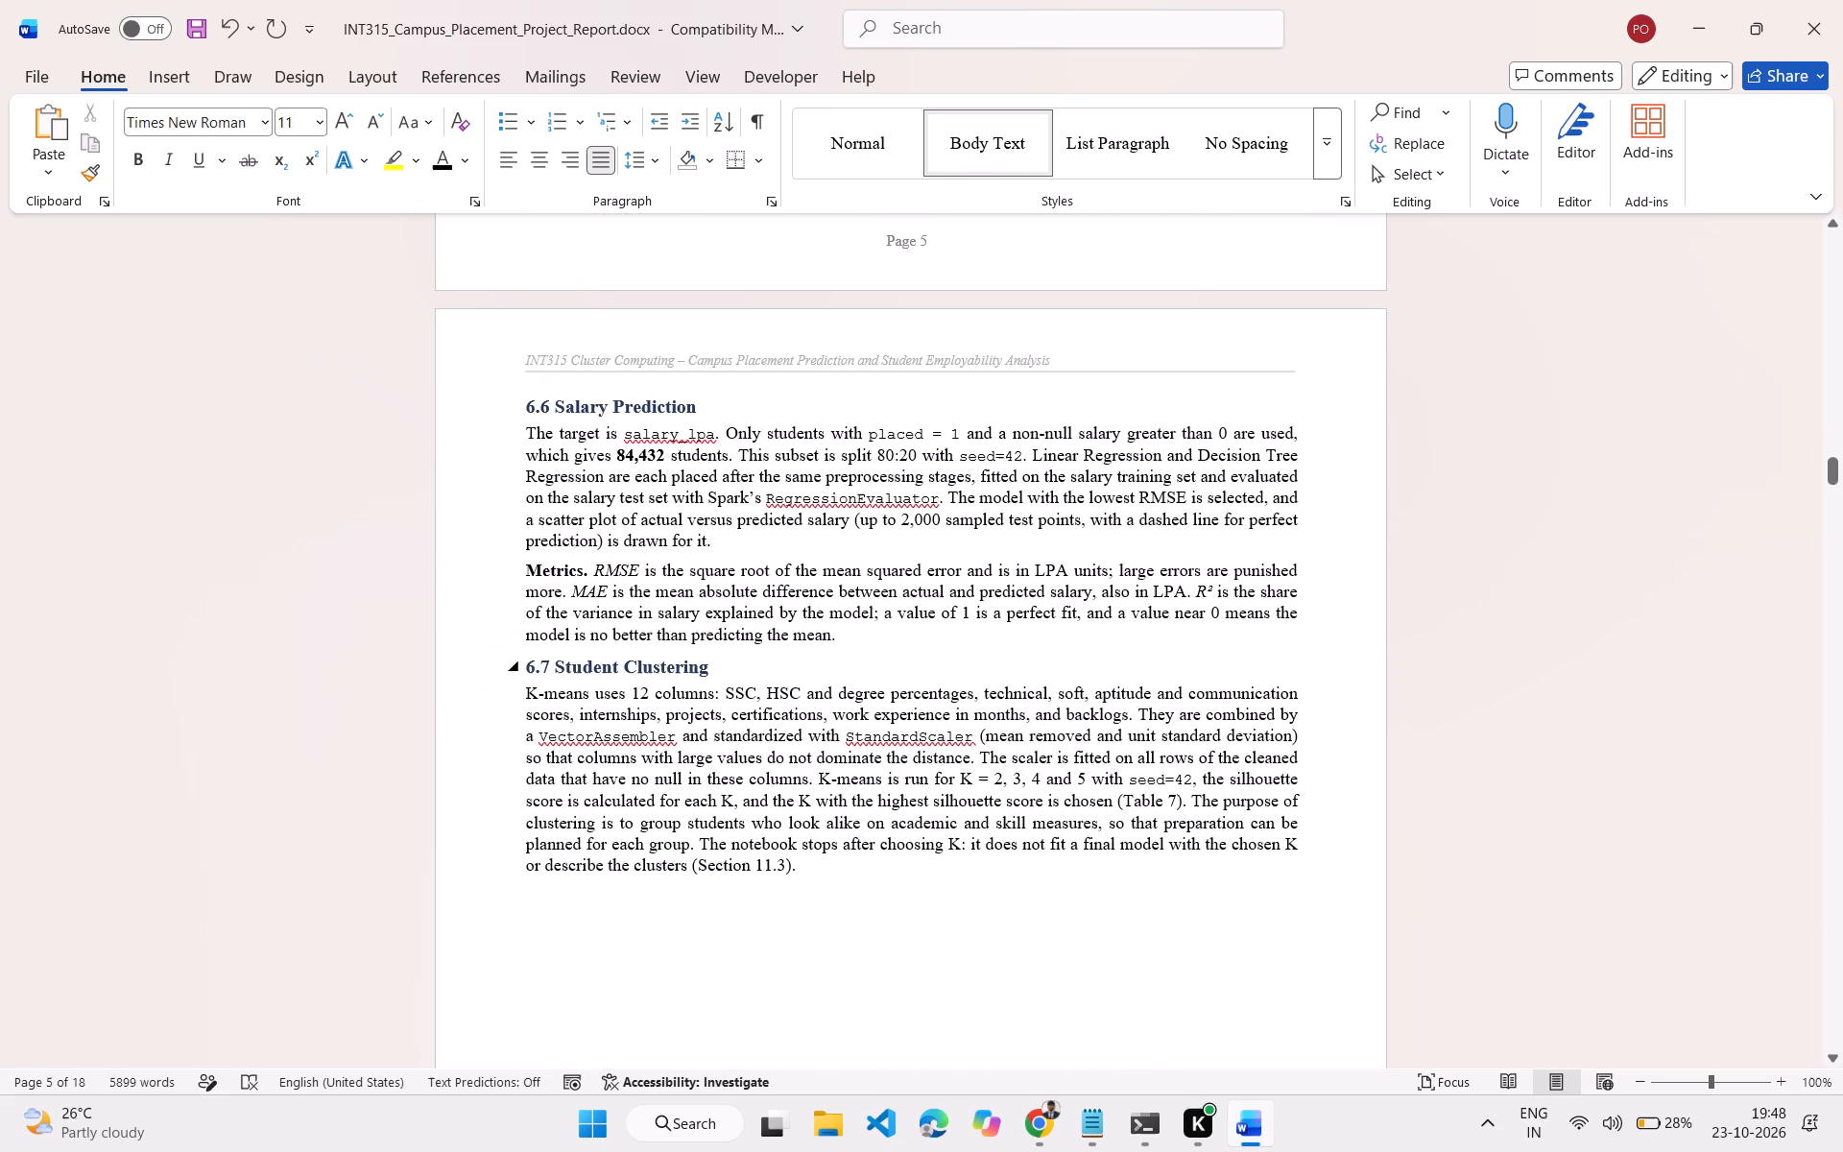
drag(841, 643, 492, 484)
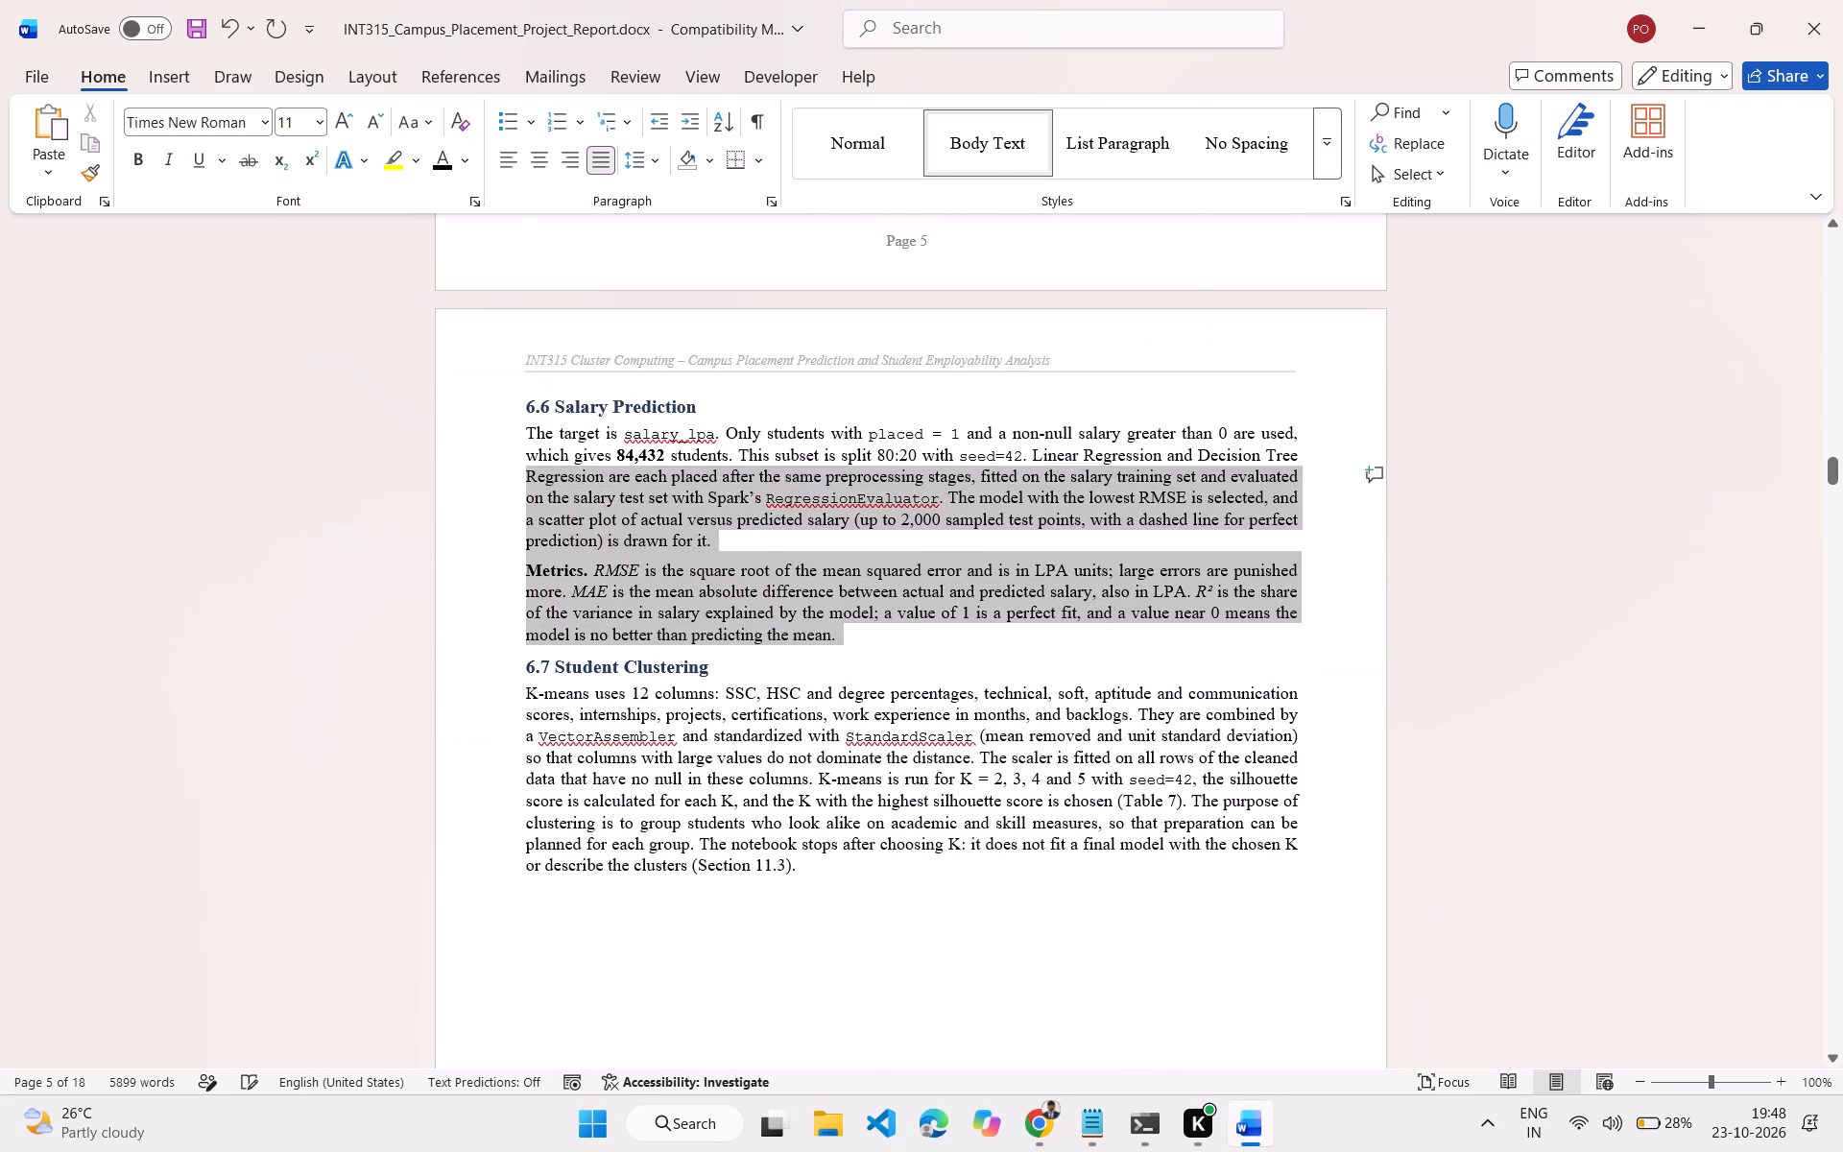
drag(492, 484, 521, 442)
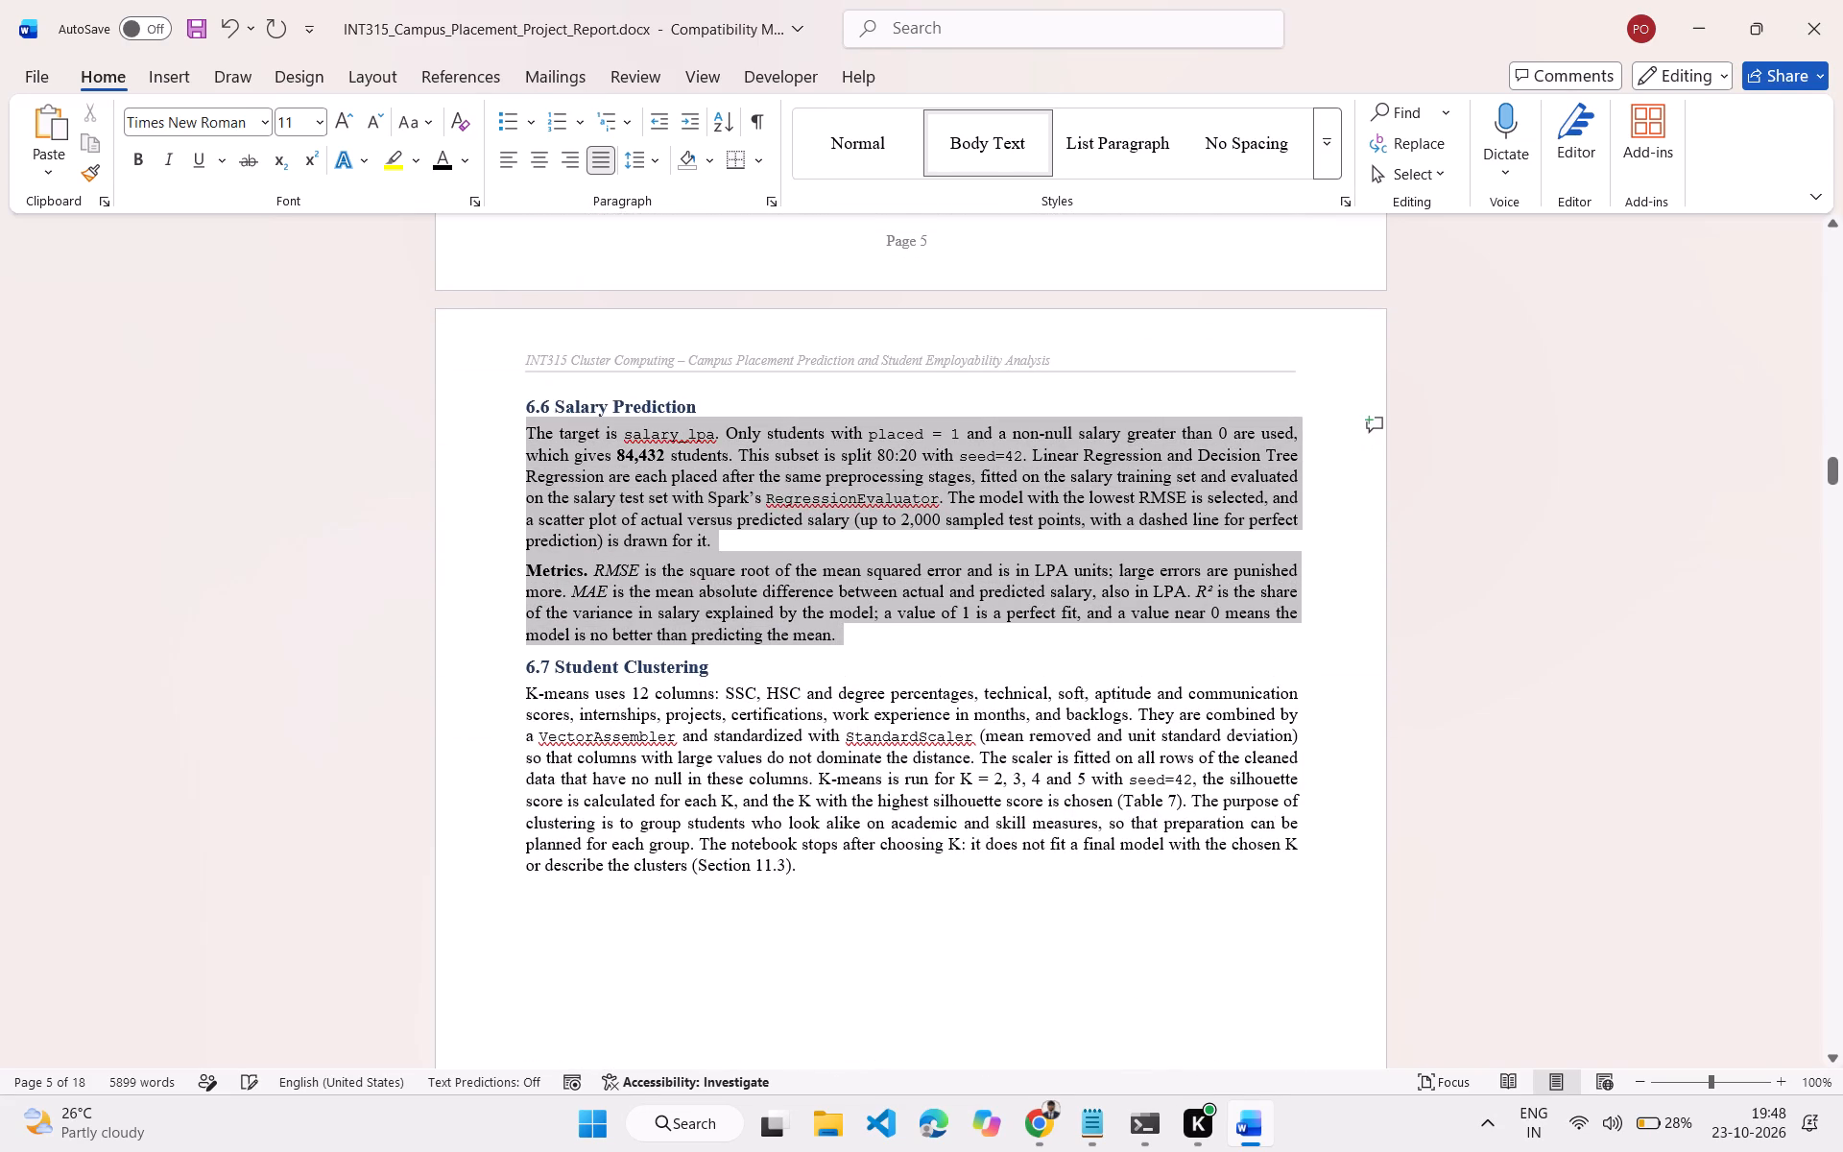
drag(521, 442, 522, 442)
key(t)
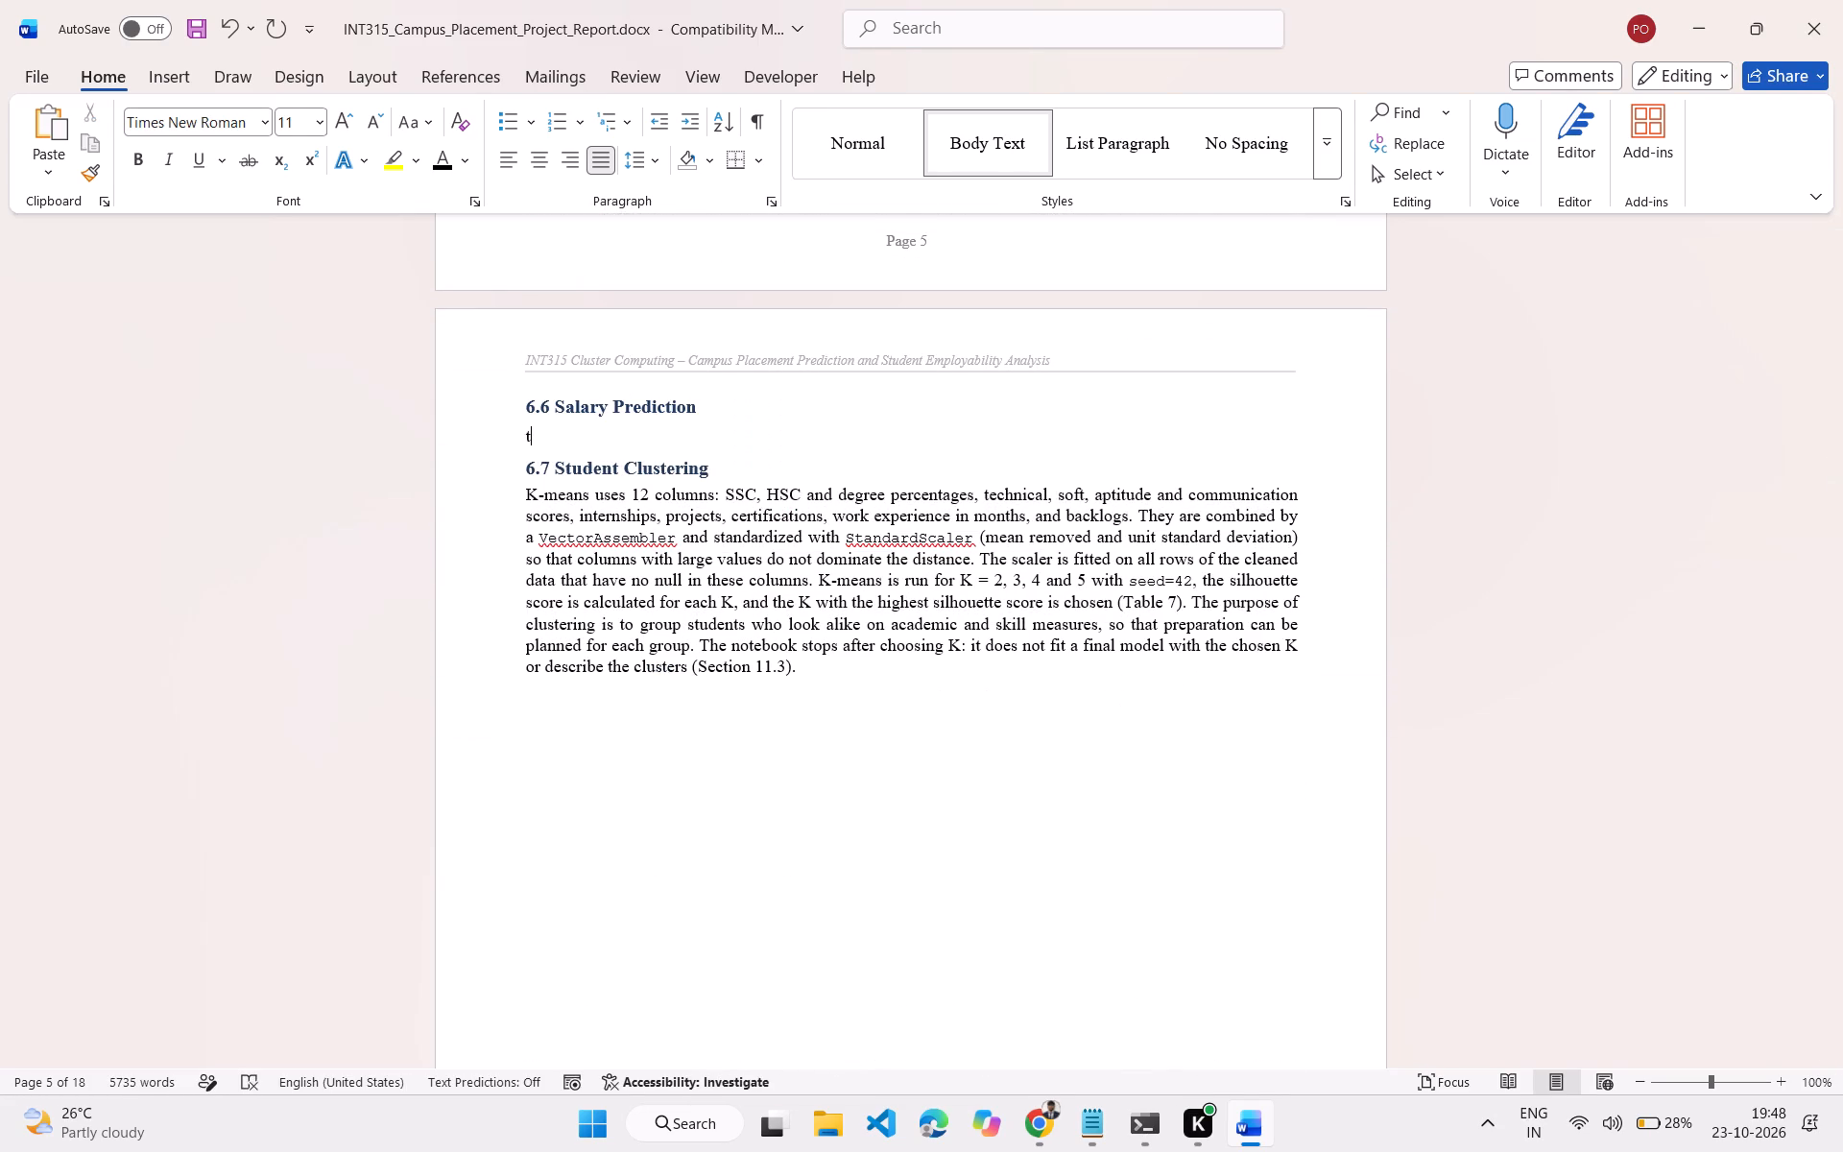
key(ctrl+z)
click(167, 129)
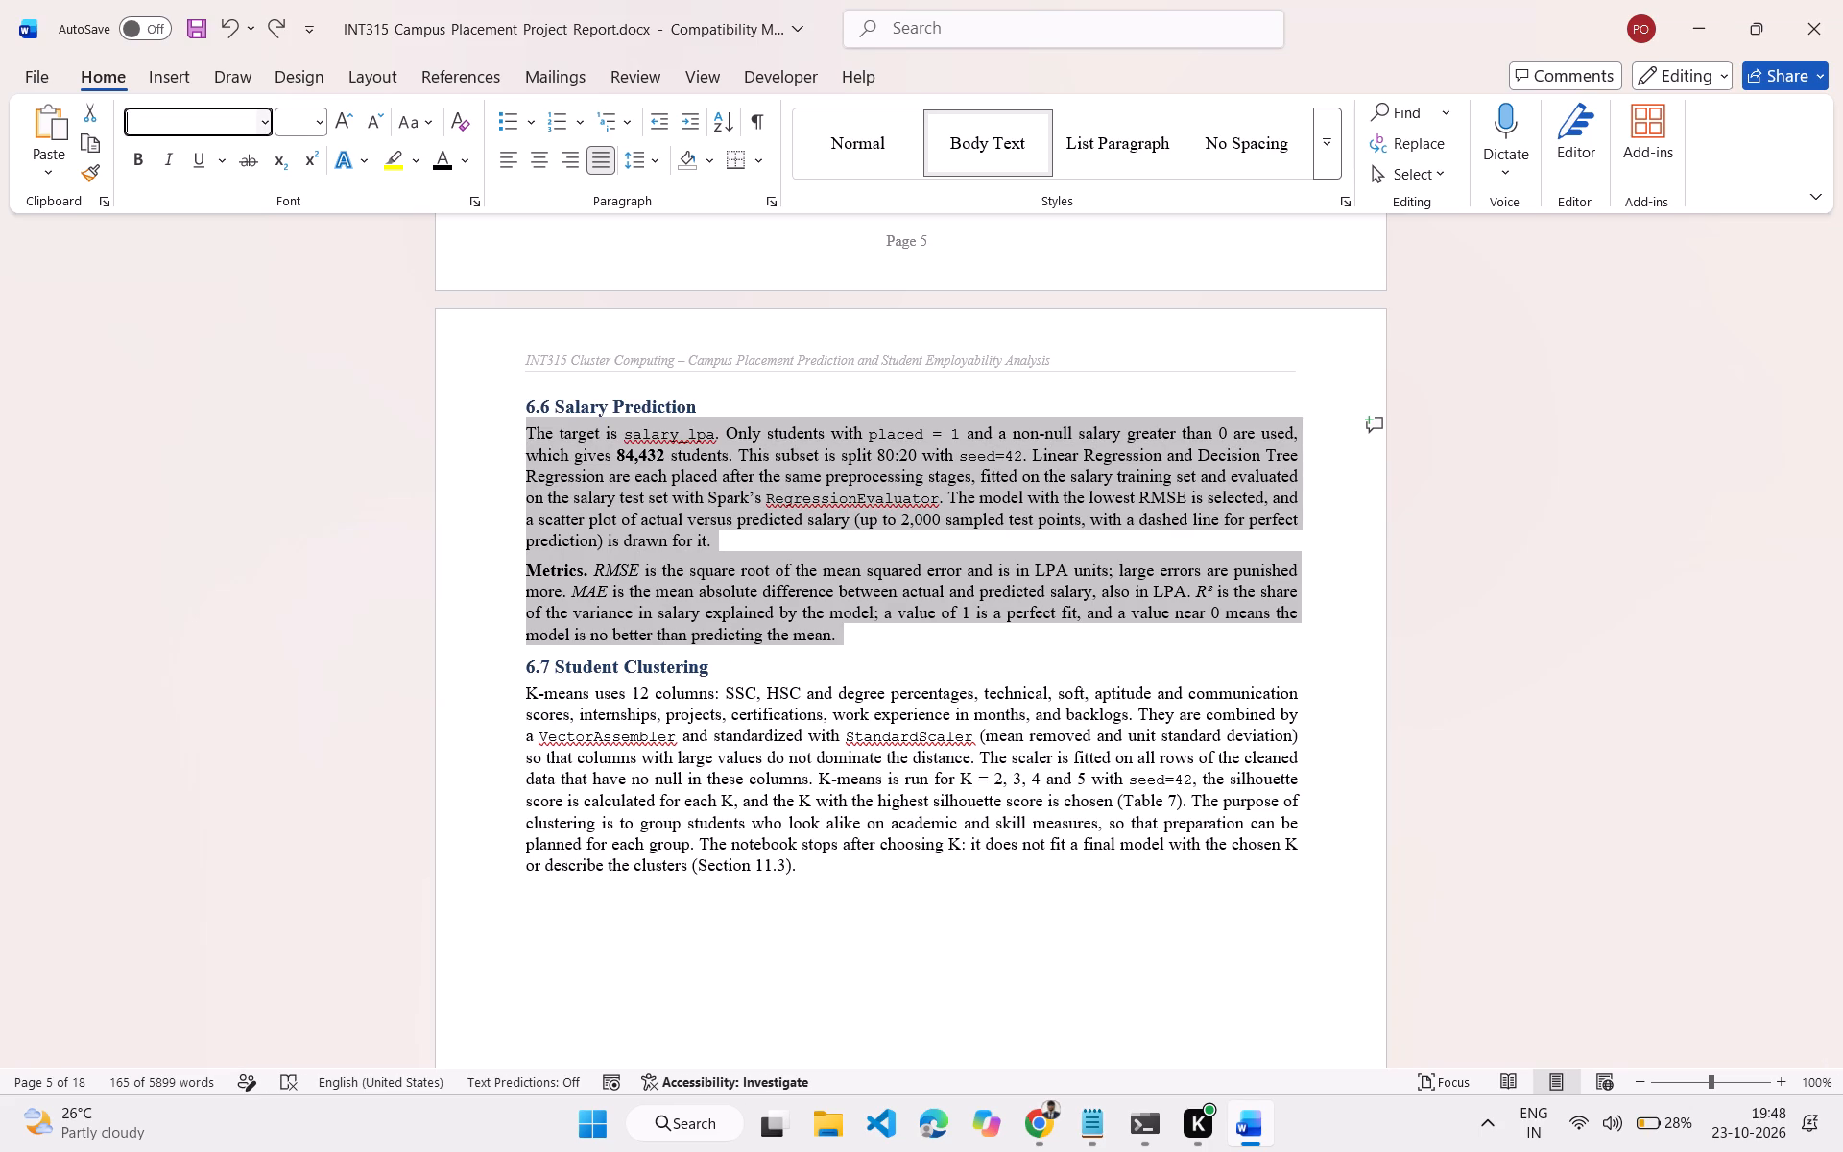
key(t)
key(Tab)
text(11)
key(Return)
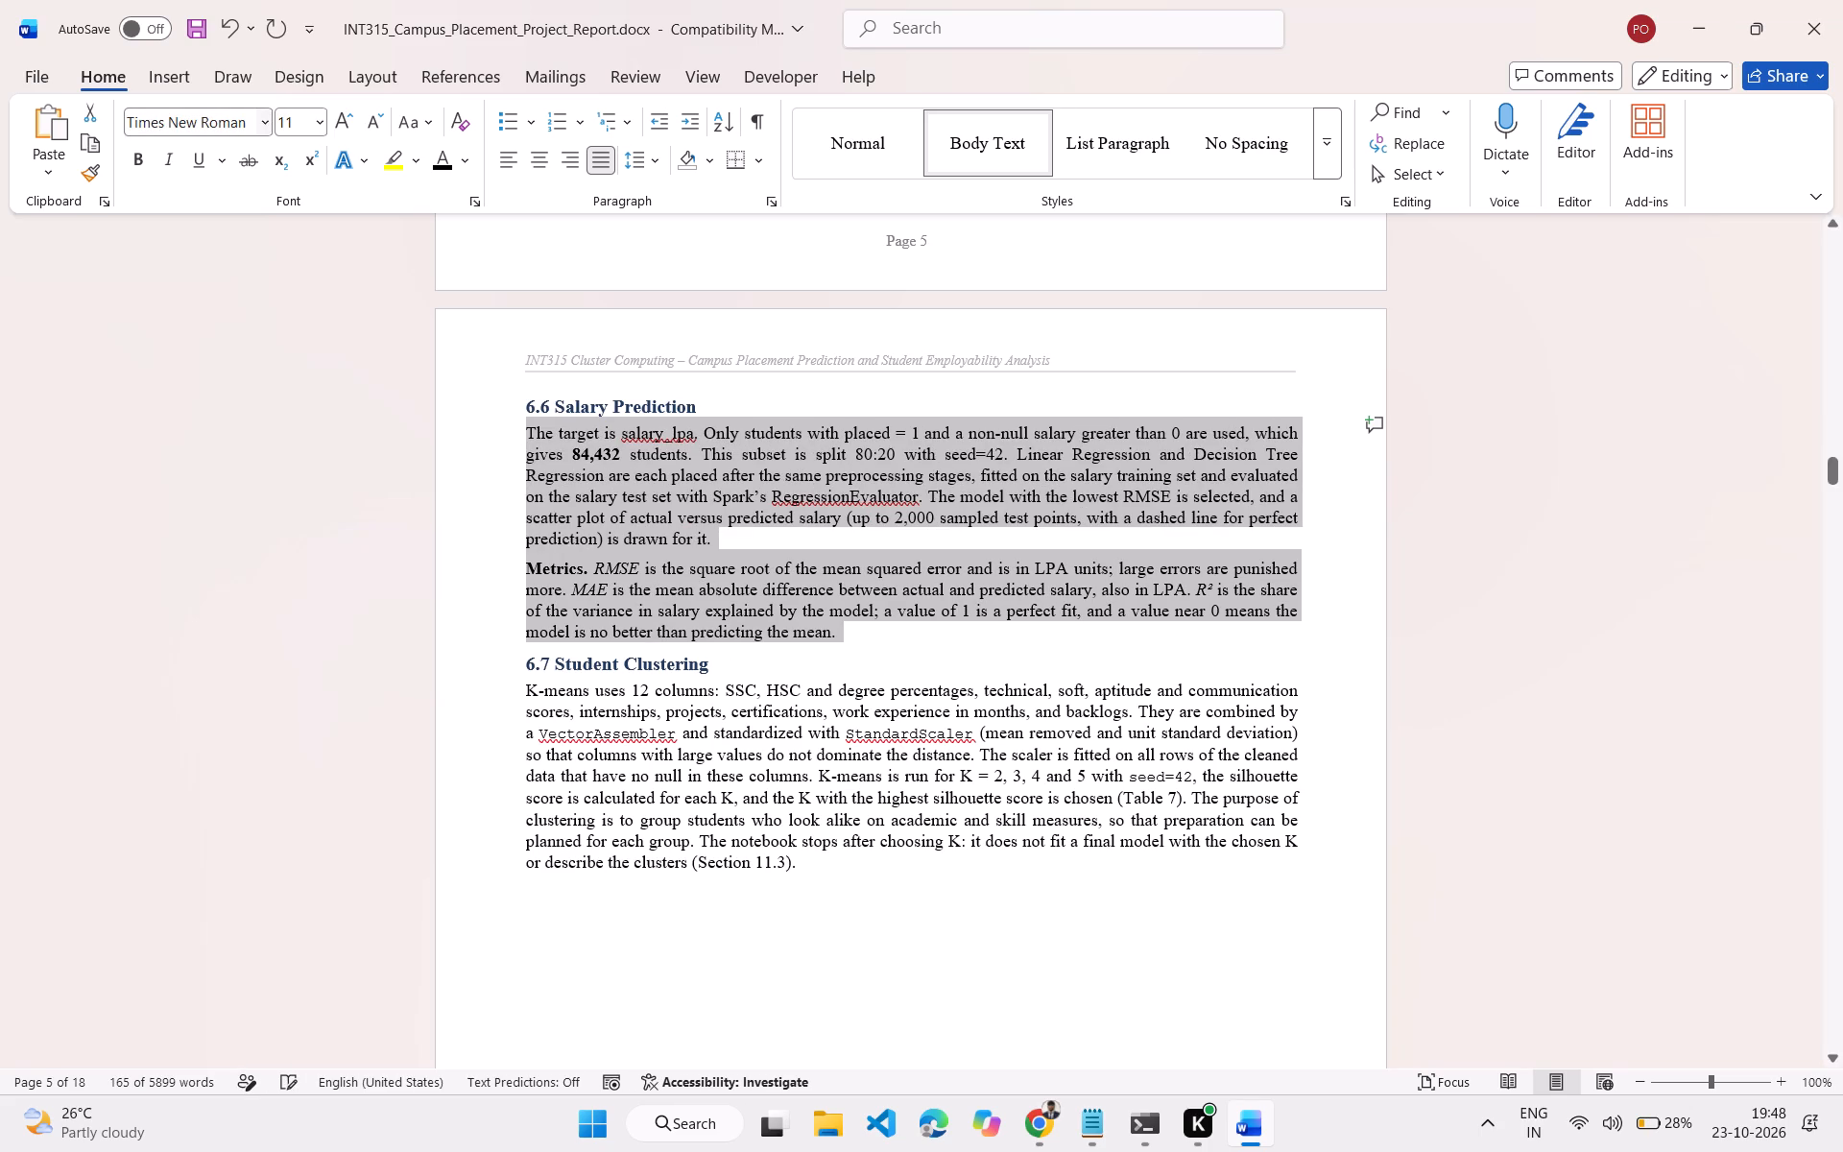
click(583, 583)
Set the 6.7 Student Clustering paragraph to Times New Roman, size 11.
scroll(583, 583, down, 1)
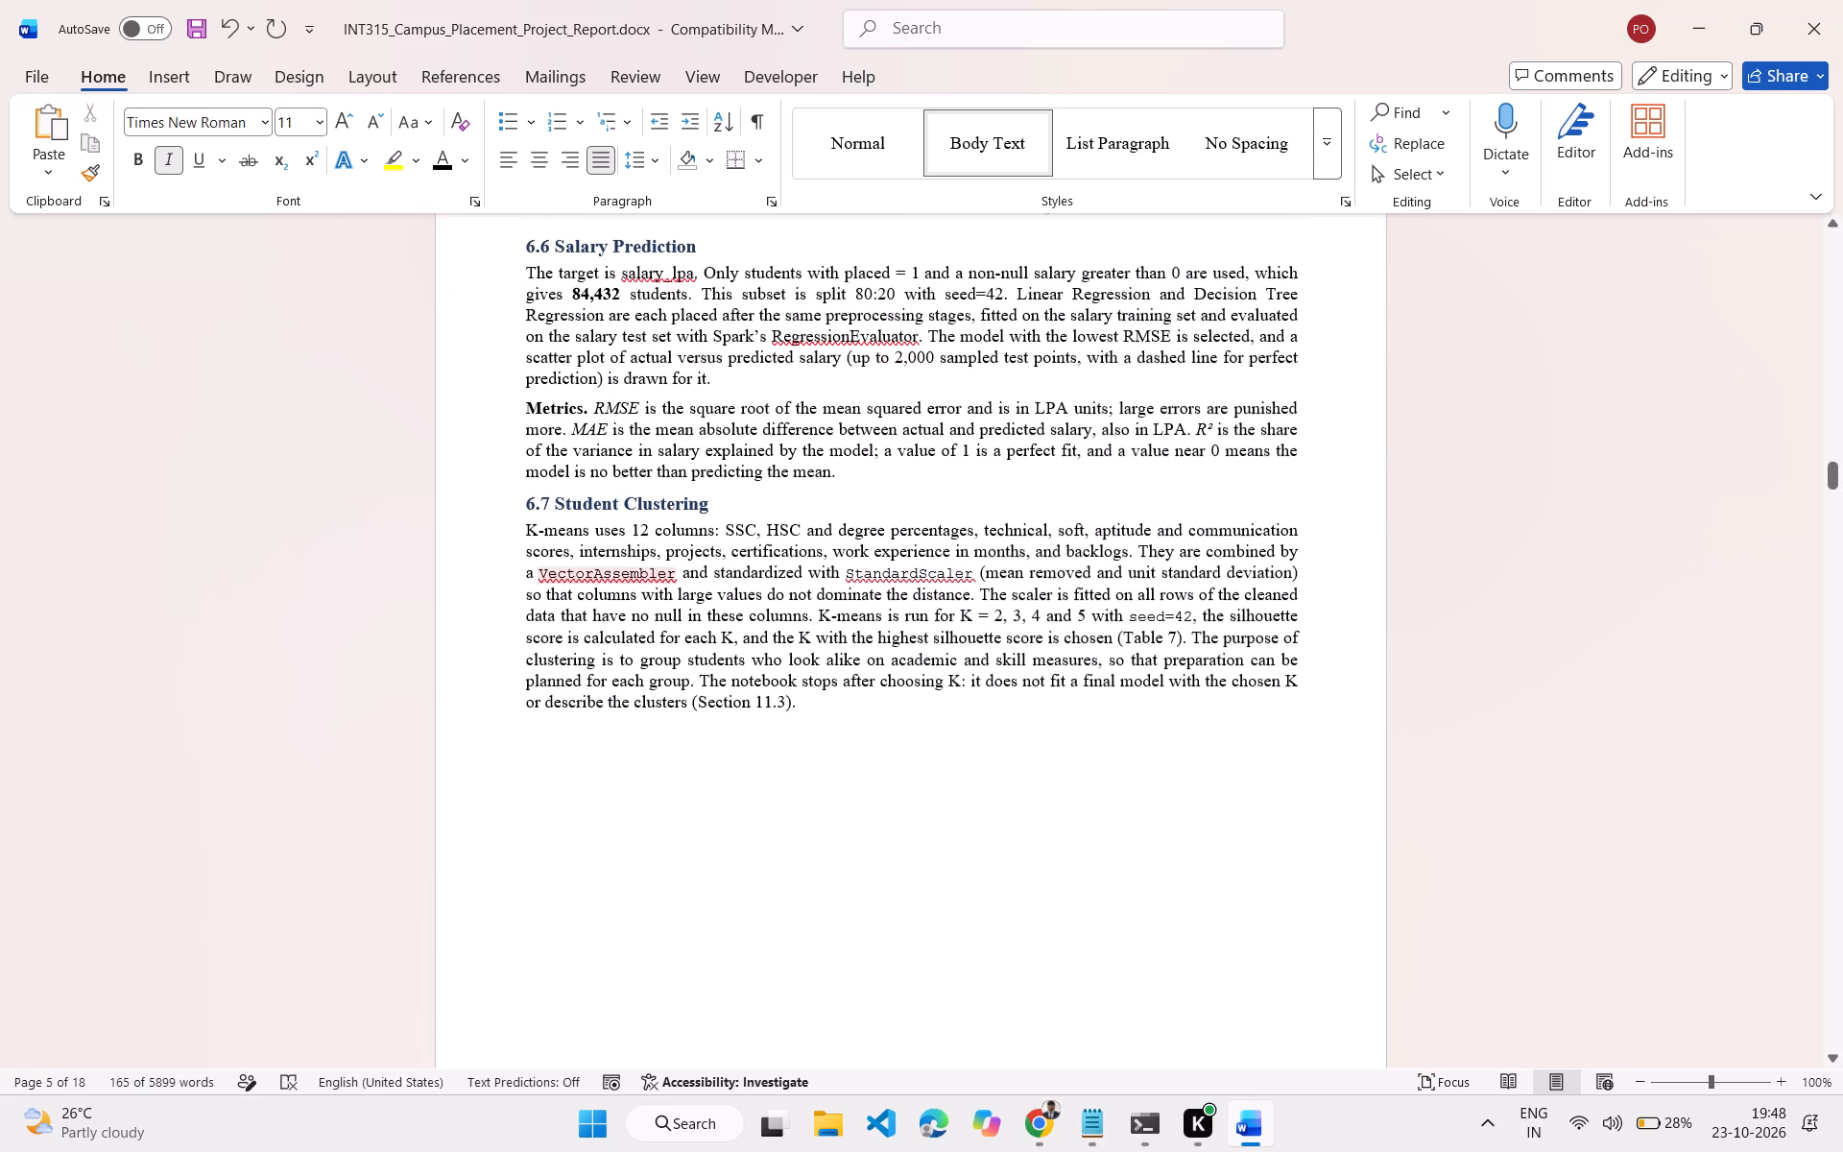
scroll(550, 844, down, 5)
scroll(550, 844, up, 2)
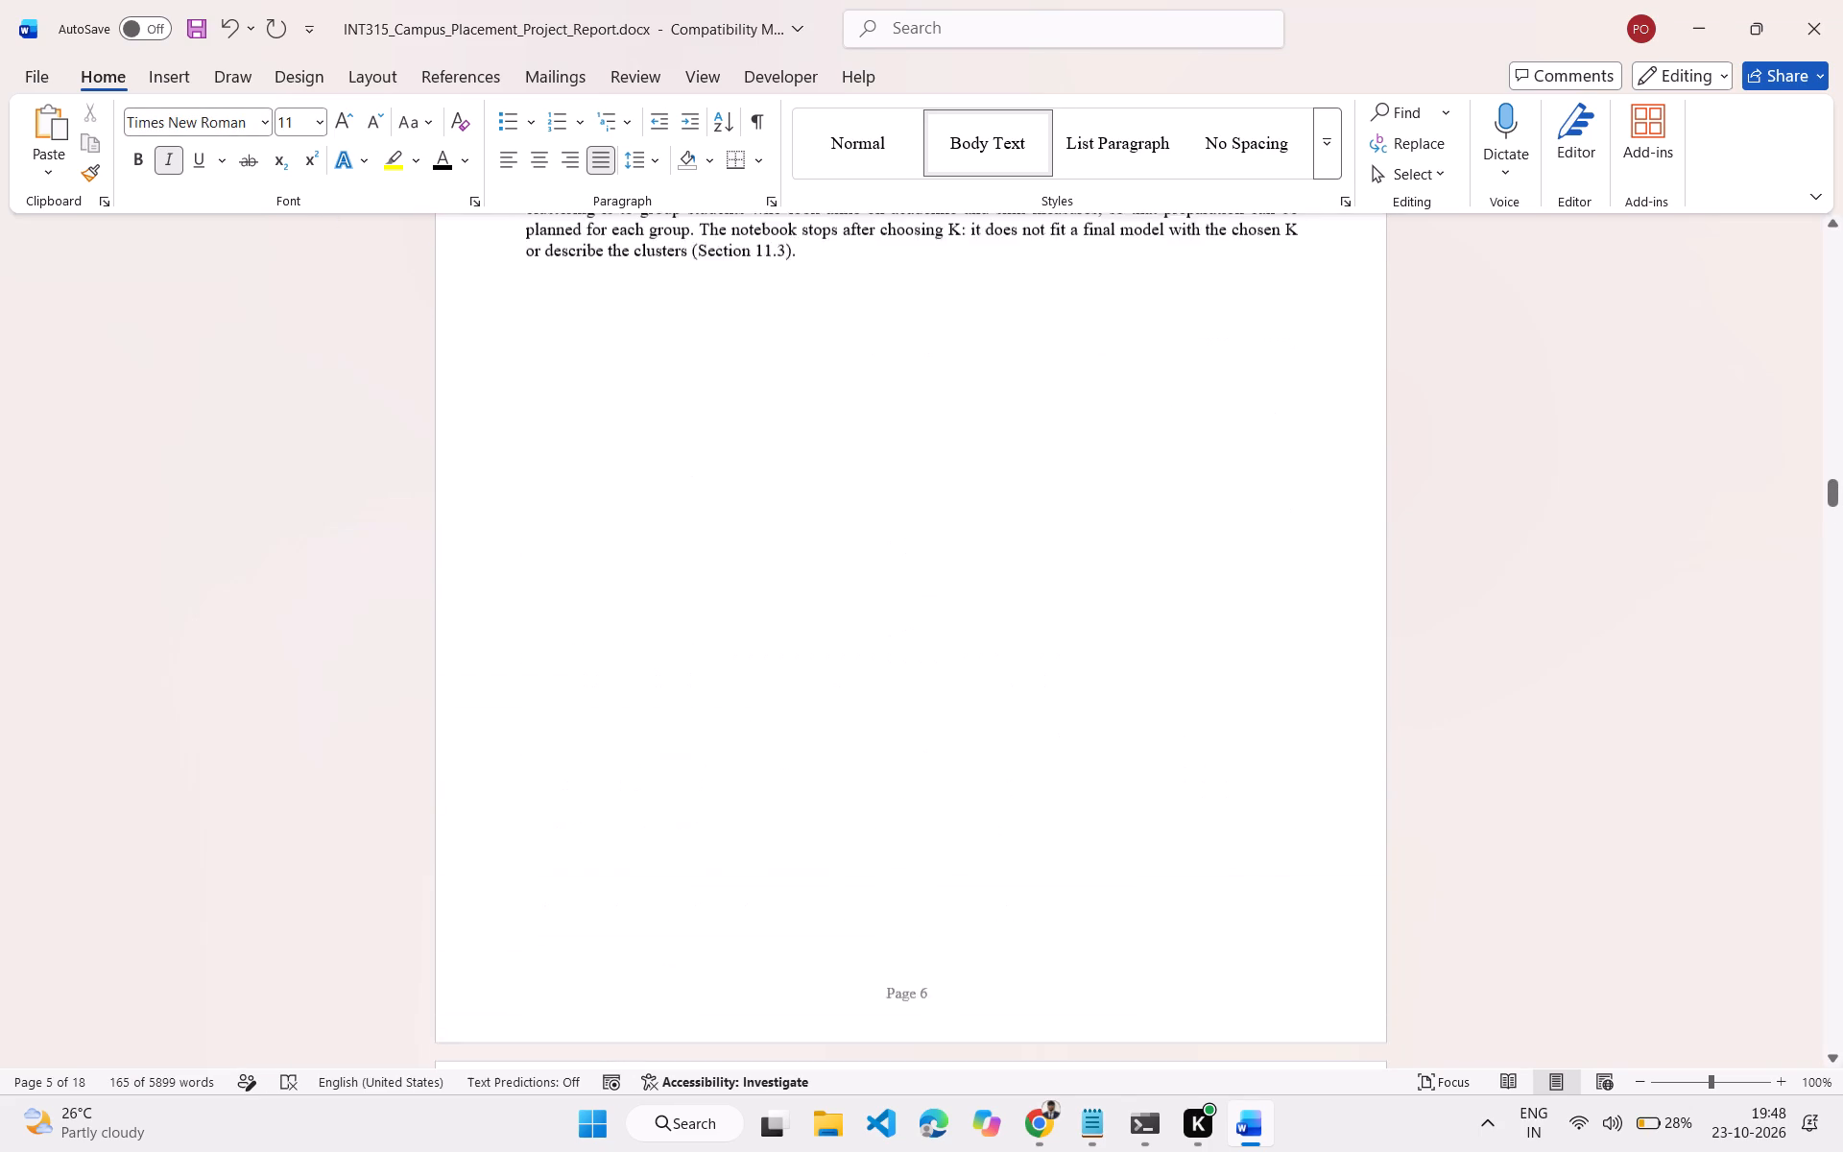
scroll(550, 844, up, 1)
drag(519, 490, 710, 599)
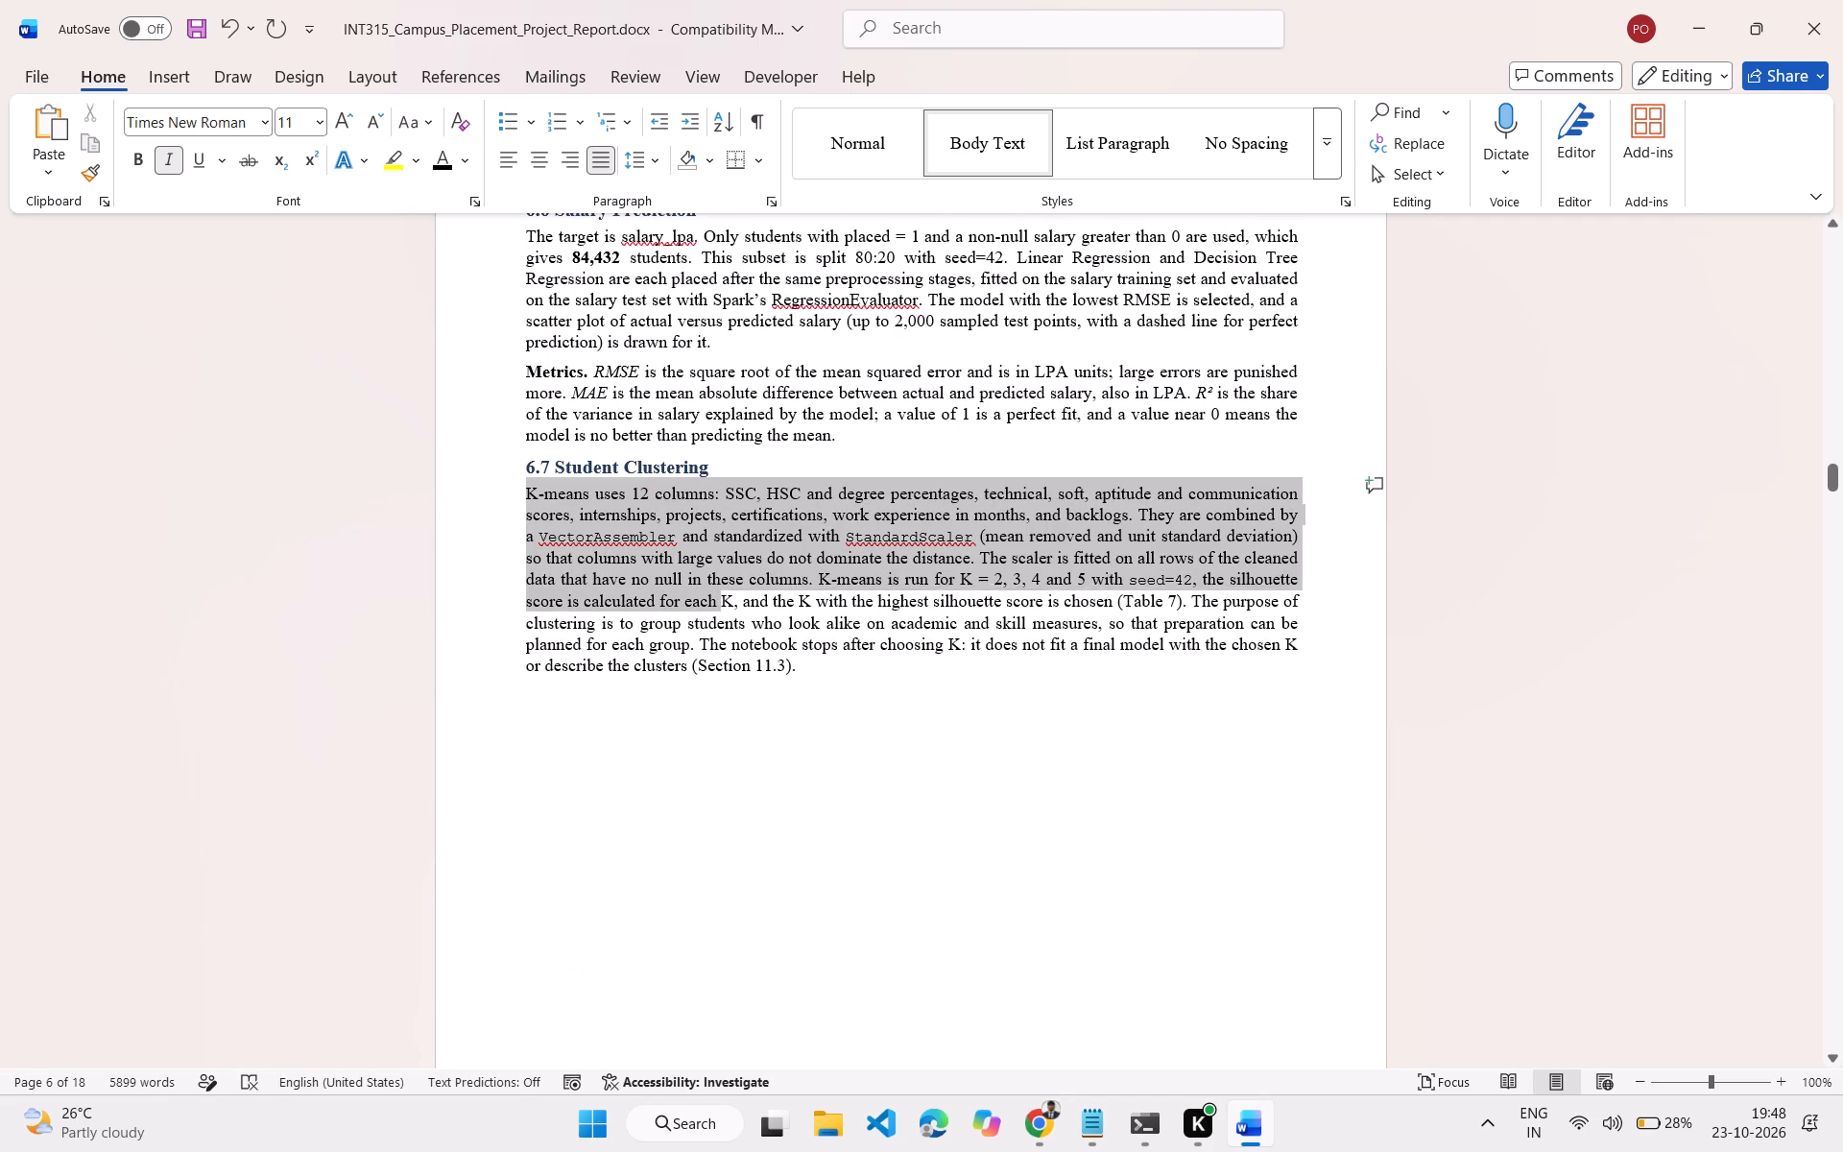
drag(710, 599, 829, 676)
click(903, 602)
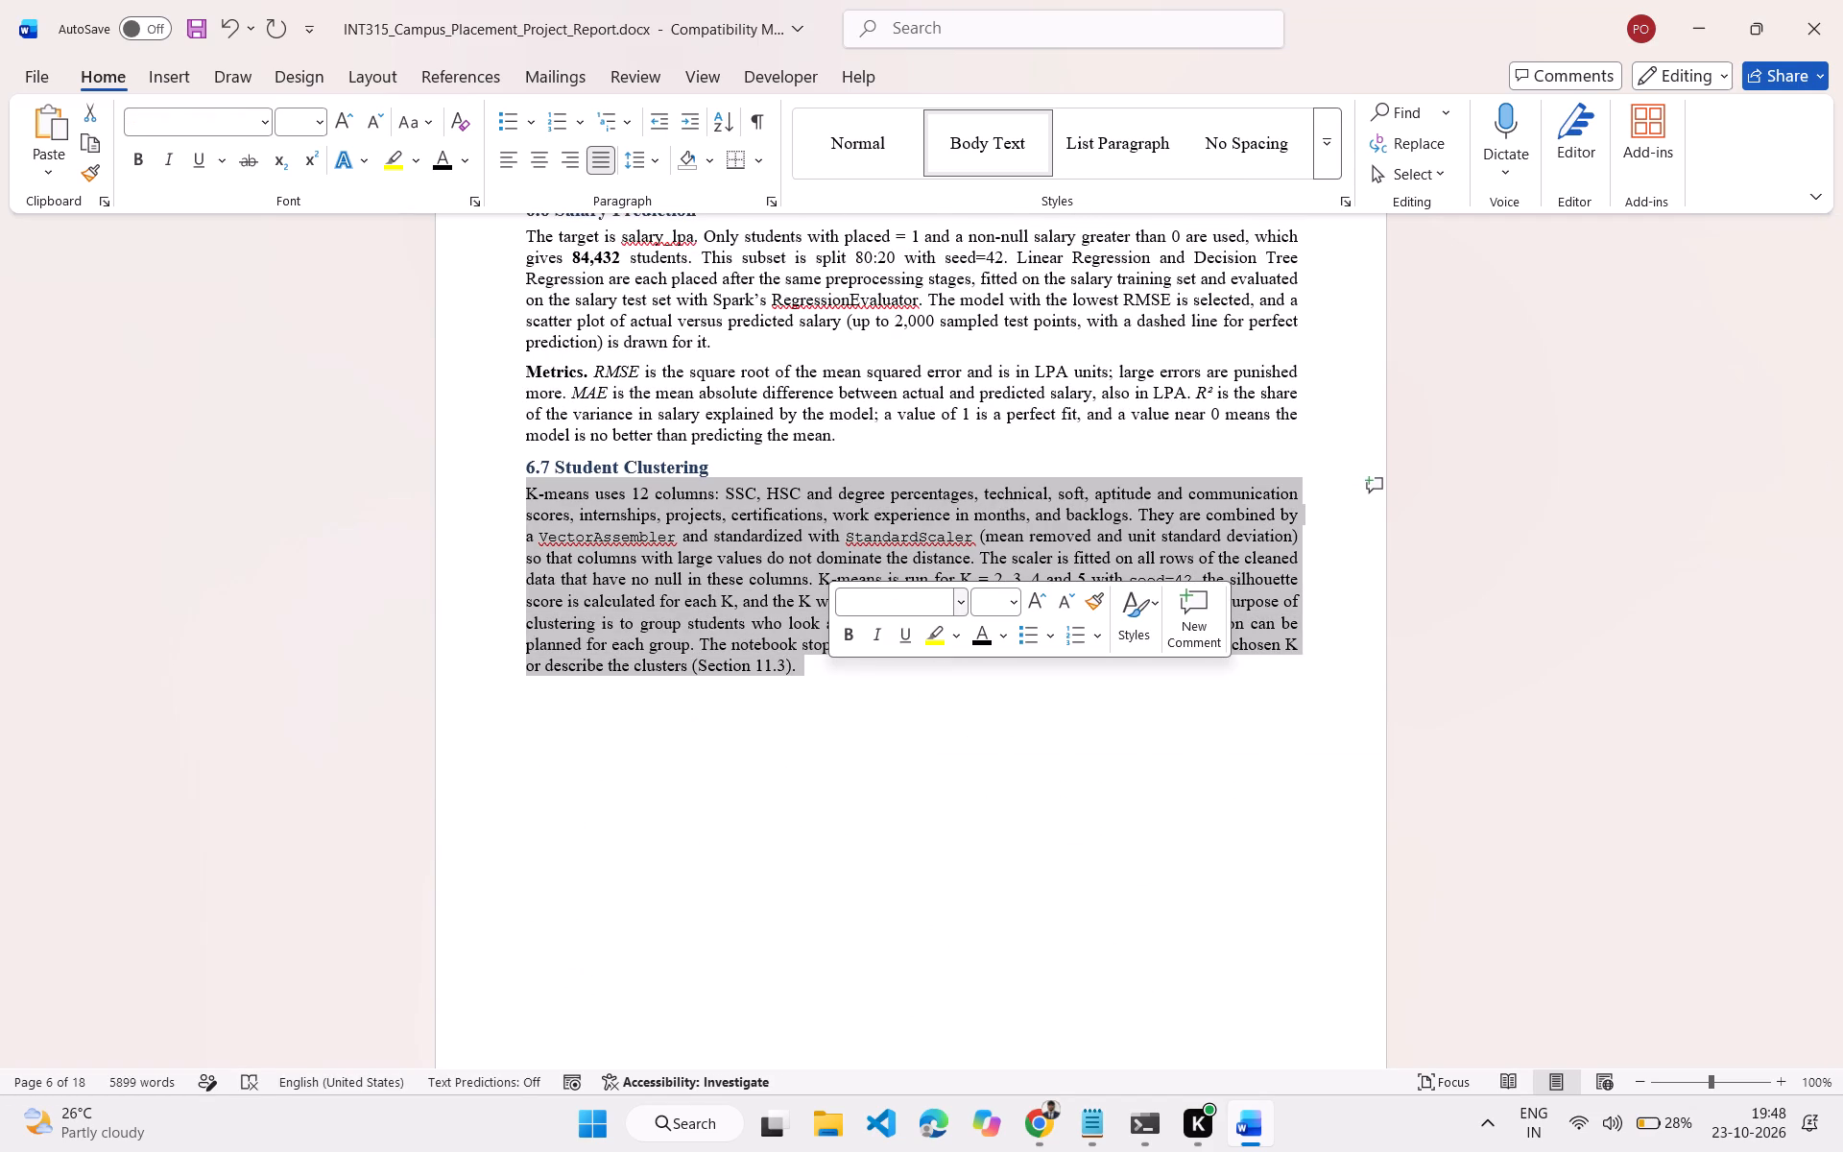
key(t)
key(Tab)
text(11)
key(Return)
click(993, 961)
Look through the section 7 code listings and the sections after them to the end of the report, checking the formatting.
scroll(993, 961, down, 4)
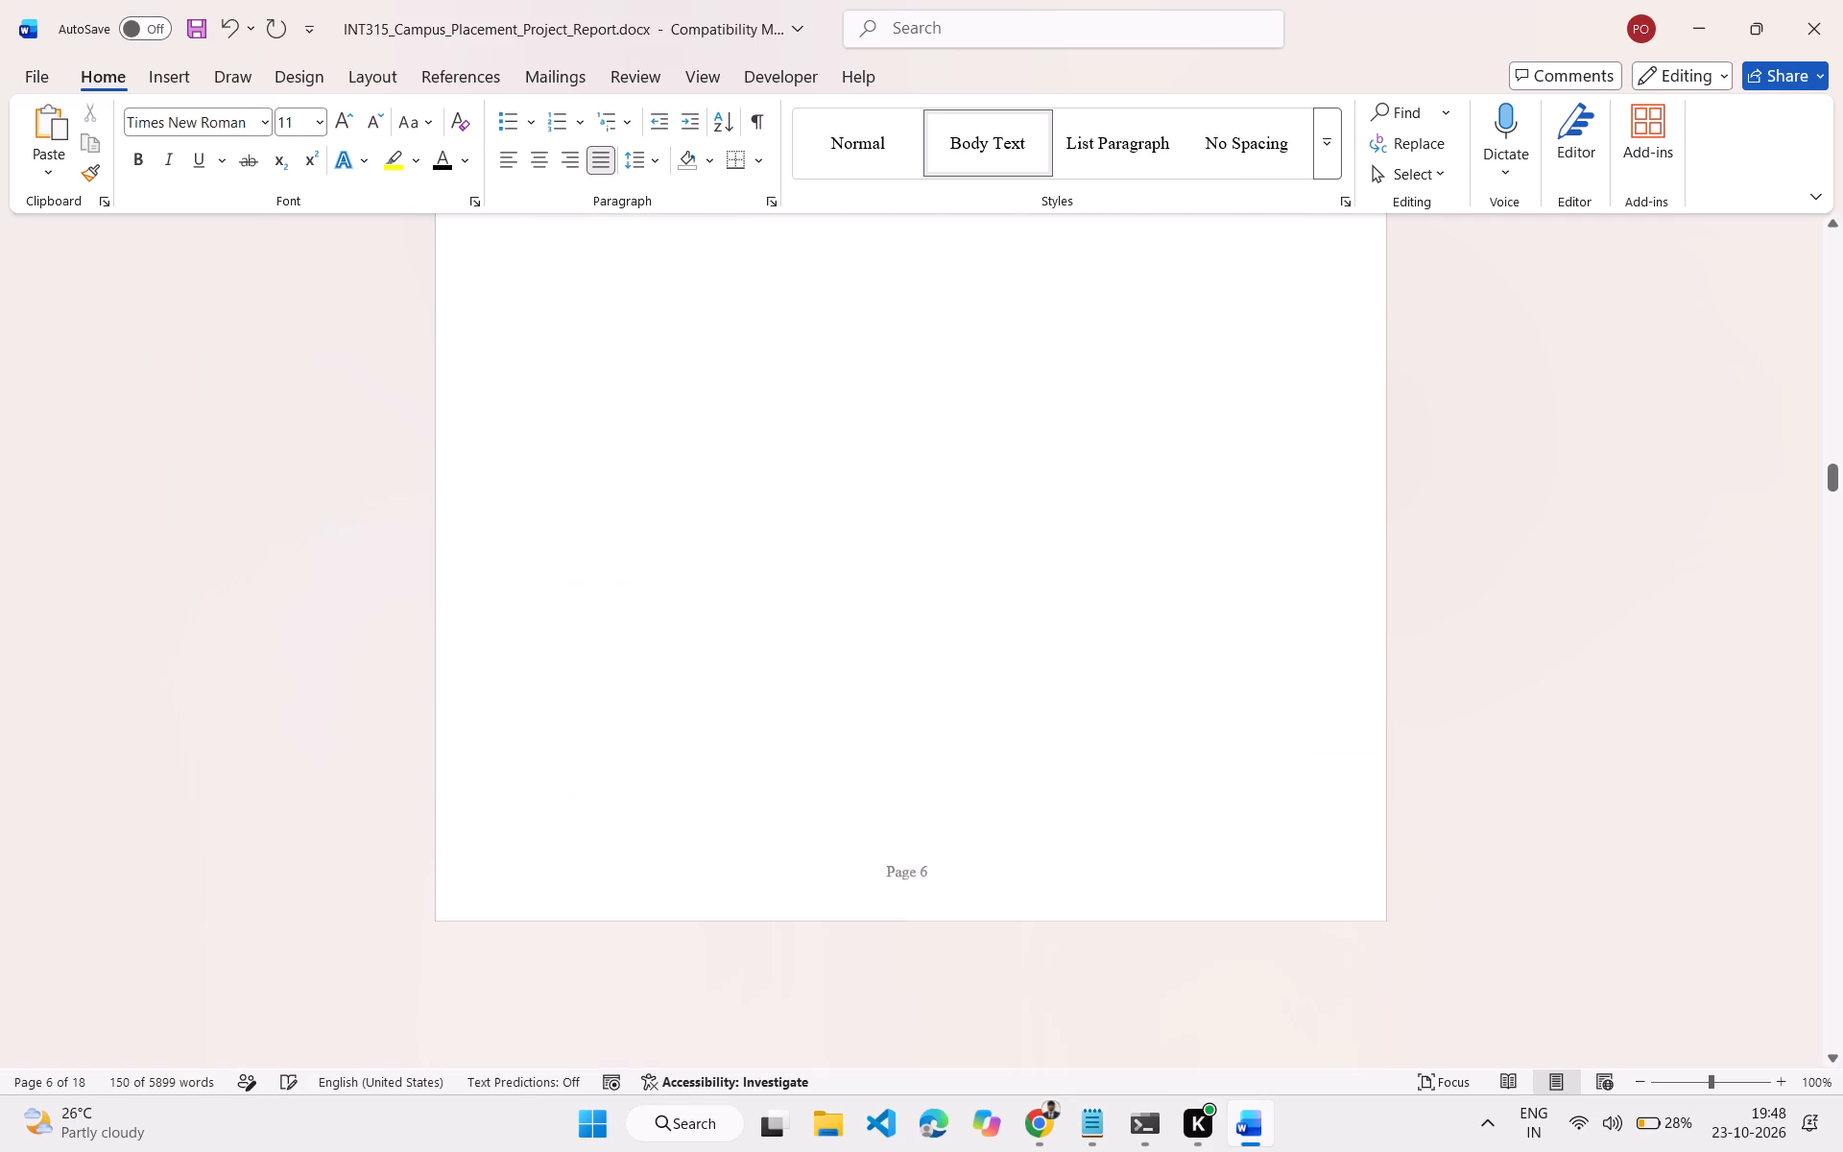
scroll(993, 961, down, 1)
scroll(993, 961, up, 4)
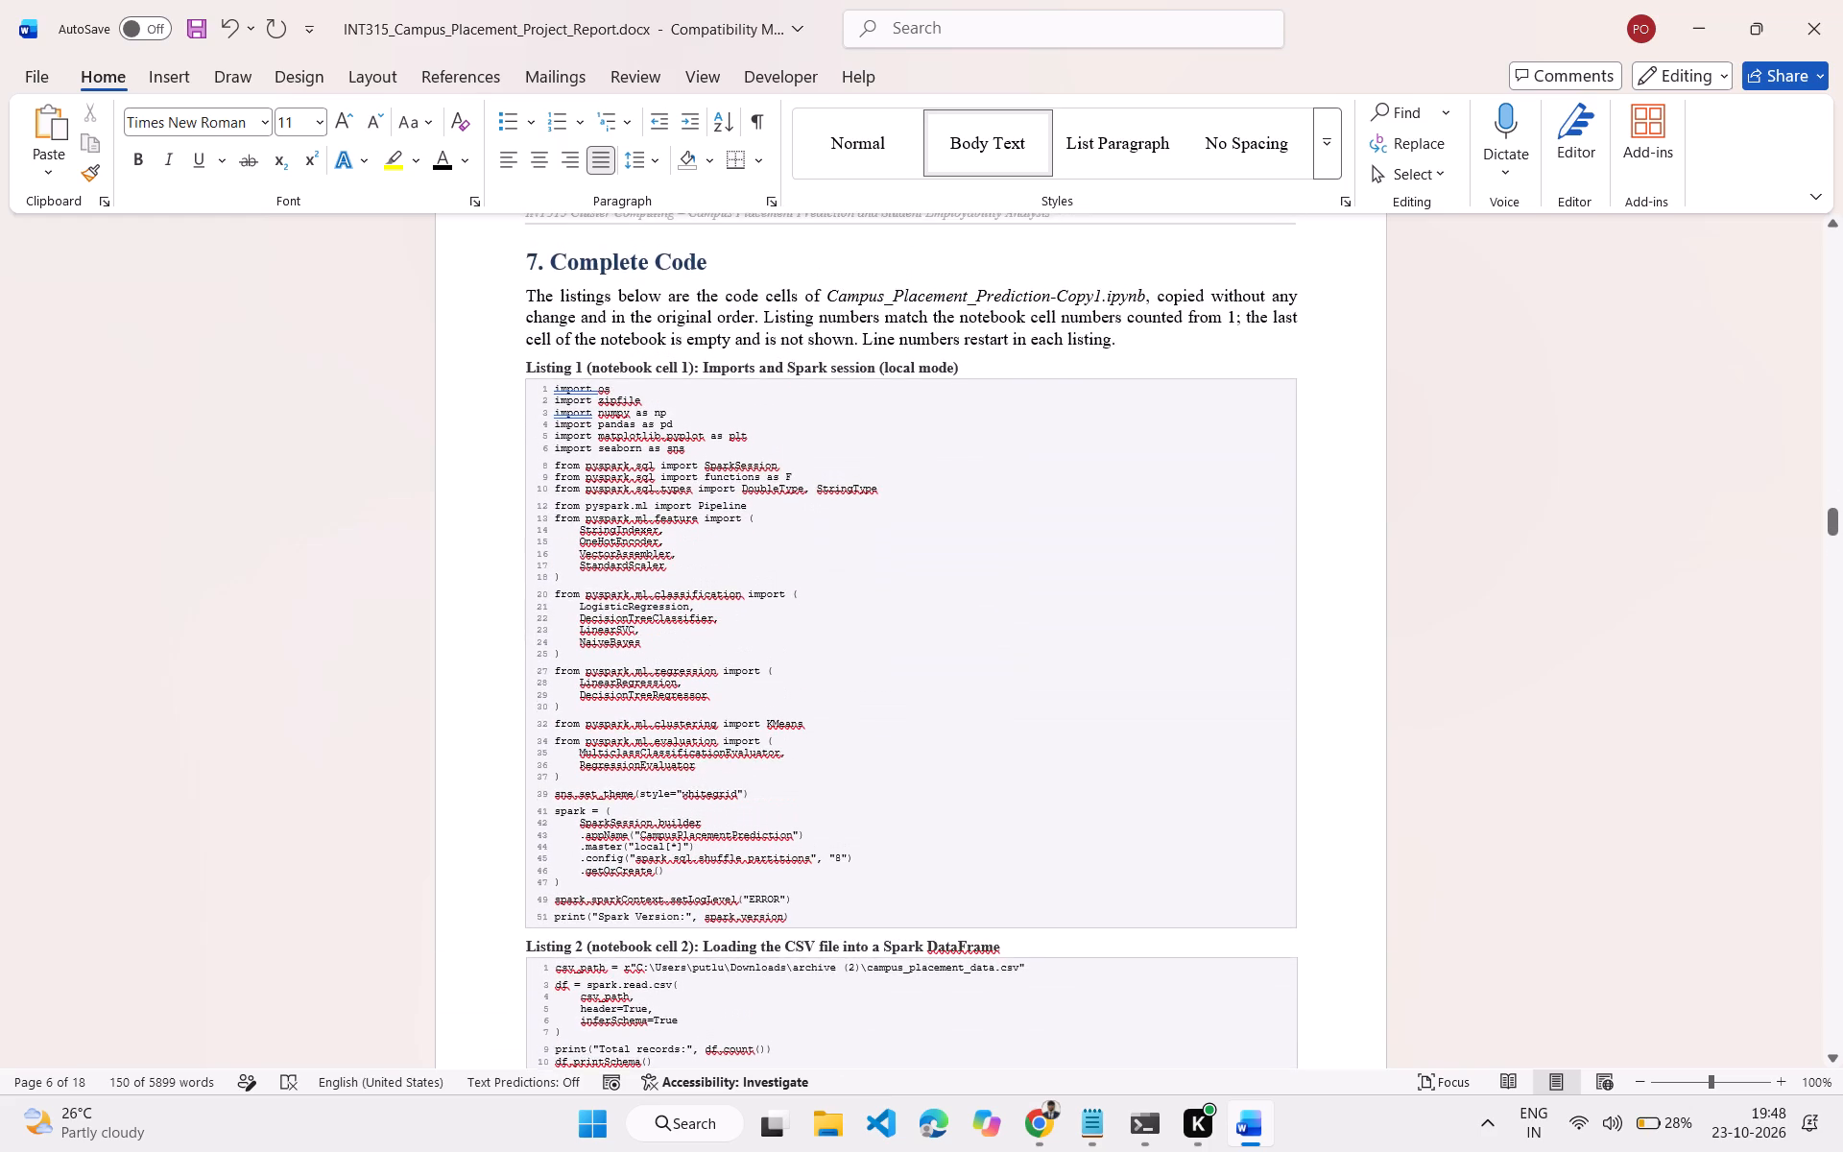
scroll(993, 961, up, 1)
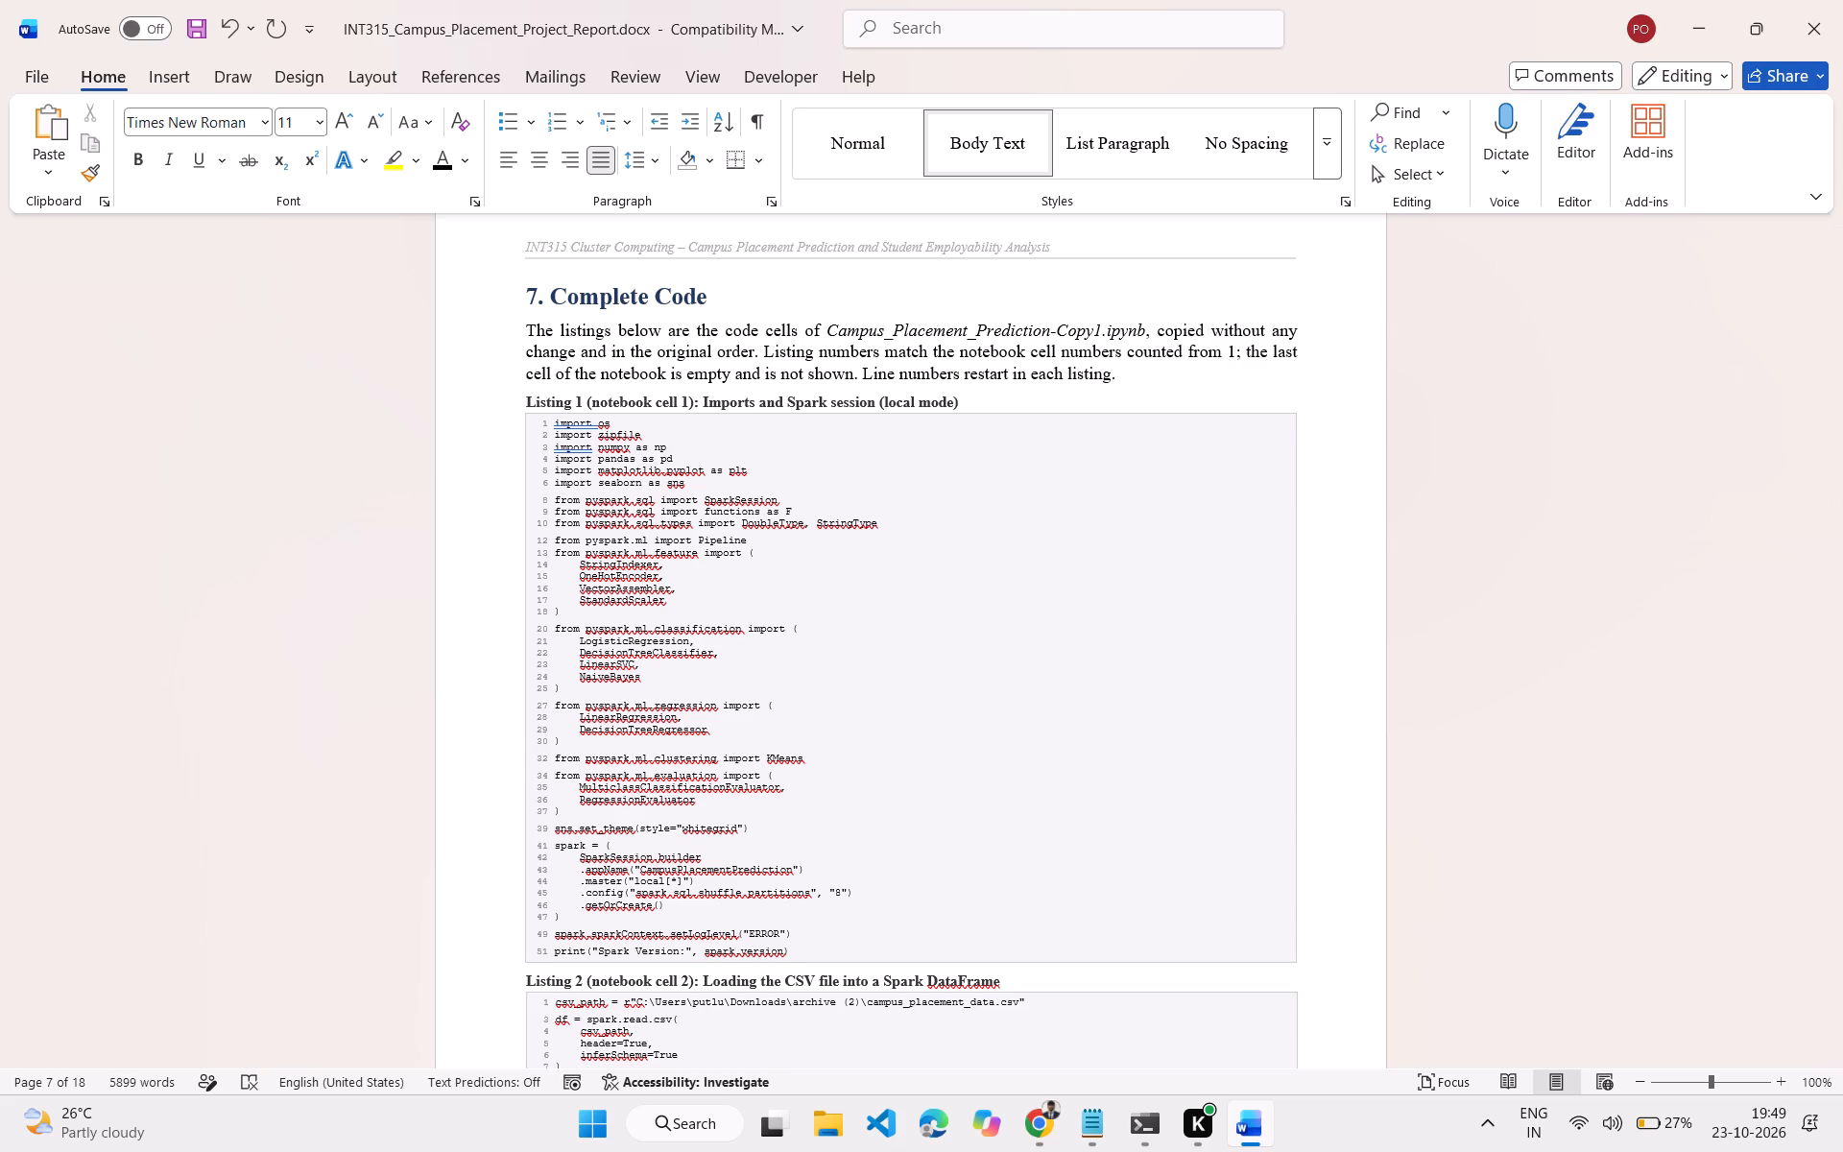
scroll(993, 961, down, 4)
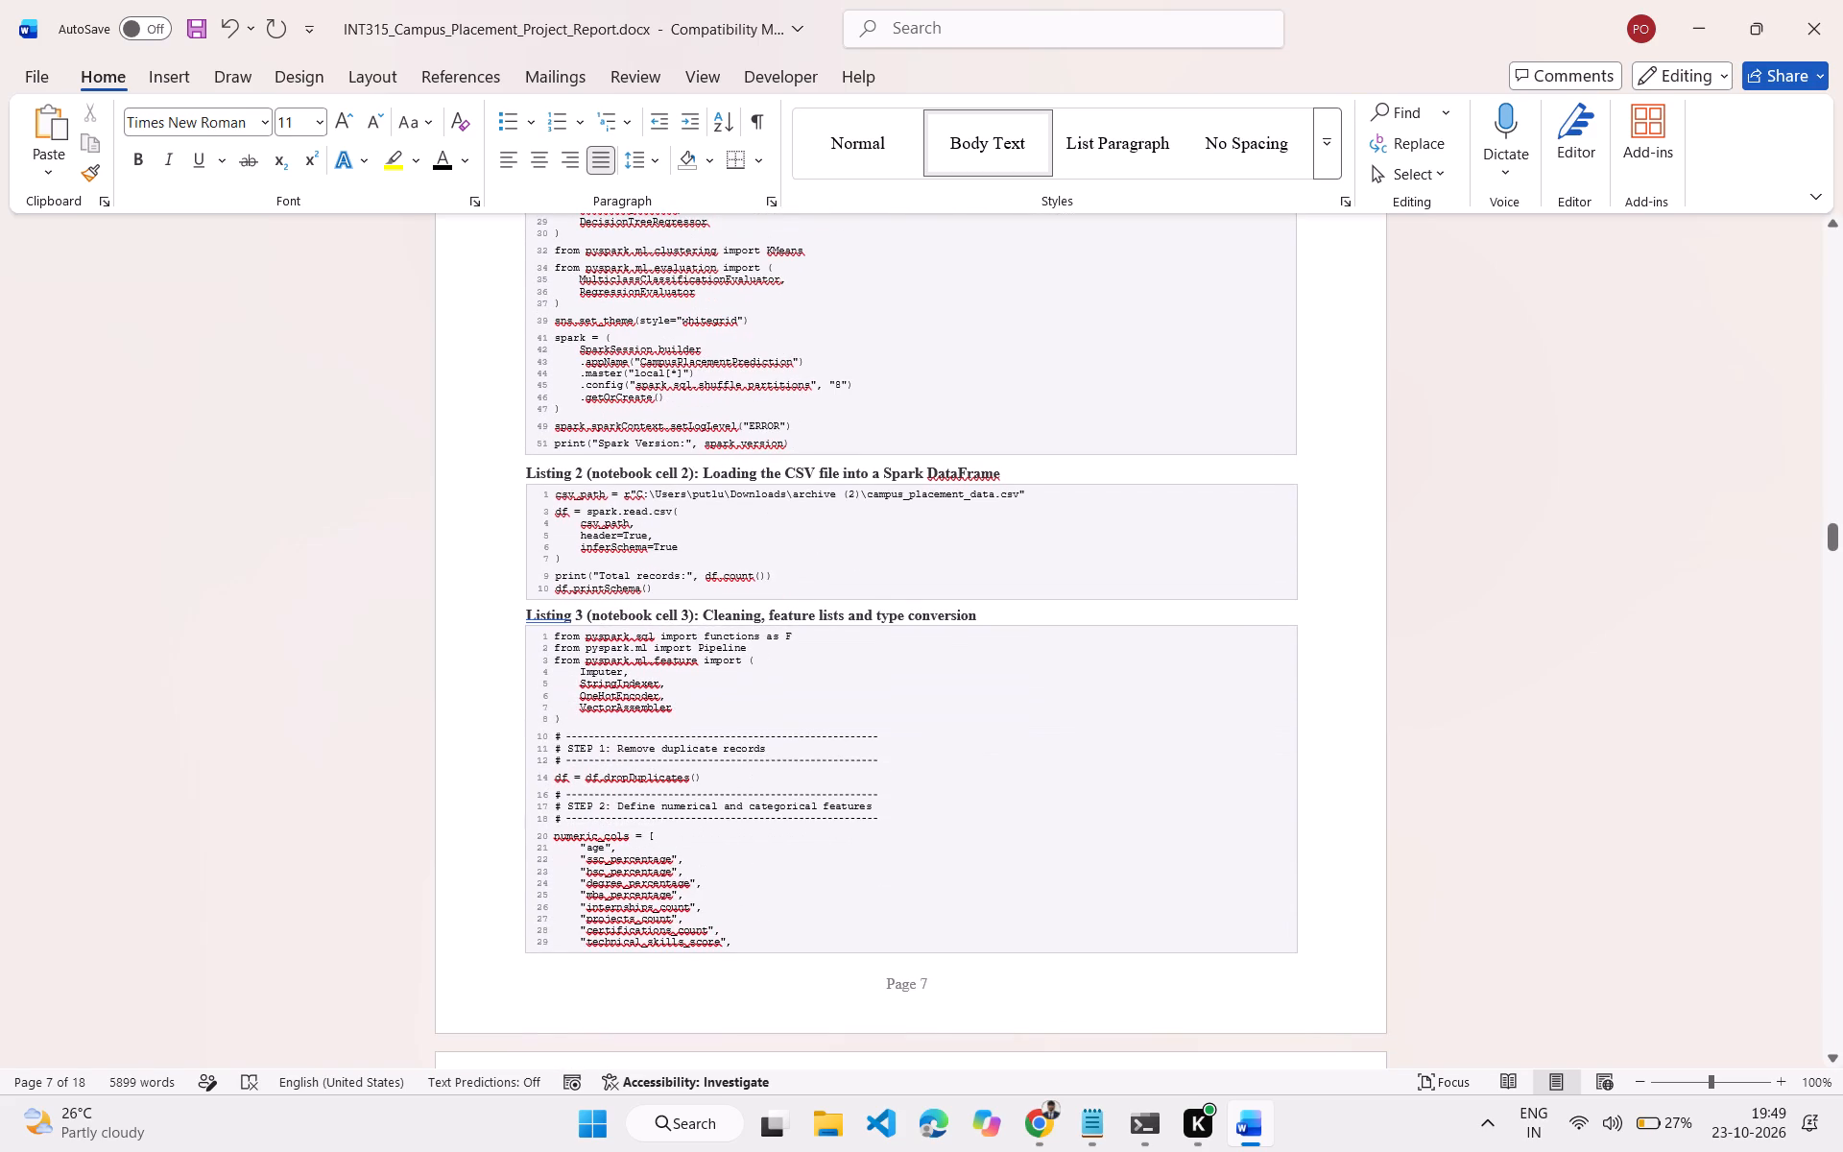
scroll(993, 961, down, 3)
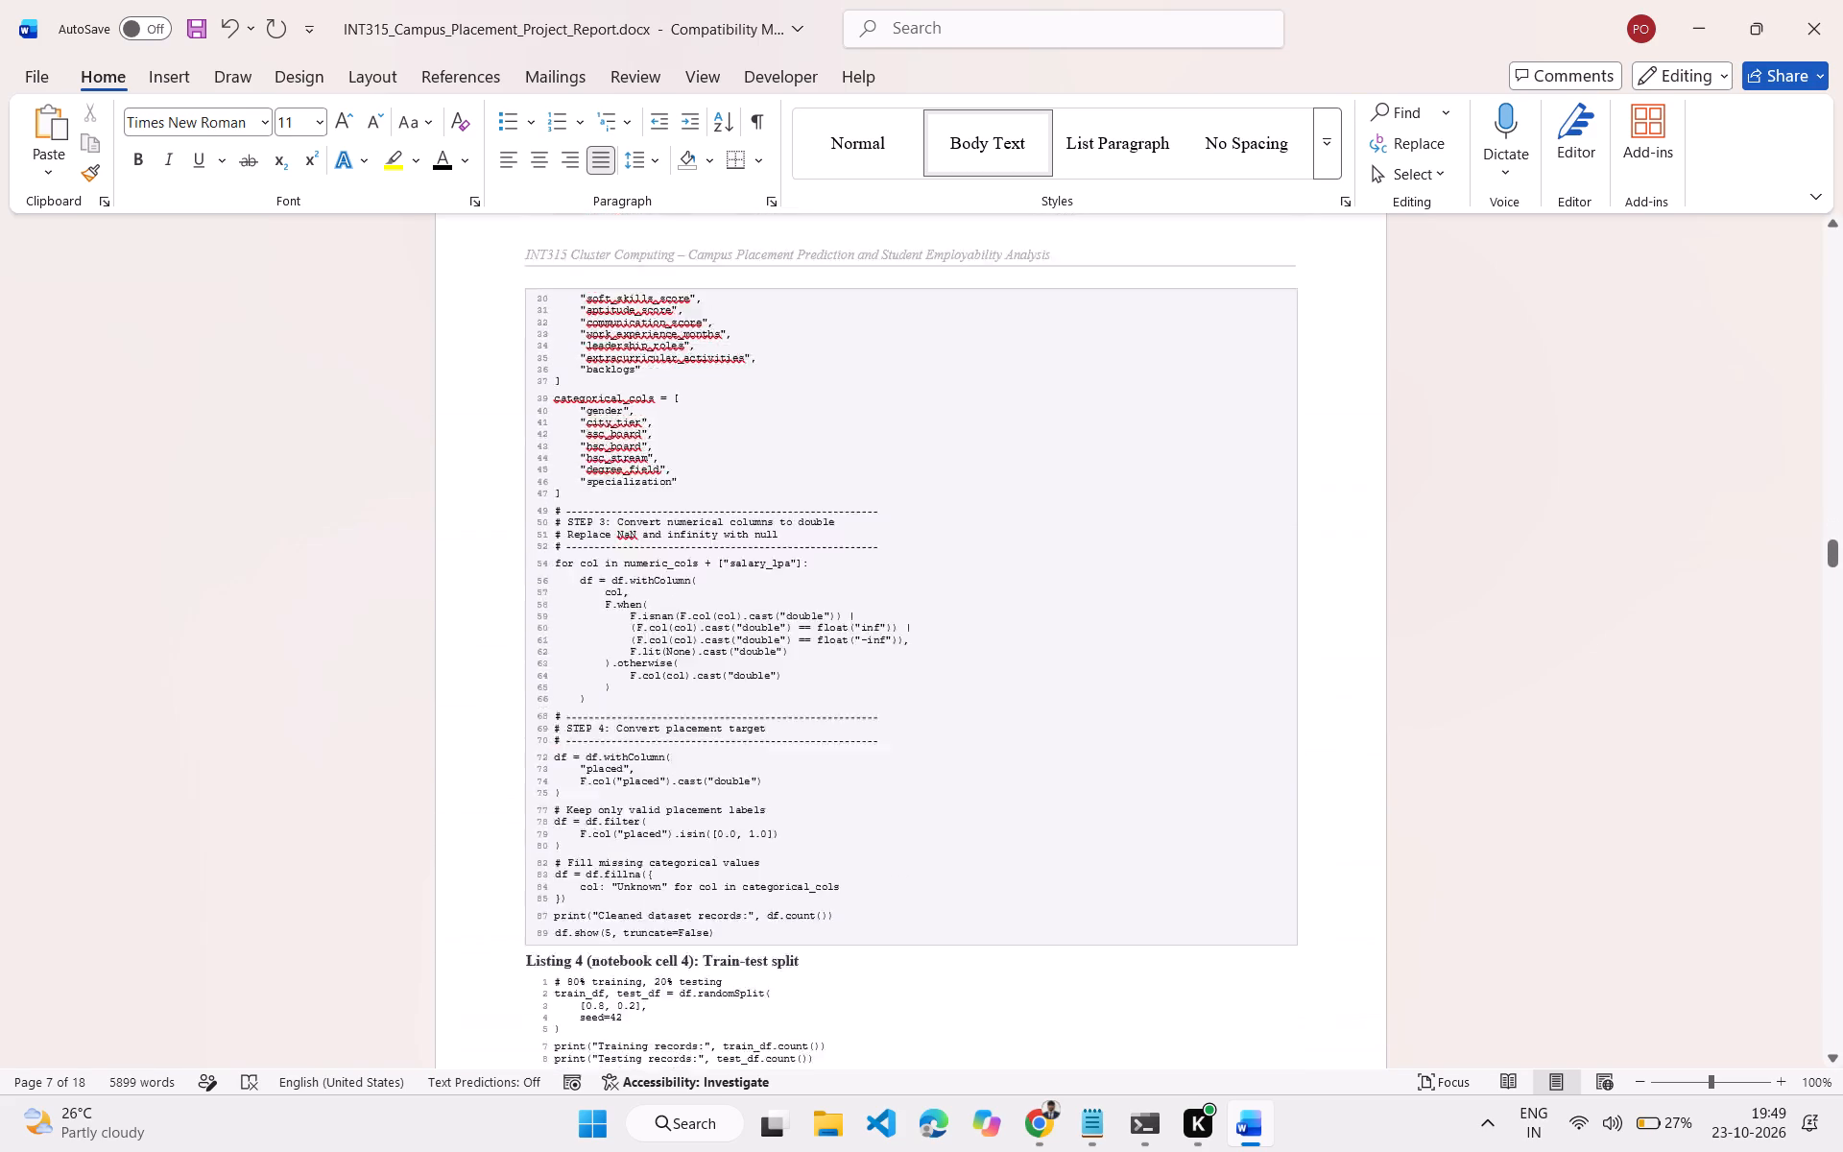
scroll(993, 961, down, 3)
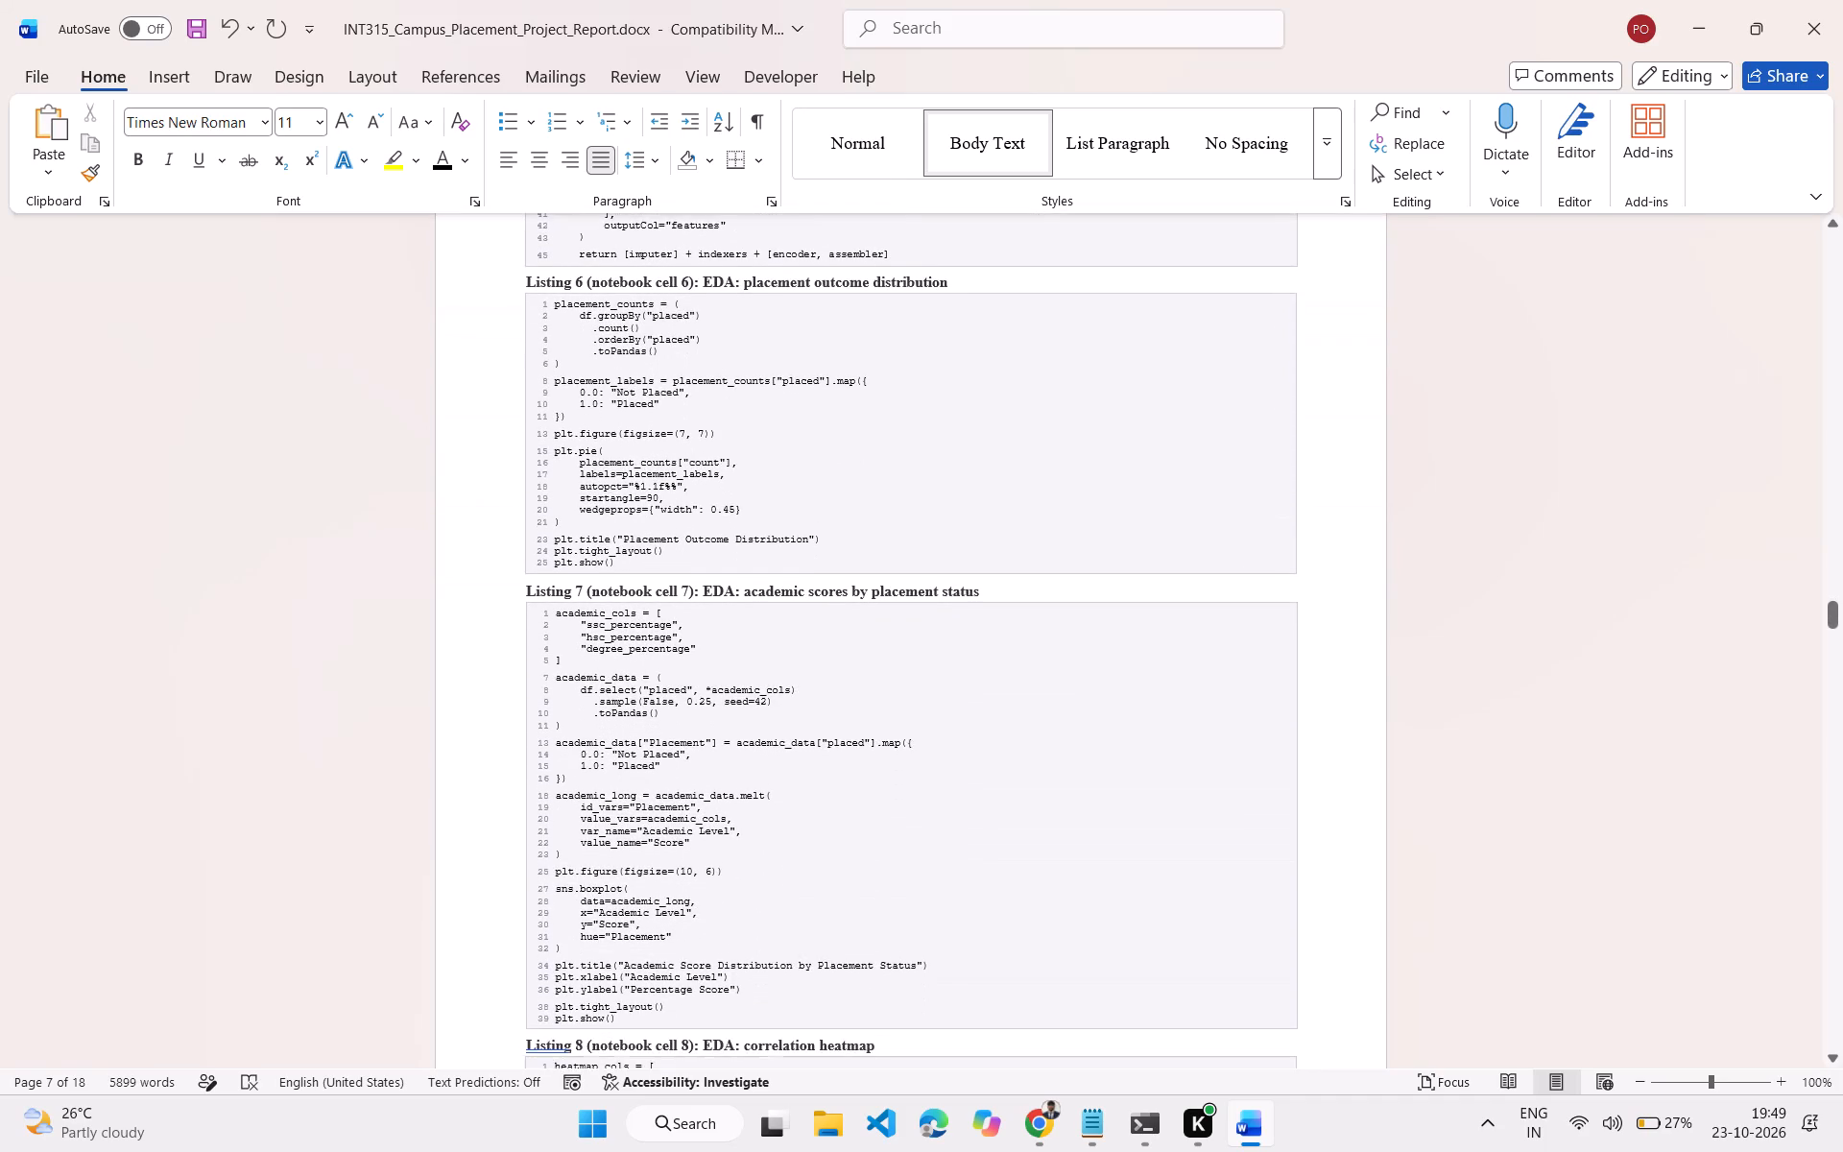
scroll(993, 961, down, 7)
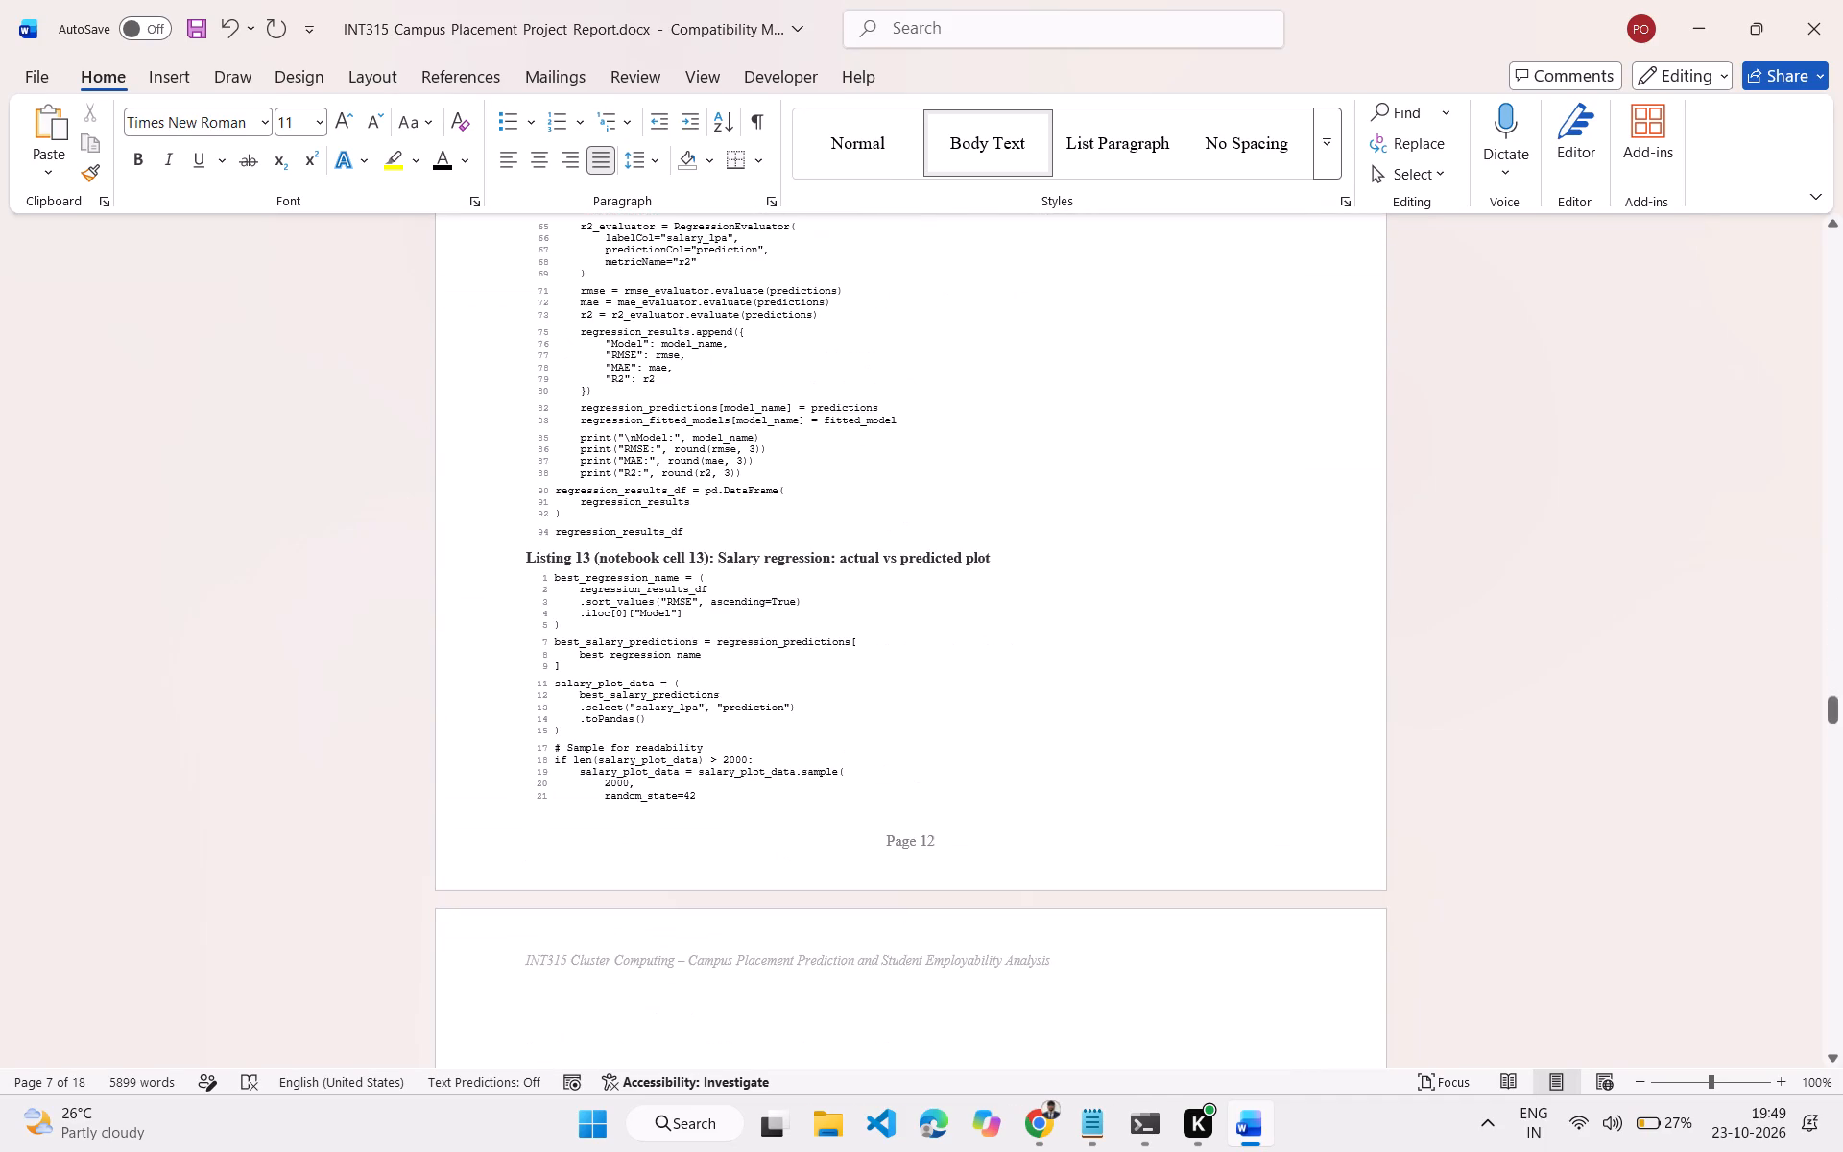
scroll(993, 961, down, 6)
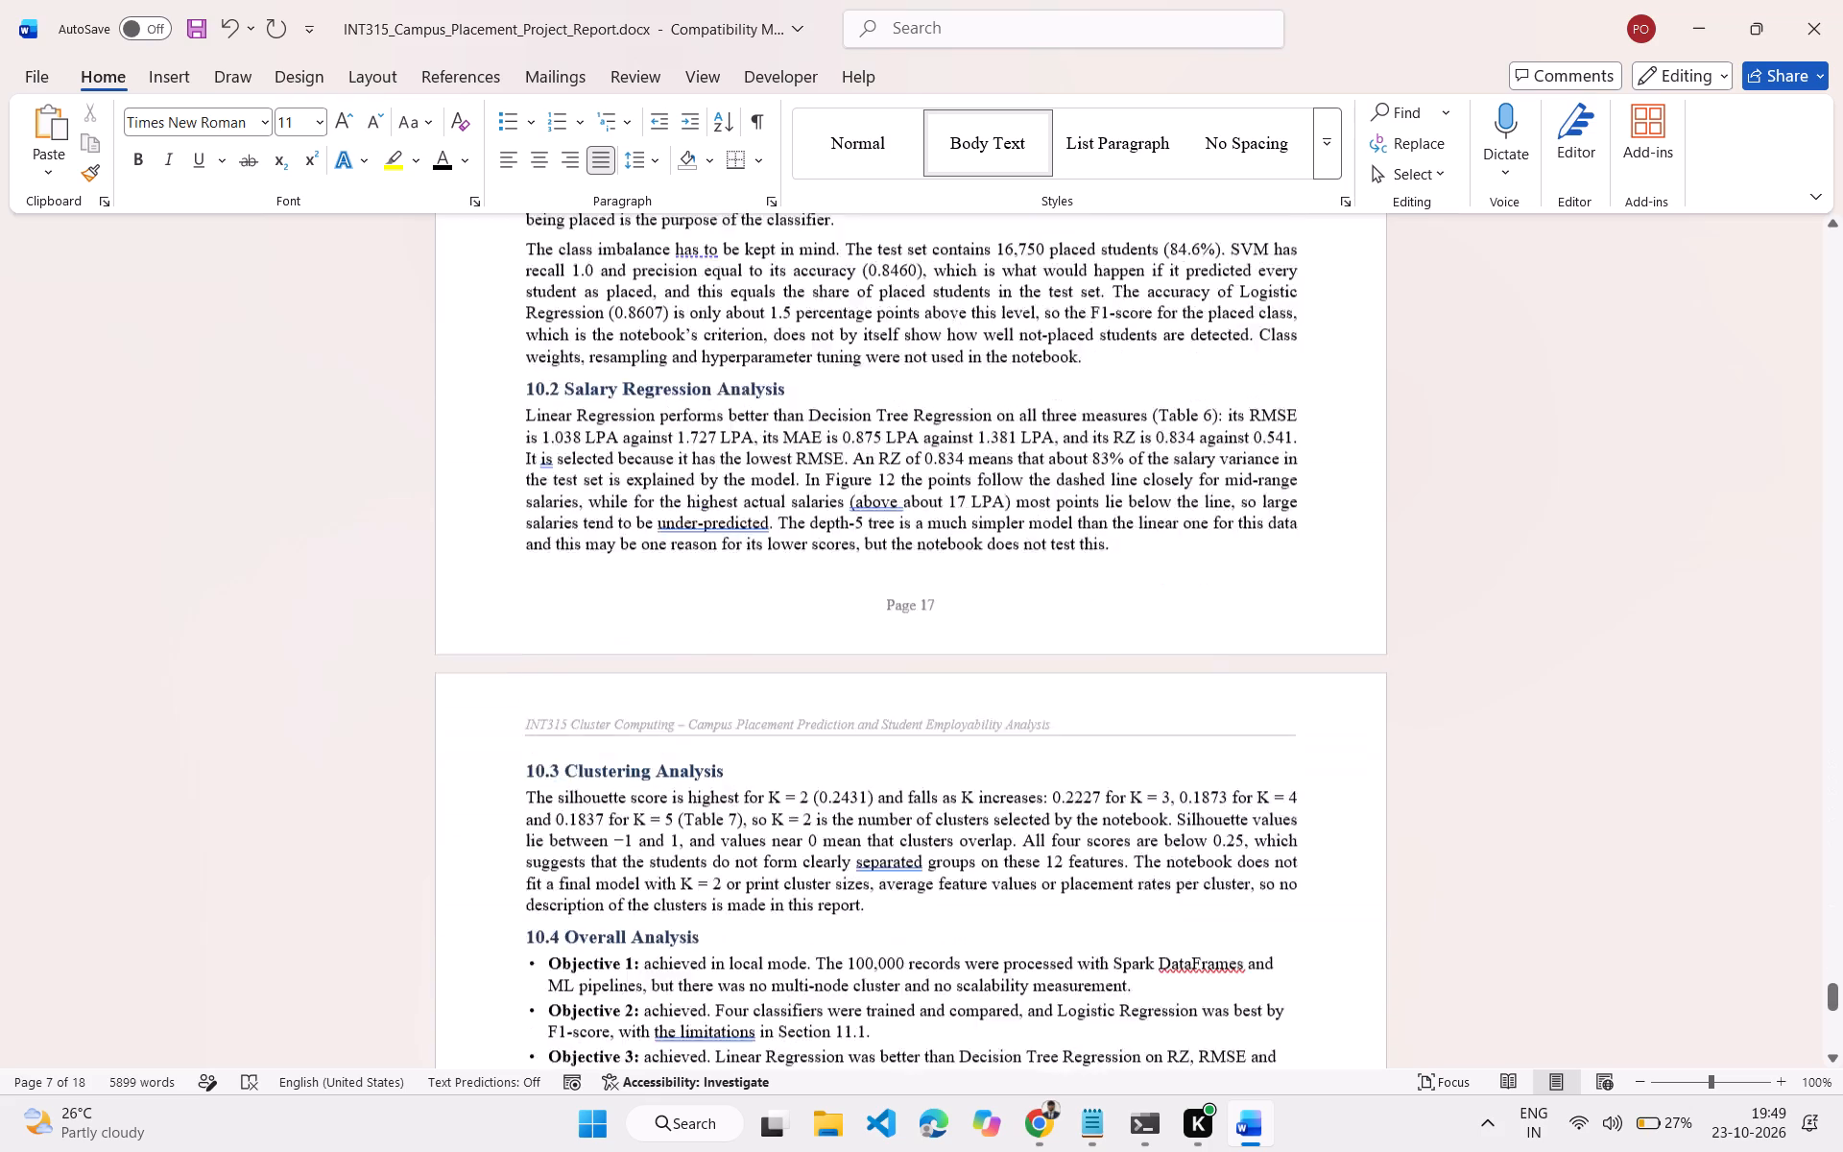
scroll(993, 961, down, 3)
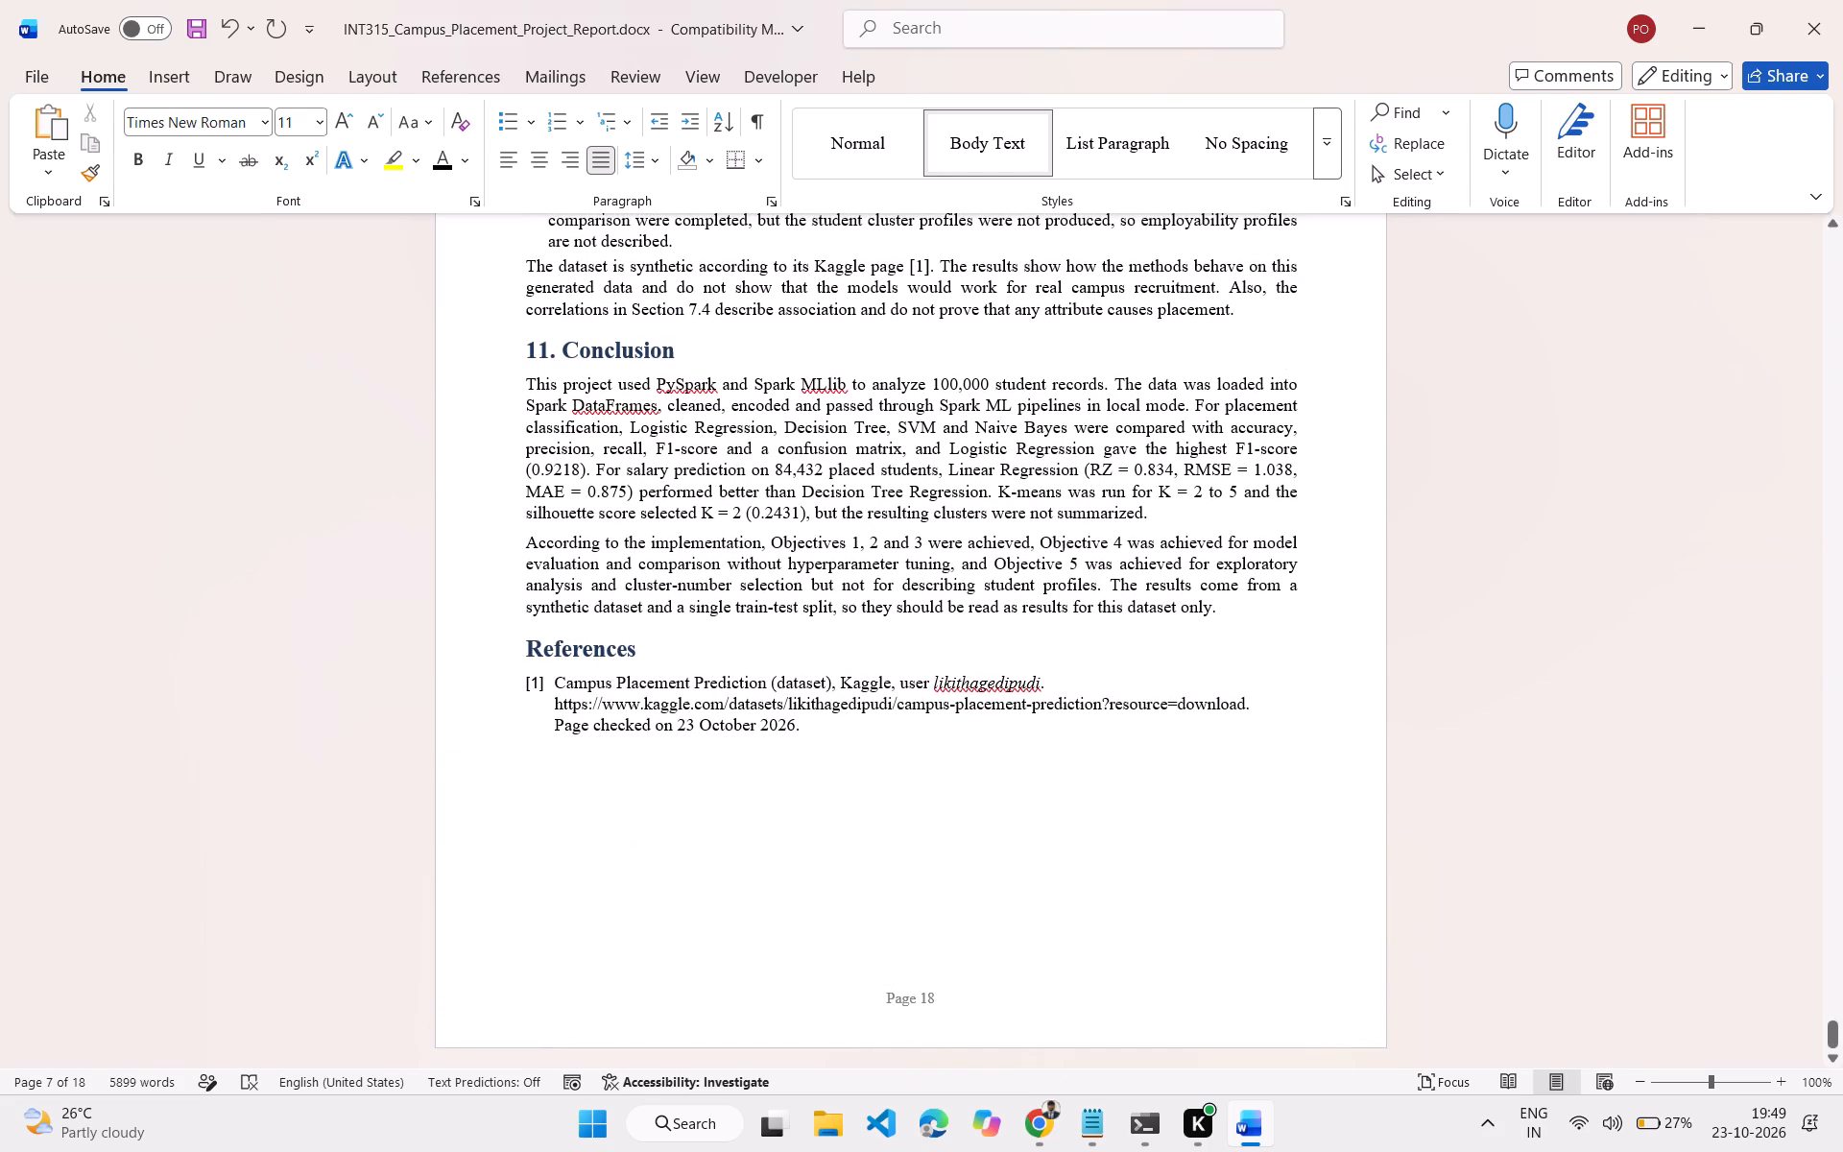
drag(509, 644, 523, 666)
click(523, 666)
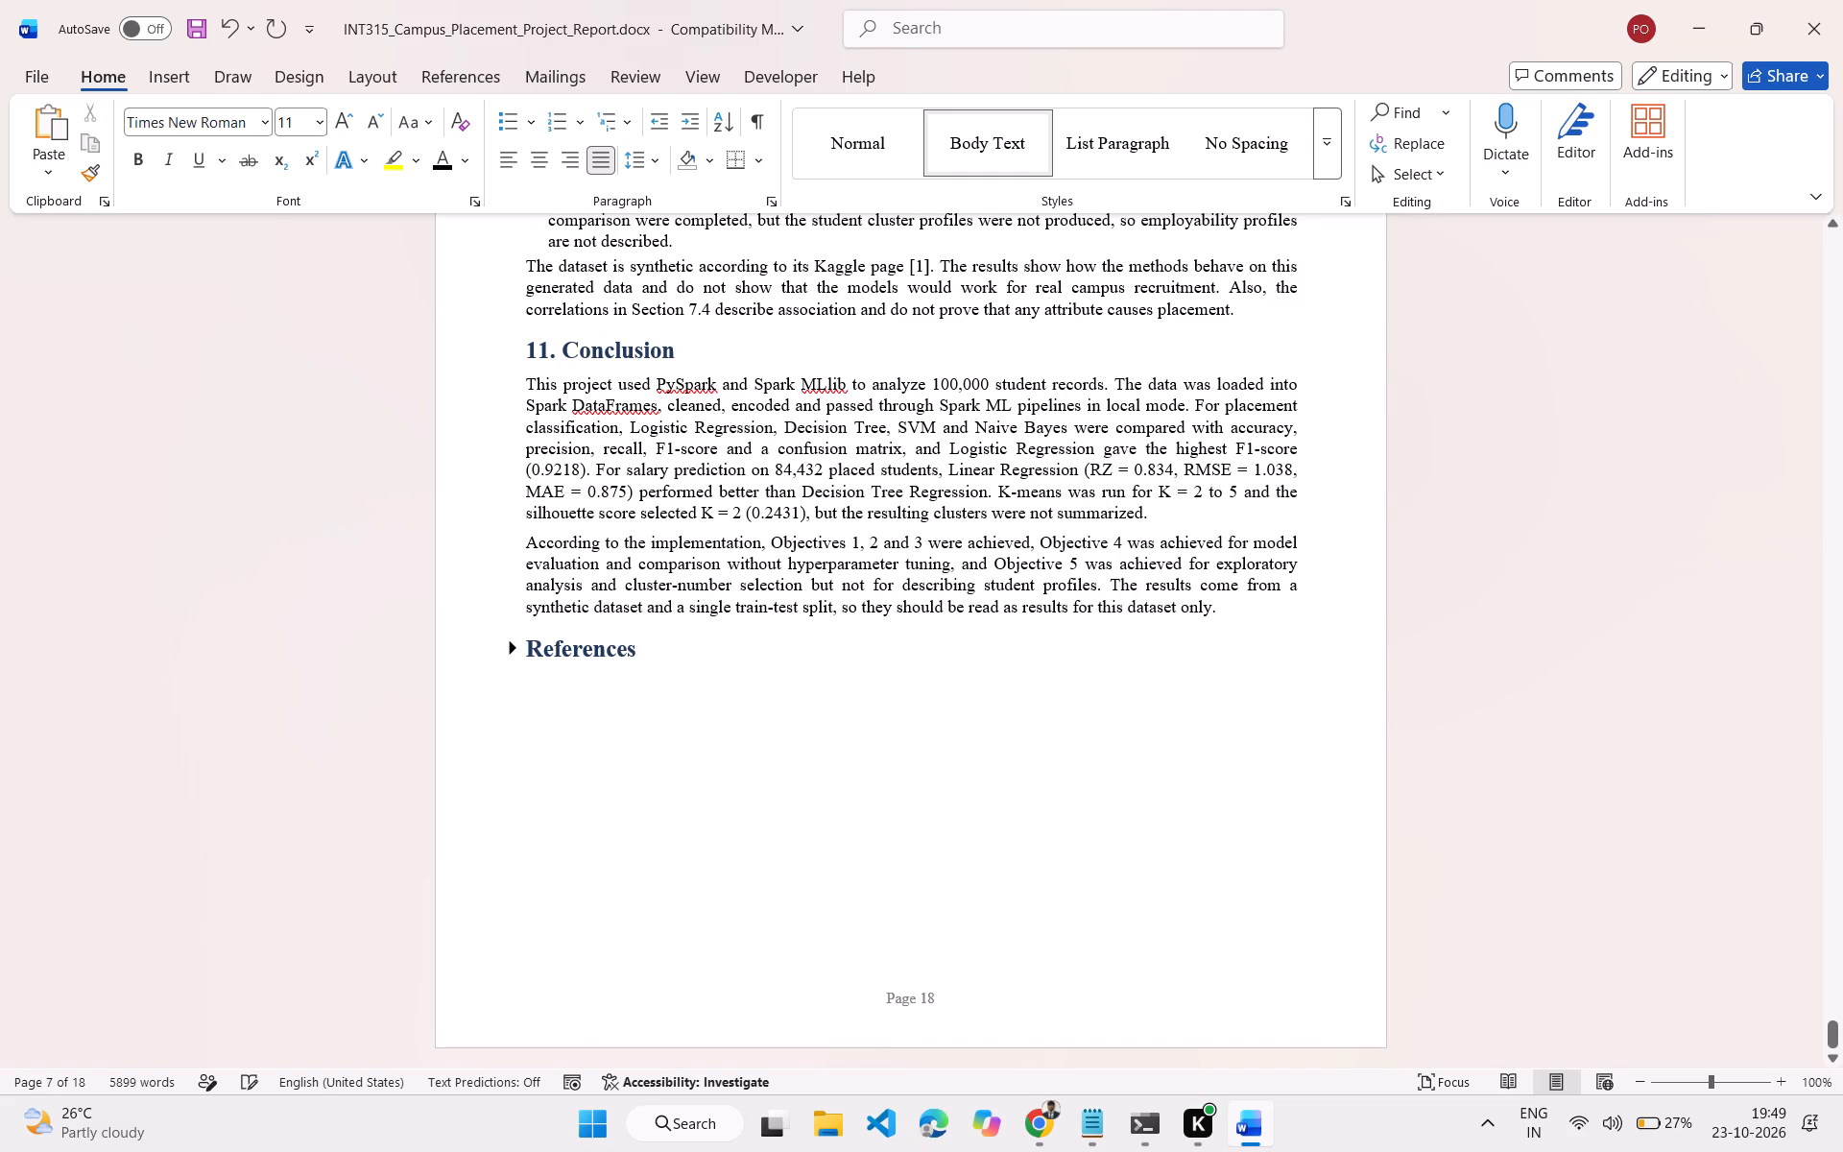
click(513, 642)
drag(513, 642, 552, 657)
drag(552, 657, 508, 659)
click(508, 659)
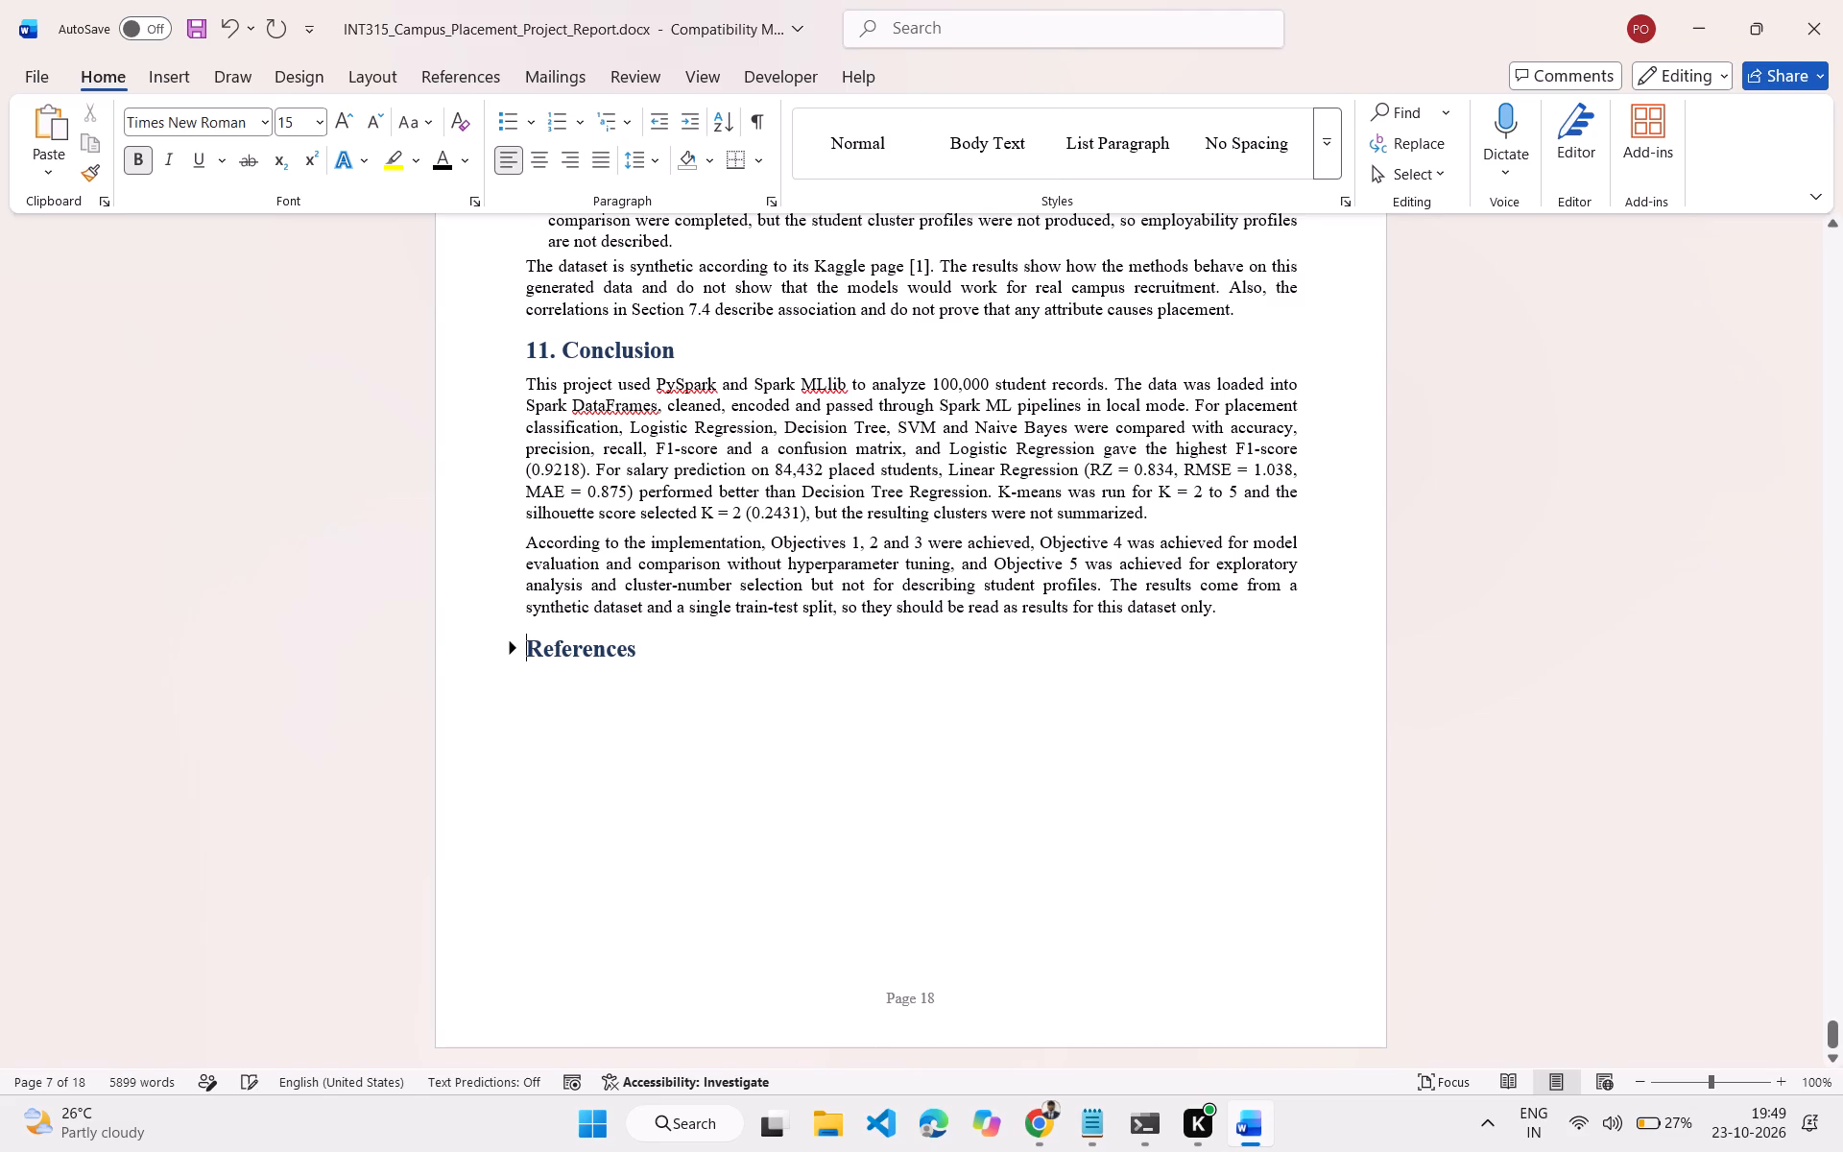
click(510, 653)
Delete the References heading and its Kaggle dataset entry from the end of the report.
drag(899, 784, 773, 720)
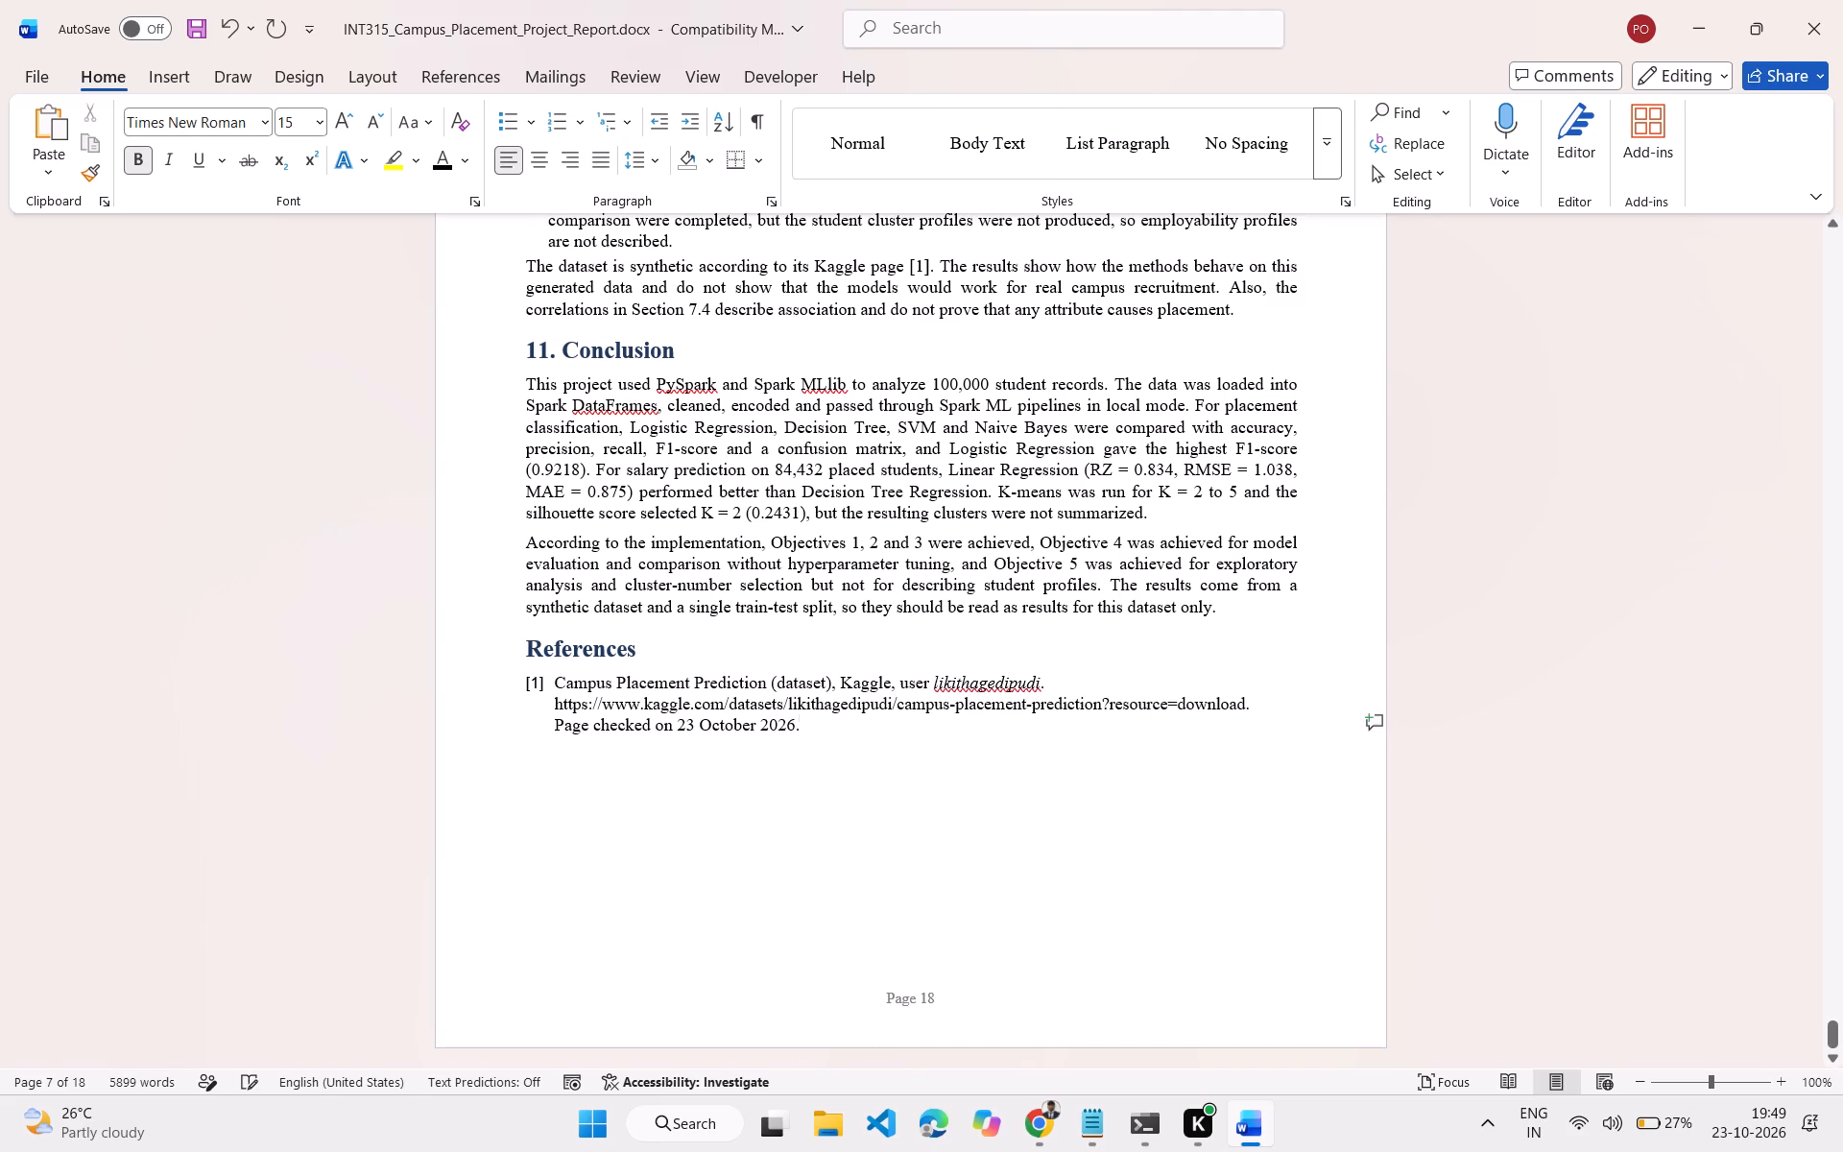
drag(773, 720, 522, 660)
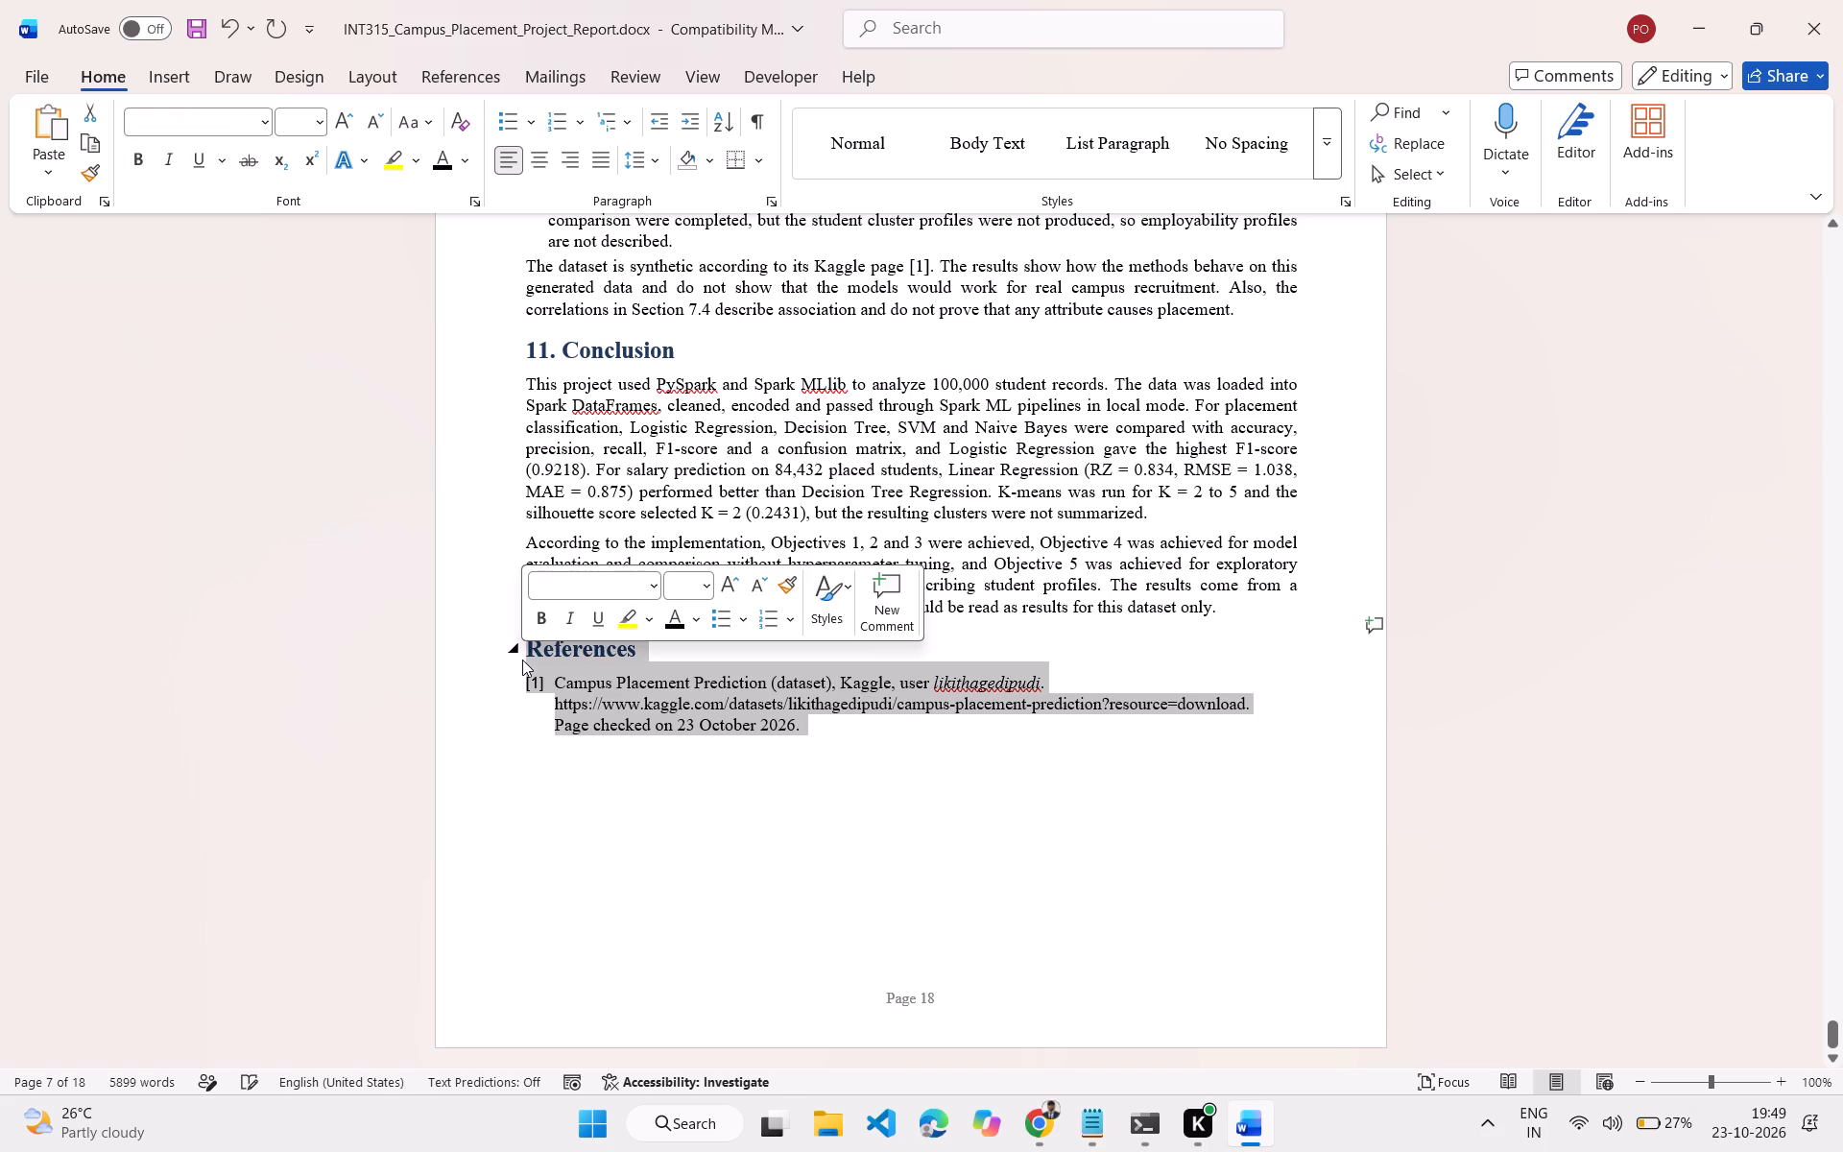
key(BackSpace)
key(BackSpace)
key(BackSpace)
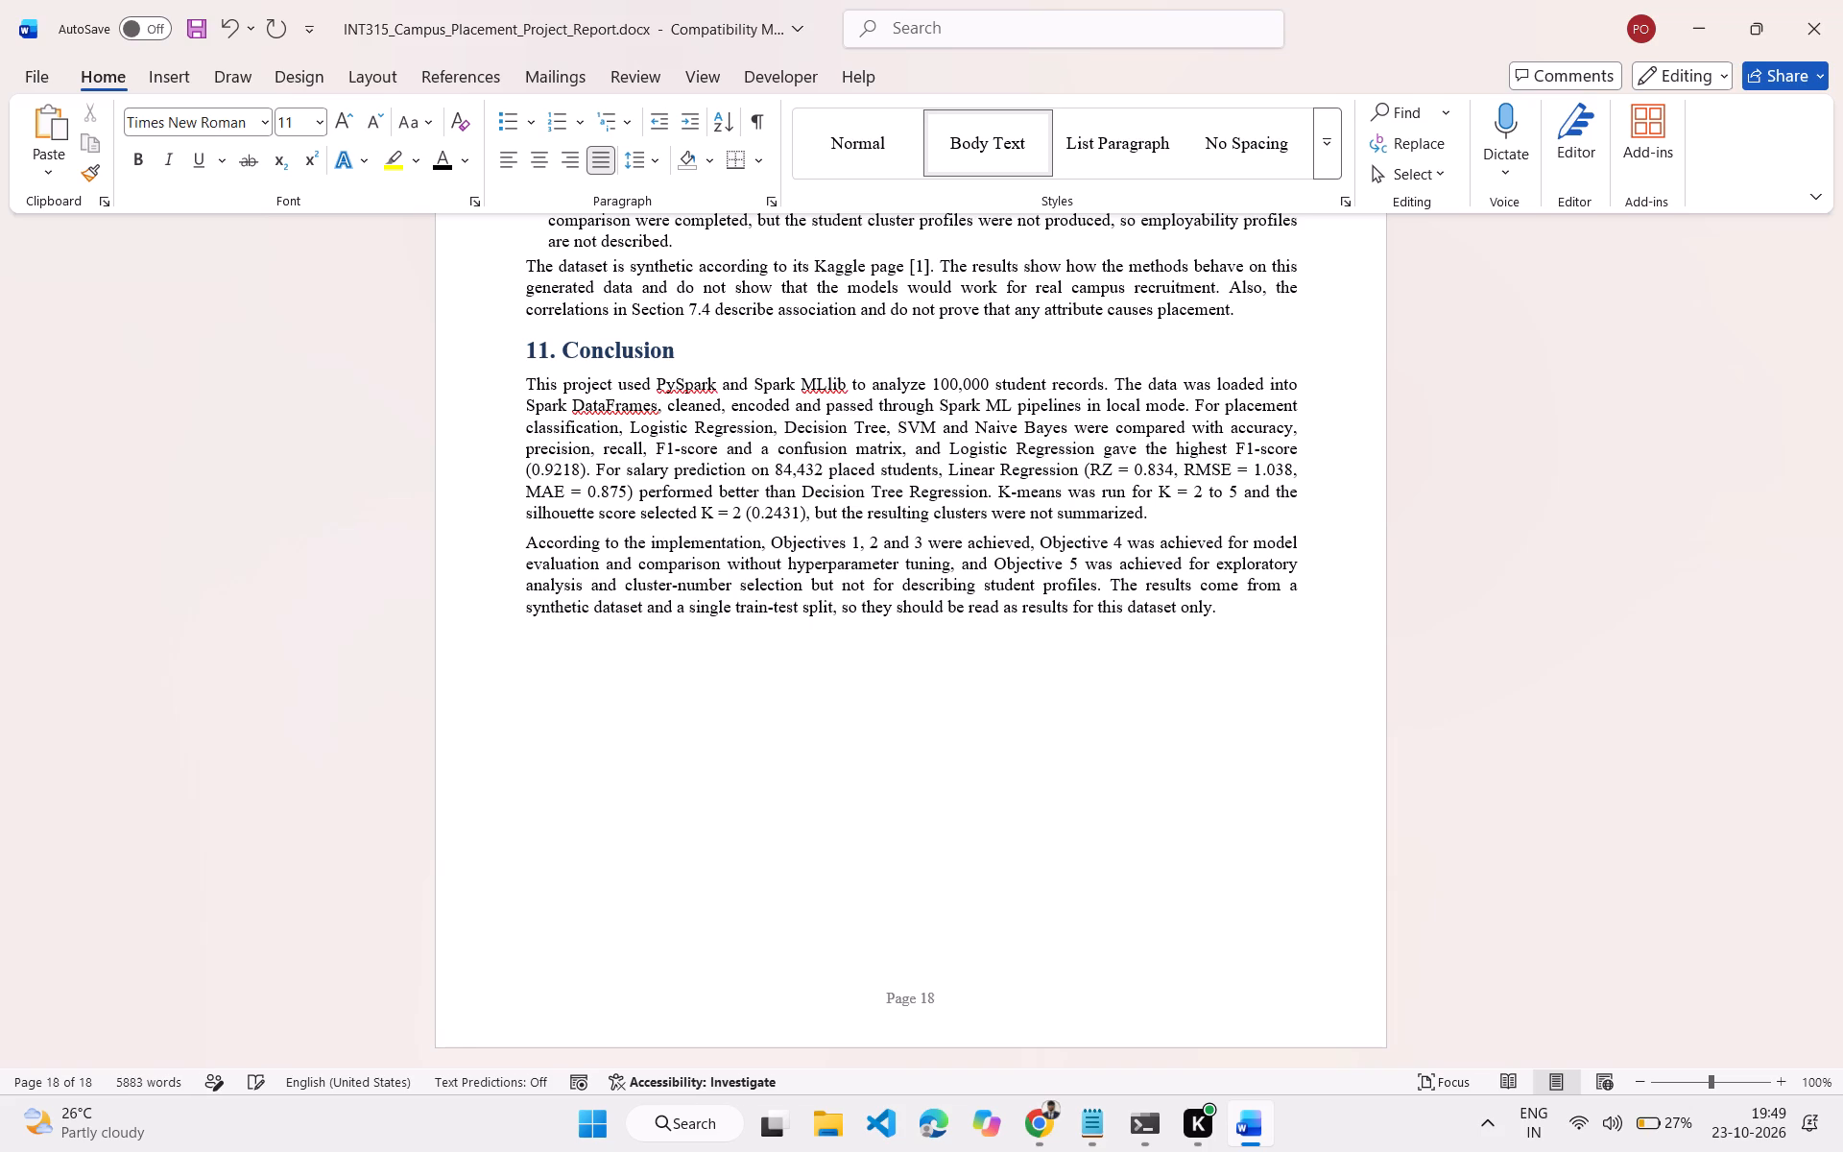
click(522, 660)
Apply font size 11 to both paragraphs under 11. Conclusion.
scroll(522, 660, up, 1)
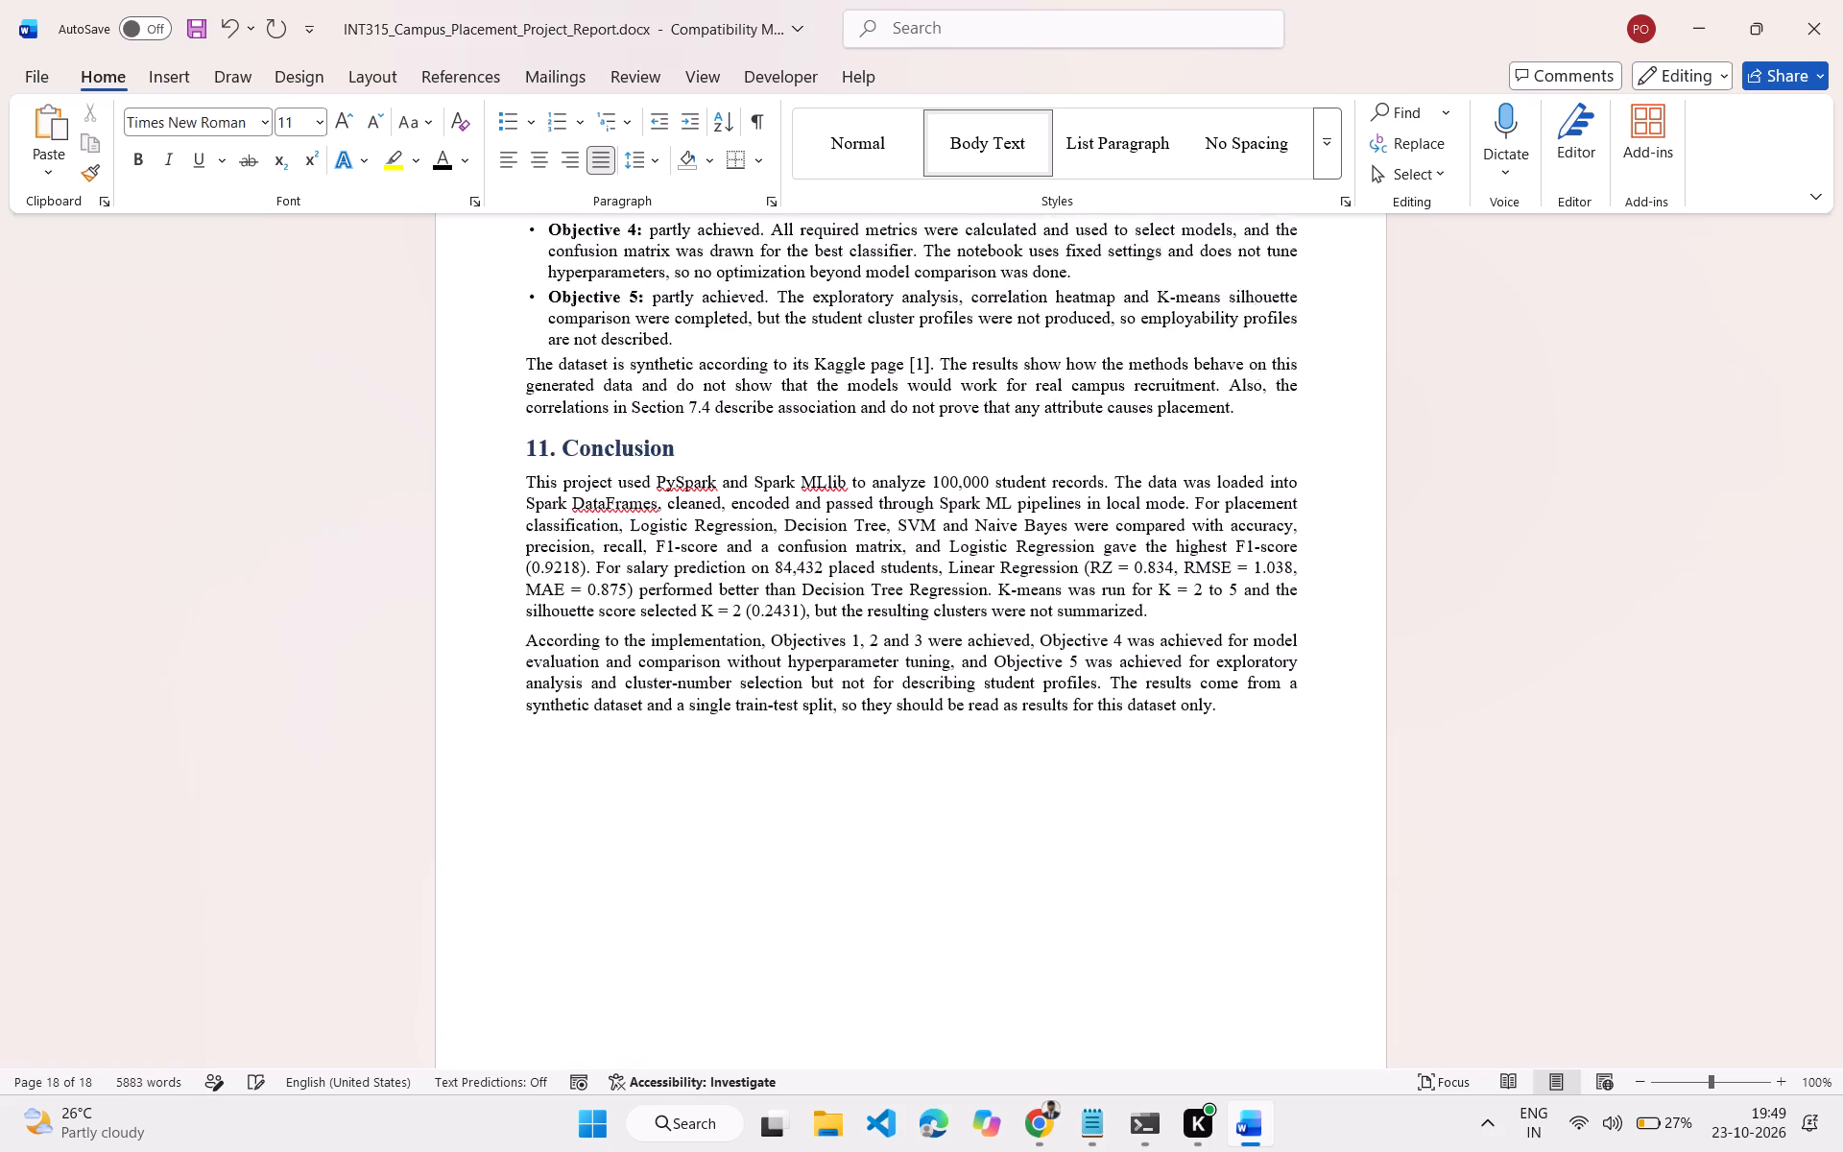
scroll(522, 660, up, 1)
drag(512, 572, 713, 706)
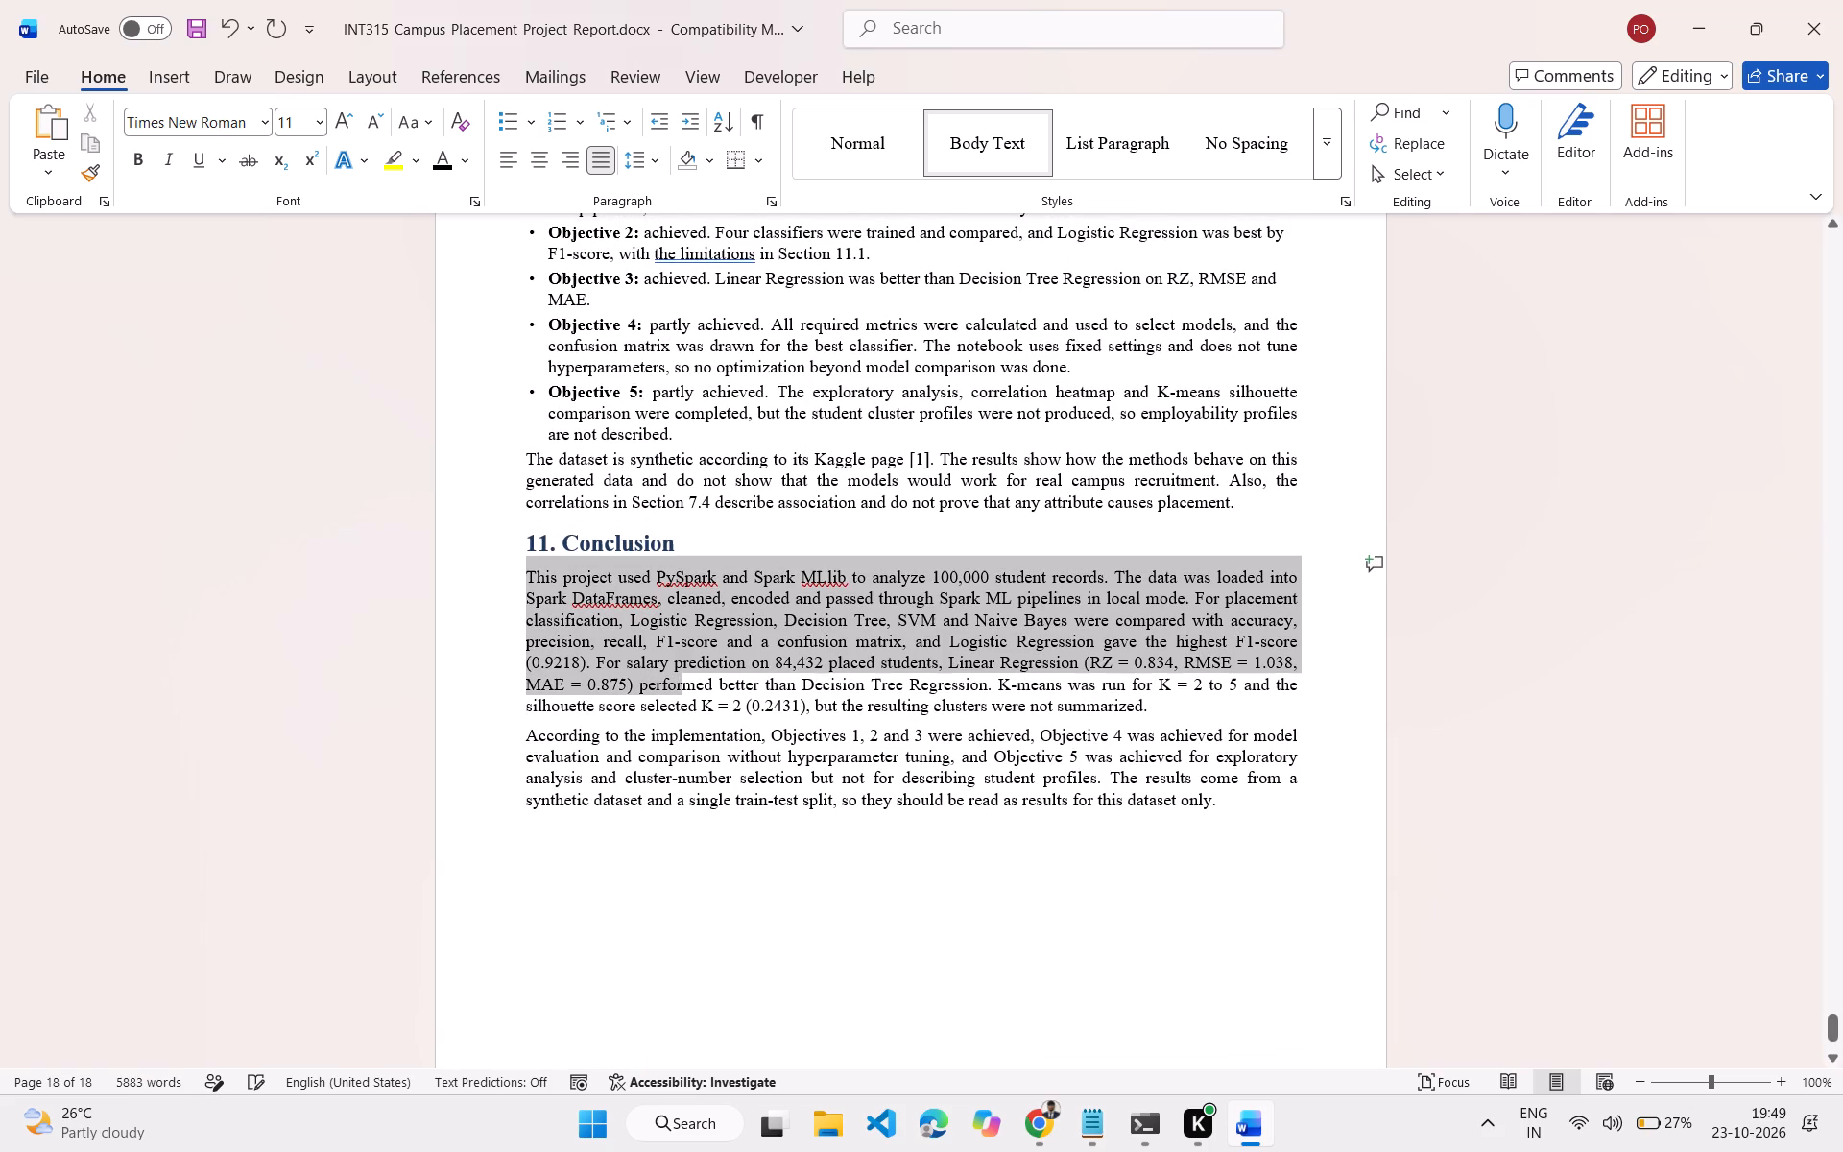
drag(713, 706, 1231, 833)
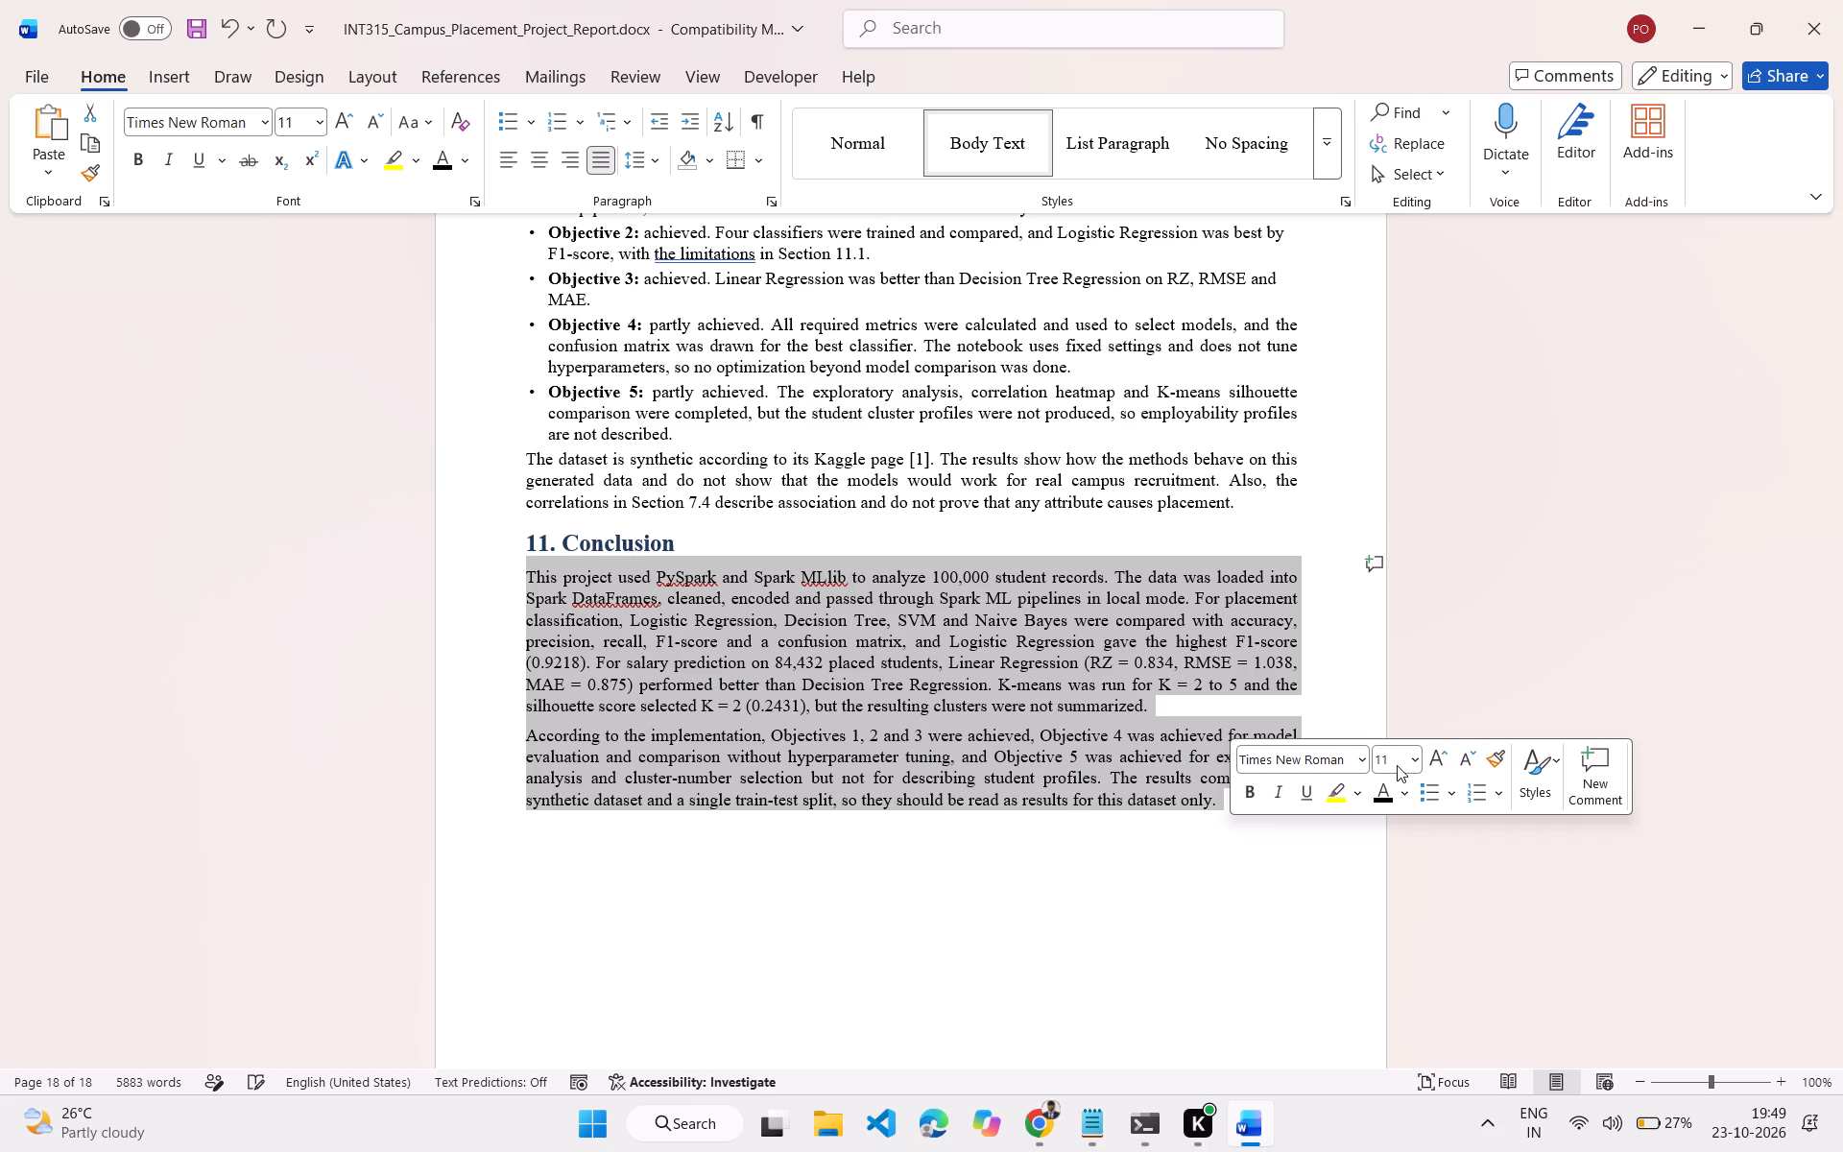
click(1394, 762)
key(Return)
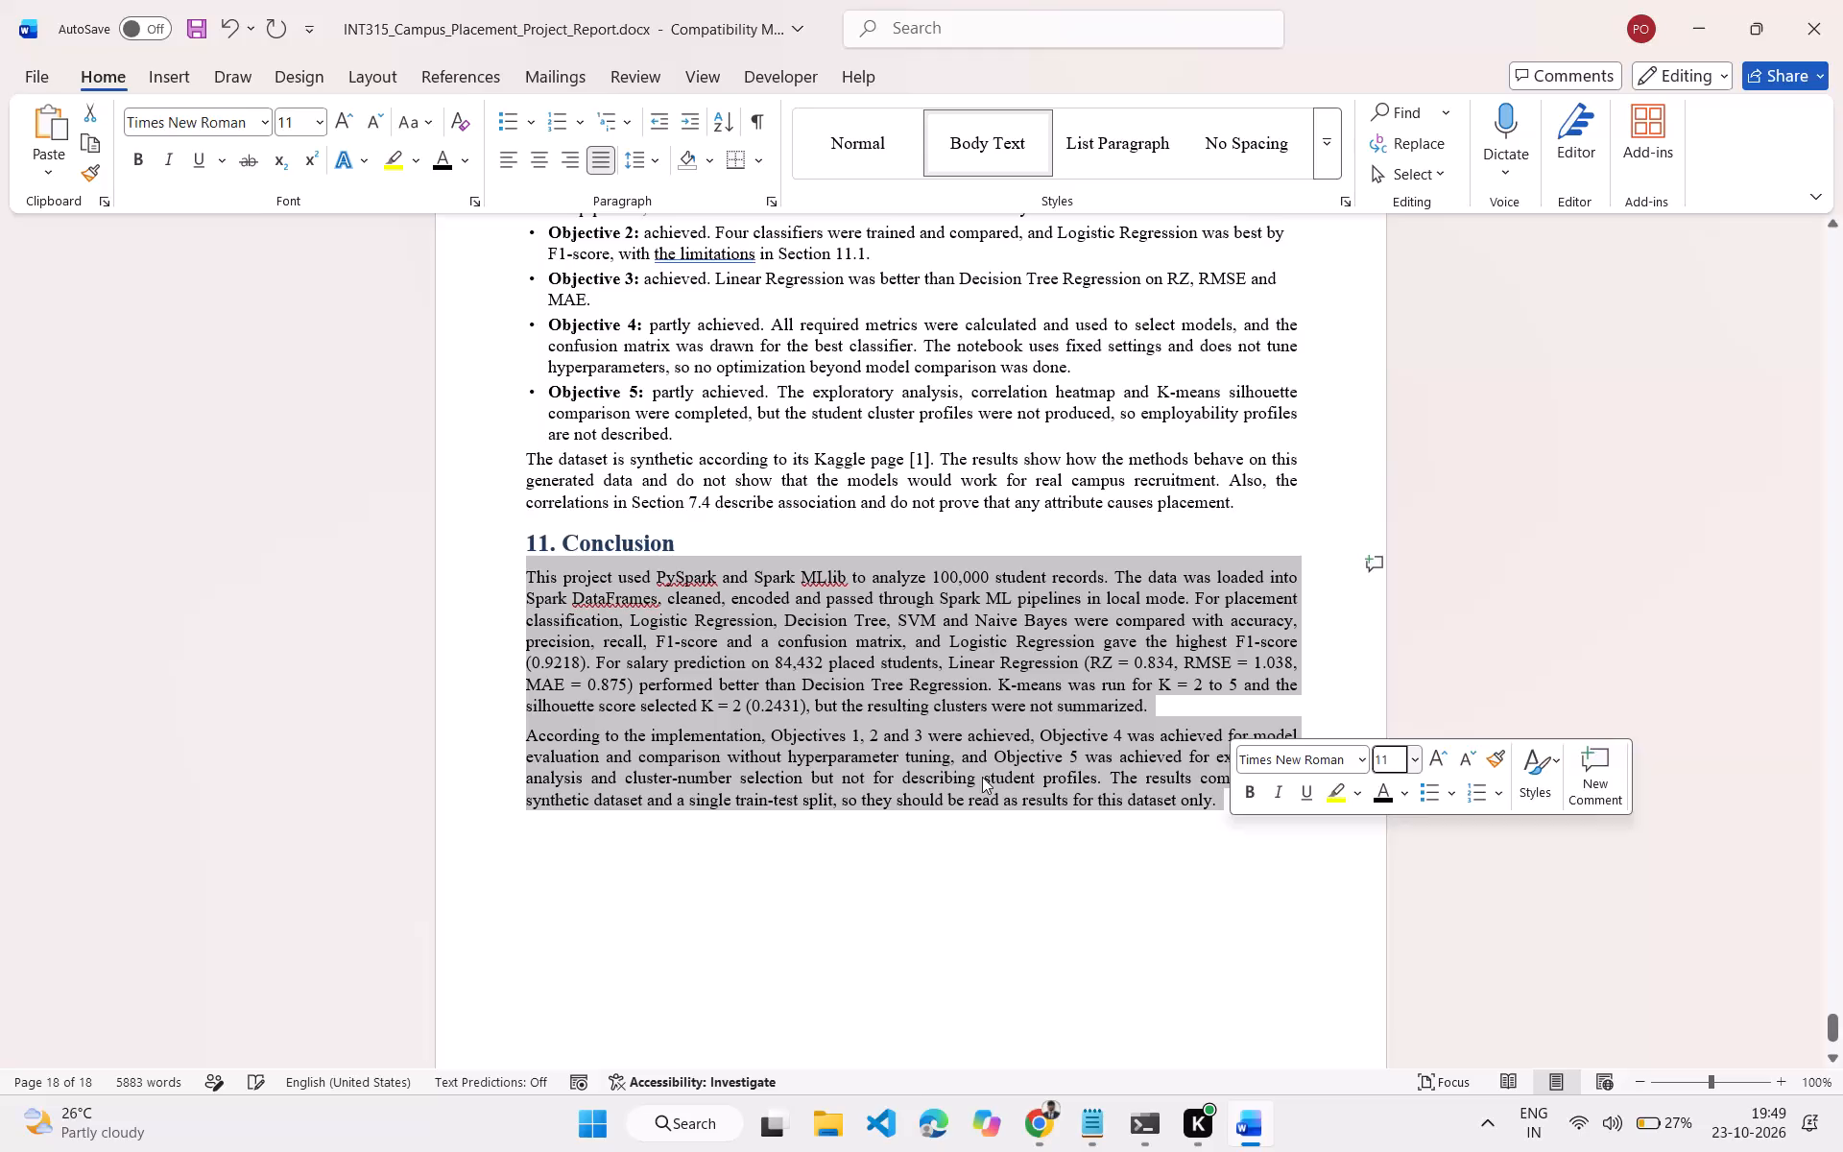
click(982, 777)
scroll(982, 777, up, 3)
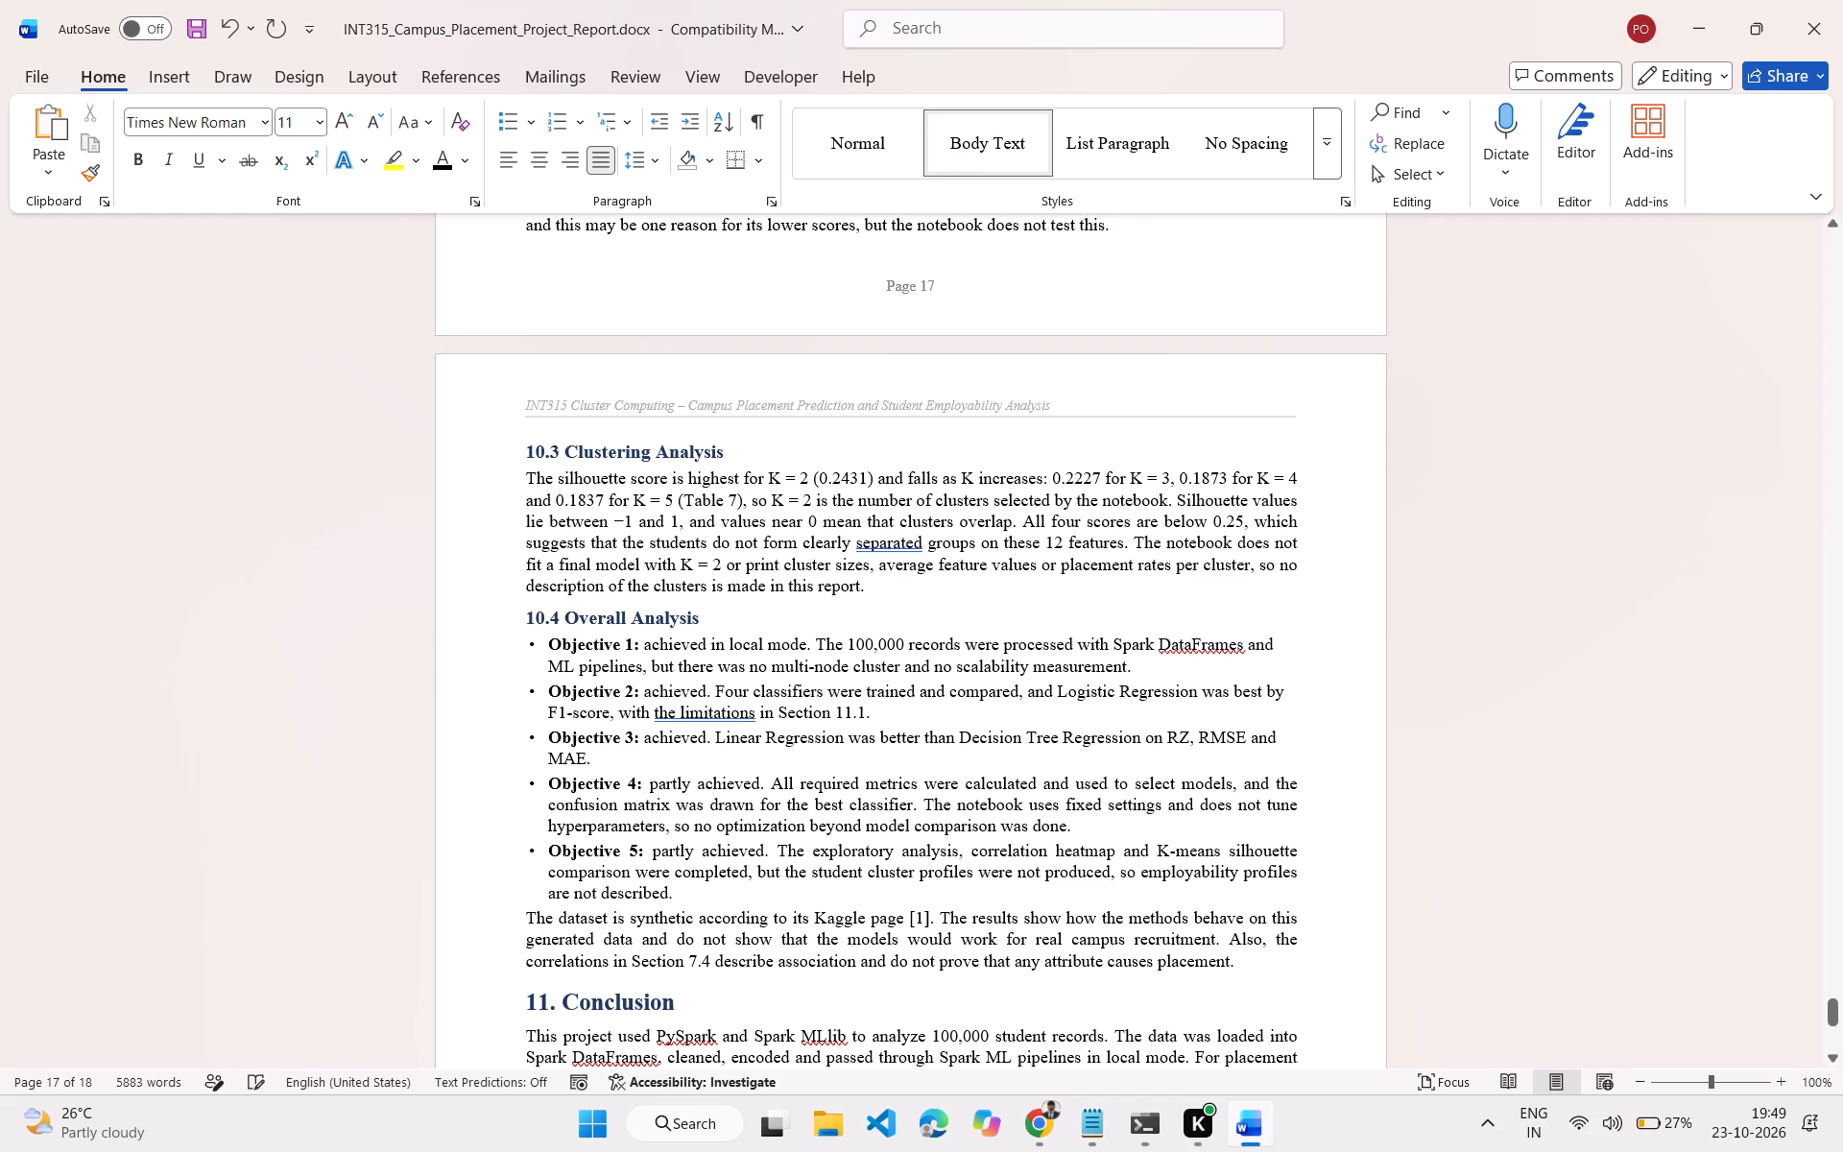
Switch to Chrome, open the UMS Placement Portal home page to review upcoming drives and the placement record, and return to Word.
click(1062, 1151)
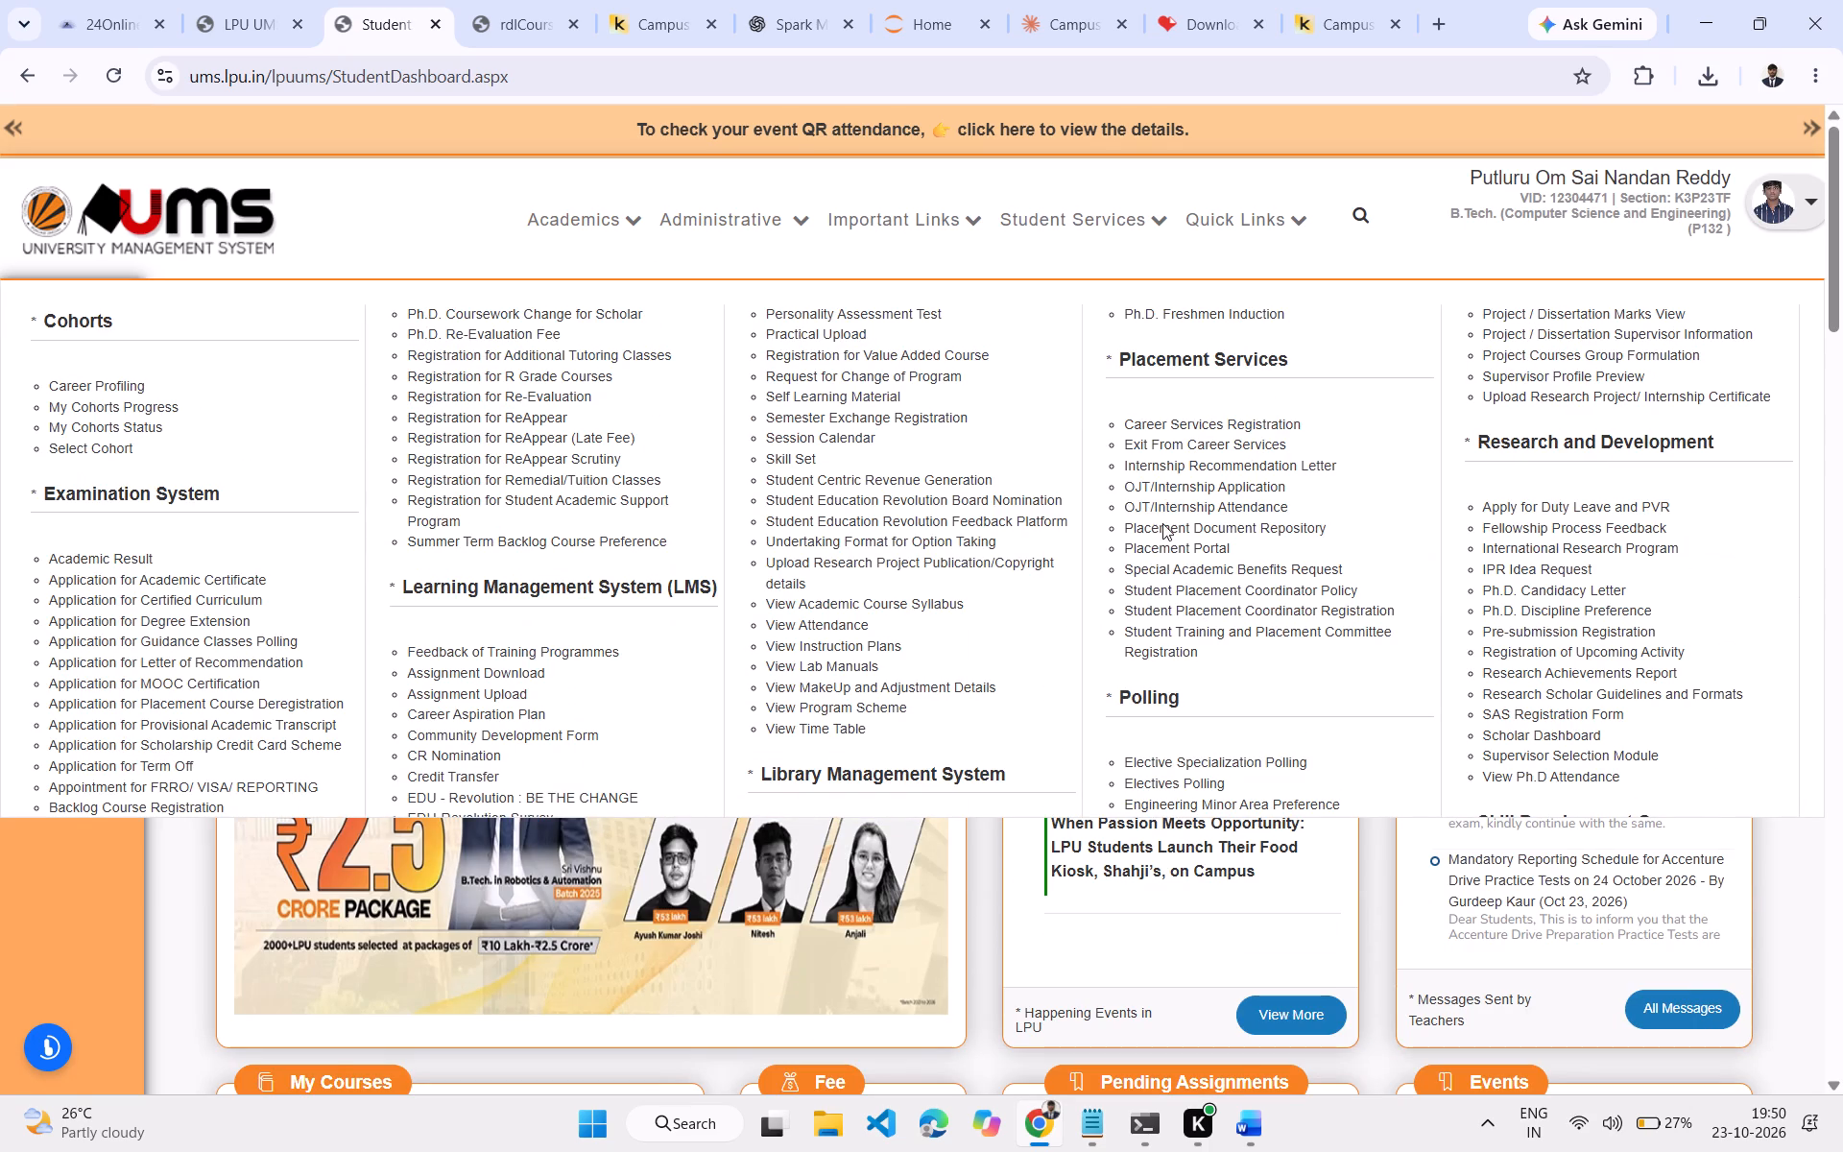
click(1161, 550)
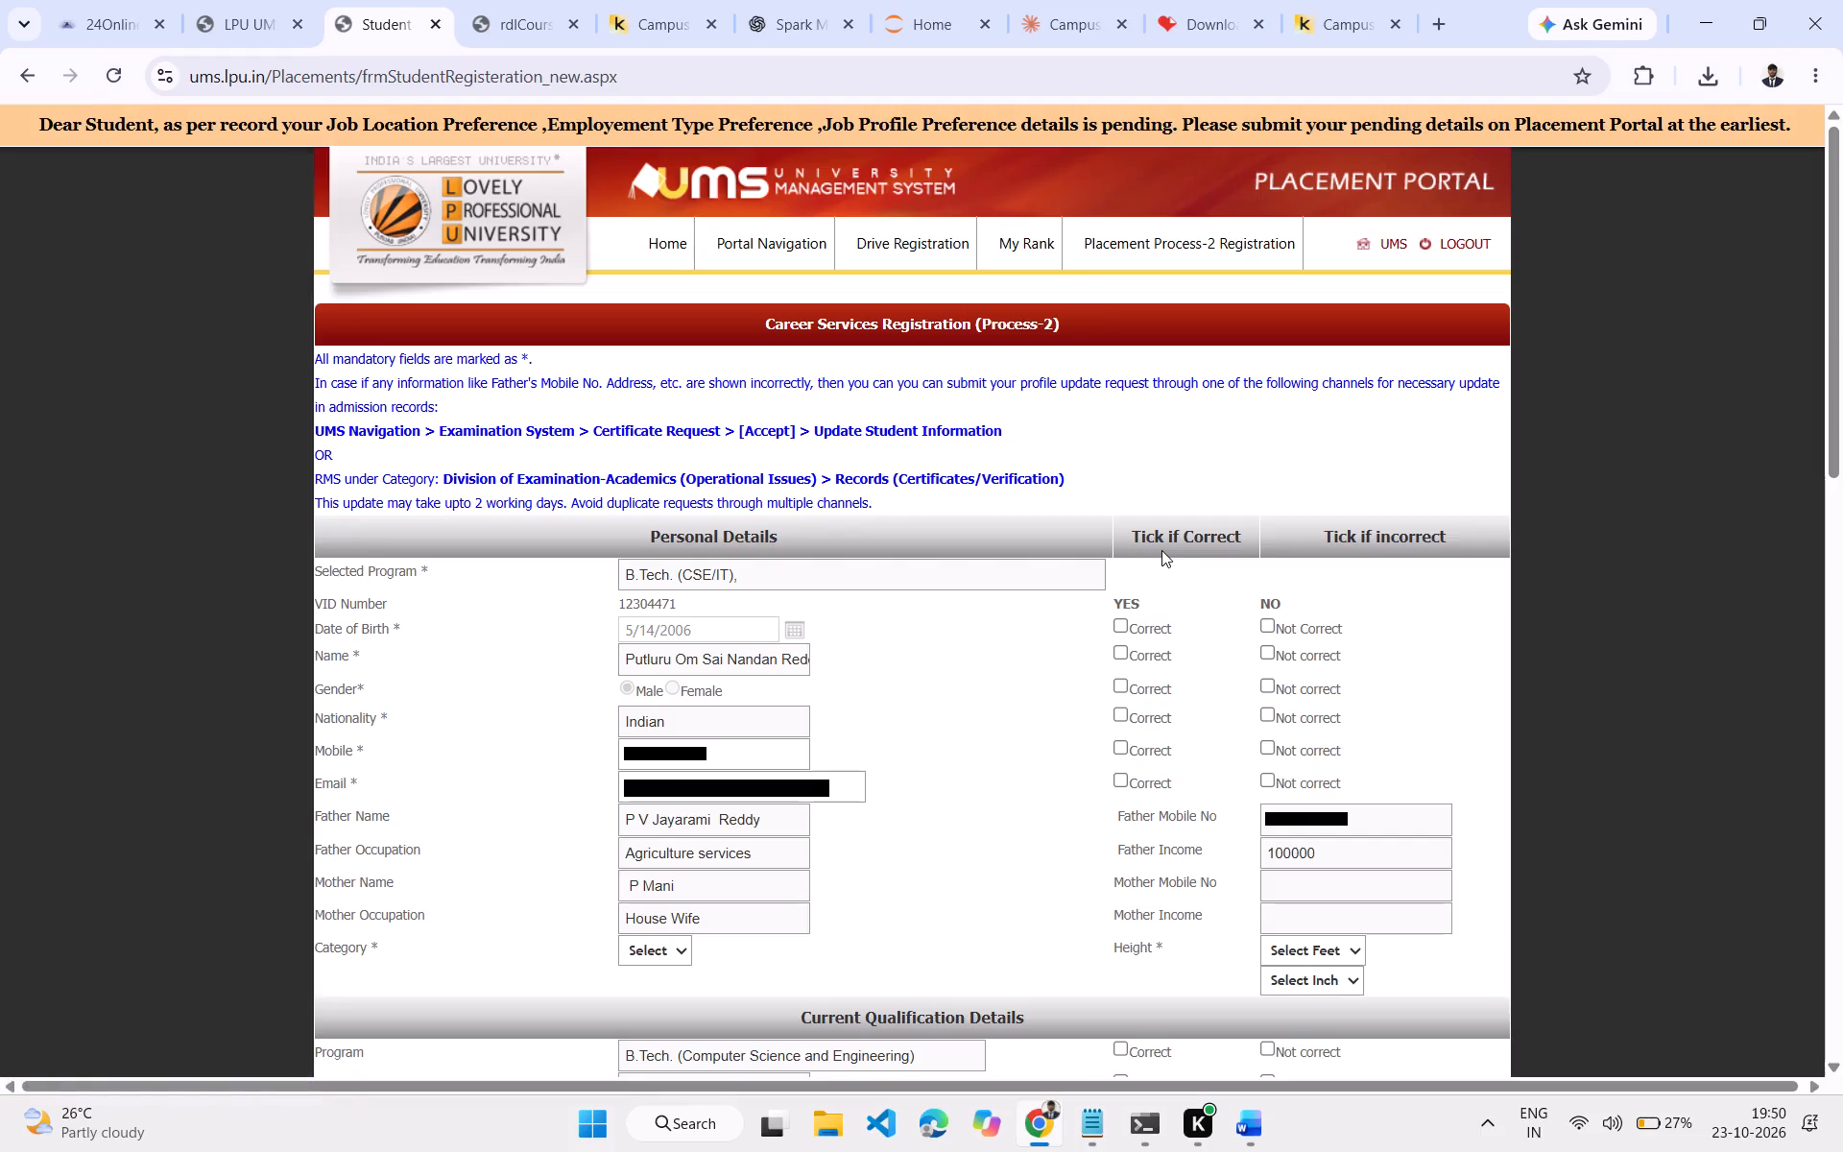
click(644, 232)
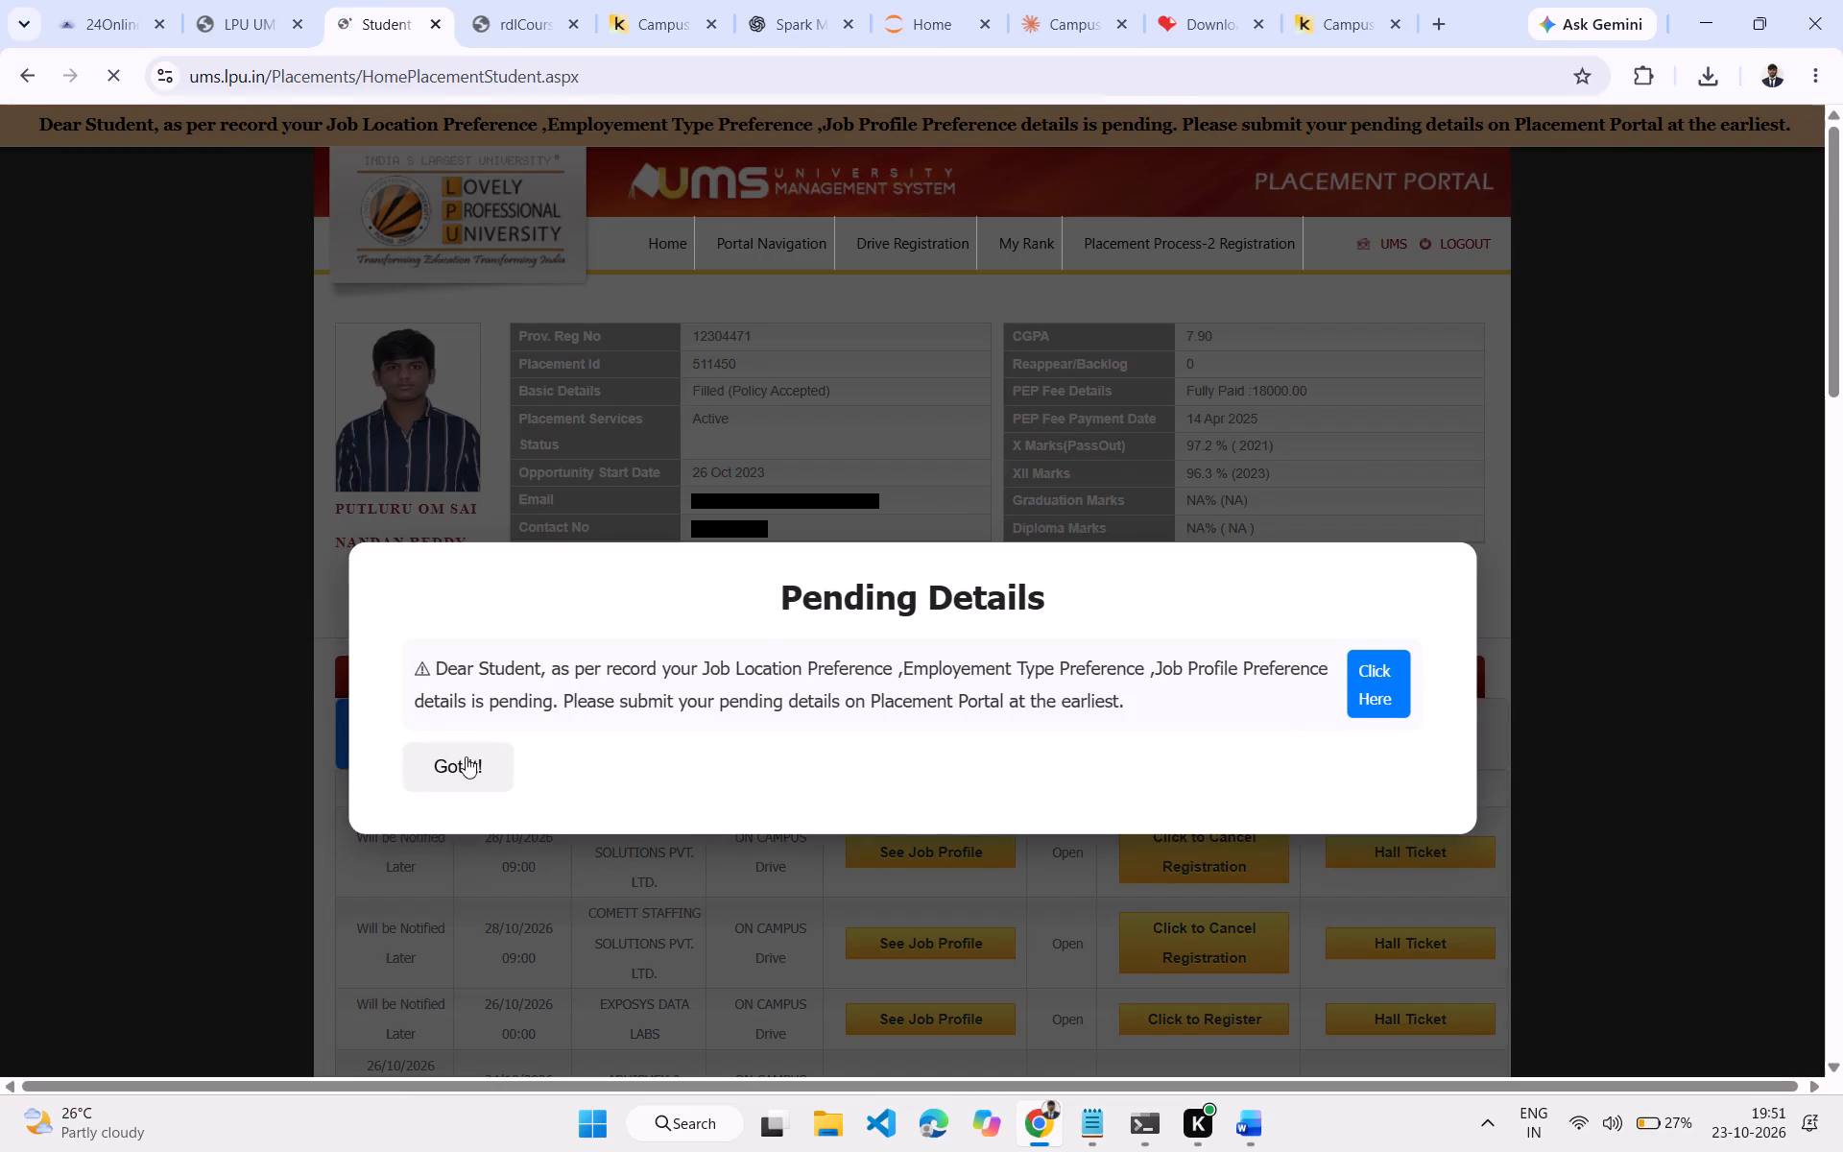
click(511, 779)
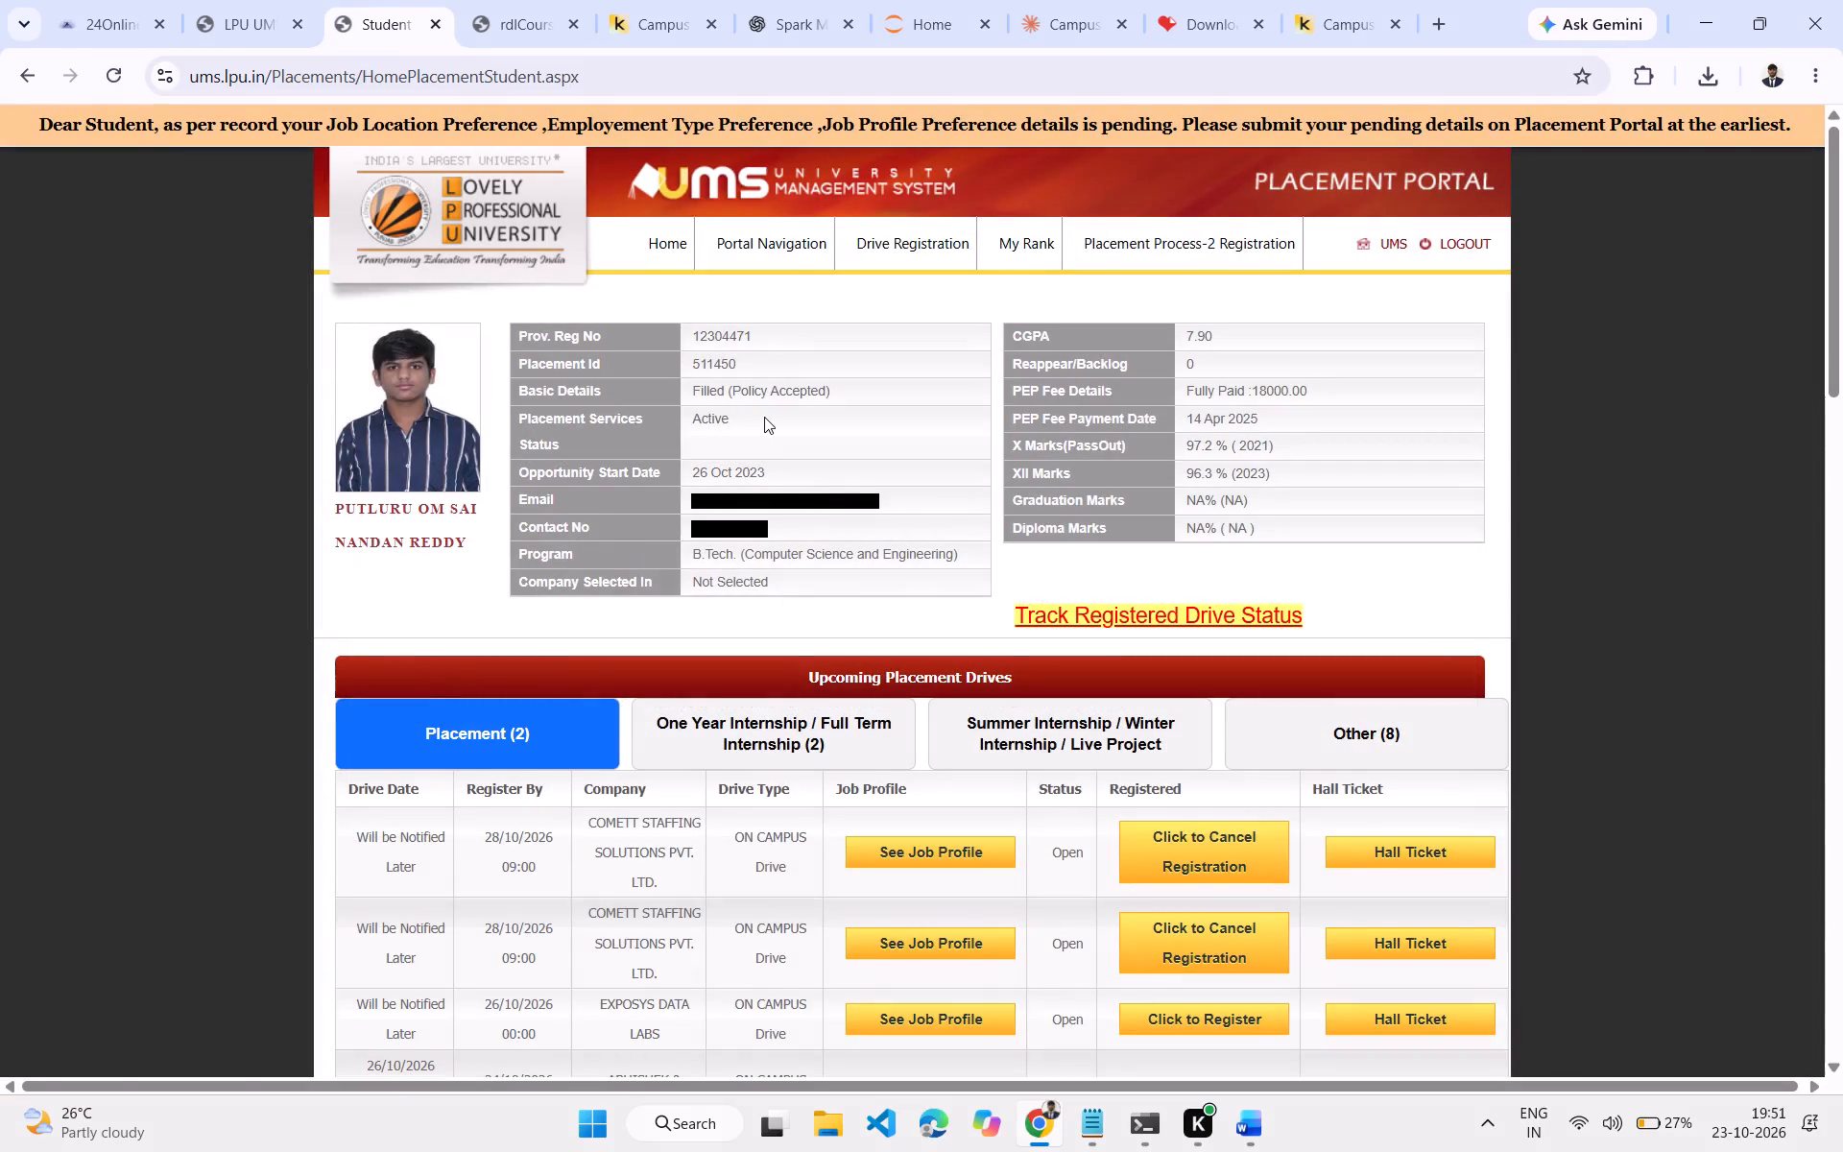
scroll(764, 417, down, 7)
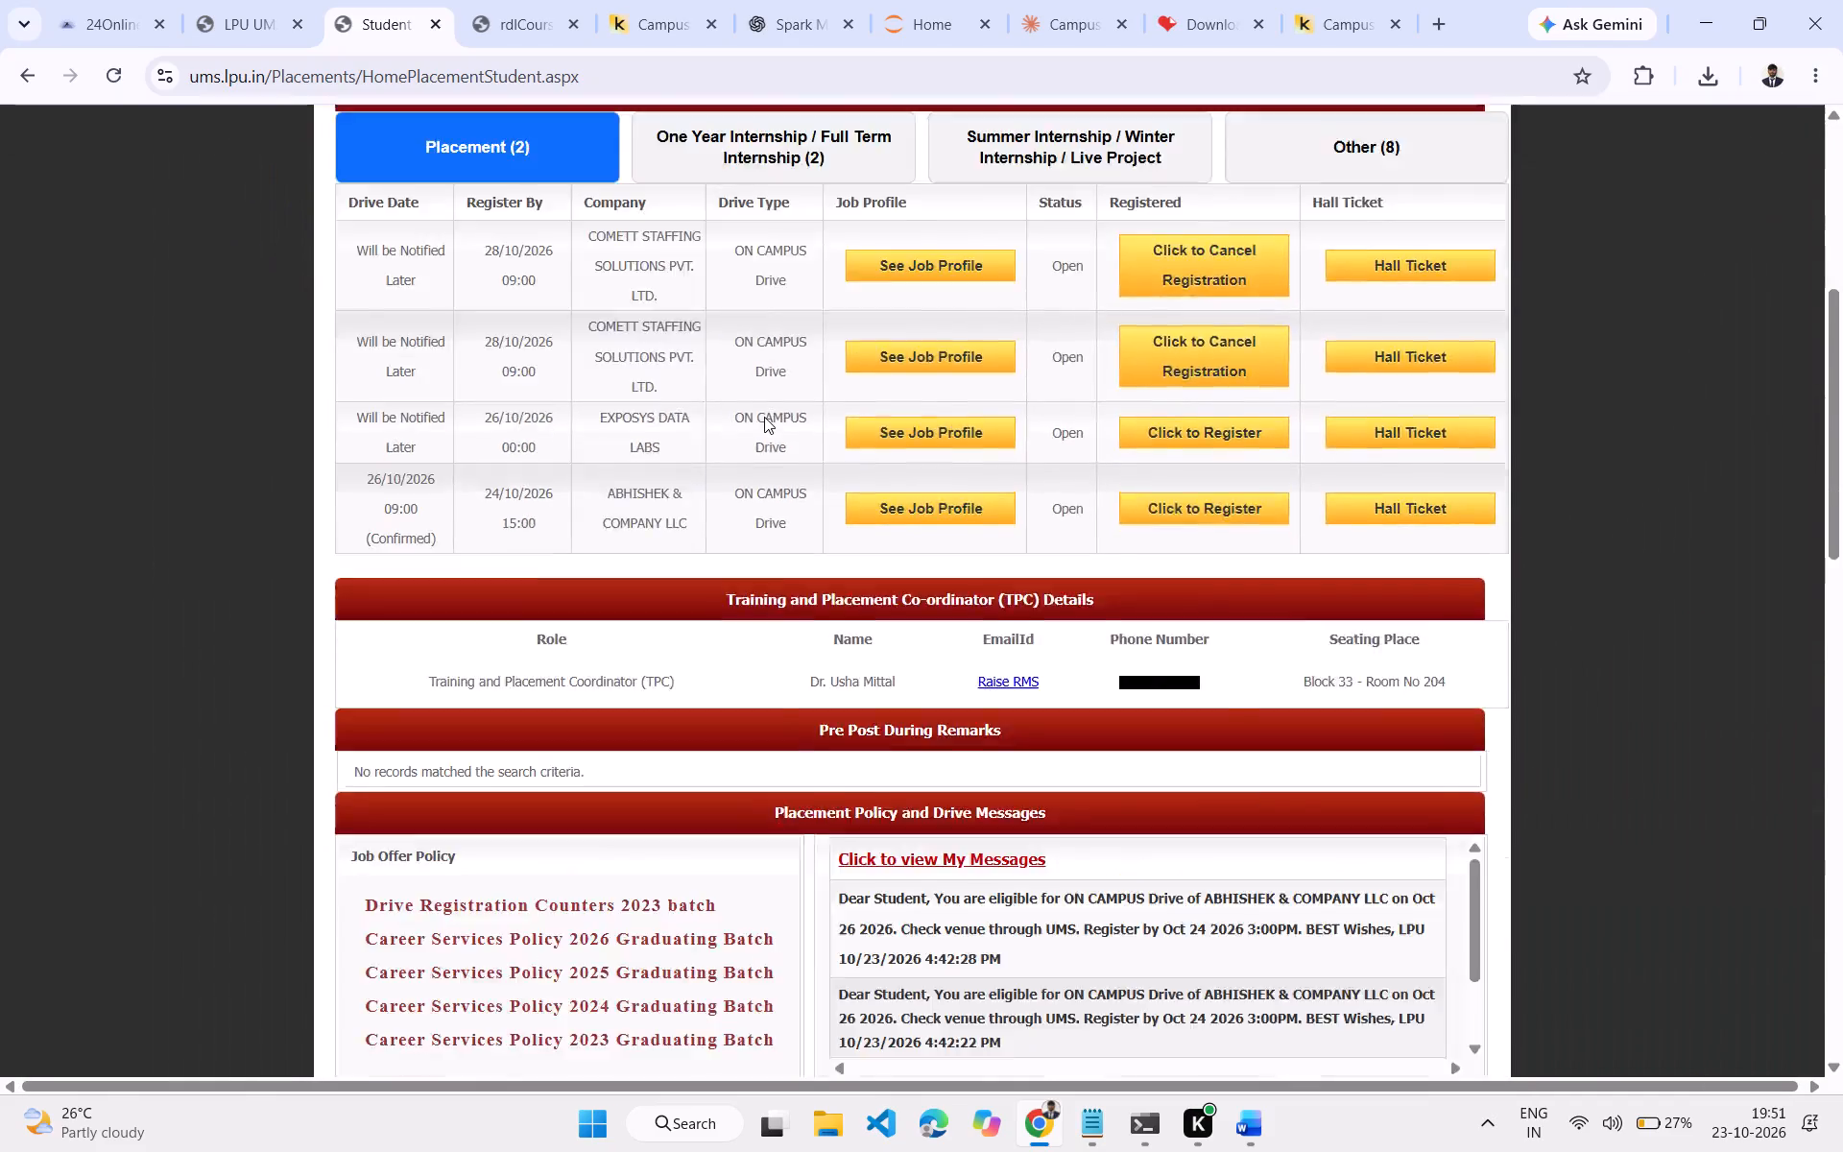
scroll(764, 417, down, 4)
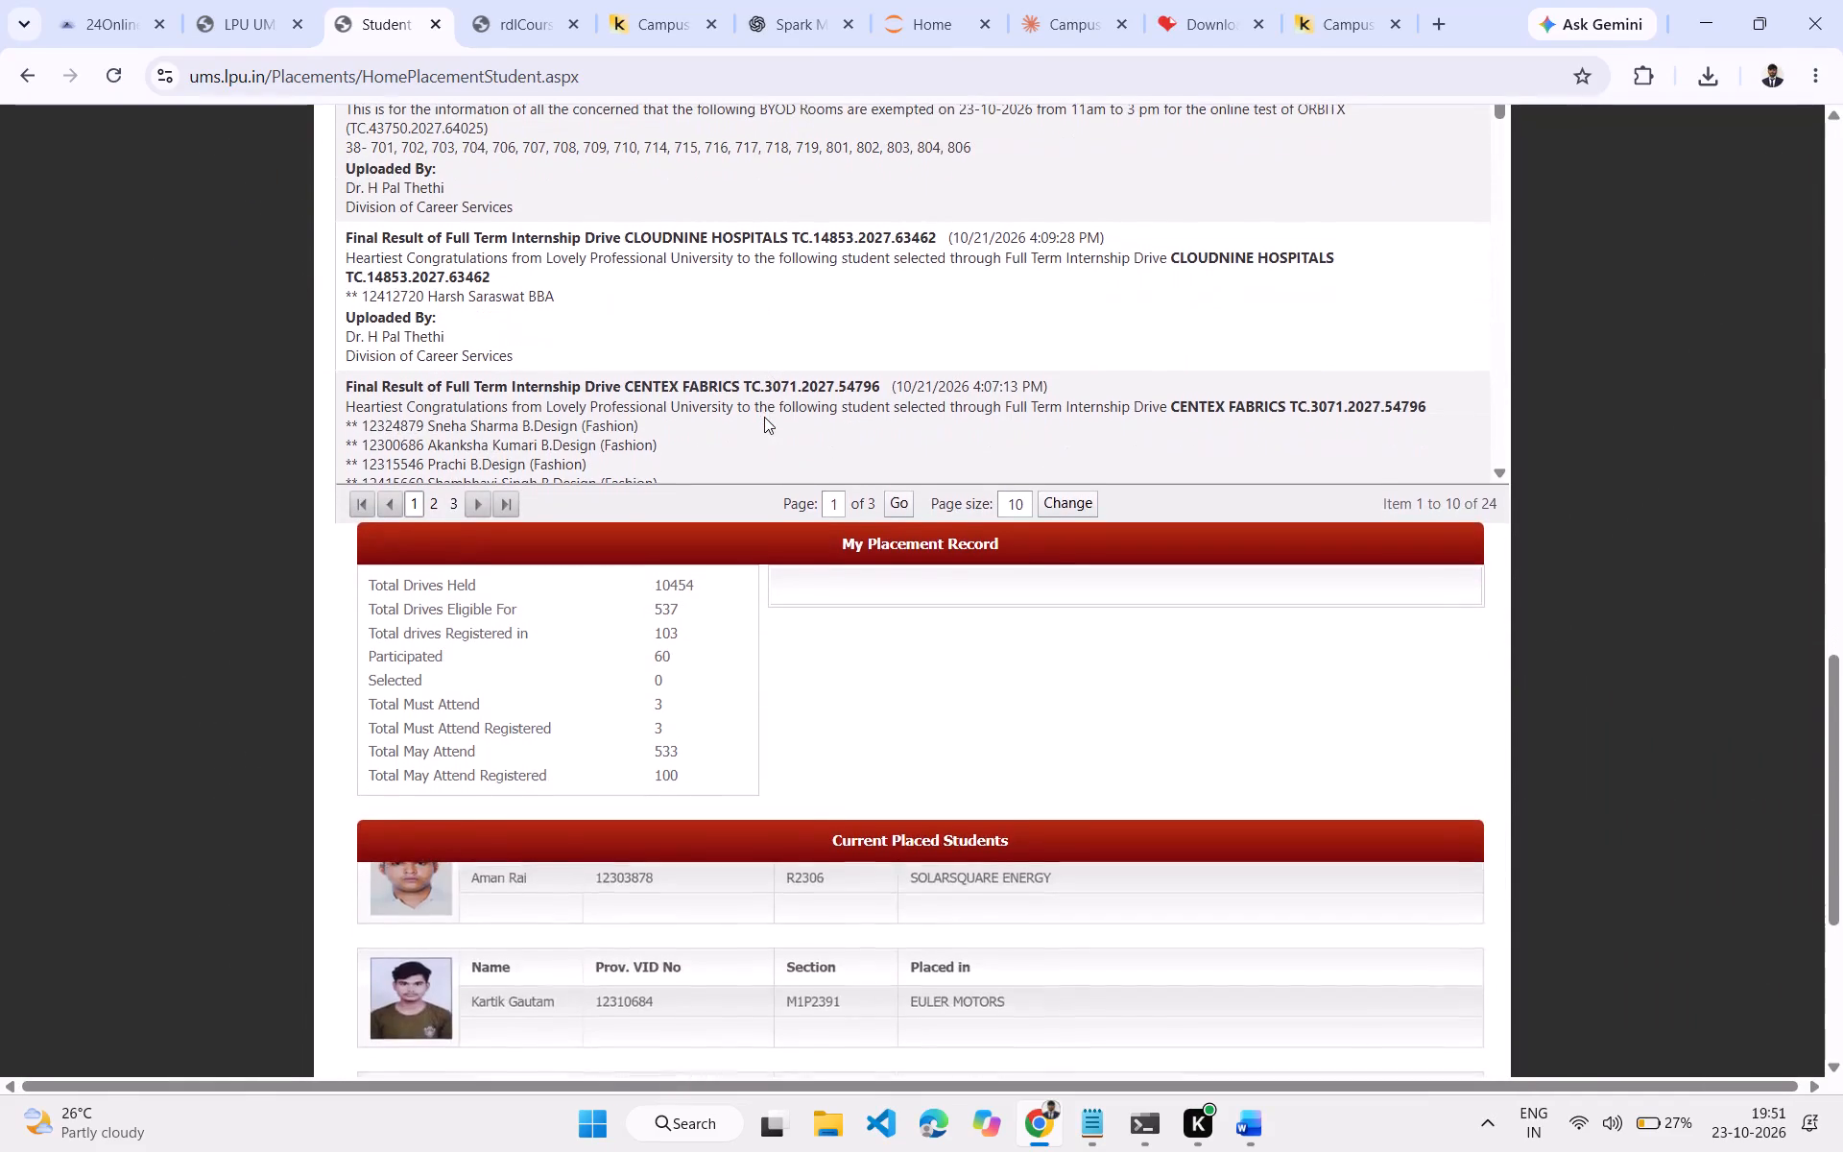
scroll(764, 417, up, 8)
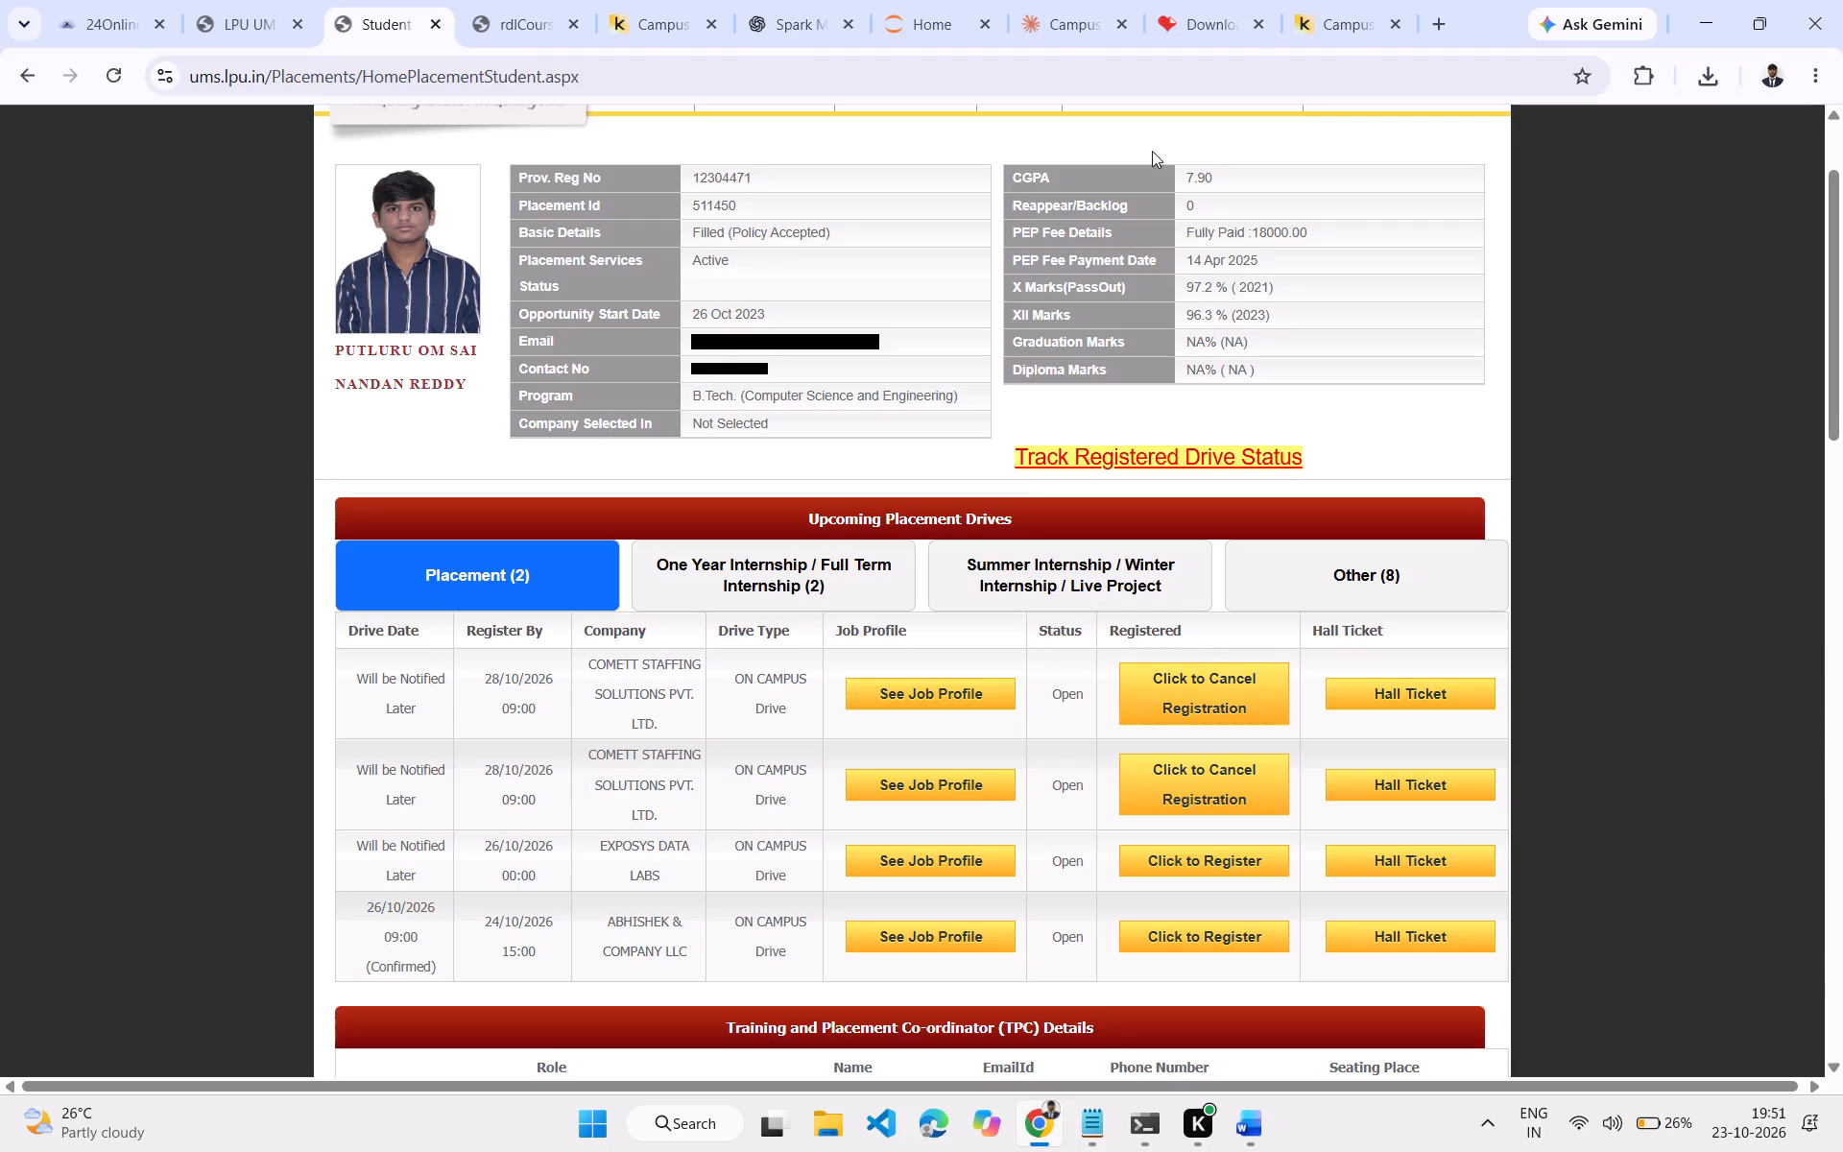
click(1247, 1151)
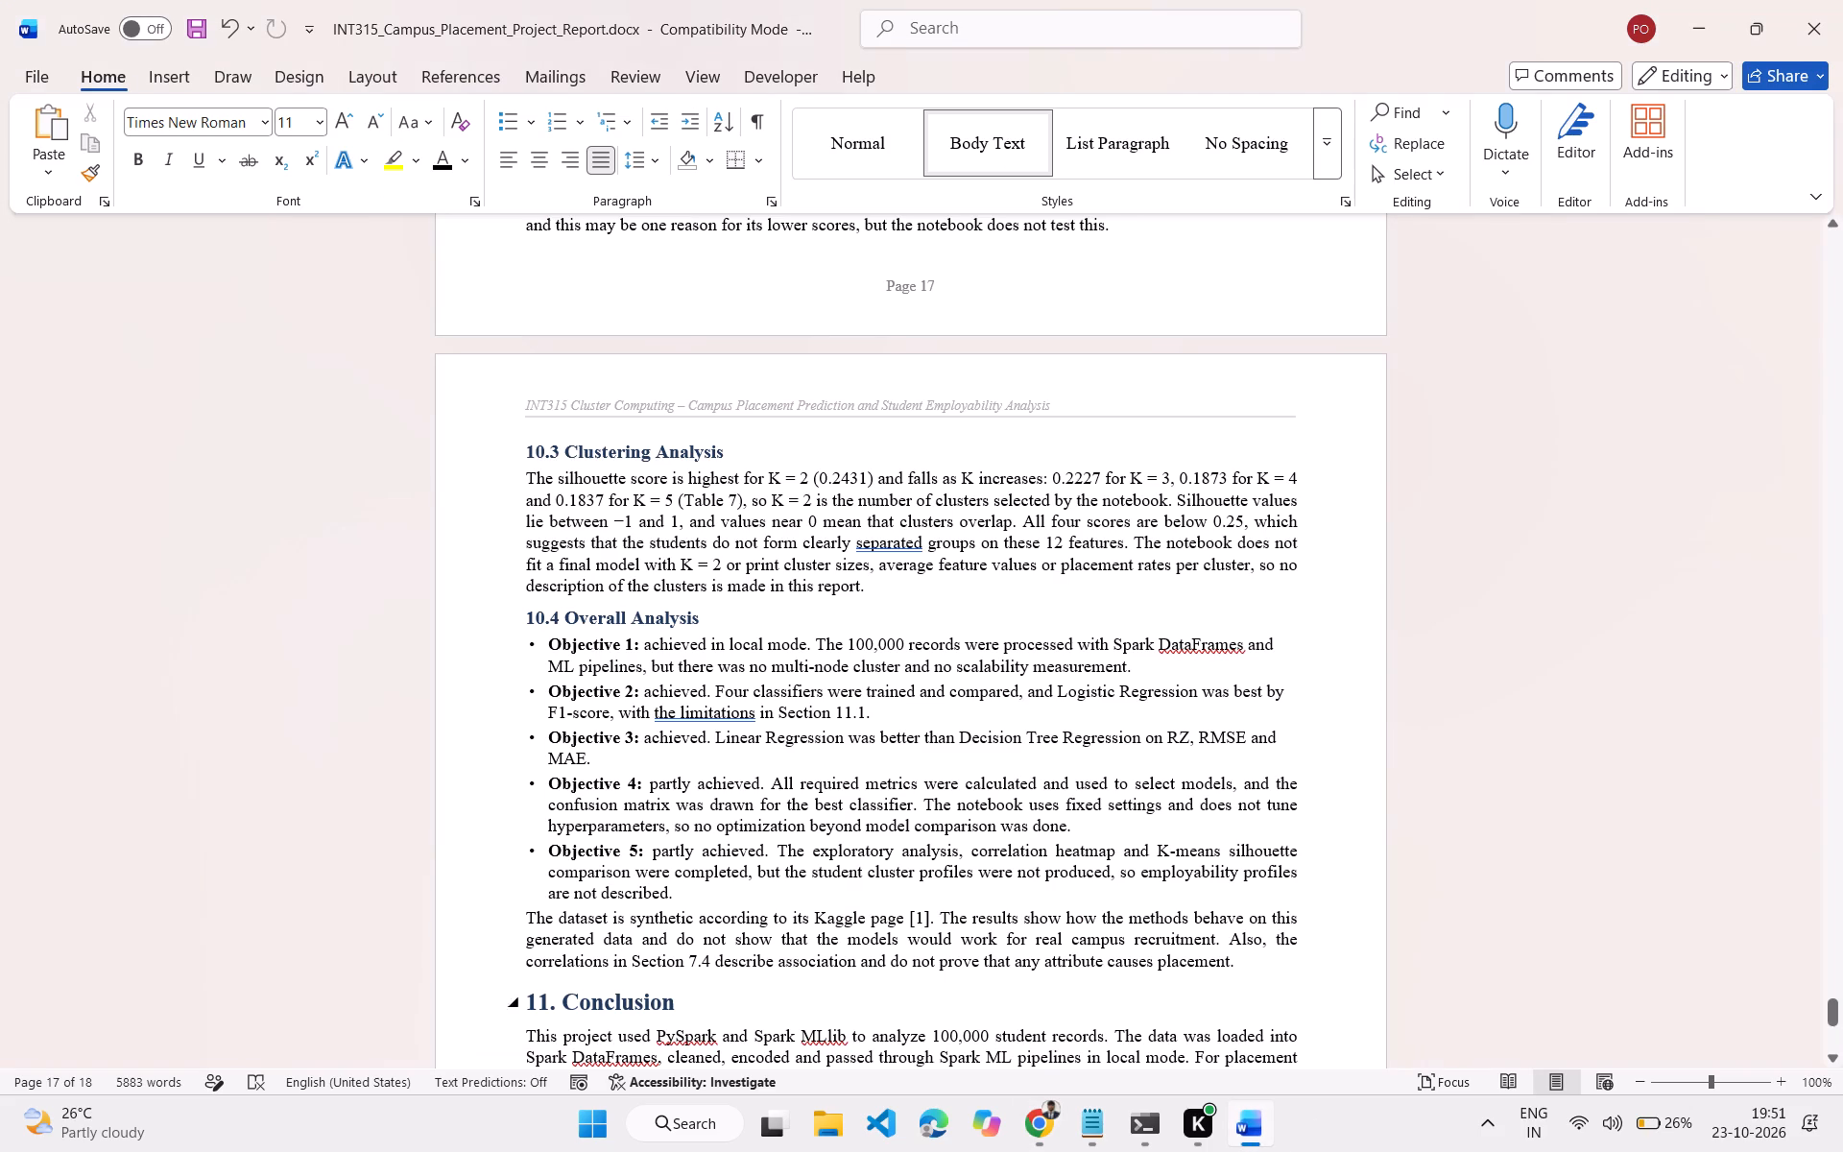
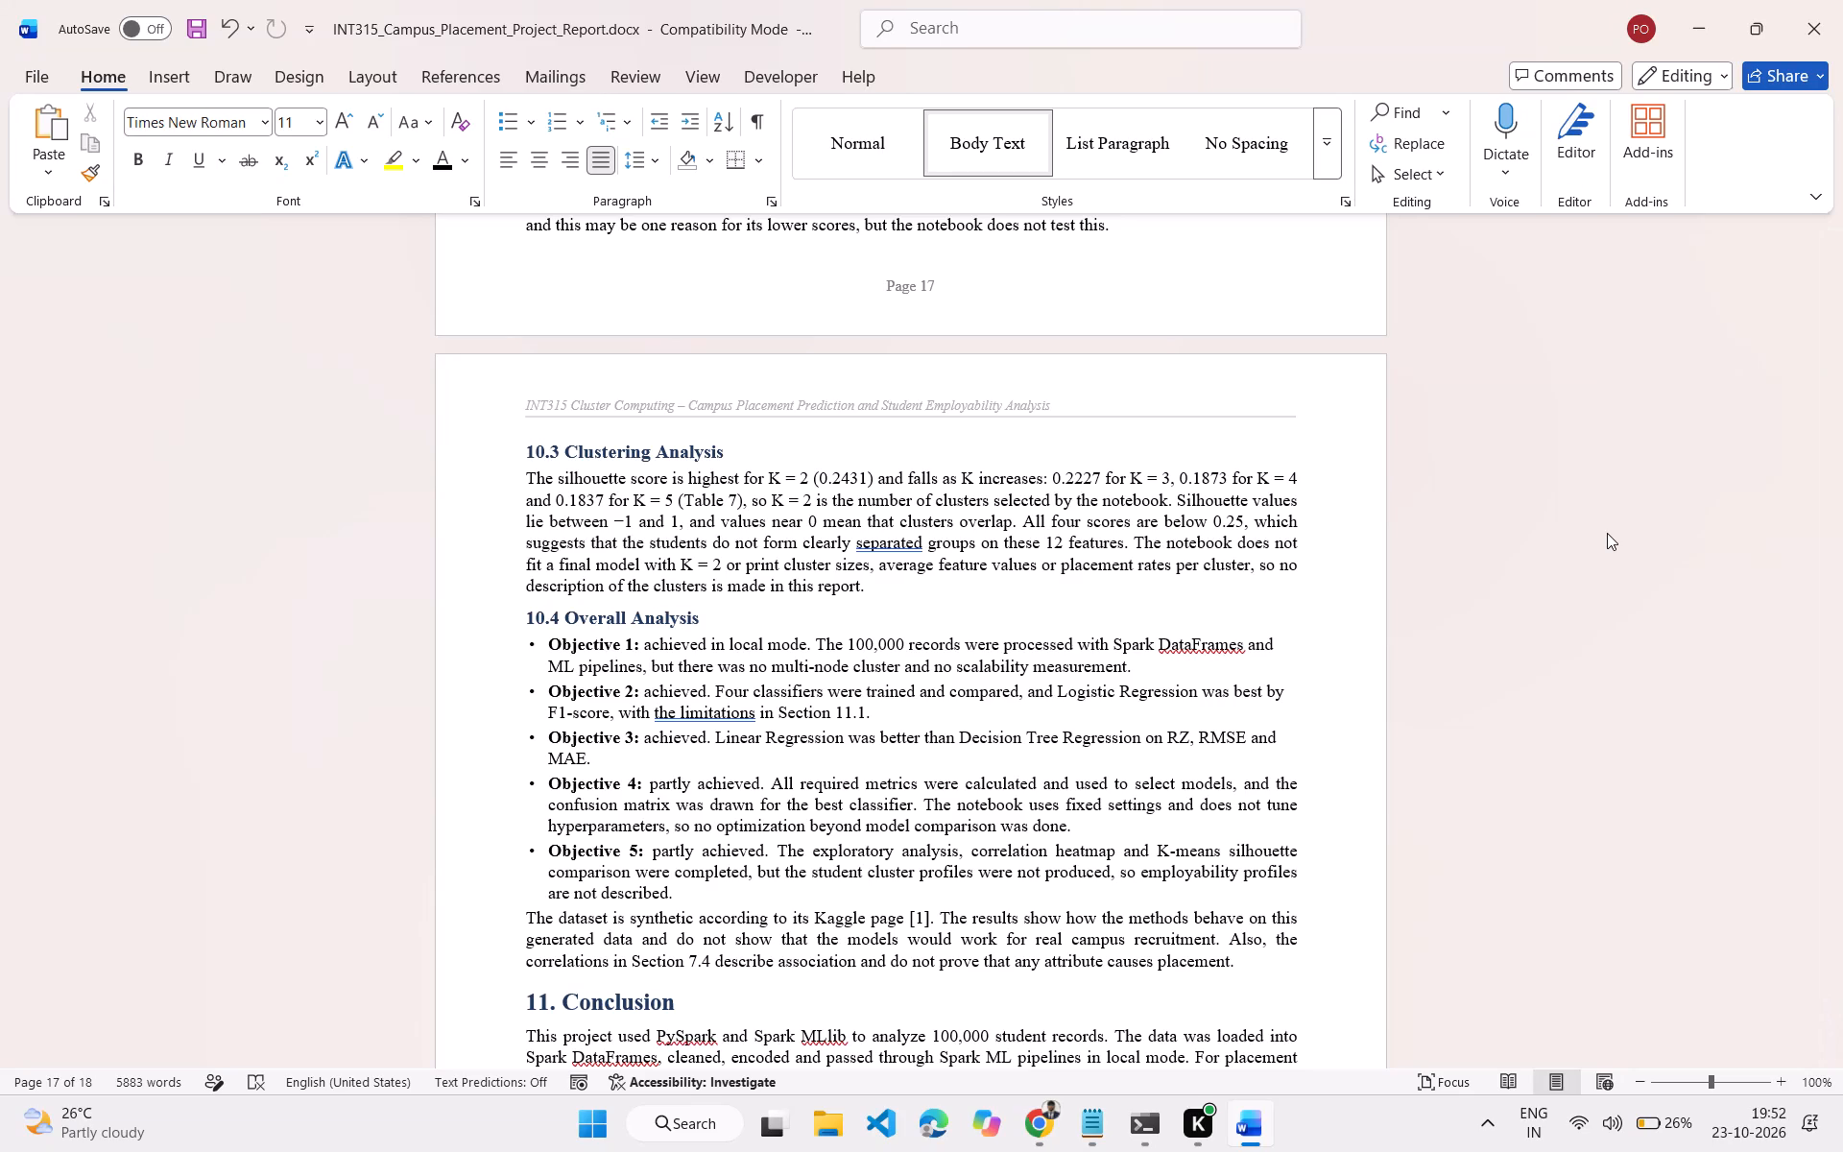
Check the font and size of the body text in sections 10.4 Overall Analysis, 10.3 Clustering Analysis and 10.2 Salary Regression Analysis.
scroll(1607, 533, down, 1)
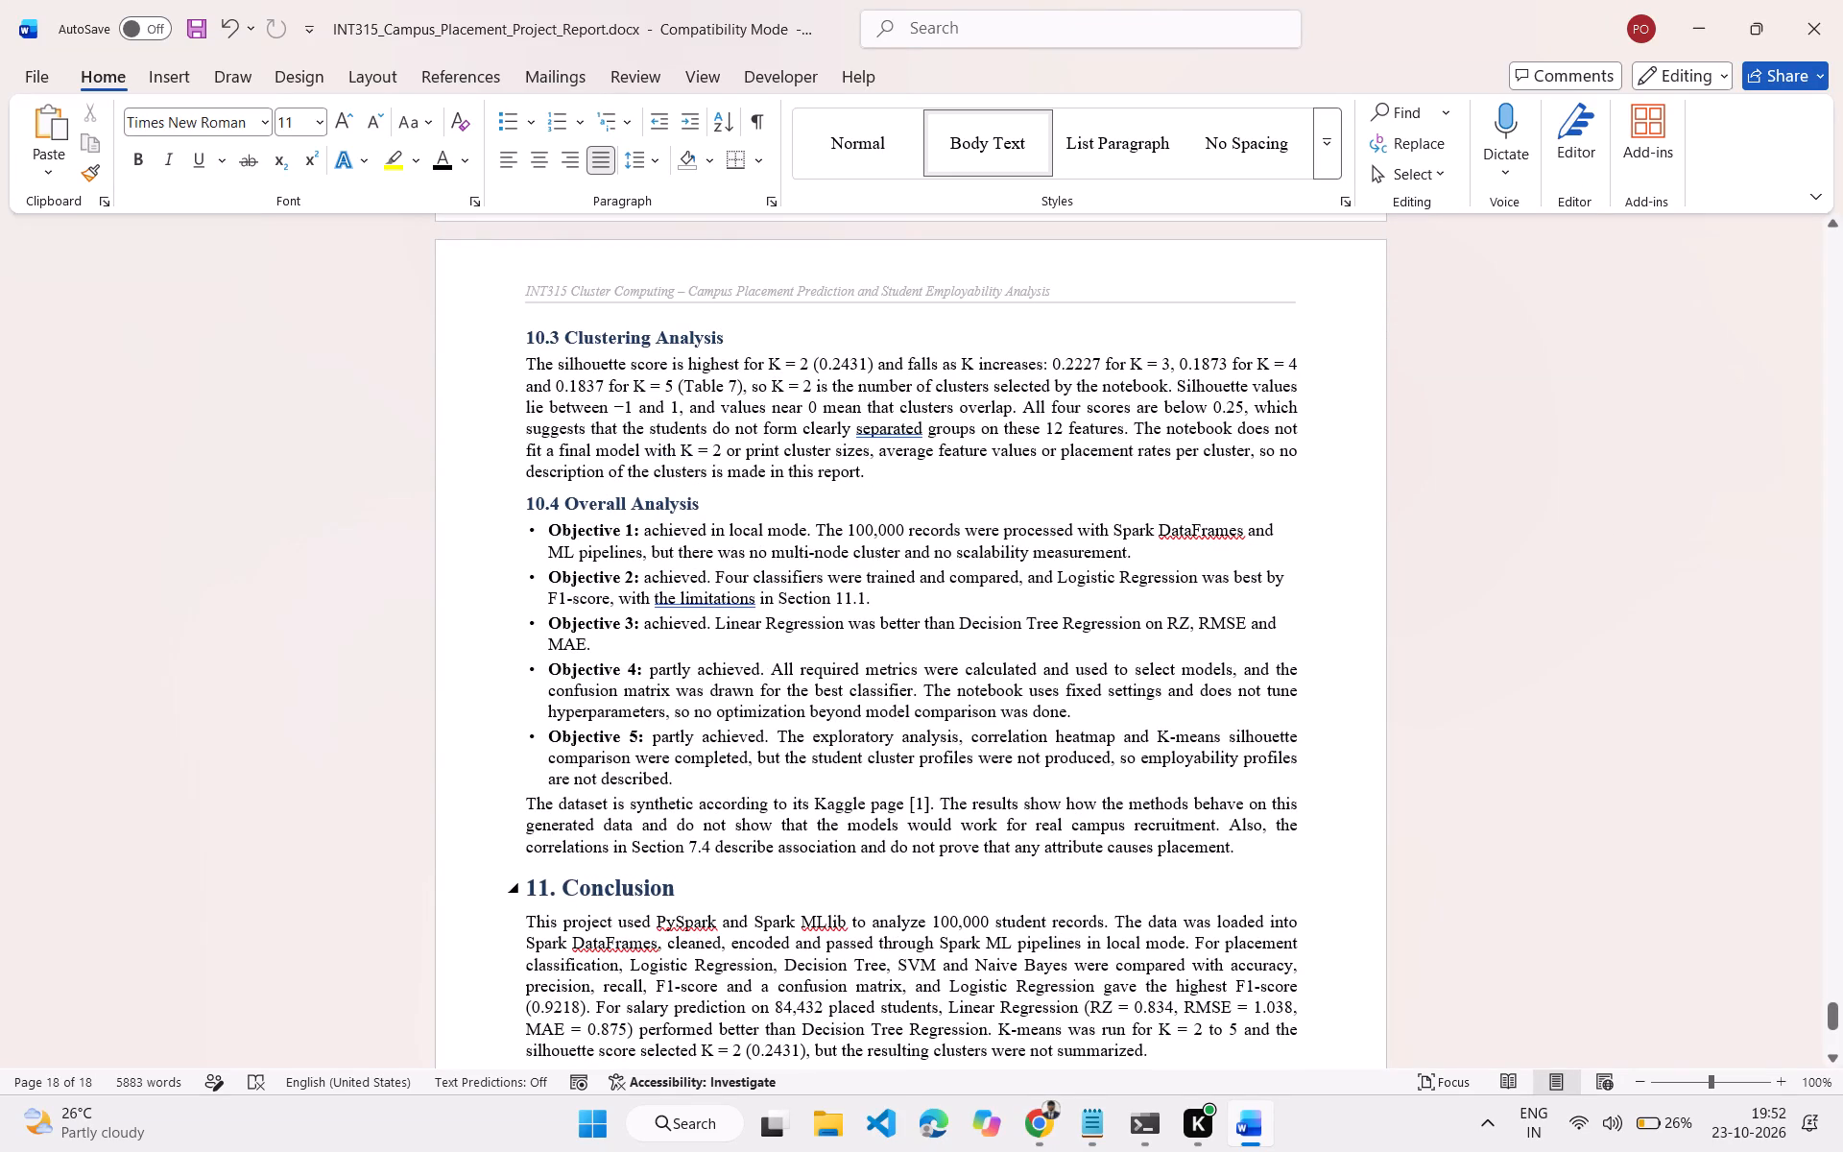
drag(1257, 851, 543, 546)
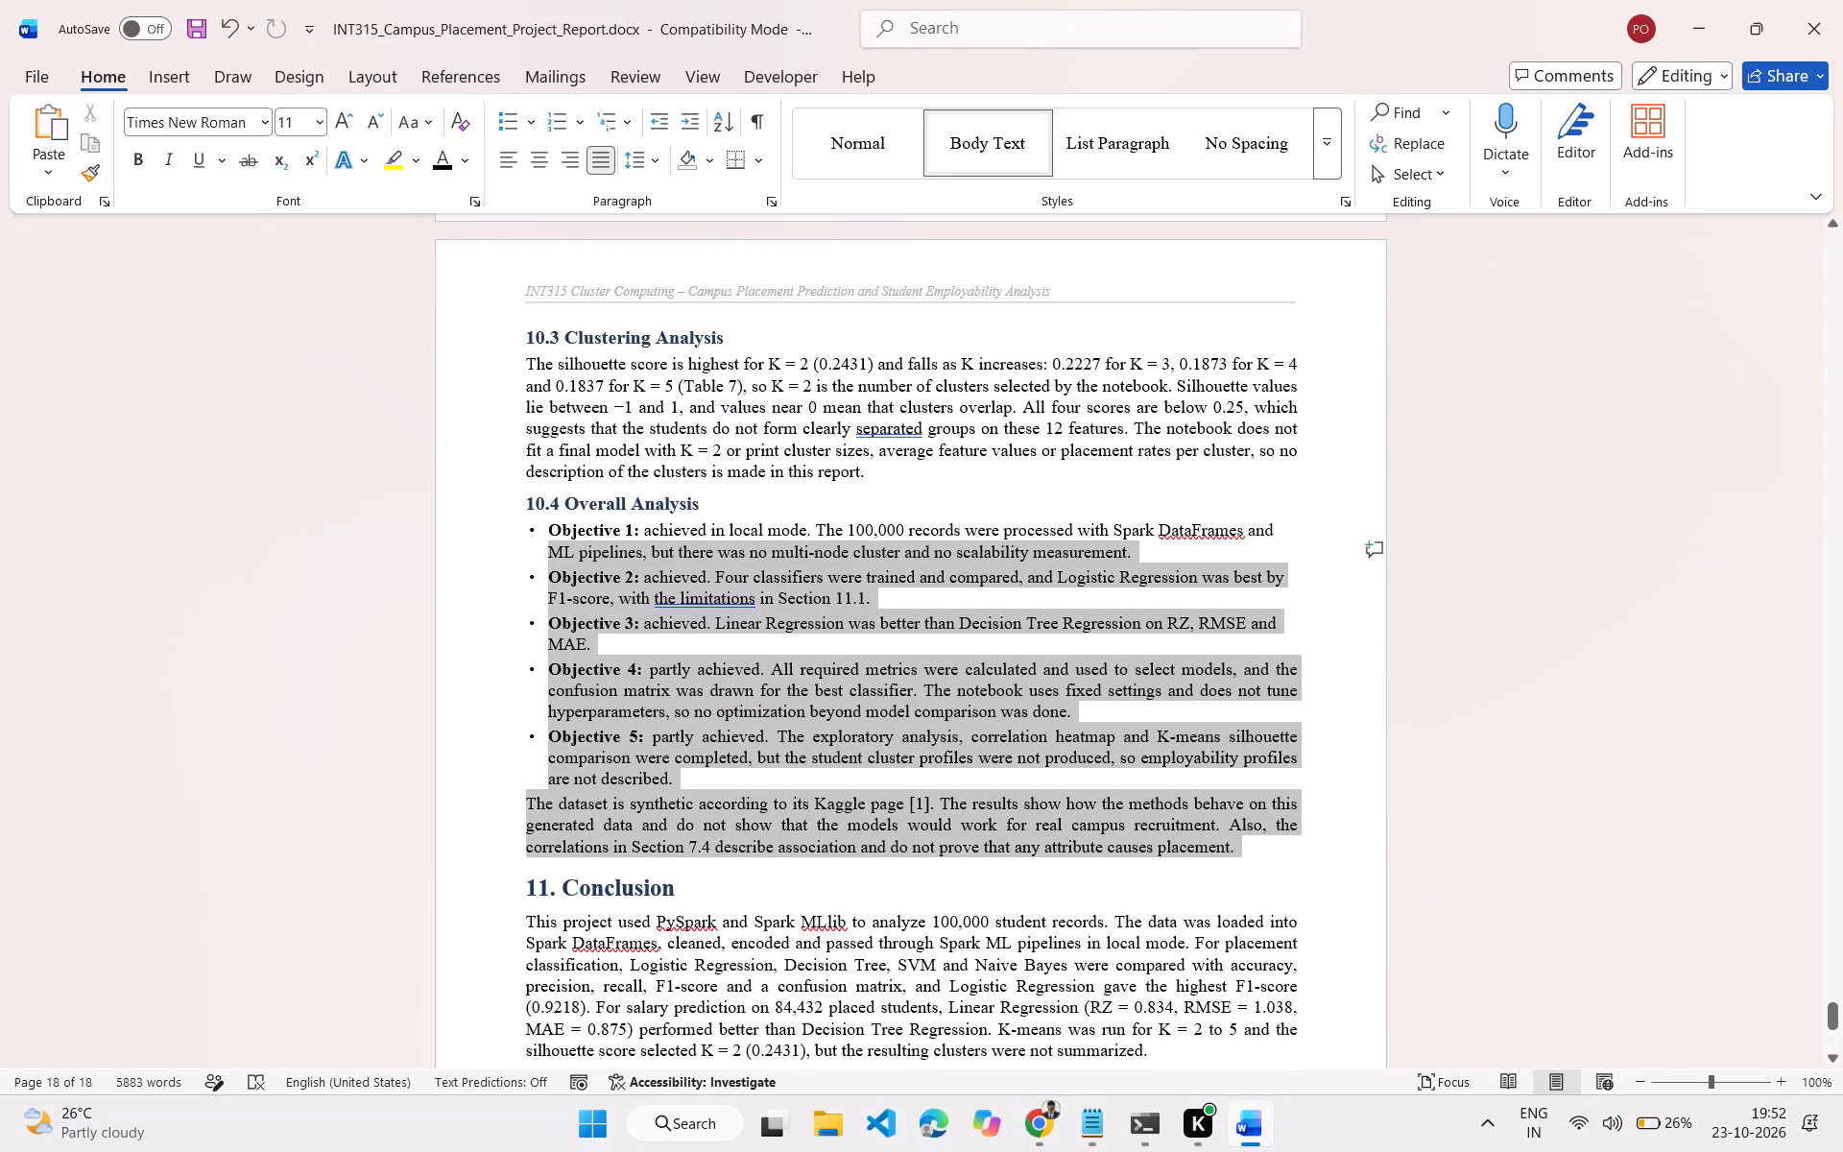
drag(543, 546, 542, 535)
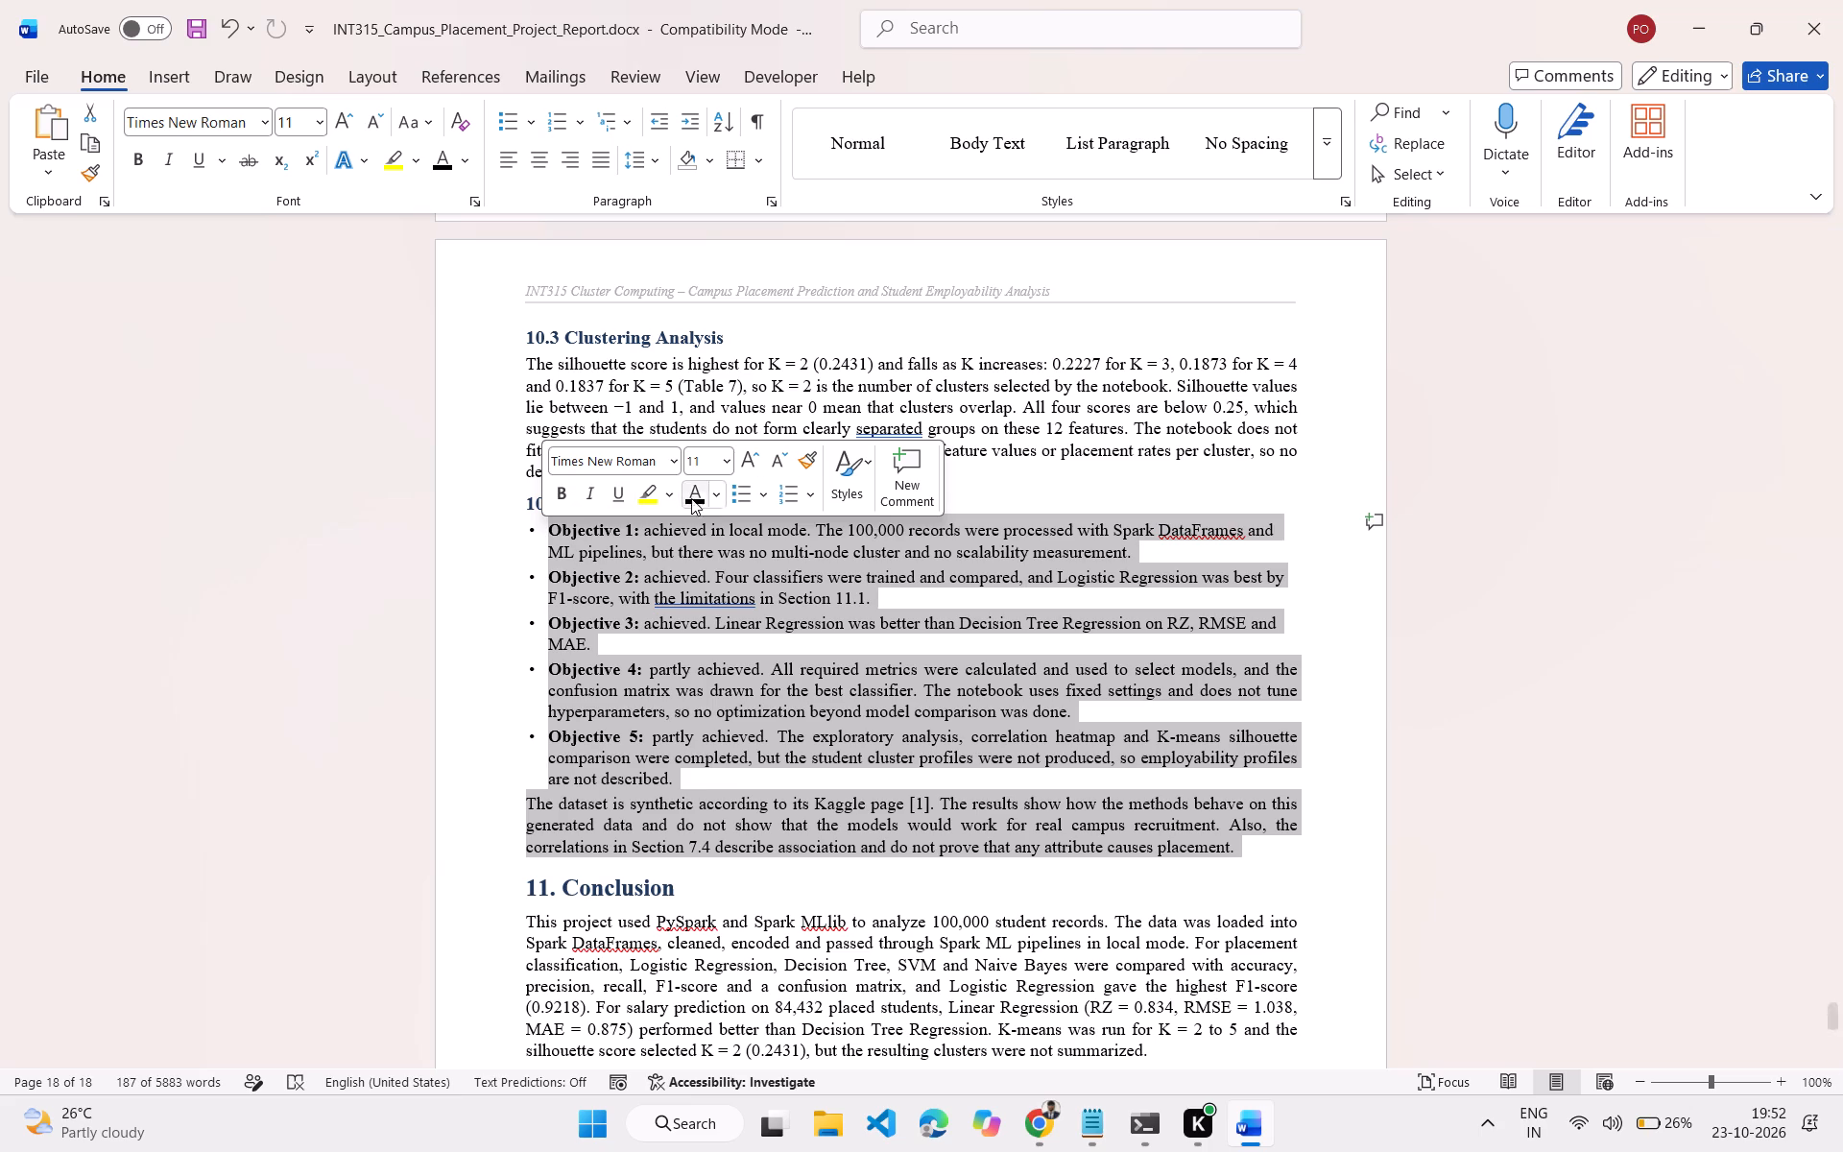
click(806, 721)
scroll(806, 721, up, 2)
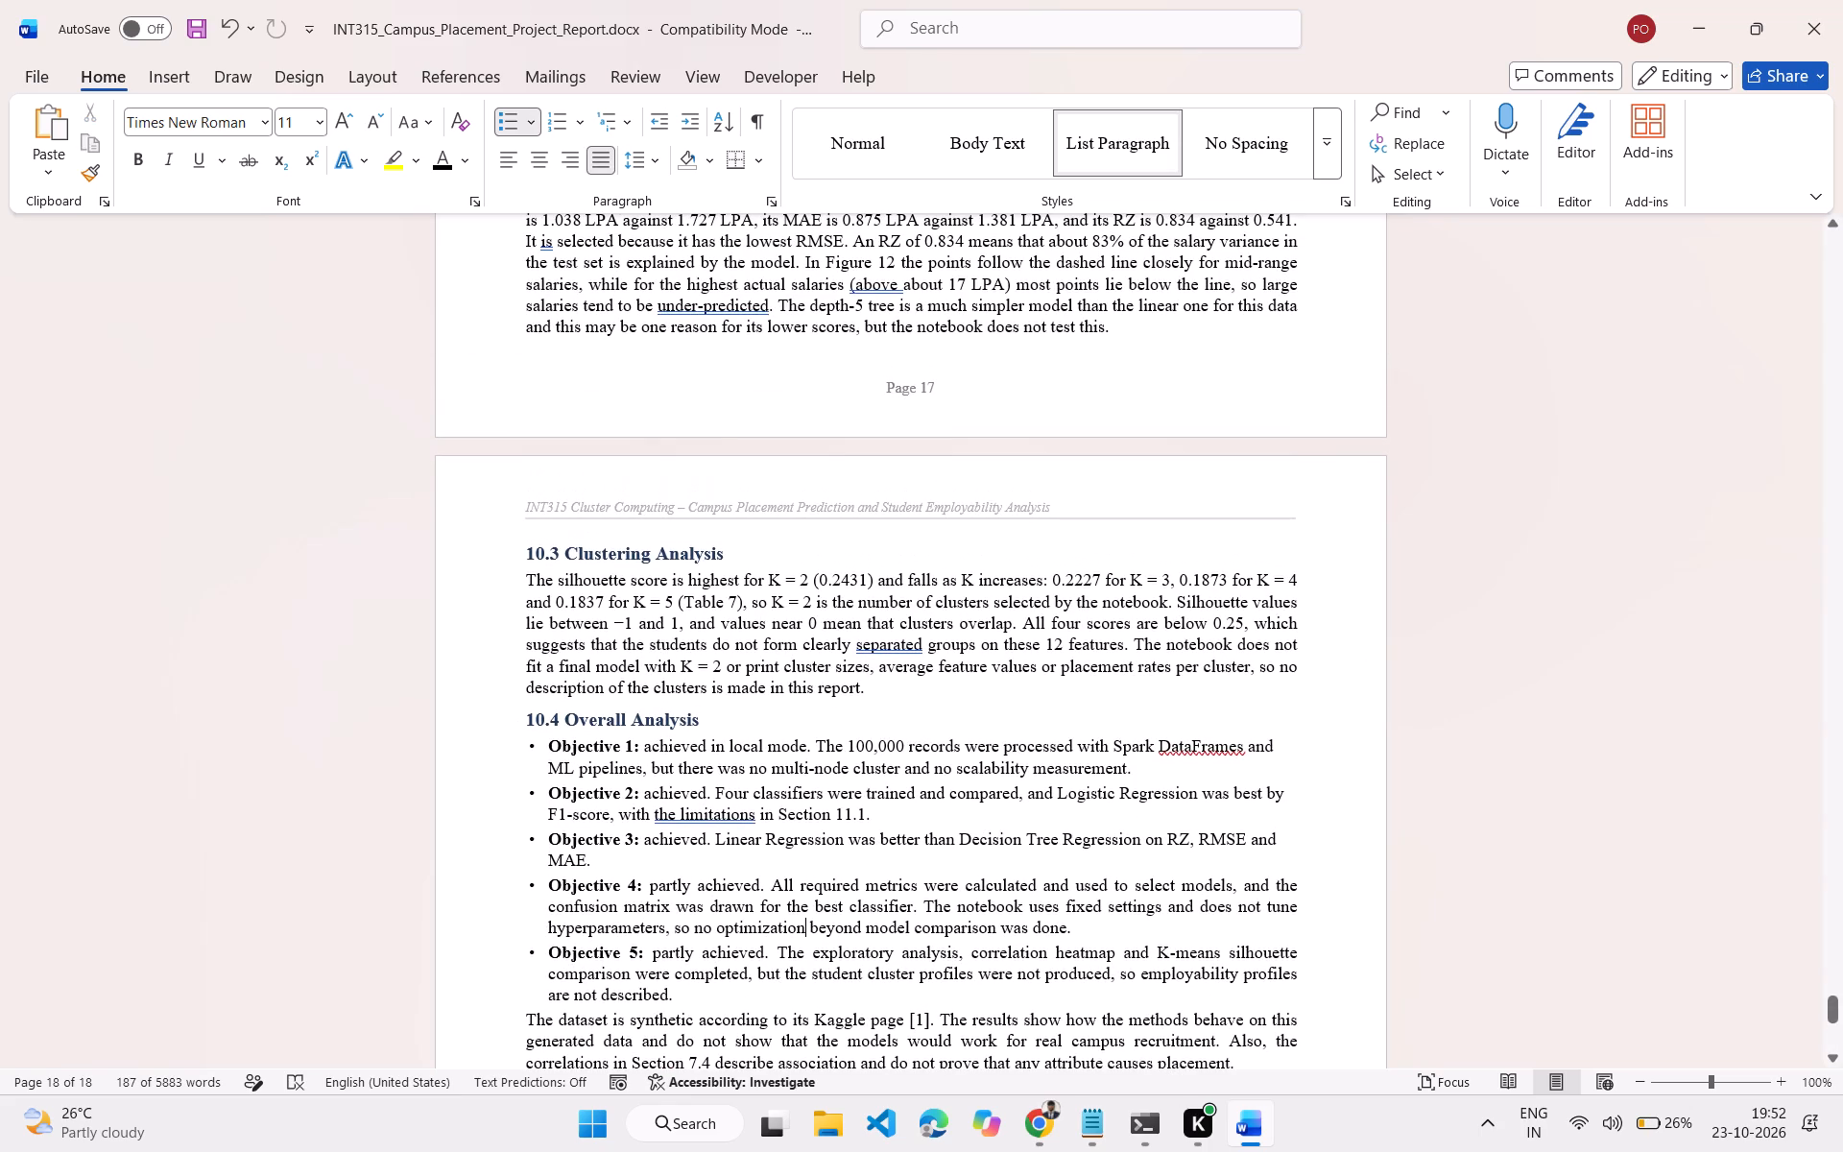
drag(877, 692, 491, 582)
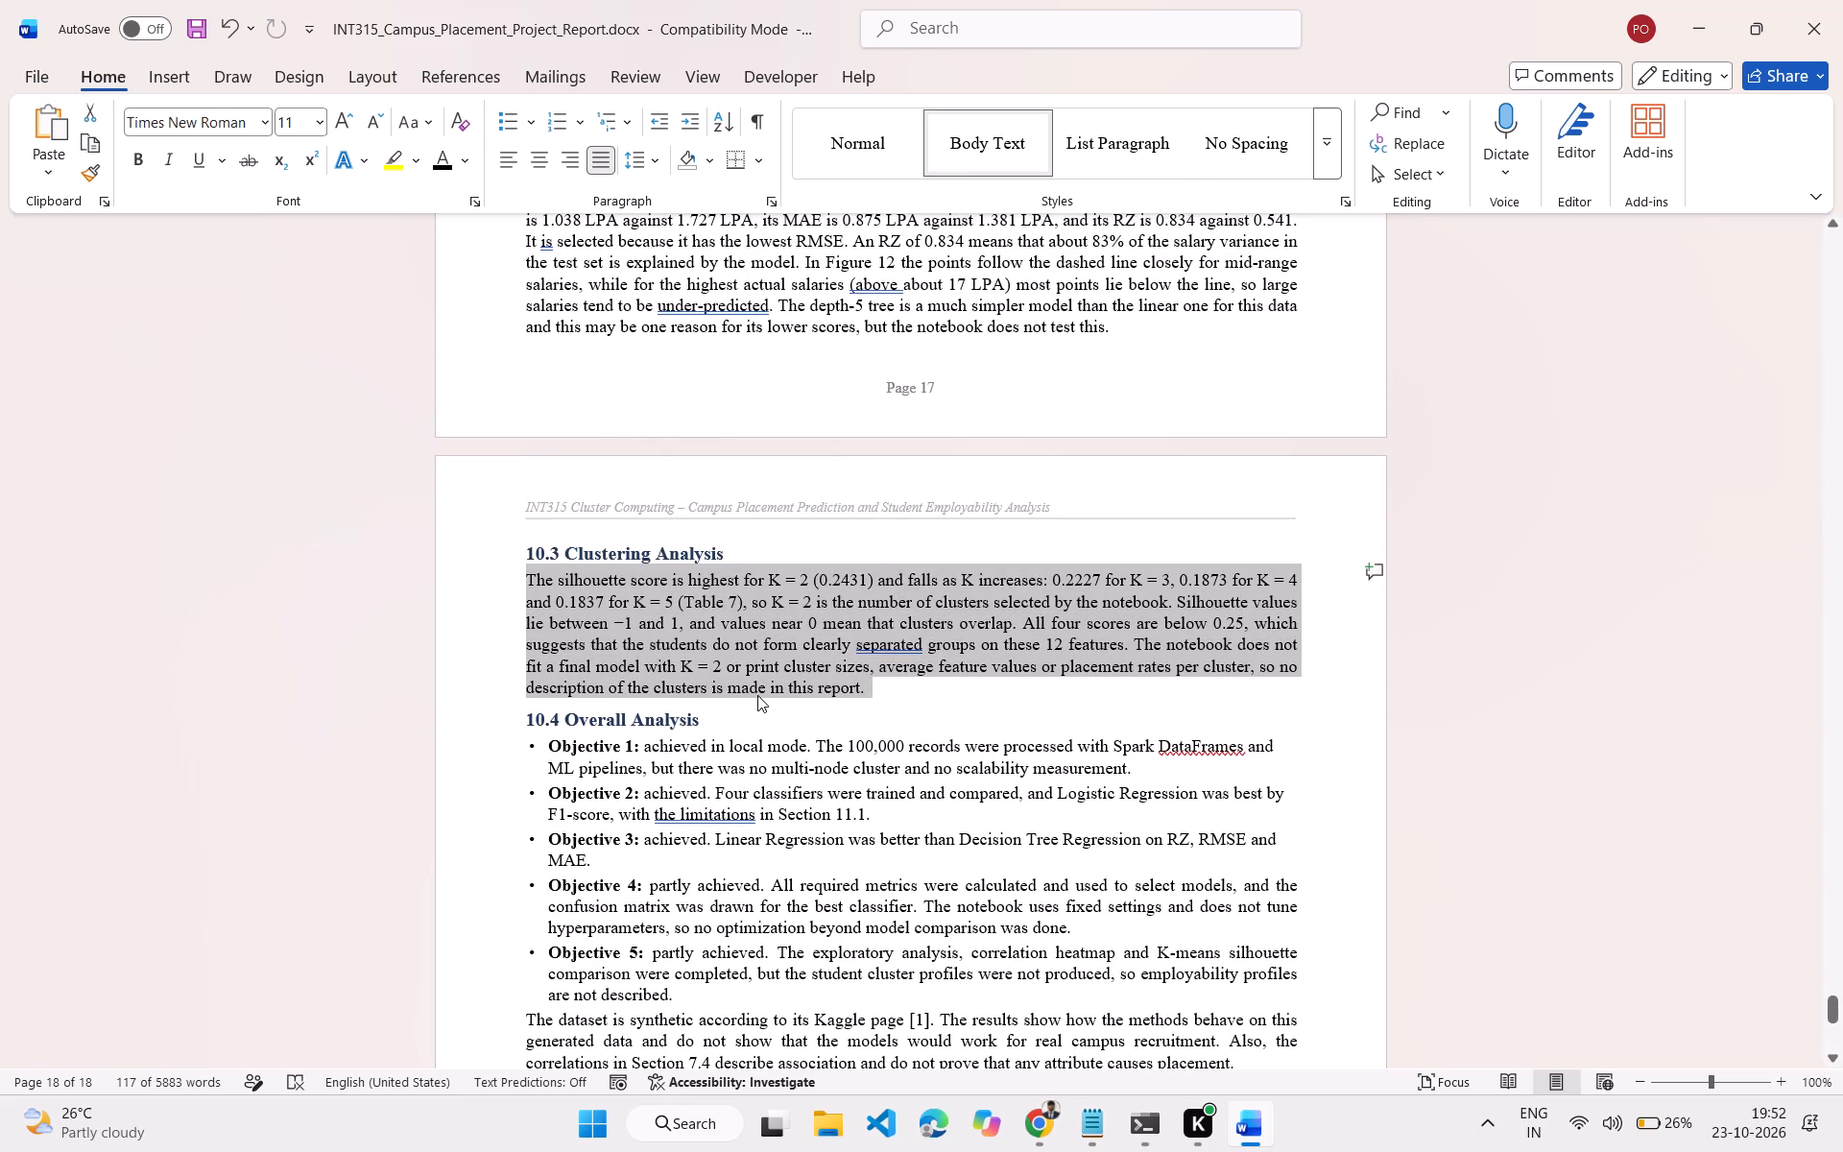
click(757, 695)
scroll(757, 695, up, 4)
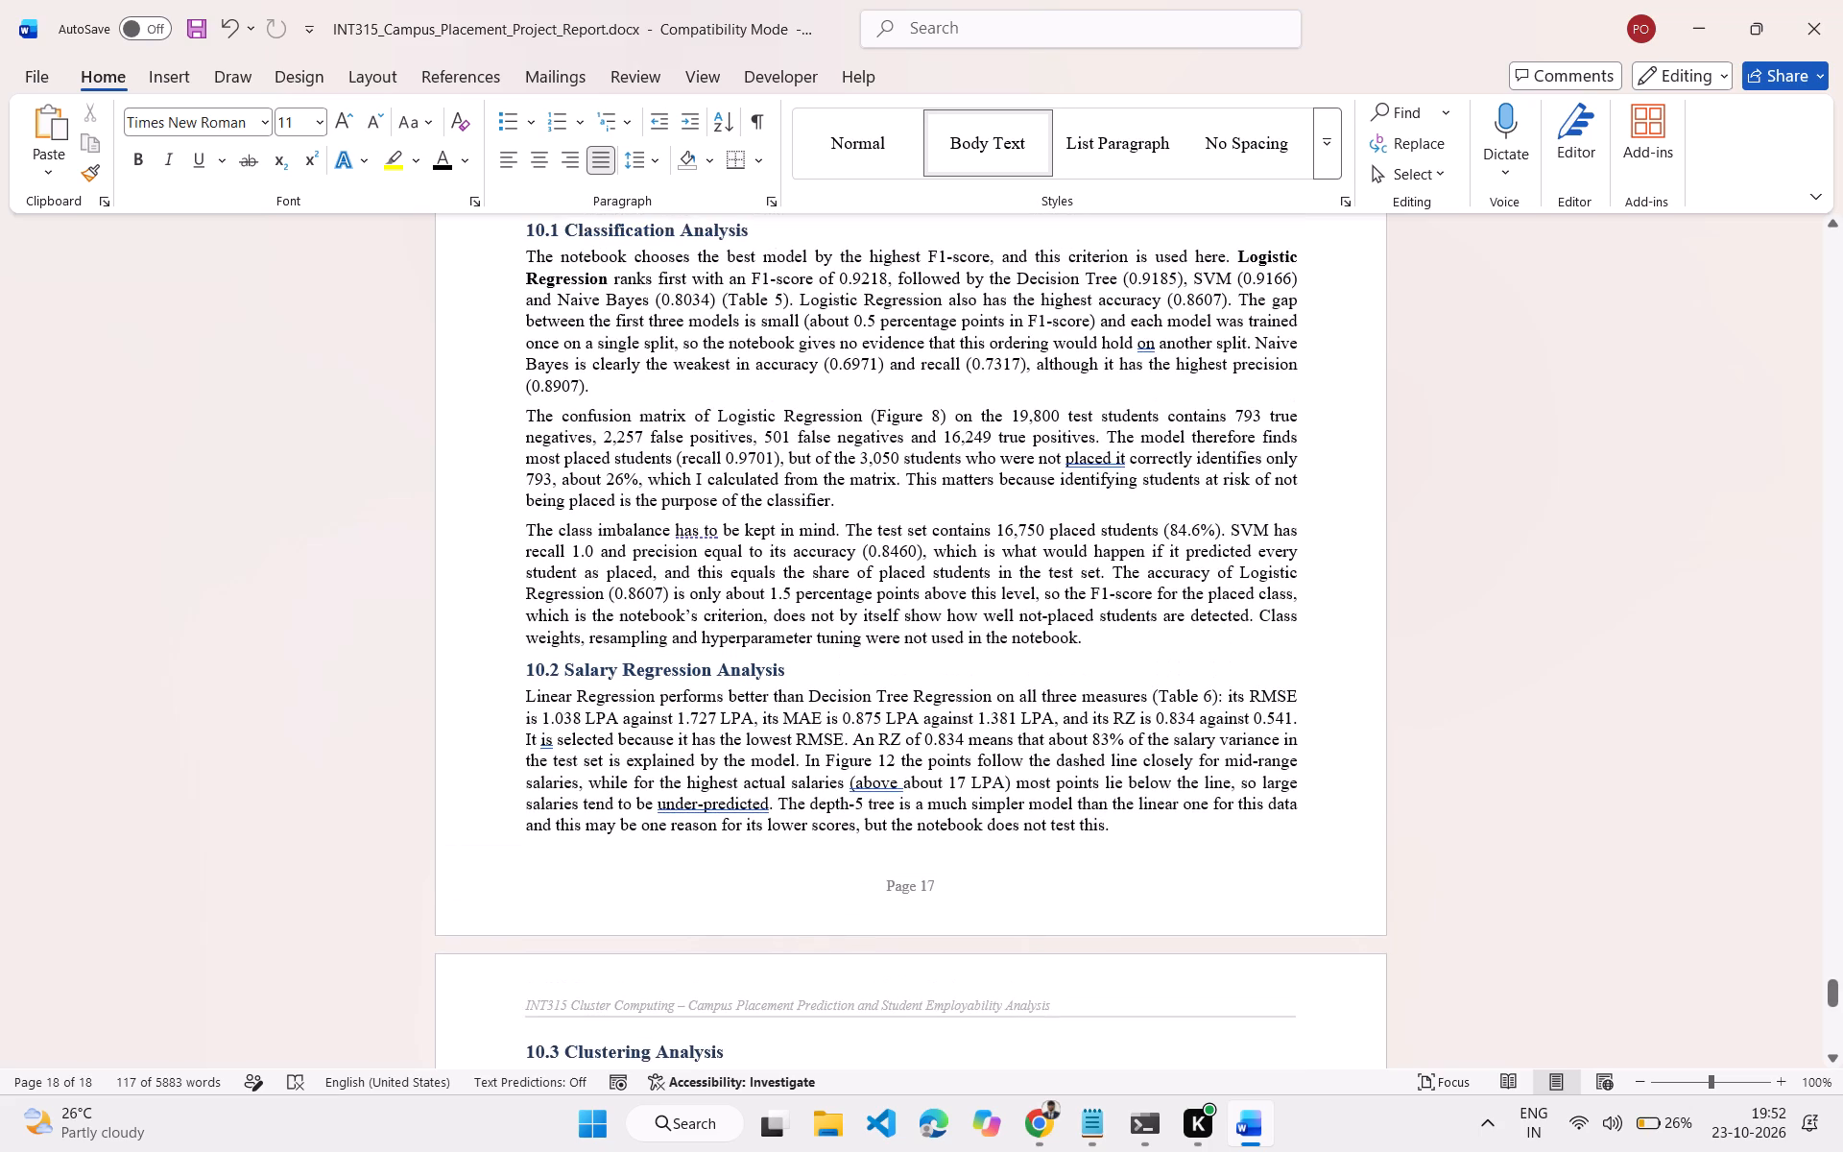
drag(1123, 826, 576, 694)
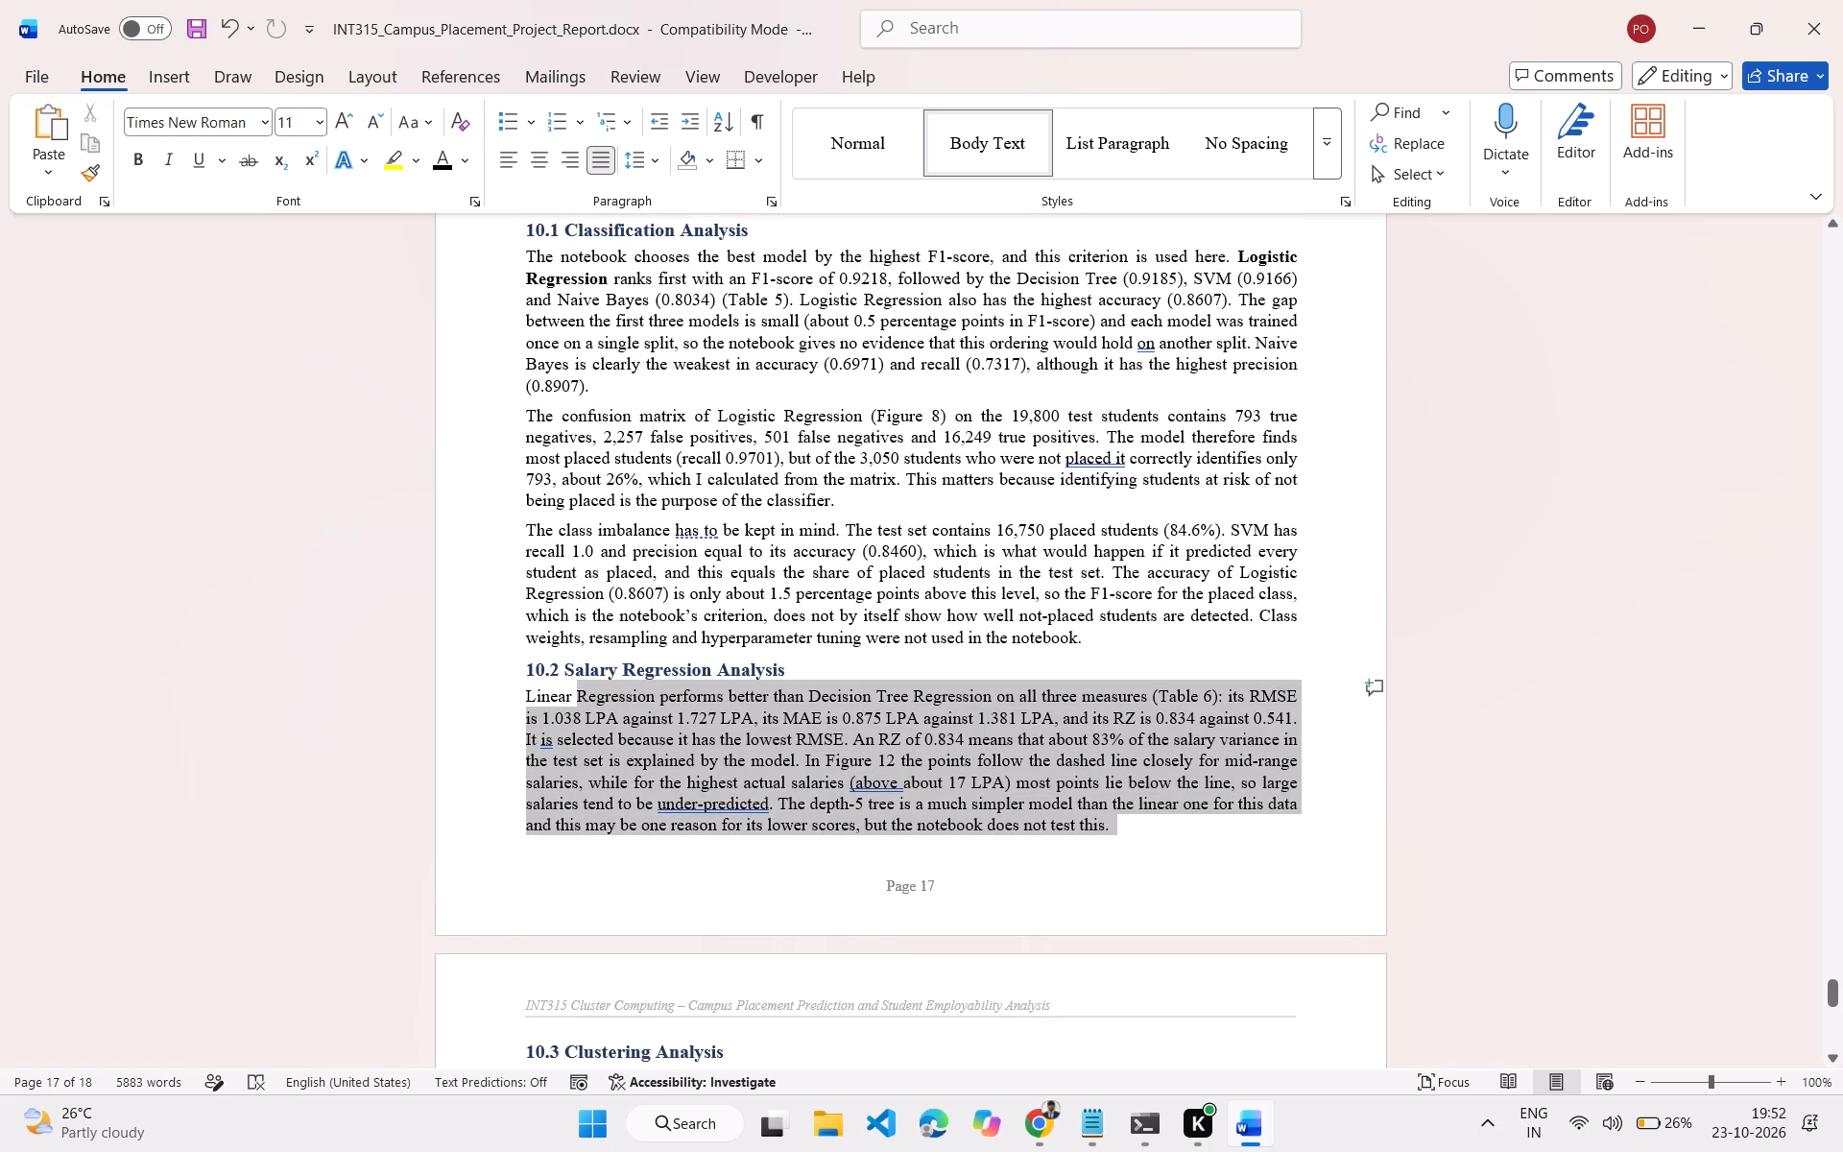
drag(576, 694, 544, 693)
right_click(872, 782)
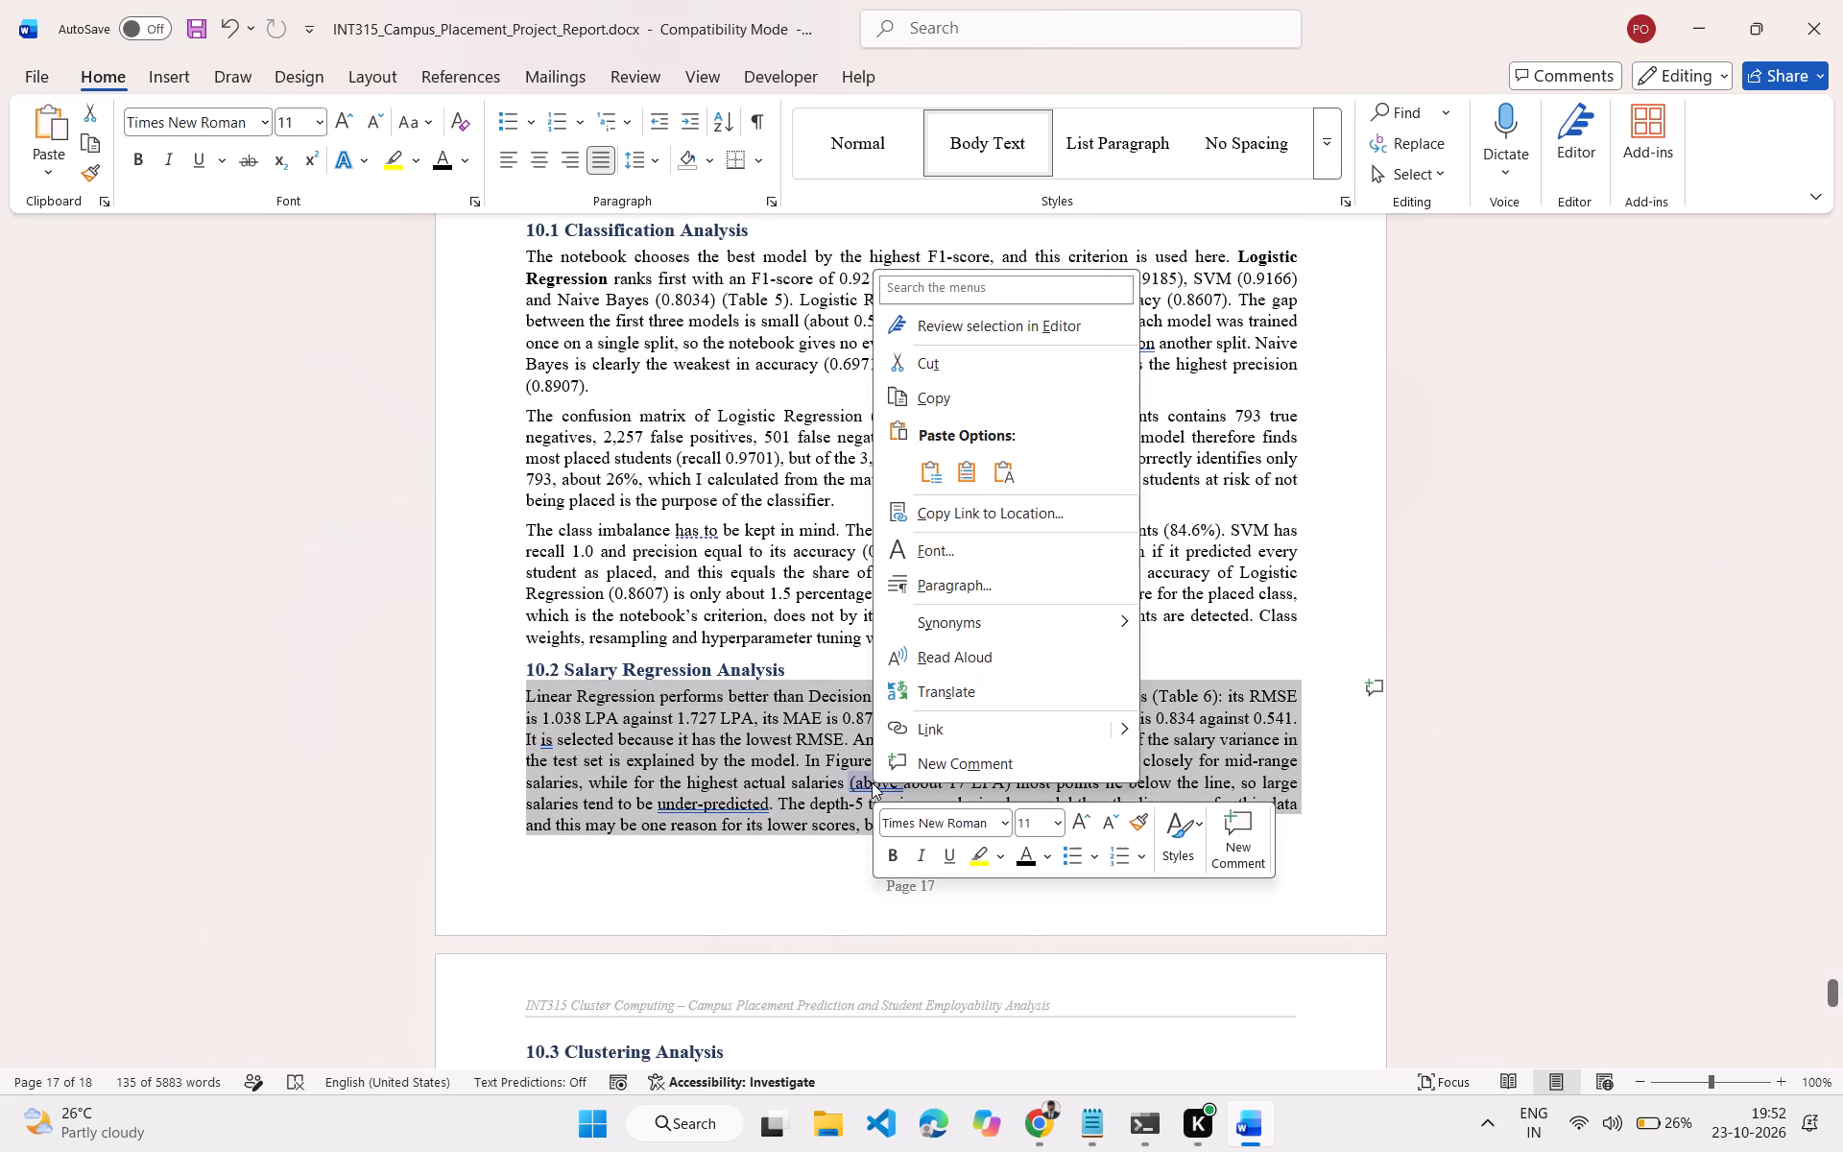
click(743, 776)
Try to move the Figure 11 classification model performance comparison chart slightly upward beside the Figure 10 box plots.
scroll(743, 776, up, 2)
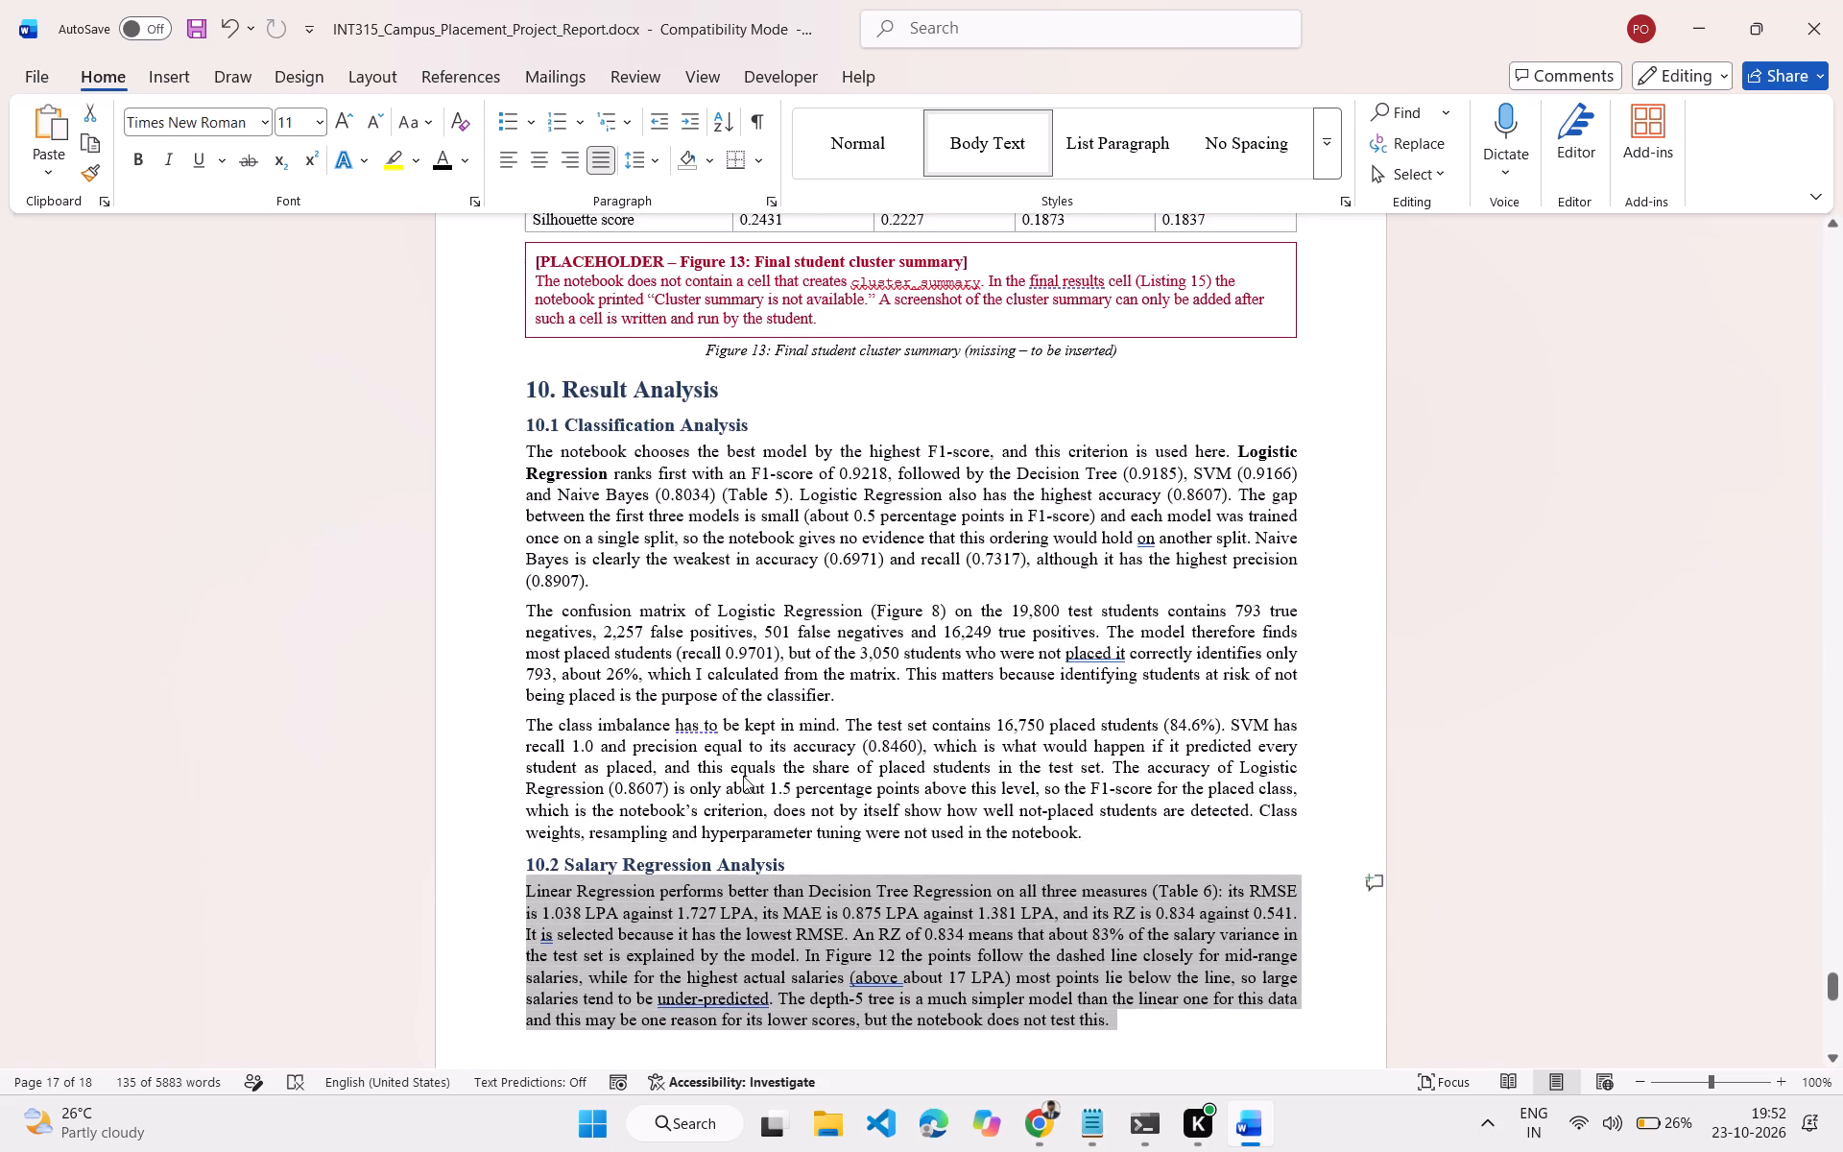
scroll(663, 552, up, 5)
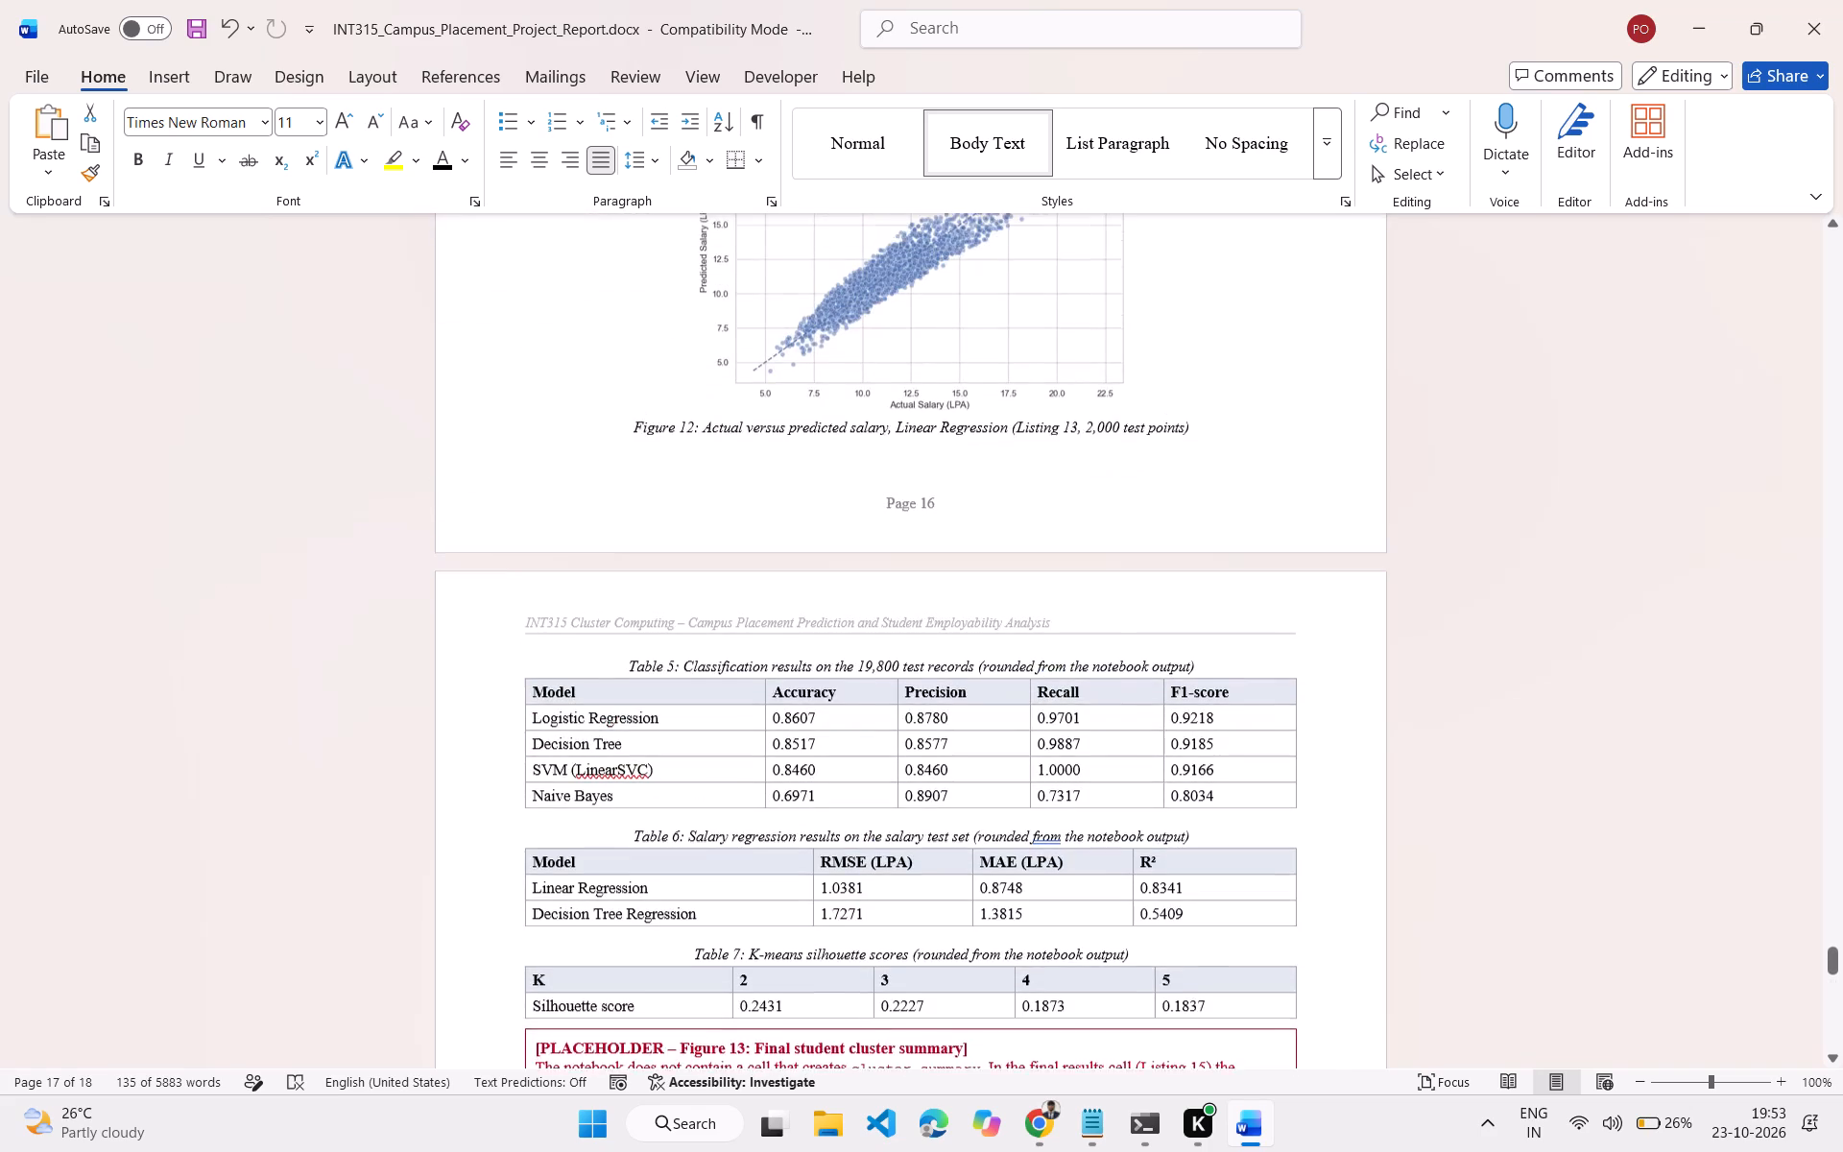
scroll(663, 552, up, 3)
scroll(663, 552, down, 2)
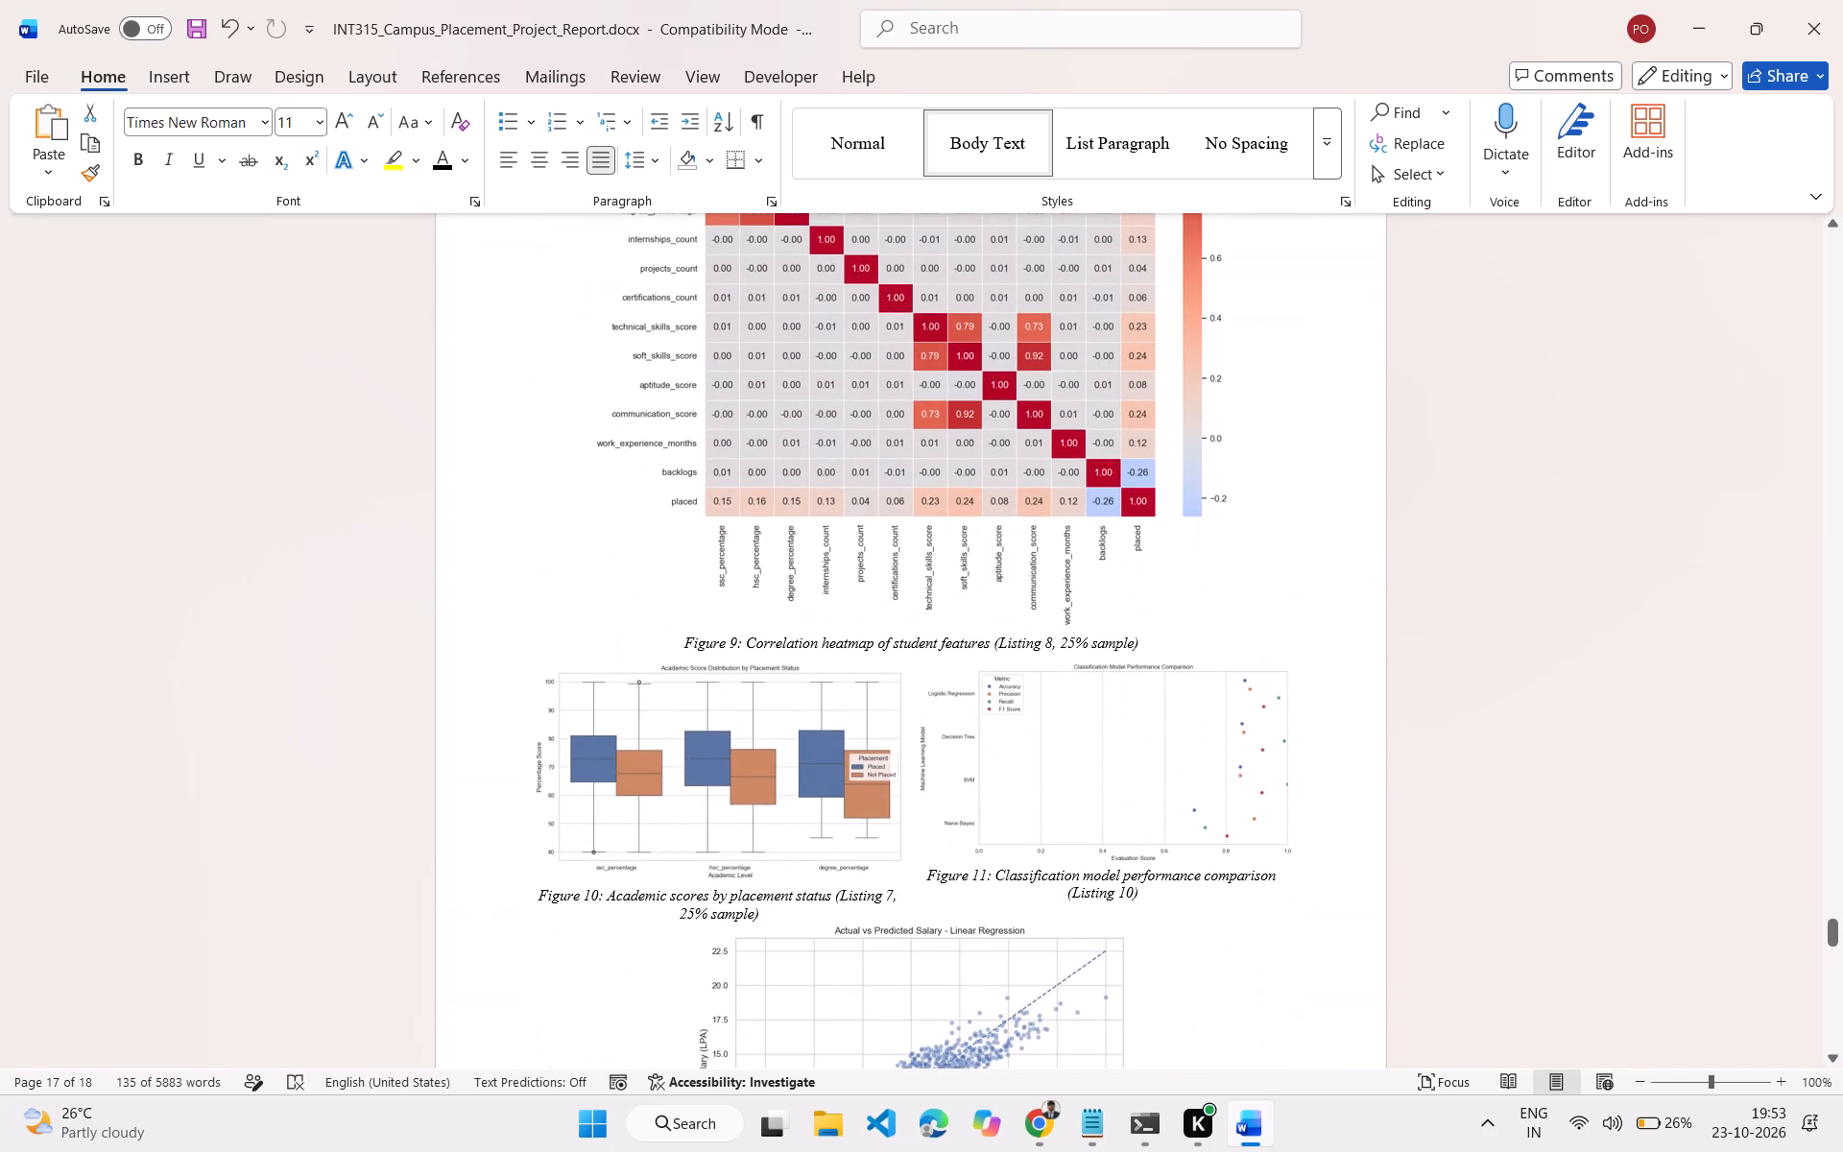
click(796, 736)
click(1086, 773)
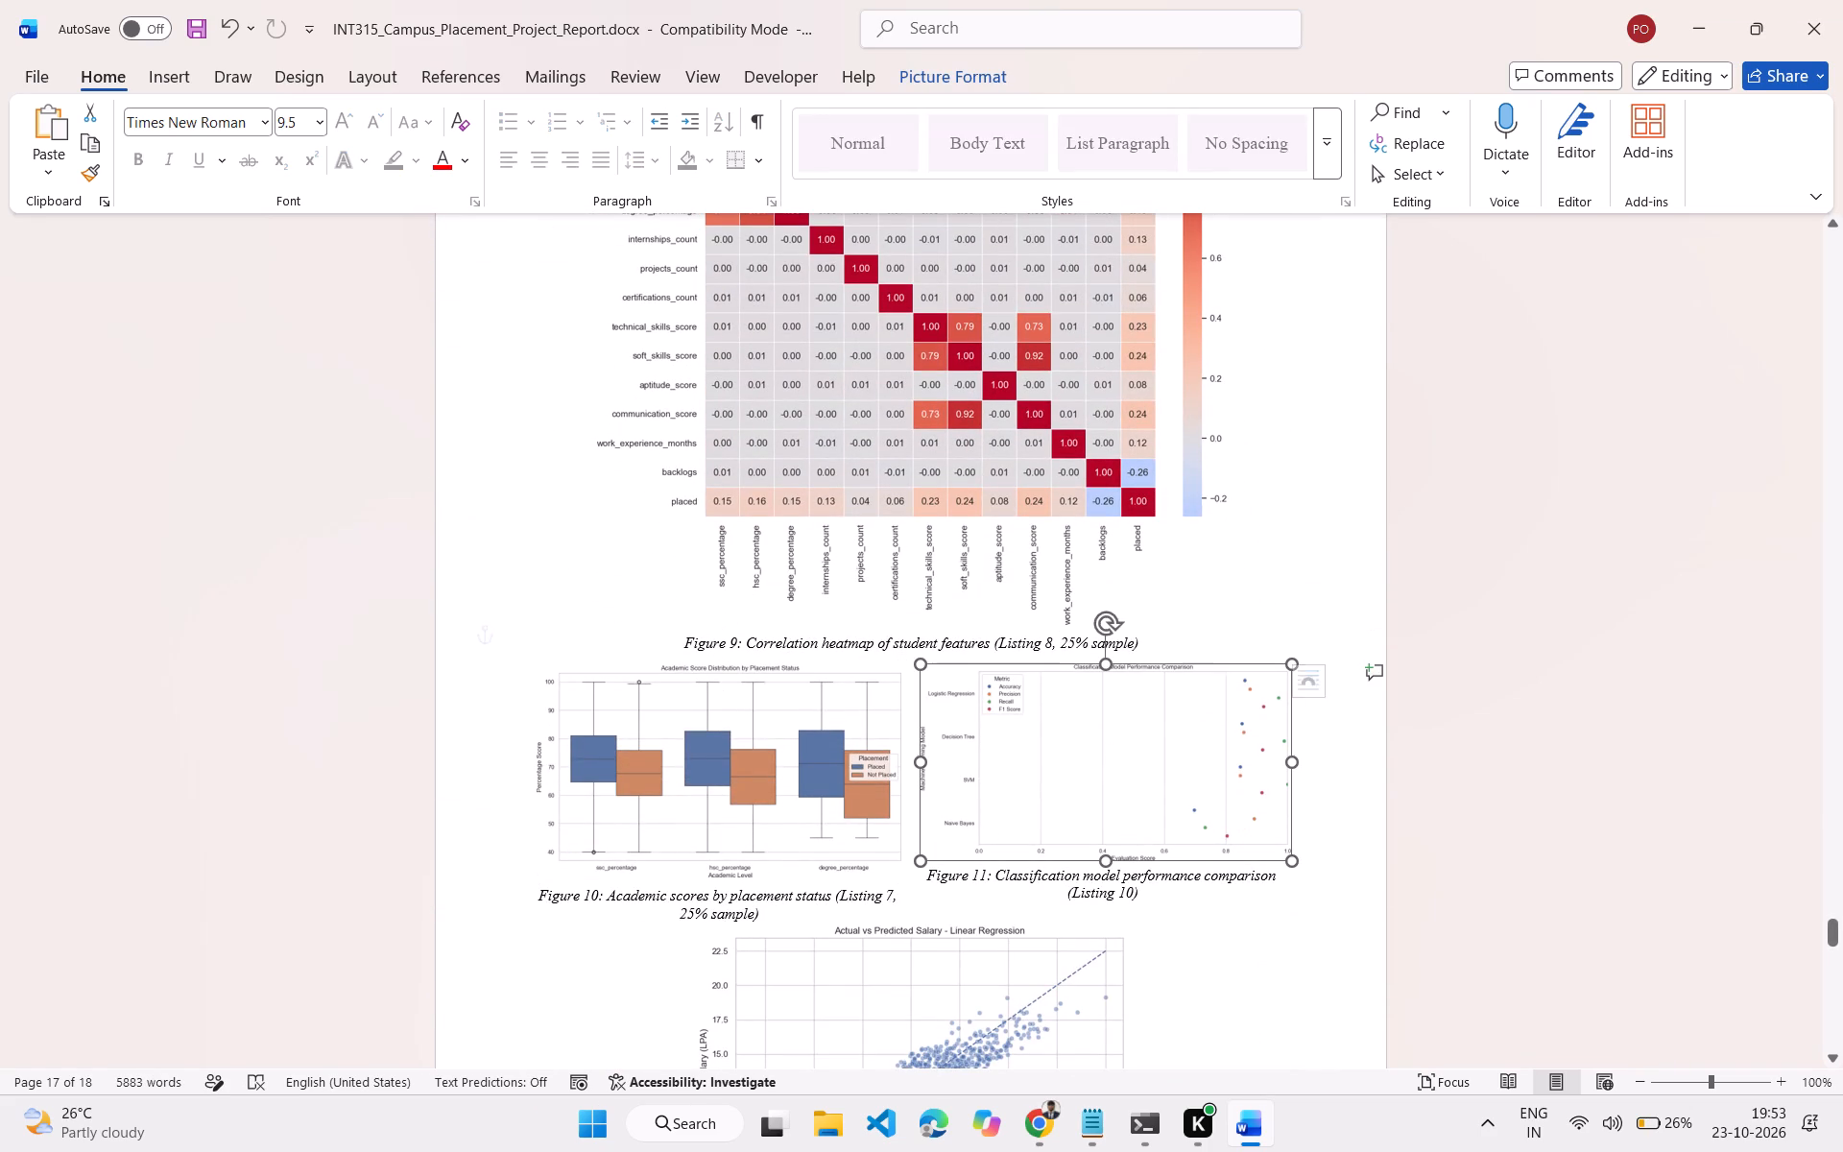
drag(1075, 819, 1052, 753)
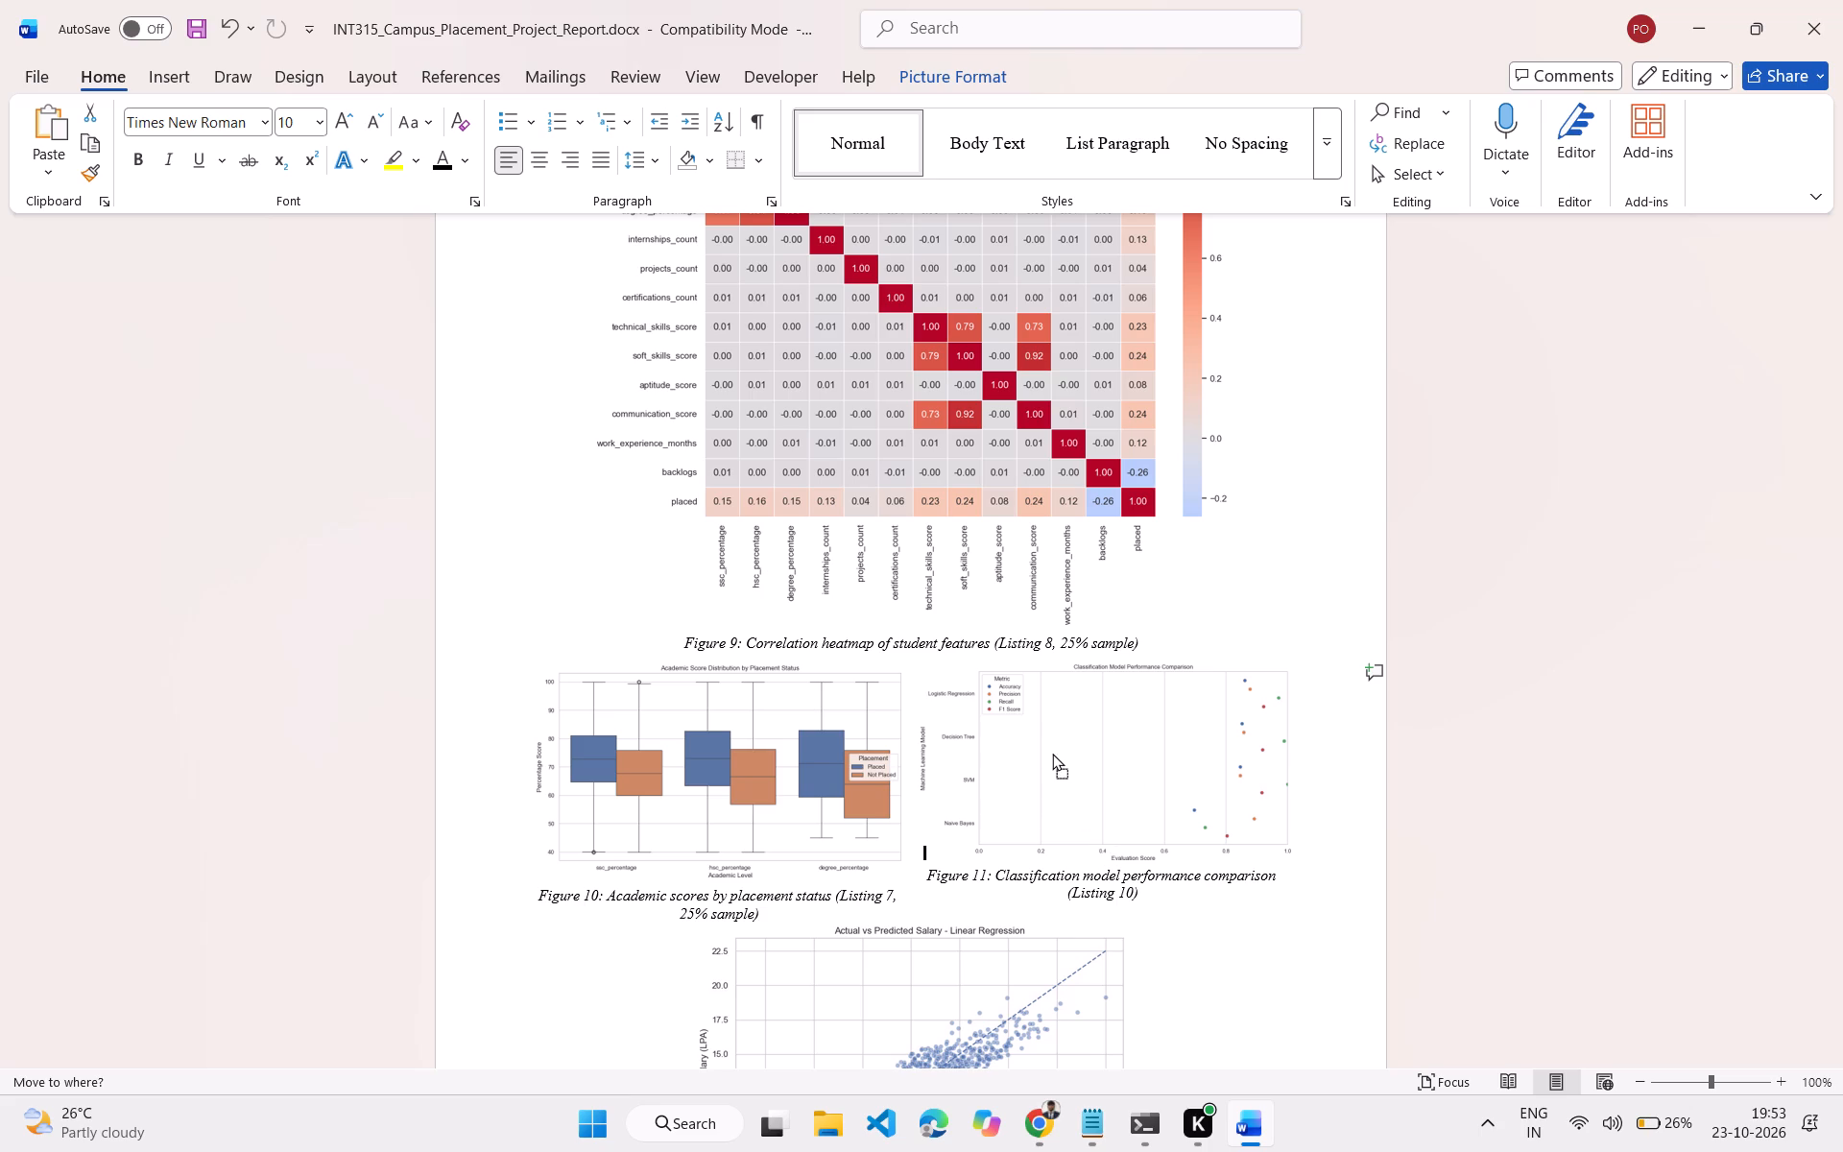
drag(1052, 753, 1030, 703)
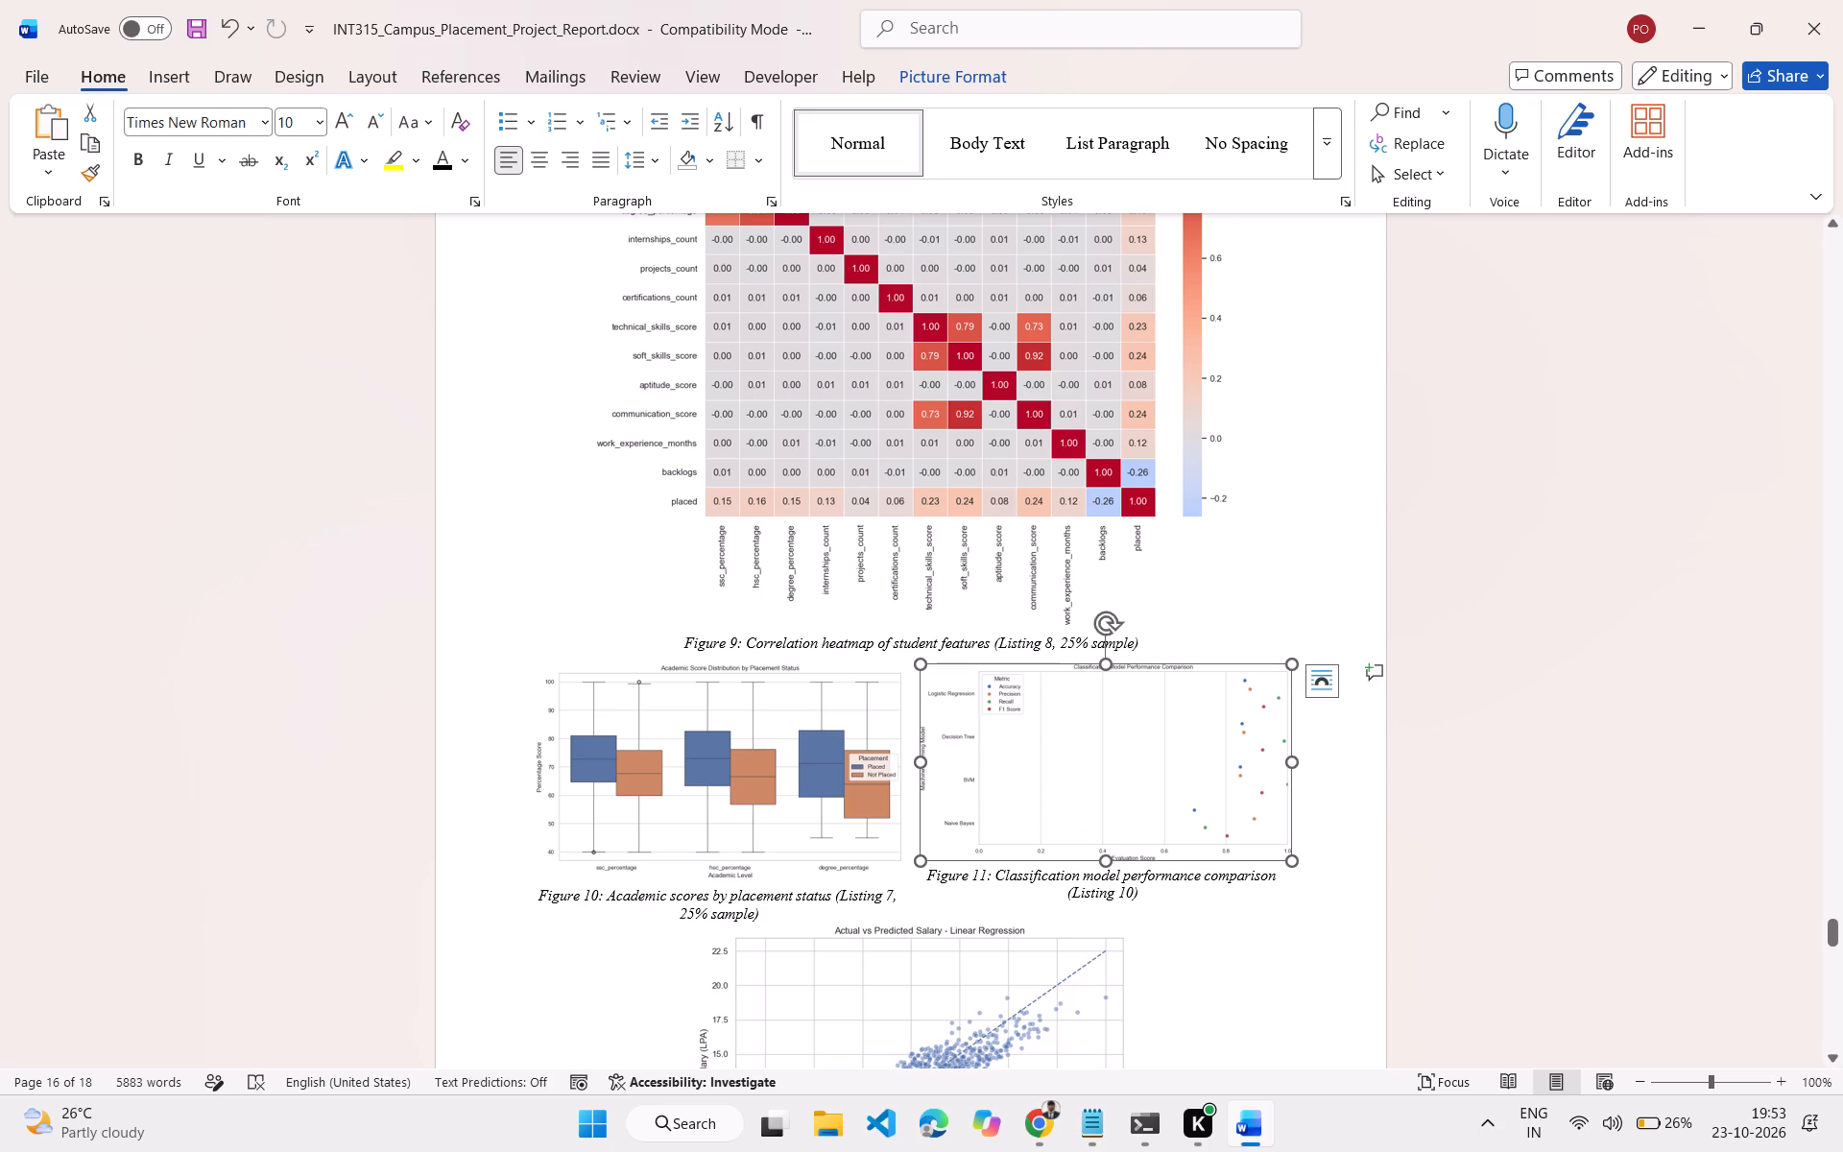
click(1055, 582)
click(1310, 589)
Save the campus placement project report document.
scroll(1310, 589, up, 3)
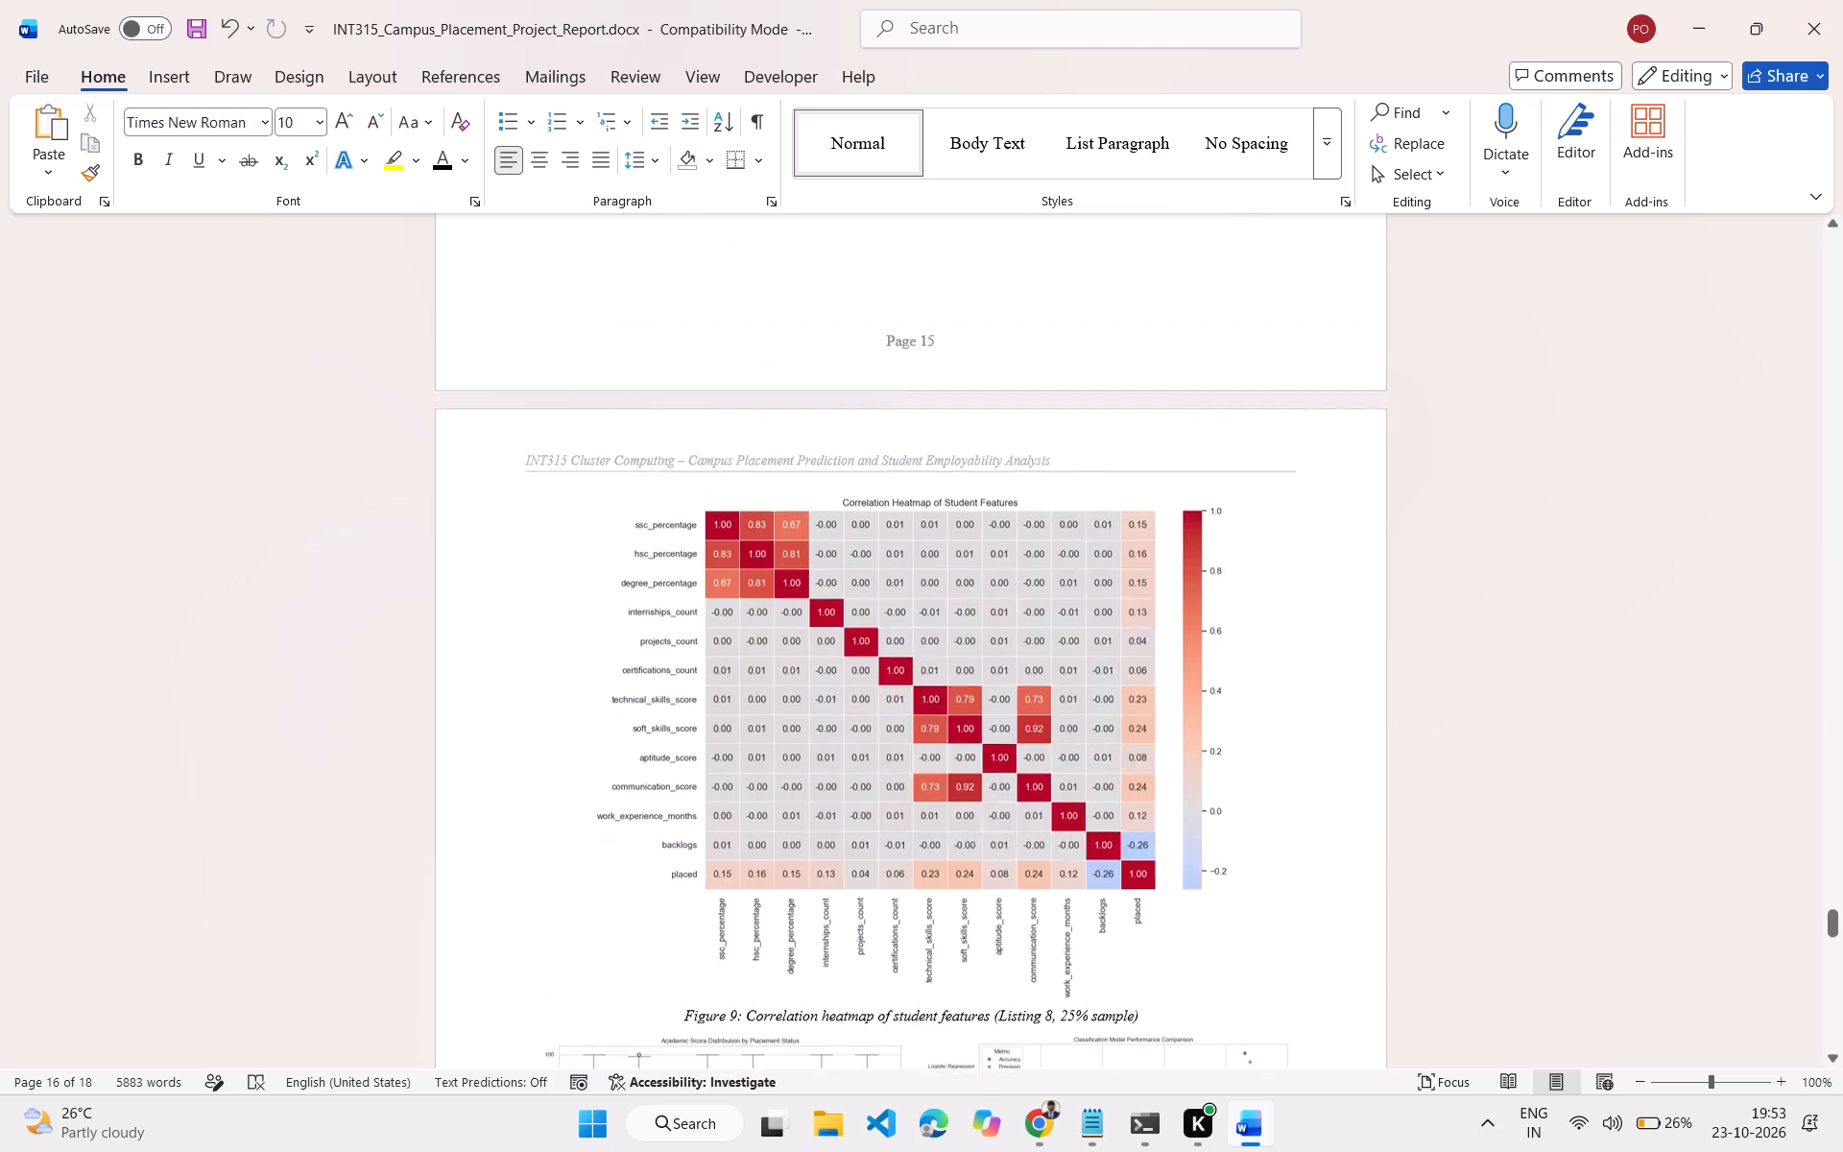
scroll(1310, 589, up, 4)
scroll(1310, 589, down, 3)
scroll(1310, 589, up, 1)
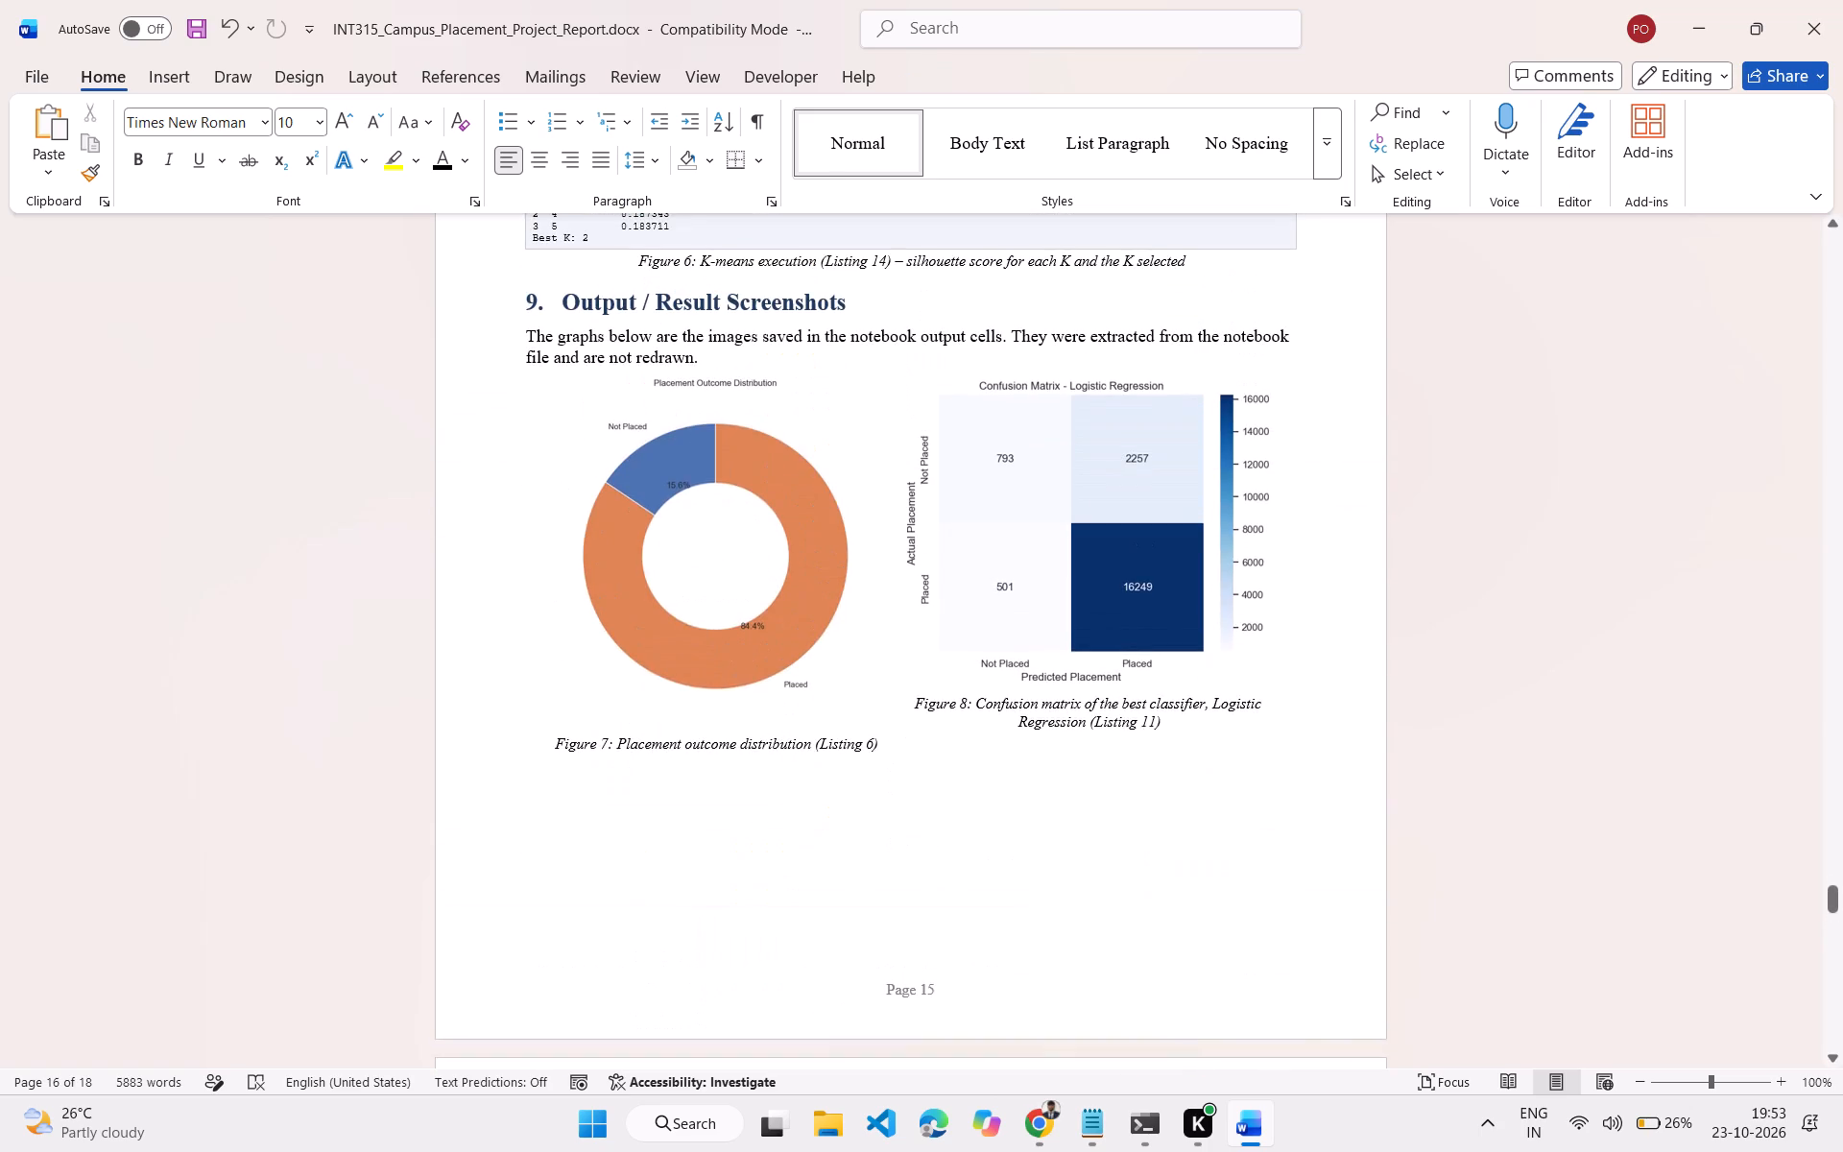
scroll(1310, 589, up, 1)
key(ctrl+s)
key(ctrl+s)
key(ctrl+s)
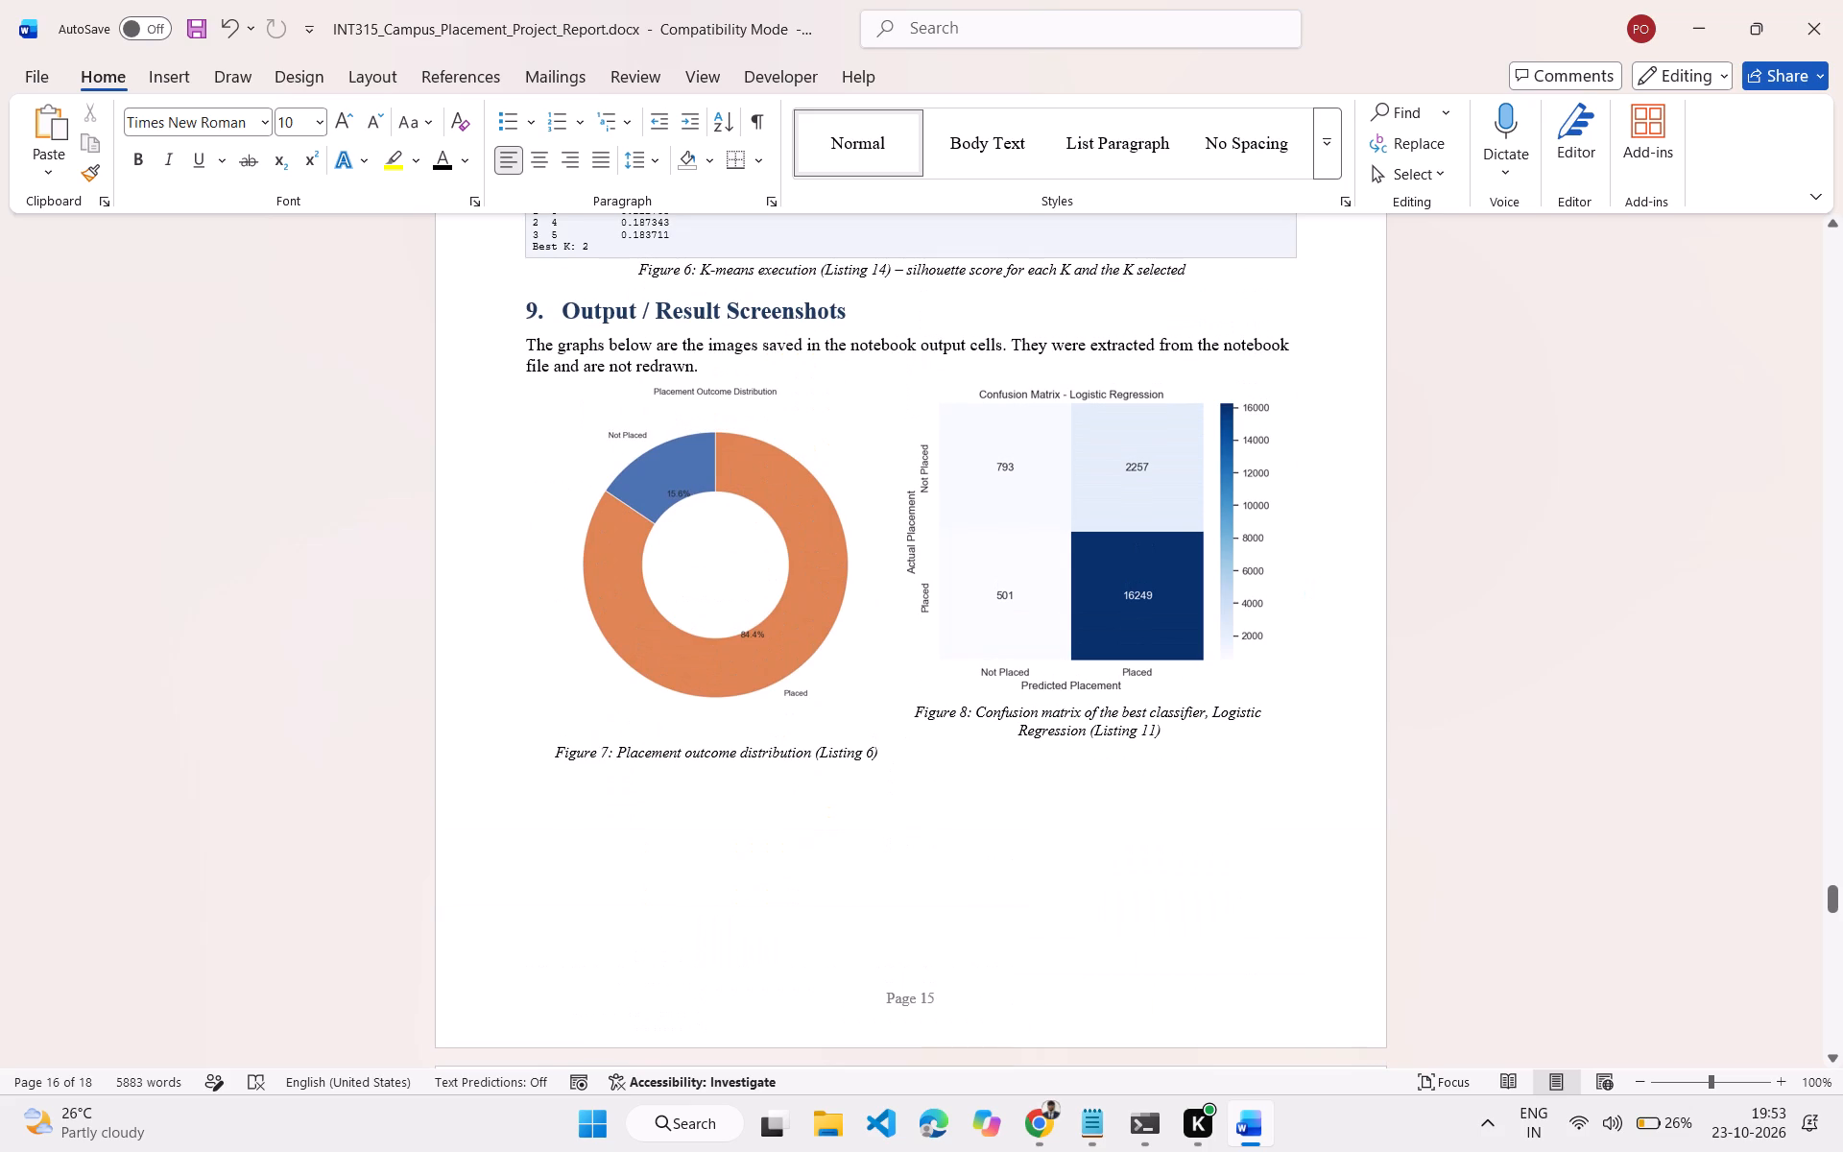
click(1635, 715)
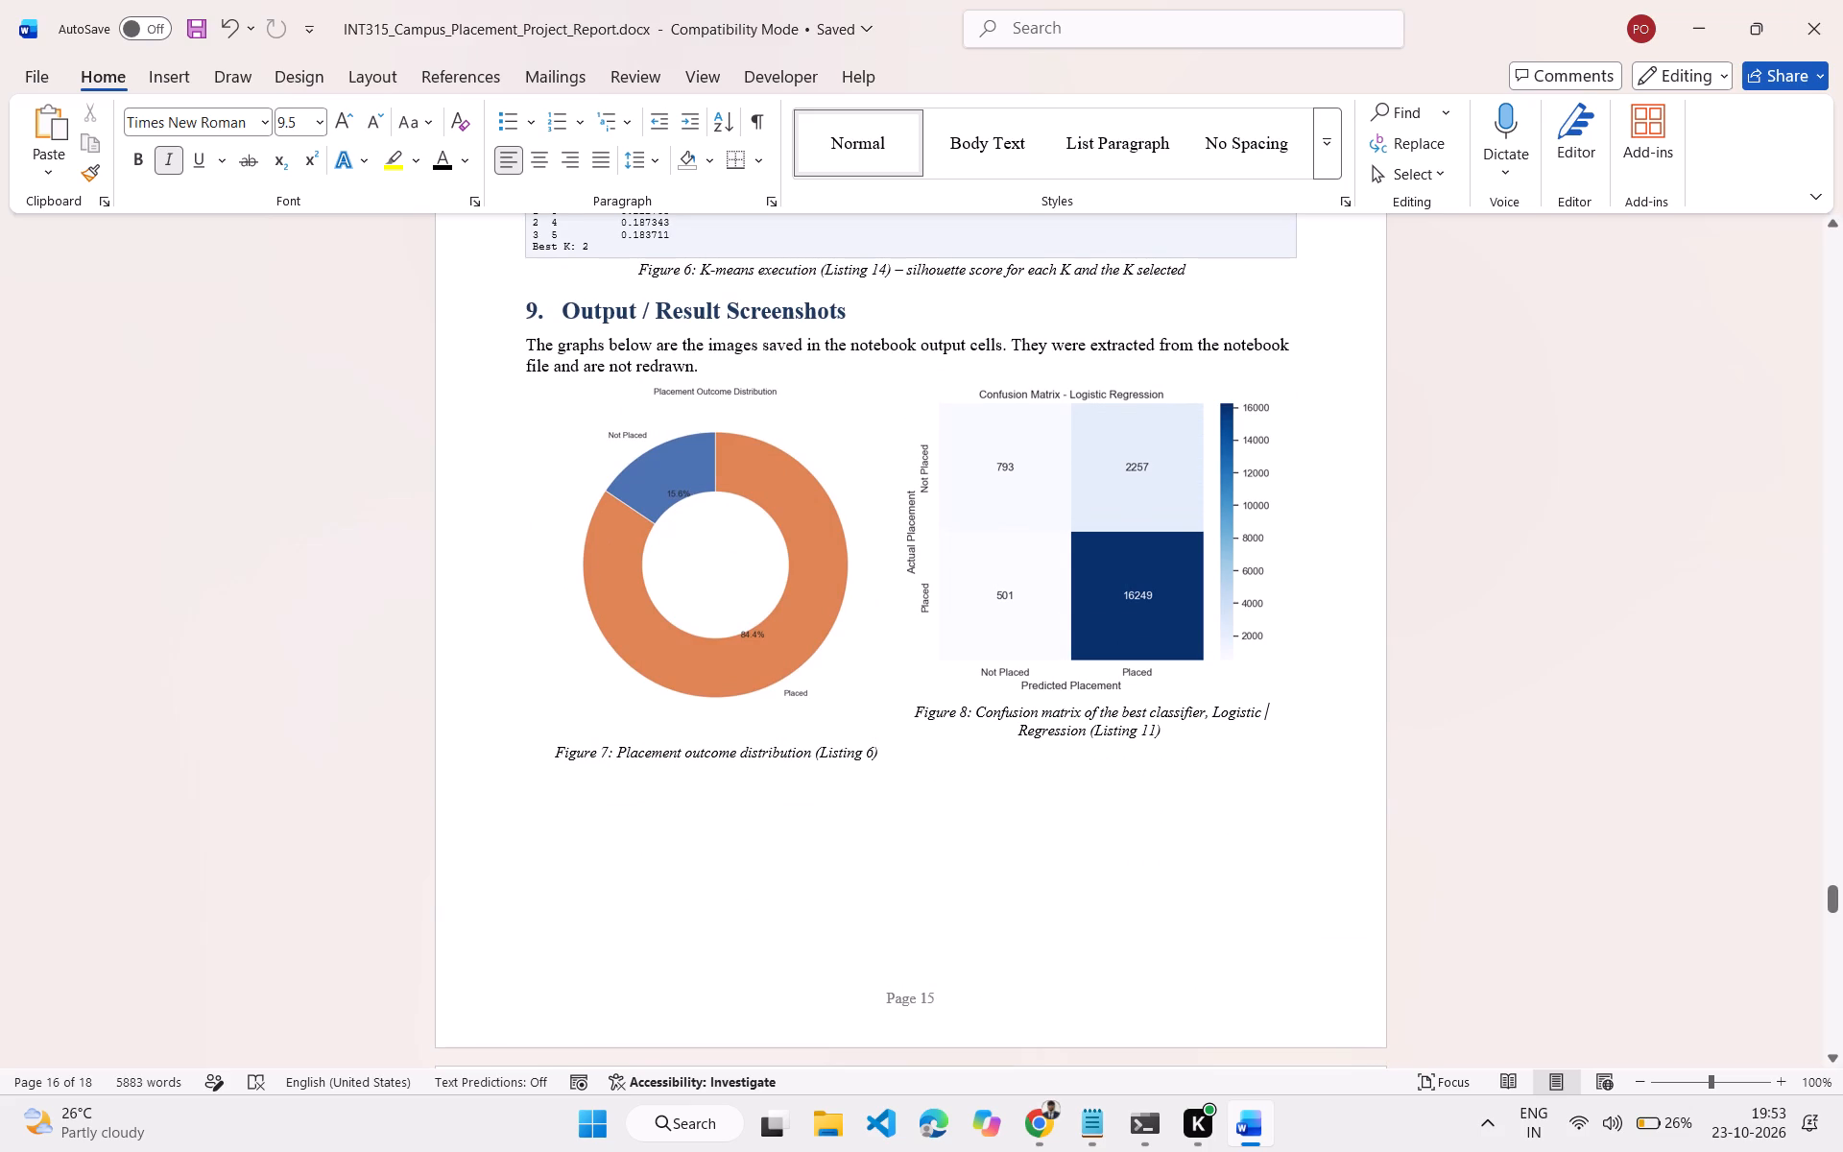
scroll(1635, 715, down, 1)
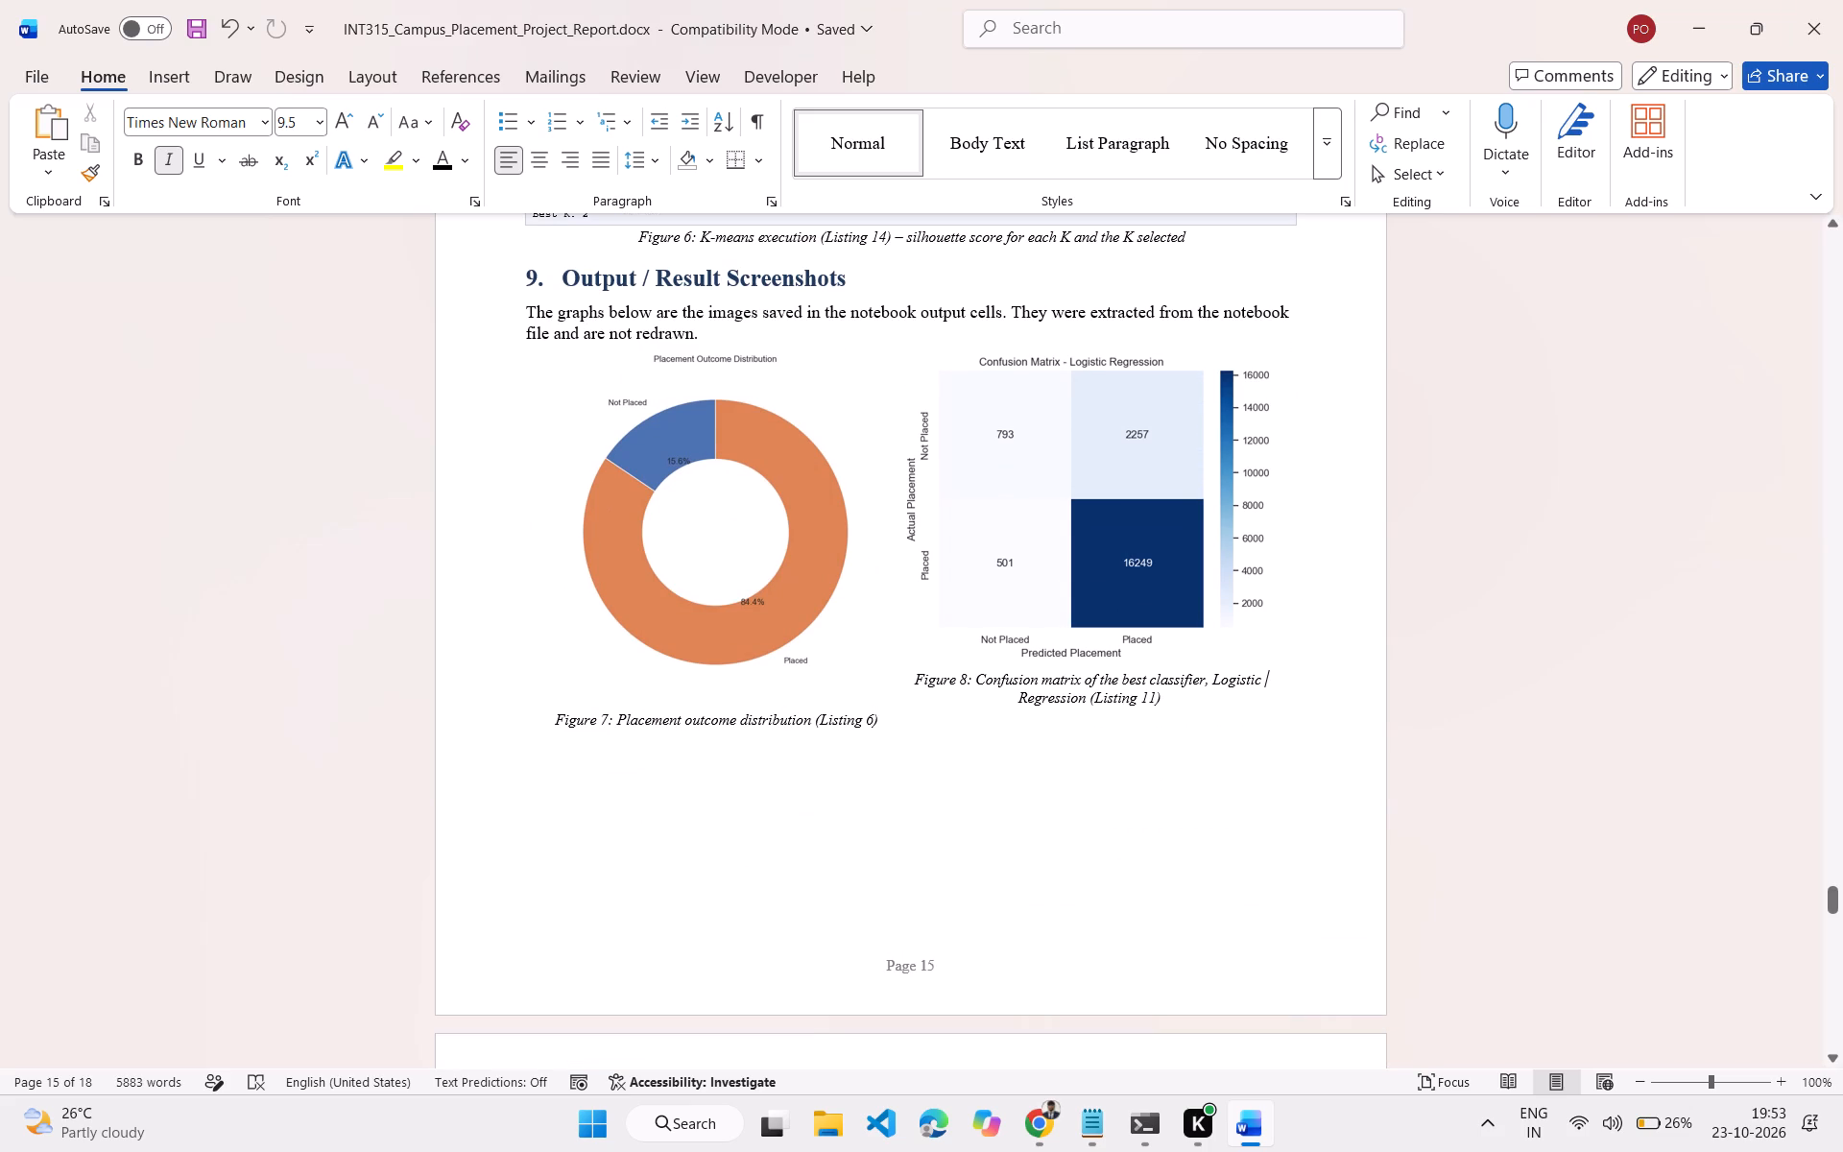